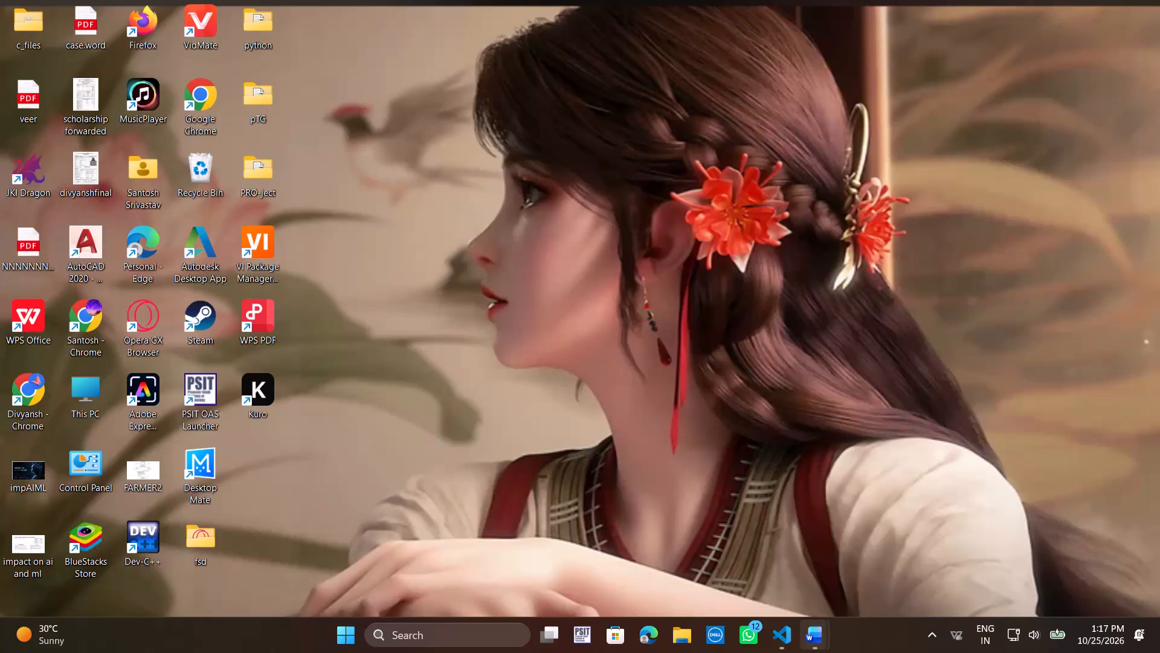
Switch to the Word document Document1 and look through its Practical 1 objective and index.html code.
click(820, 634)
click(864, 584)
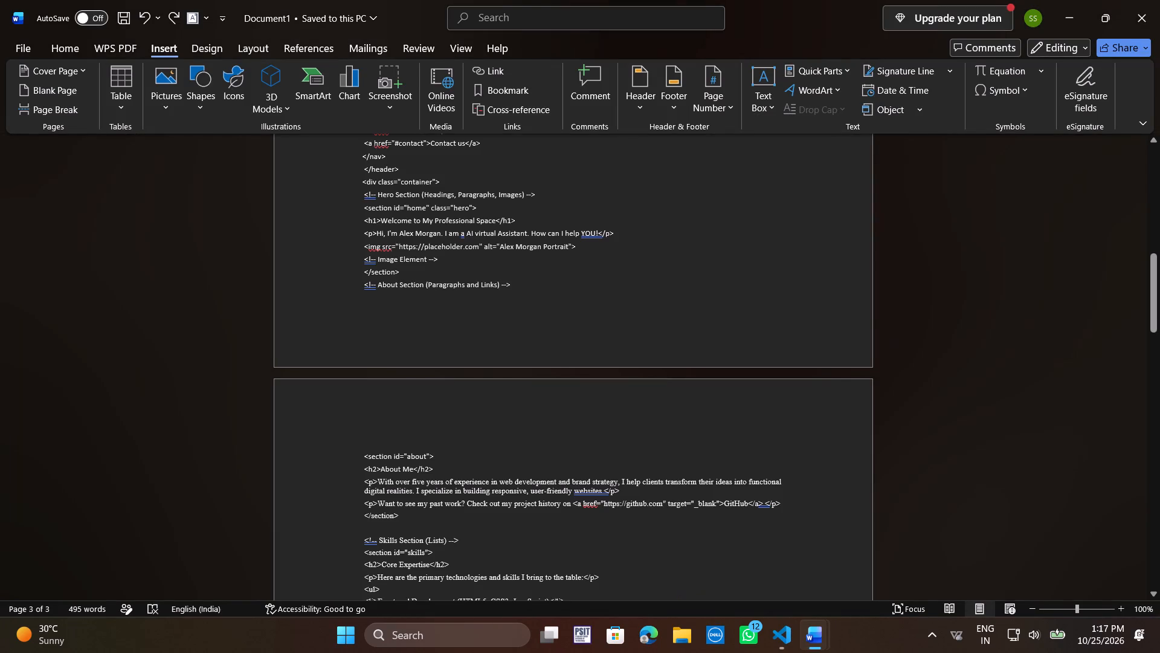
scroll(570, 360, up, 11)
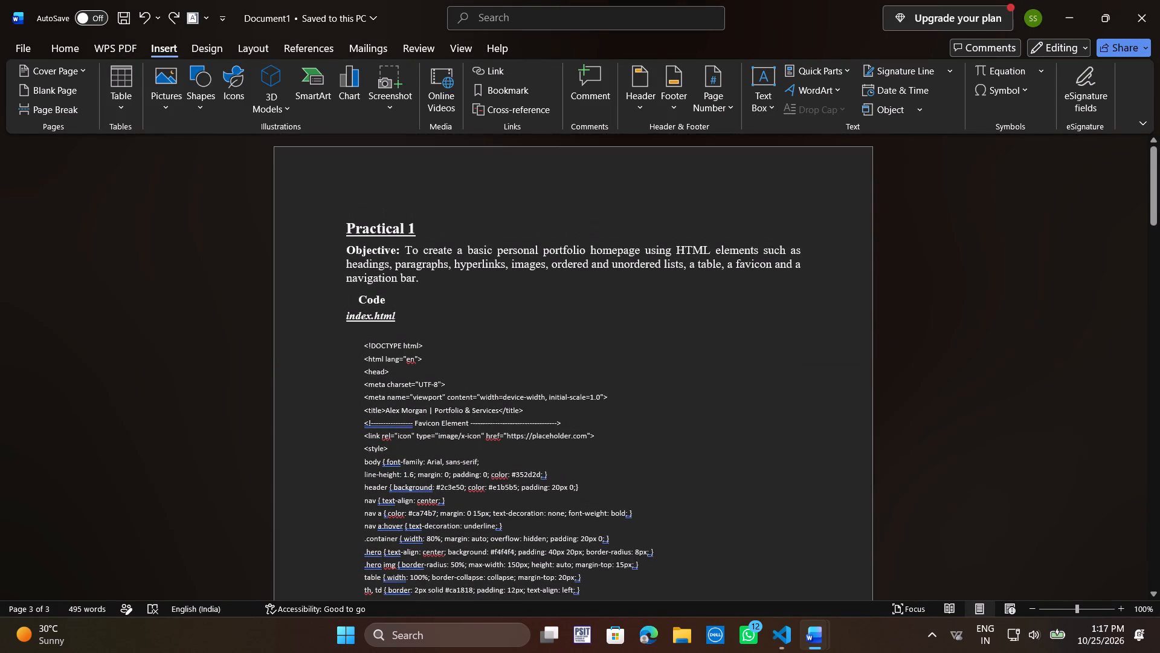
scroll(509, 395, up, 1)
scroll(504, 395, down, 8)
scroll(723, 482, down, 4)
scroll(788, 605, down, 1)
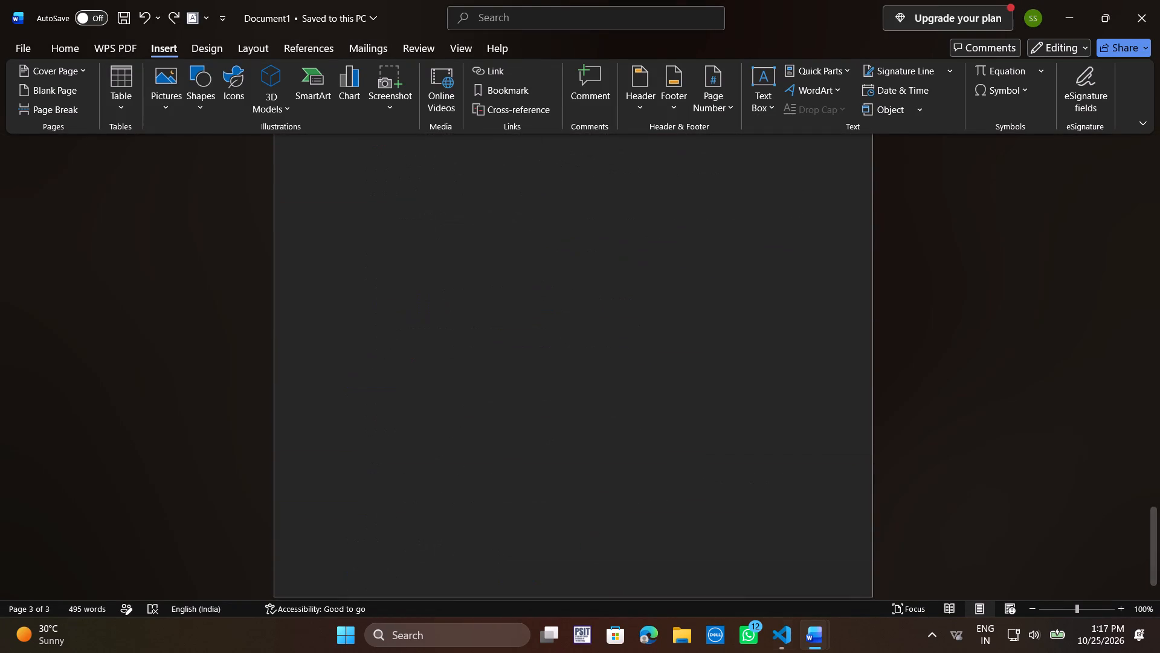
scroll(788, 615, down, 1)
Switch to the Practical_File document and examine its index table and the code listings of the first practicals.
click(764, 569)
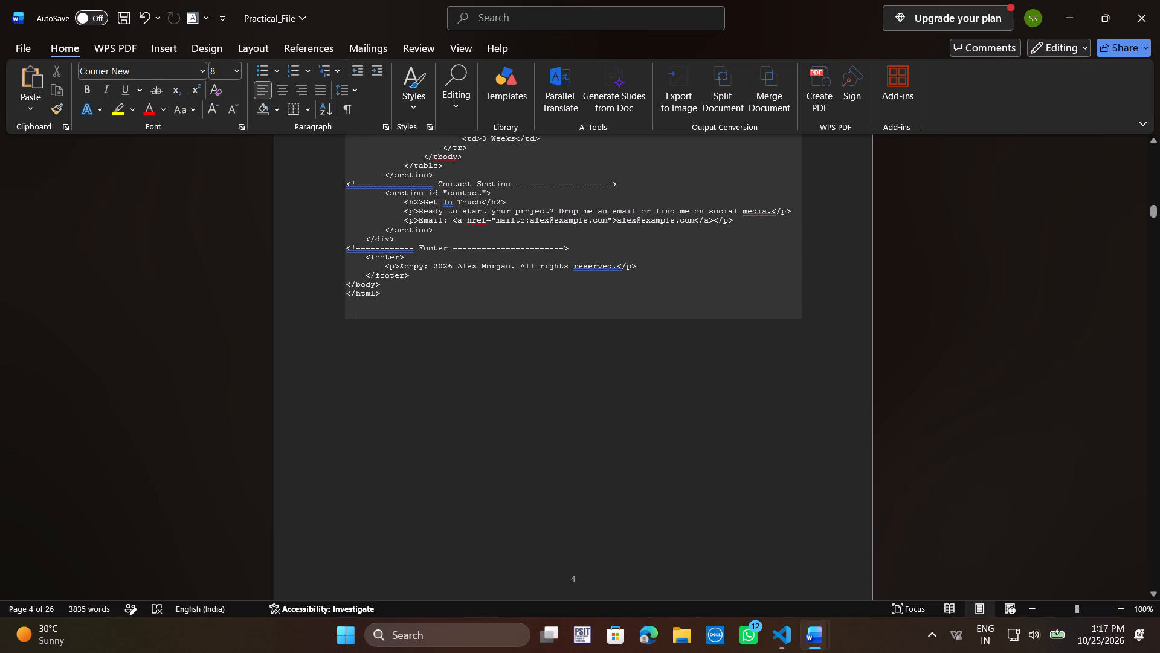
scroll(495, 272, up, 1)
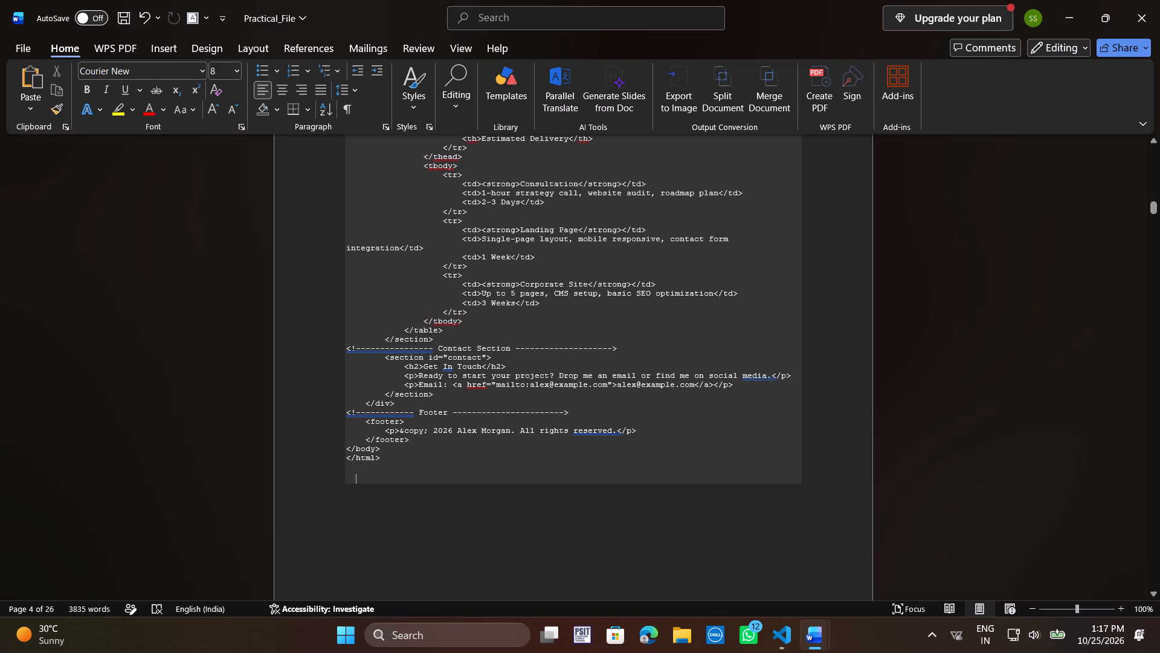
scroll(488, 404, up, 18)
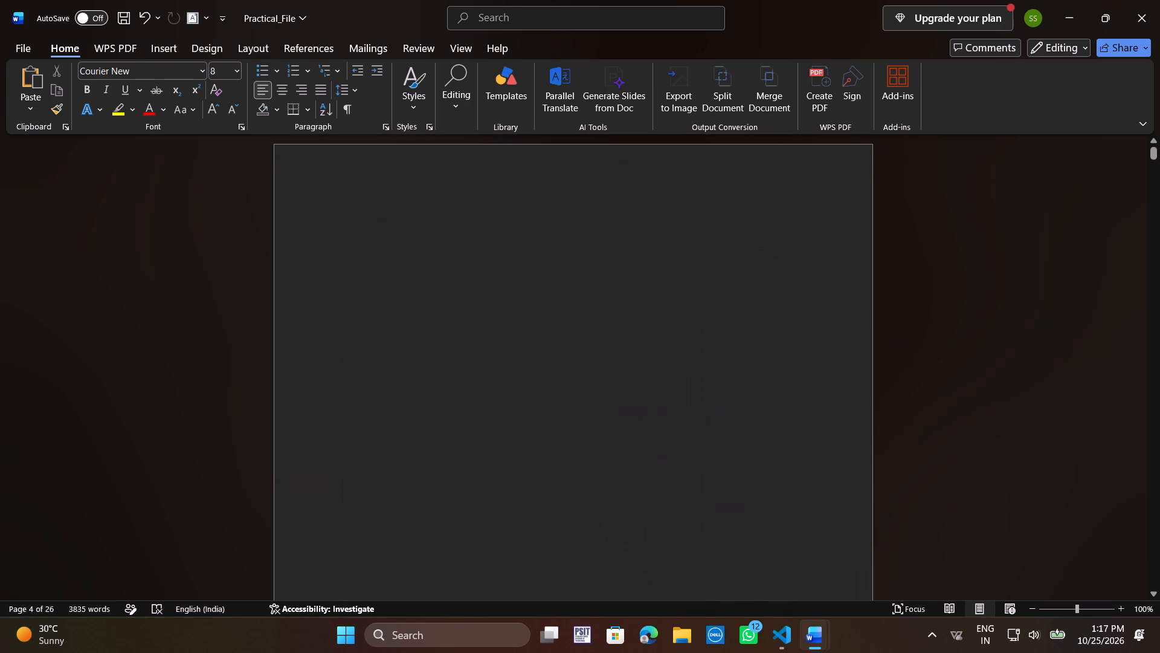
scroll(488, 404, down, 10)
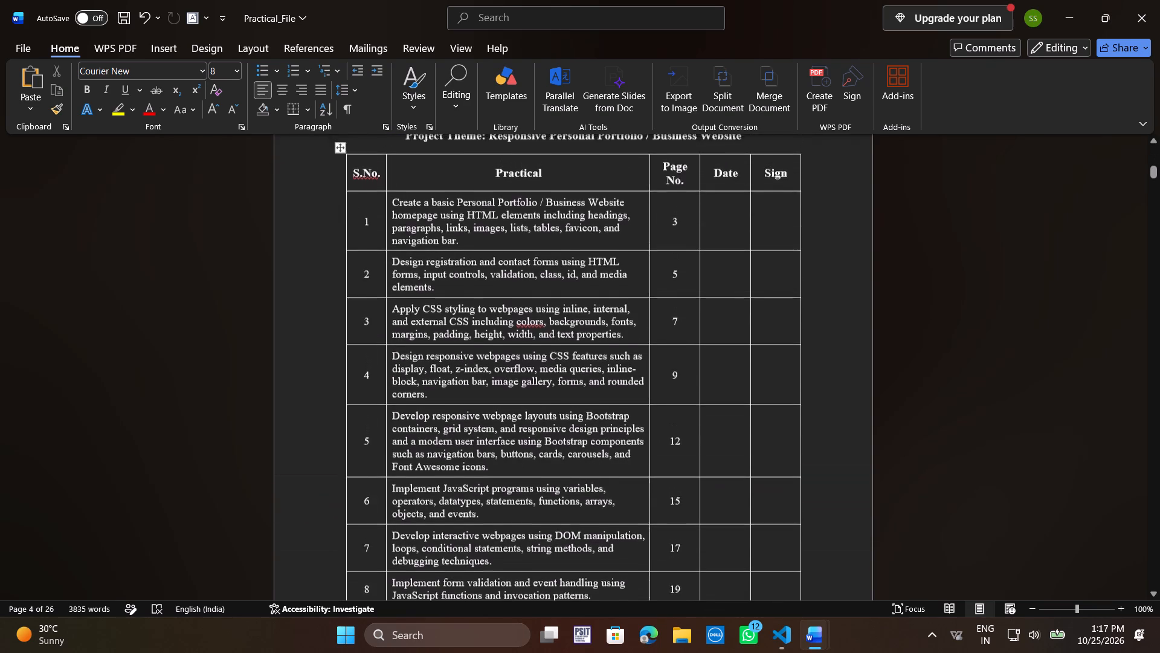
scroll(488, 404, down, 10)
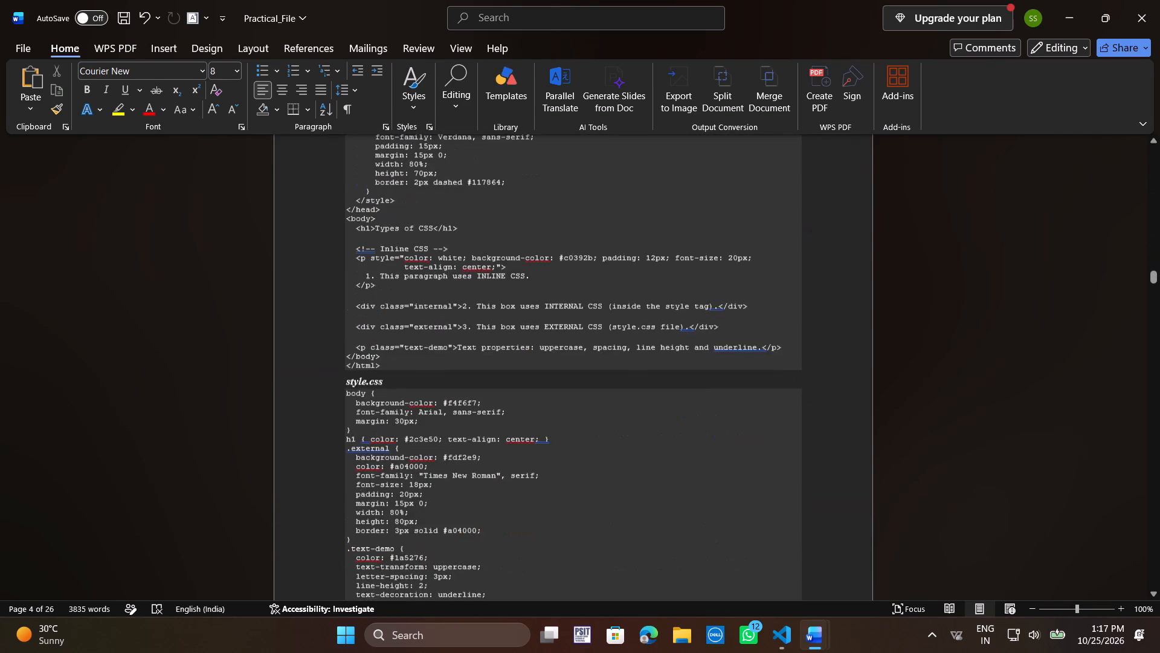
scroll(488, 404, down, 3)
scroll(488, 404, up, 12)
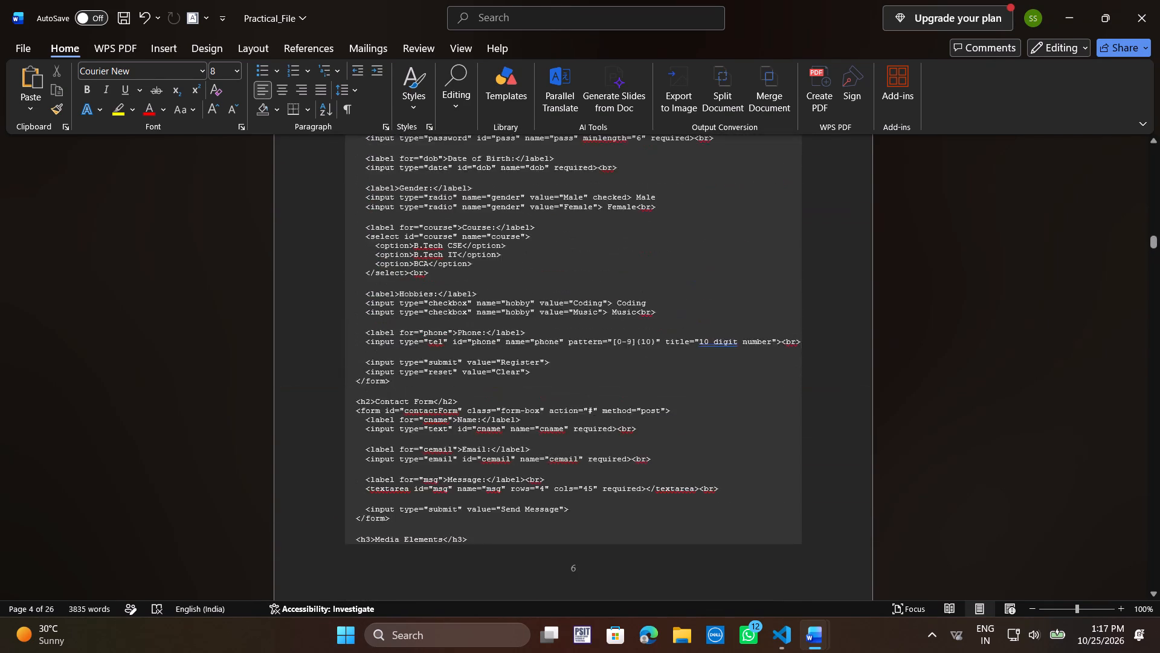
scroll(488, 404, up, 7)
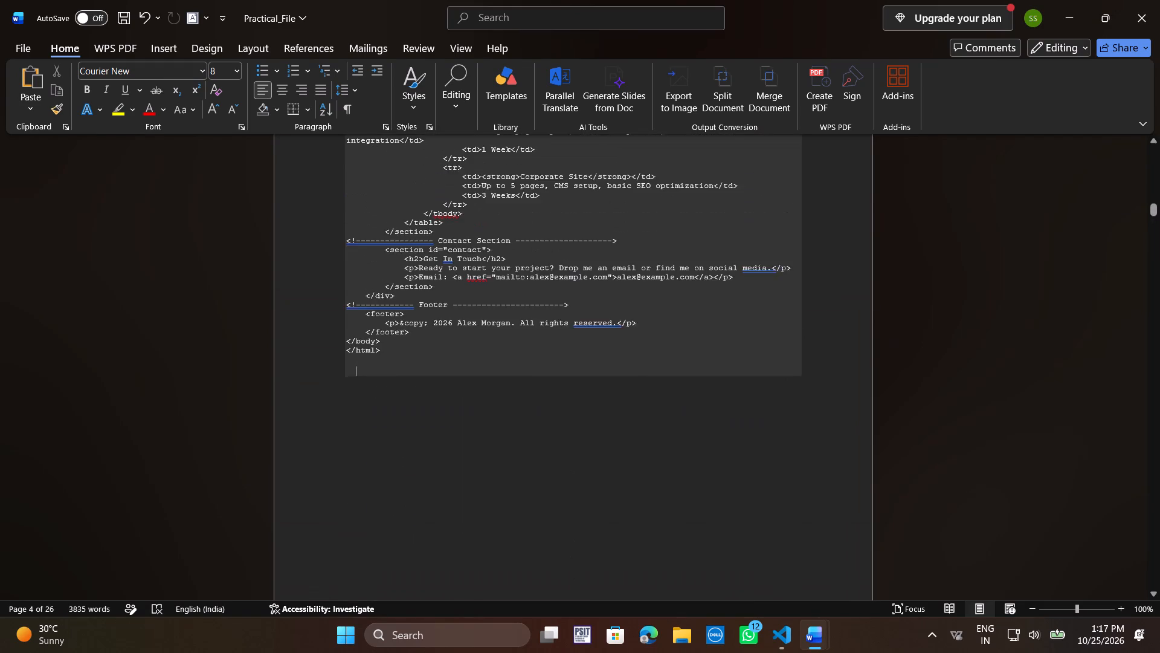
scroll(488, 404, up, 3)
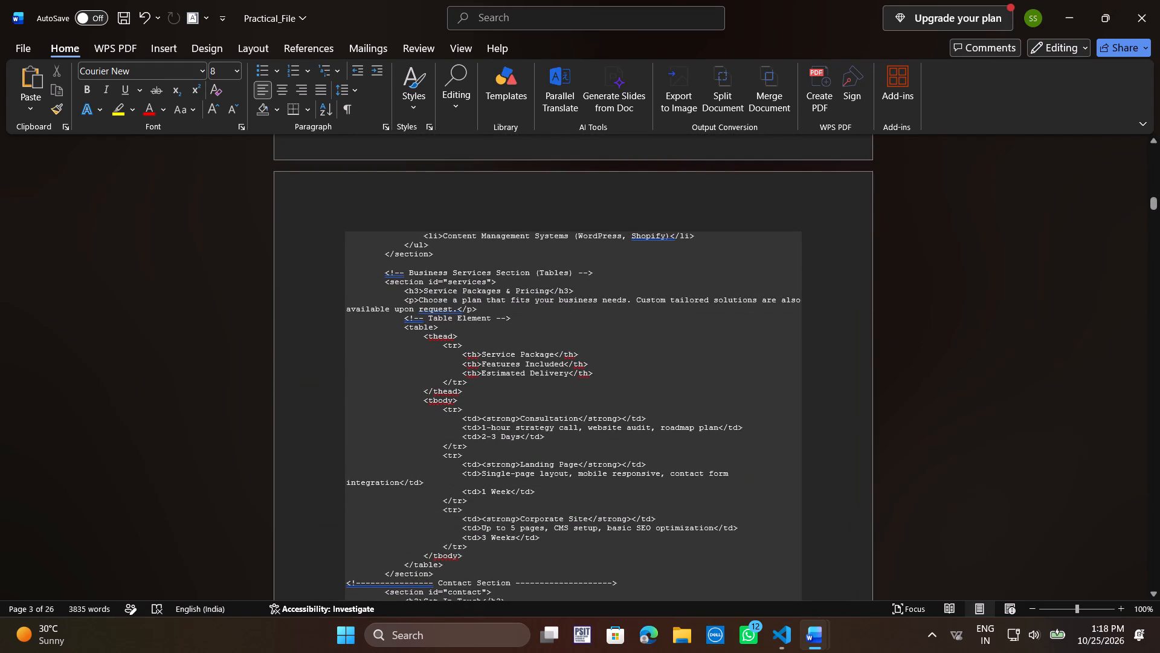
scroll(448, 290, up, 5)
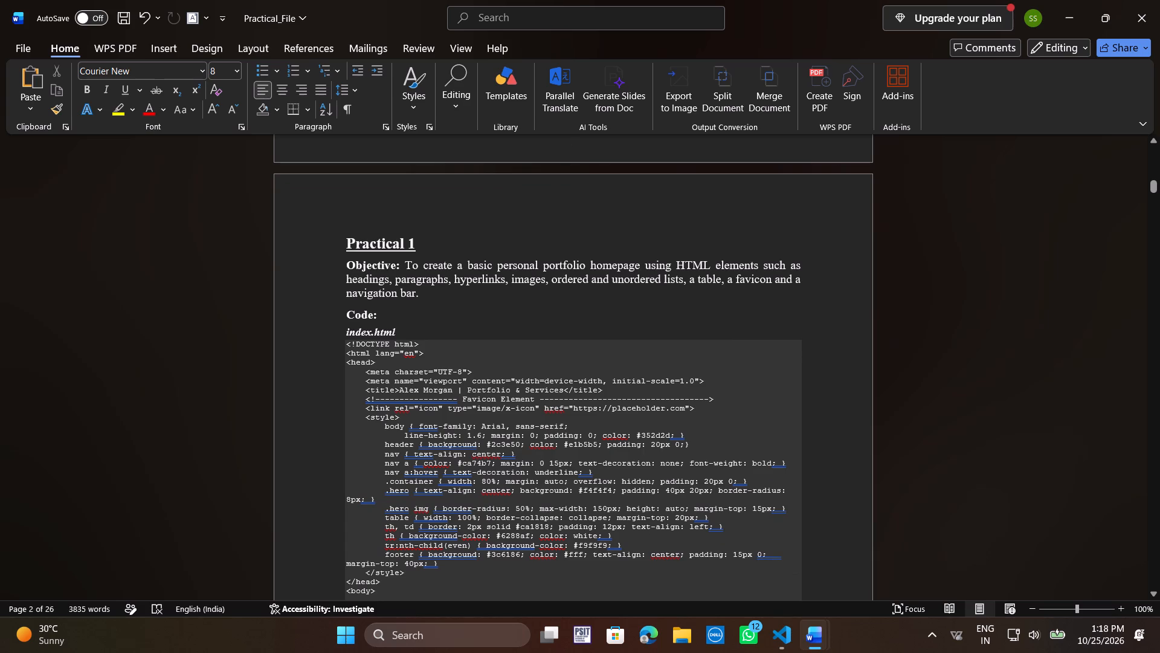
scroll(521, 446, down, 6)
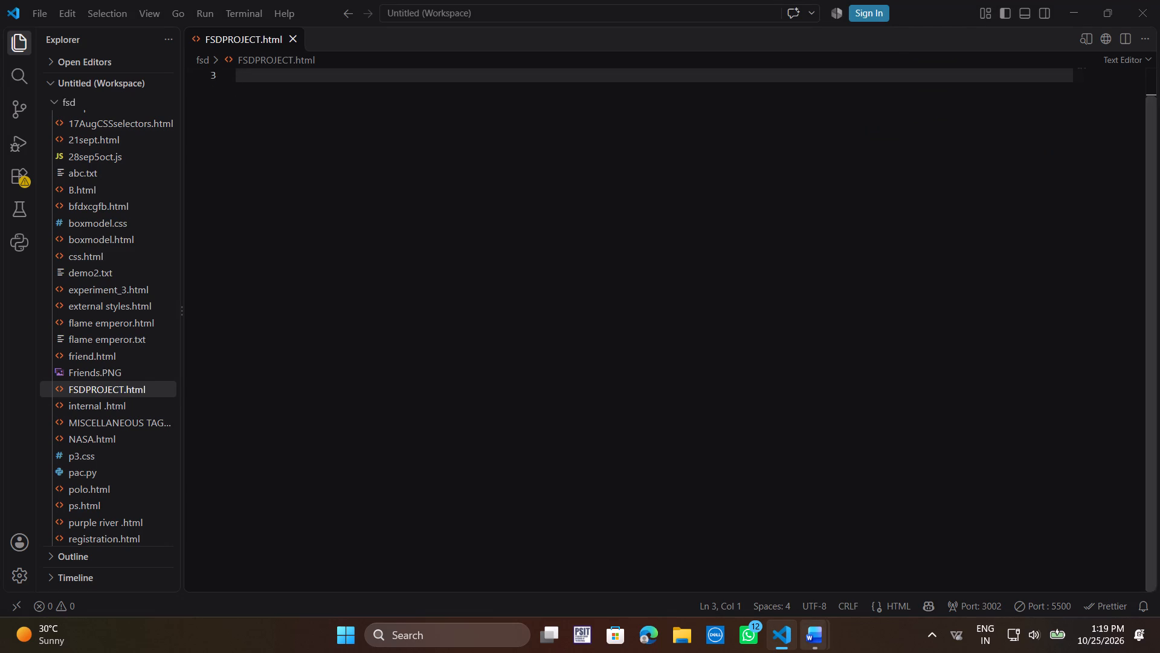
click(810, 626)
click(780, 574)
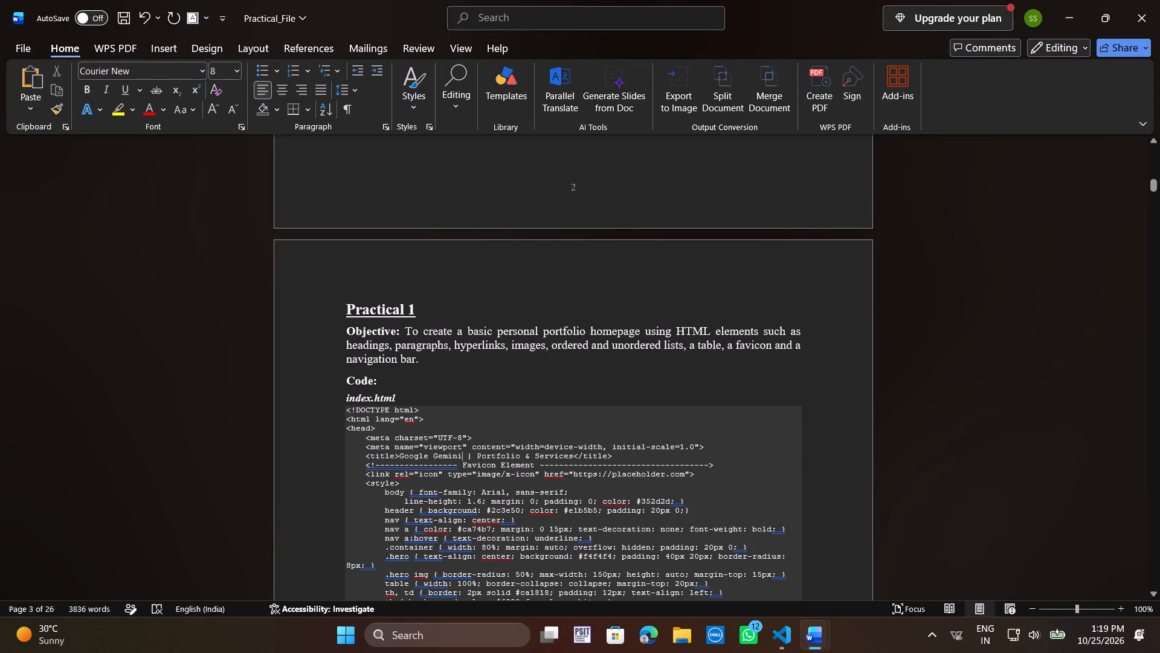
scroll(673, 397, up, 1)
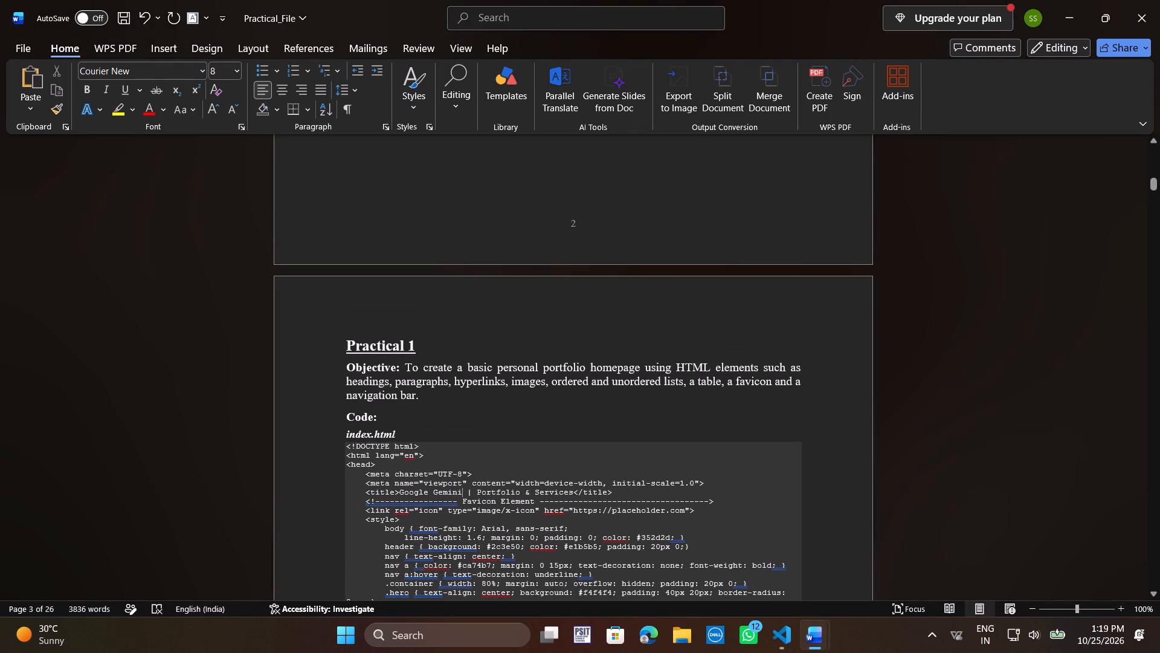
scroll(620, 424, down, 2)
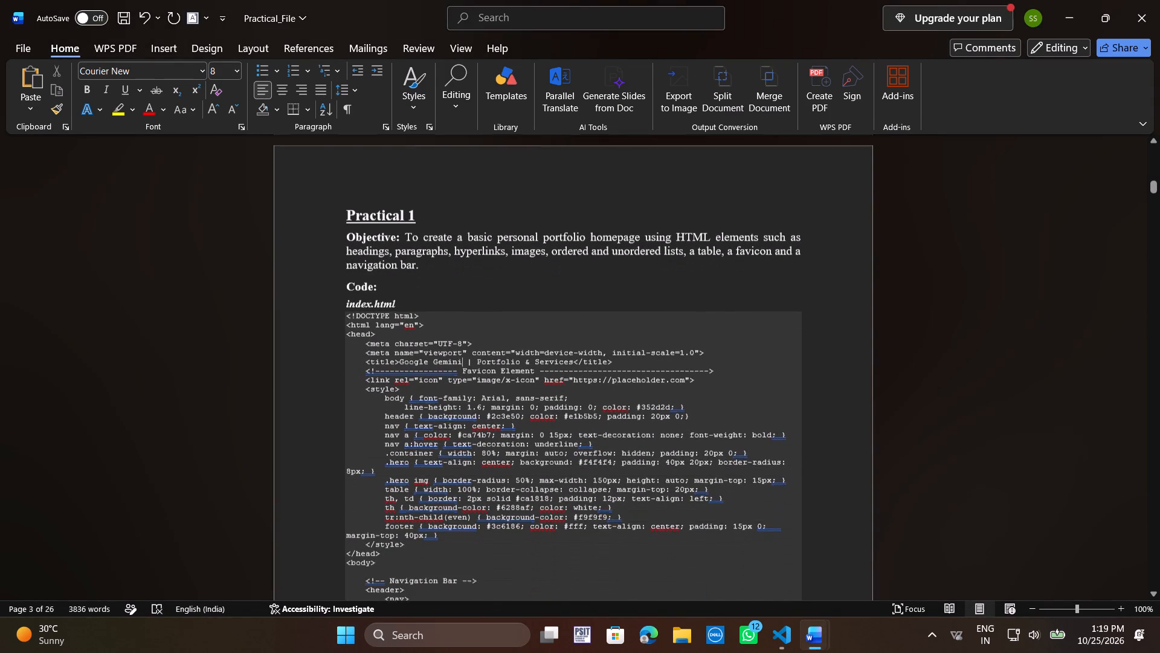
scroll(633, 418, down, 1)
scroll(588, 378, down, 1)
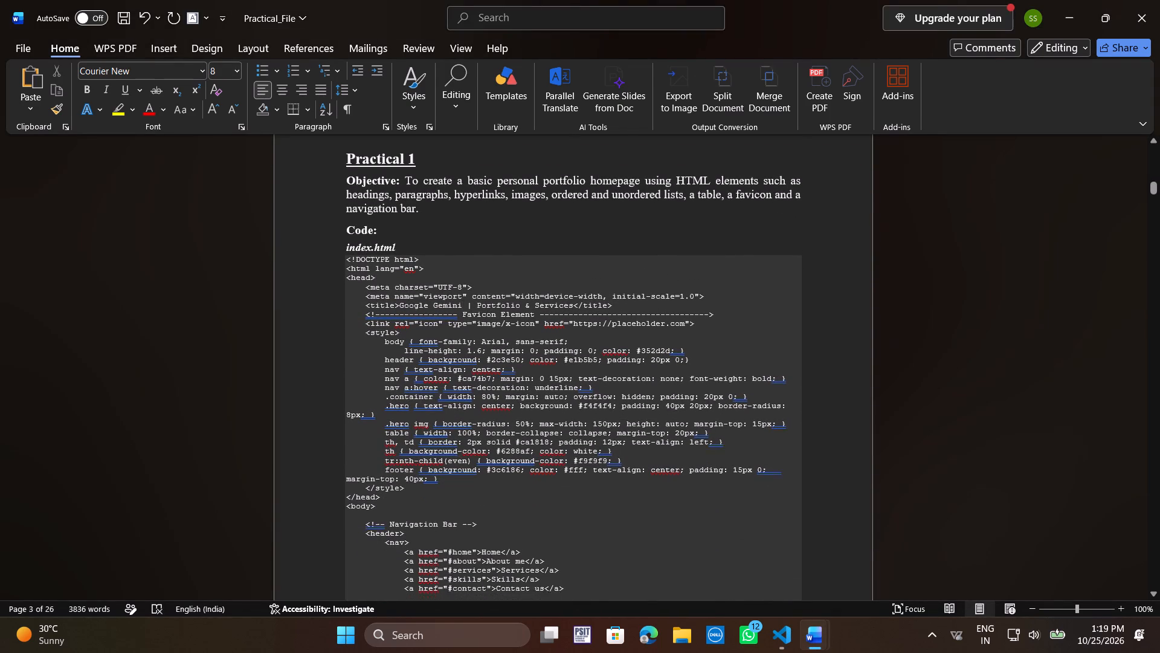
scroll(588, 378, down, 1)
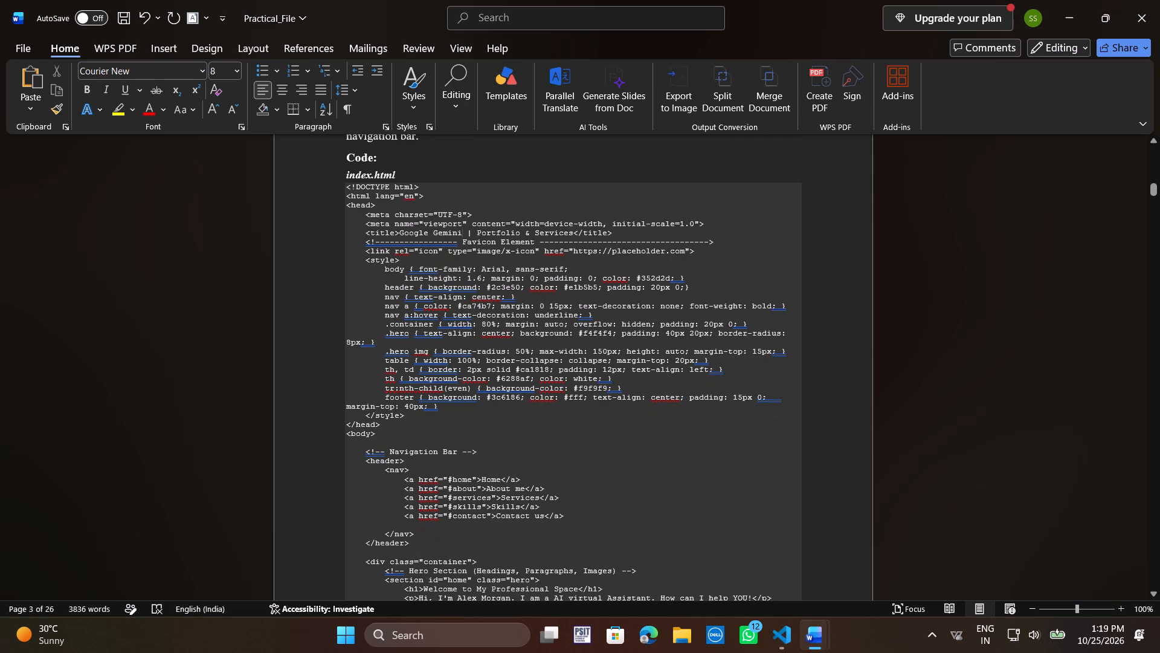
Undo the Google Gemini name replacements, the contact email edits and the earlier deletion of leftover code after the closing html tag.
key(ctrl+z)
key(ctrl+z)
key(ctrl+z)
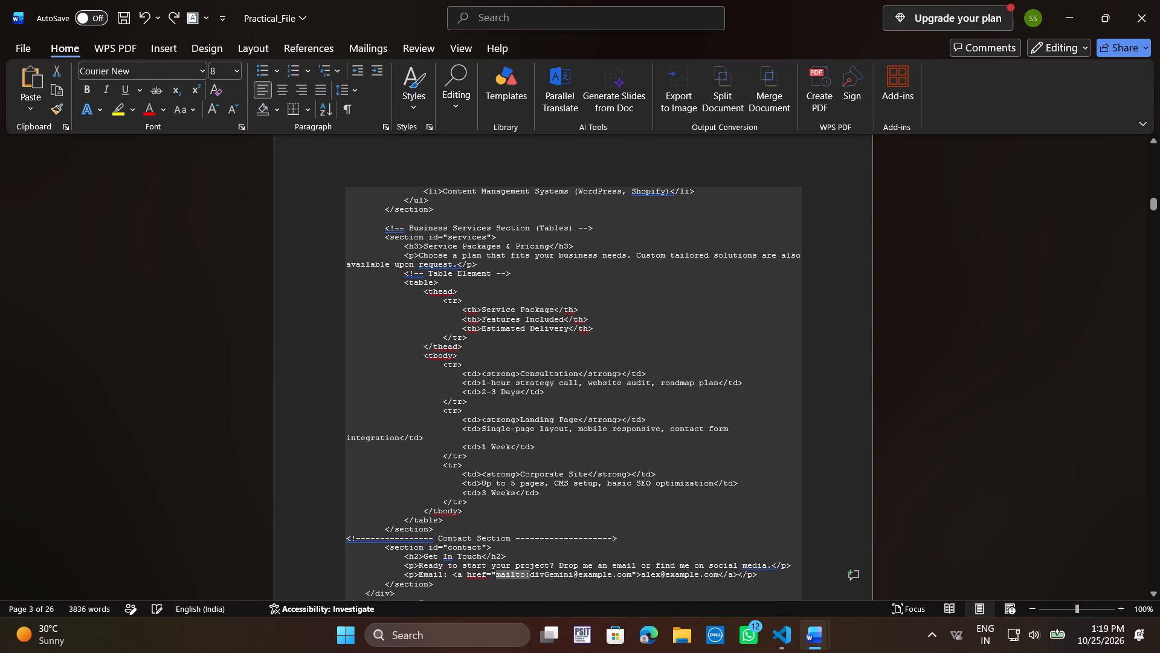
key(ctrl+z)
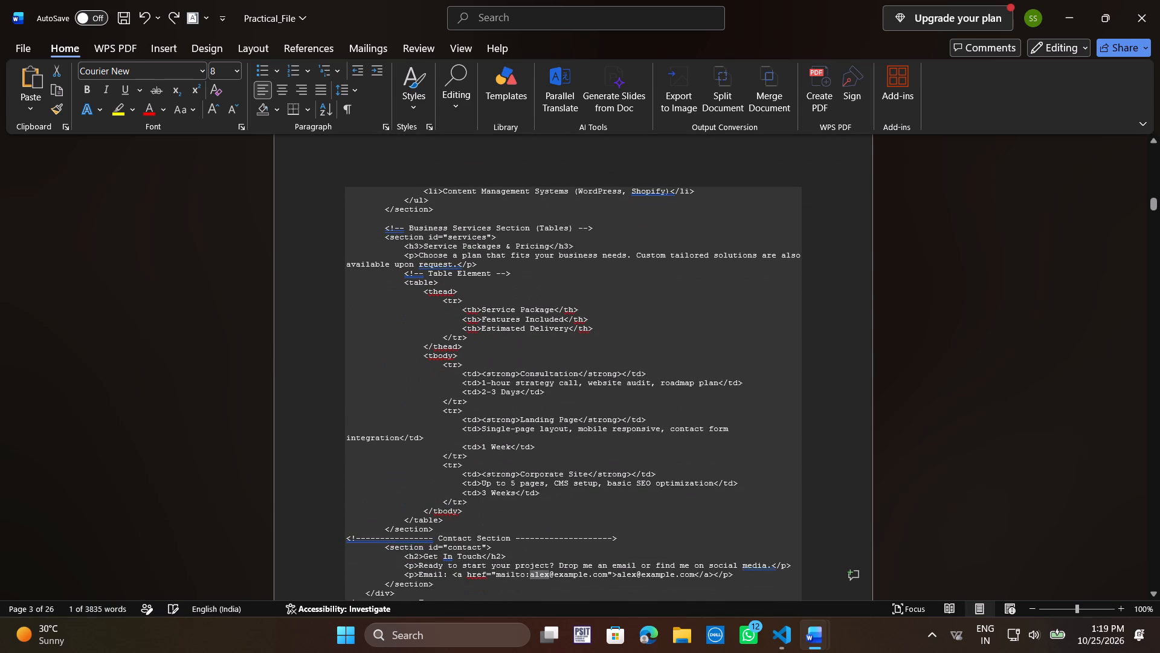
key(ctrl+z)
key(ctrl+z)
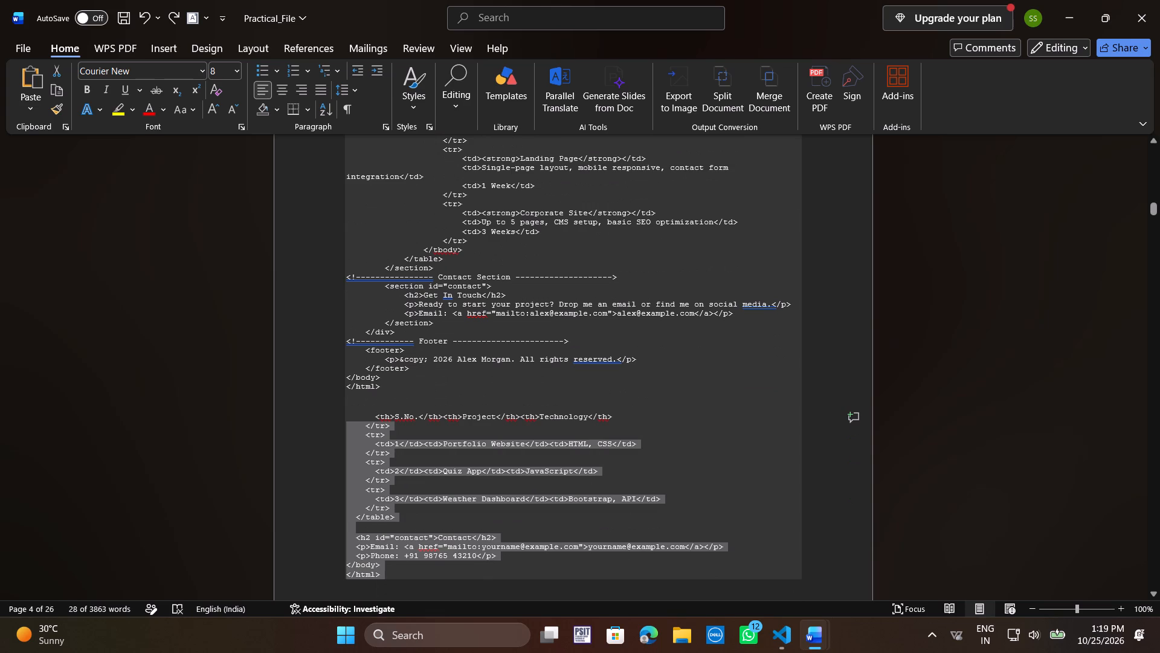
Delete the leftover projects table and contact code after the first closing html tag, including the blank lines before it.
drag(375, 413, 382, 427)
drag(375, 420, 376, 420)
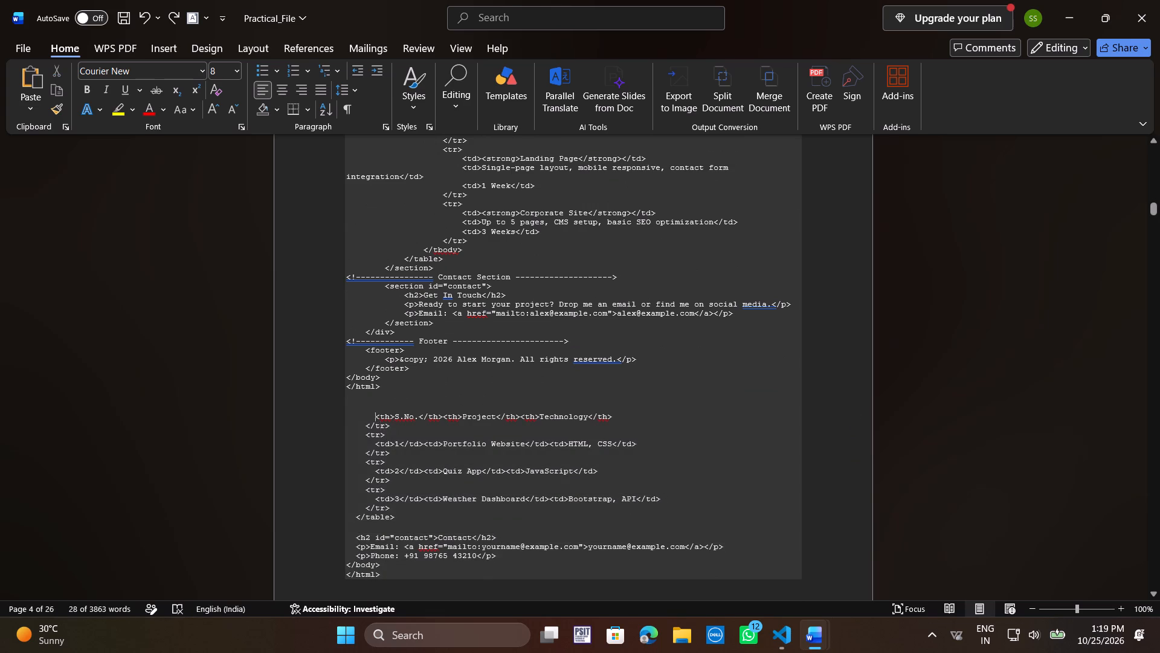
drag(376, 420, 415, 571)
key(BackSpace)
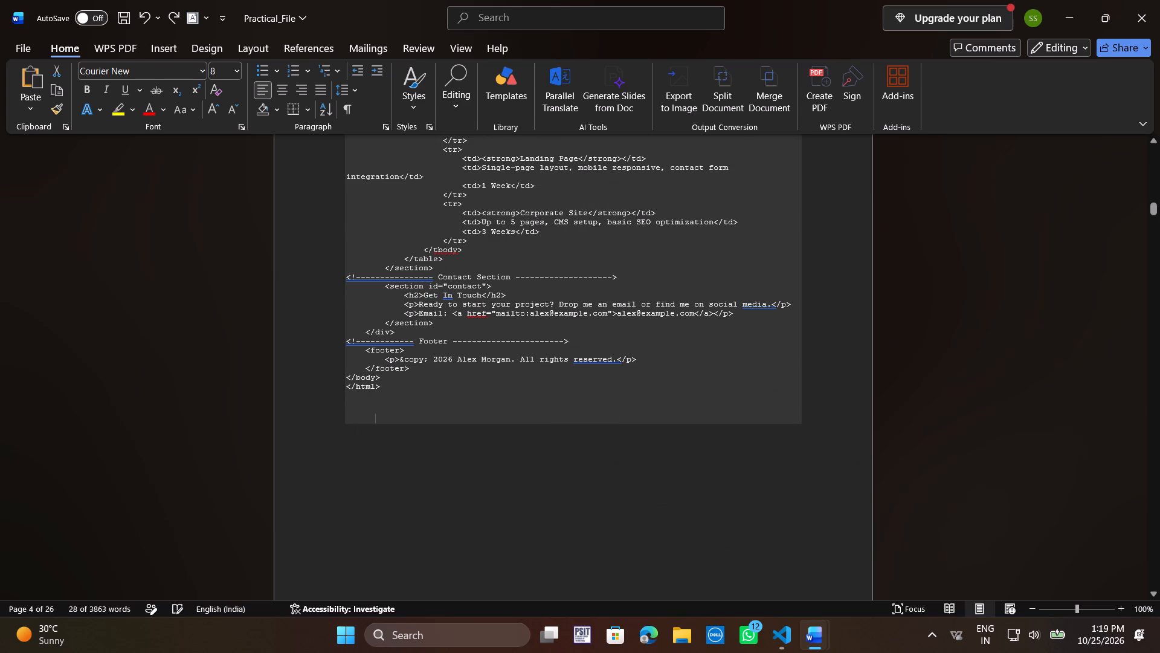
key(BackSpace)
key(BackSpace)
key(BackSpace)
key(BackSpace)
key(BackSpace)
key(BackSpace)
key(BackSpace)
key(BackSpace)
key(BackSpace)
key(BackSpace)
key(BackSpace)
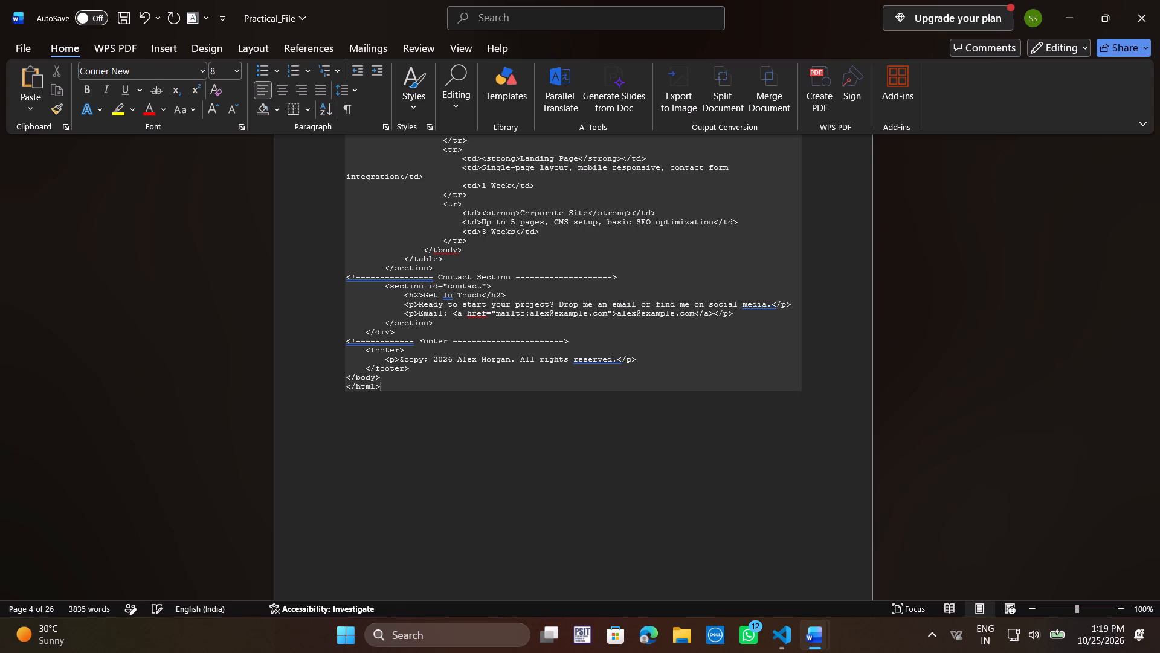
Pull the Output heading up from the following page onto its own line directly below the closing html tag.
scroll(463, 490, down, 1)
scroll(509, 464, down, 1)
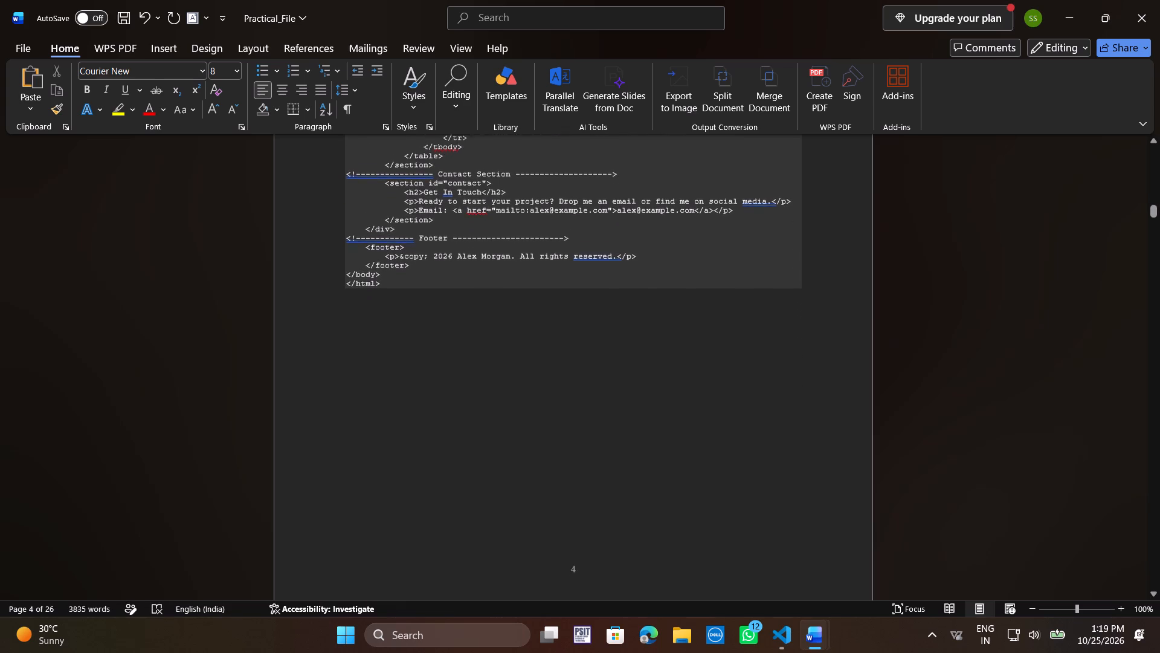
scroll(511, 473, down, 1)
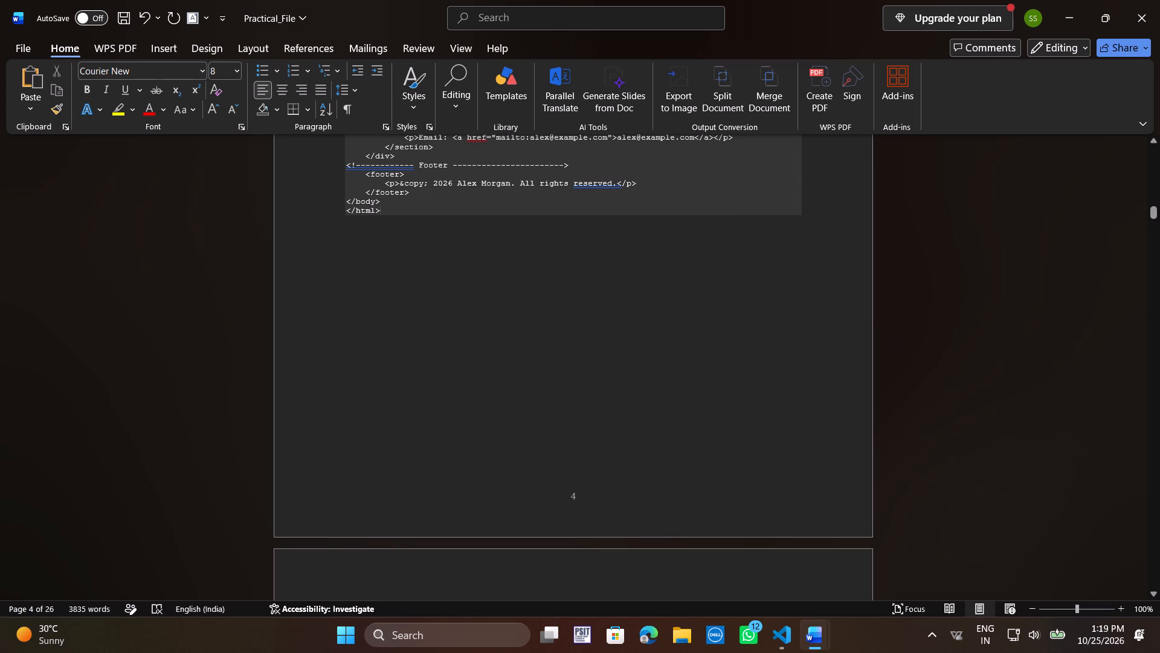
scroll(393, 301, down, 1)
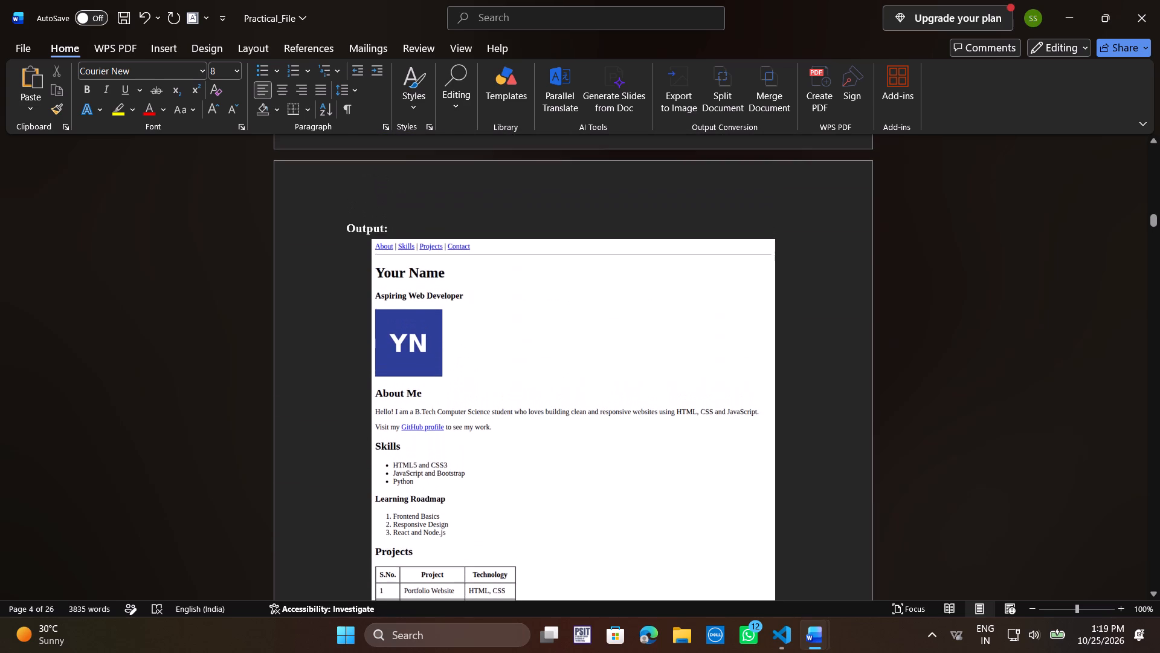
click(345, 231)
key(BackSpace)
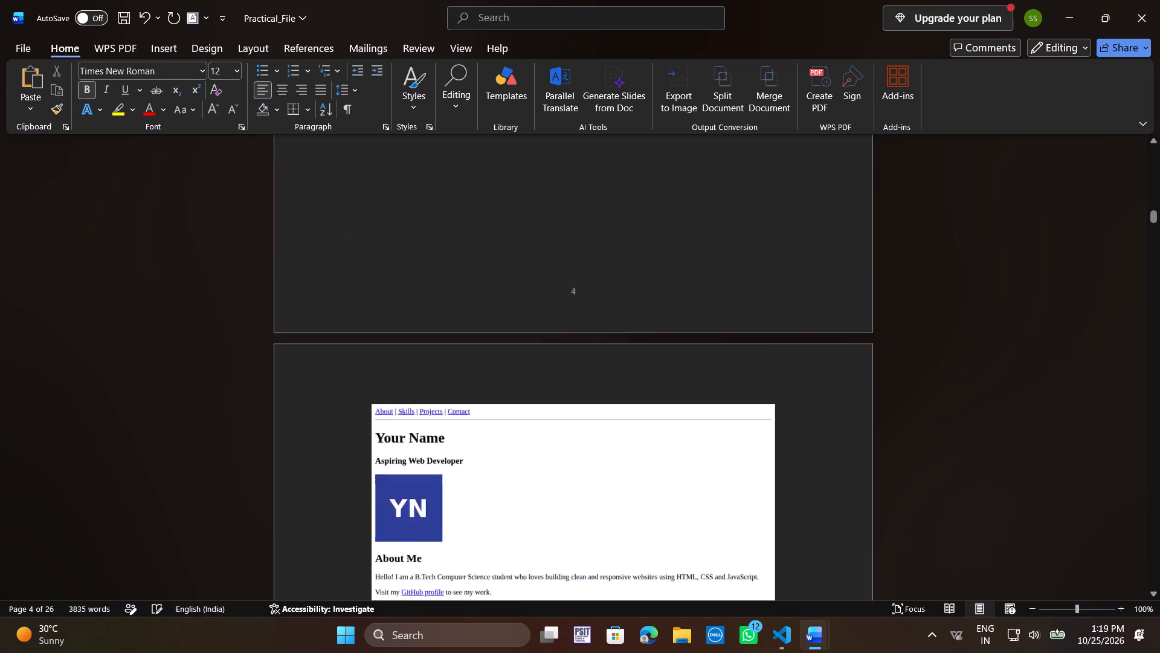
scroll(405, 282, up, 2)
scroll(405, 282, down, 1)
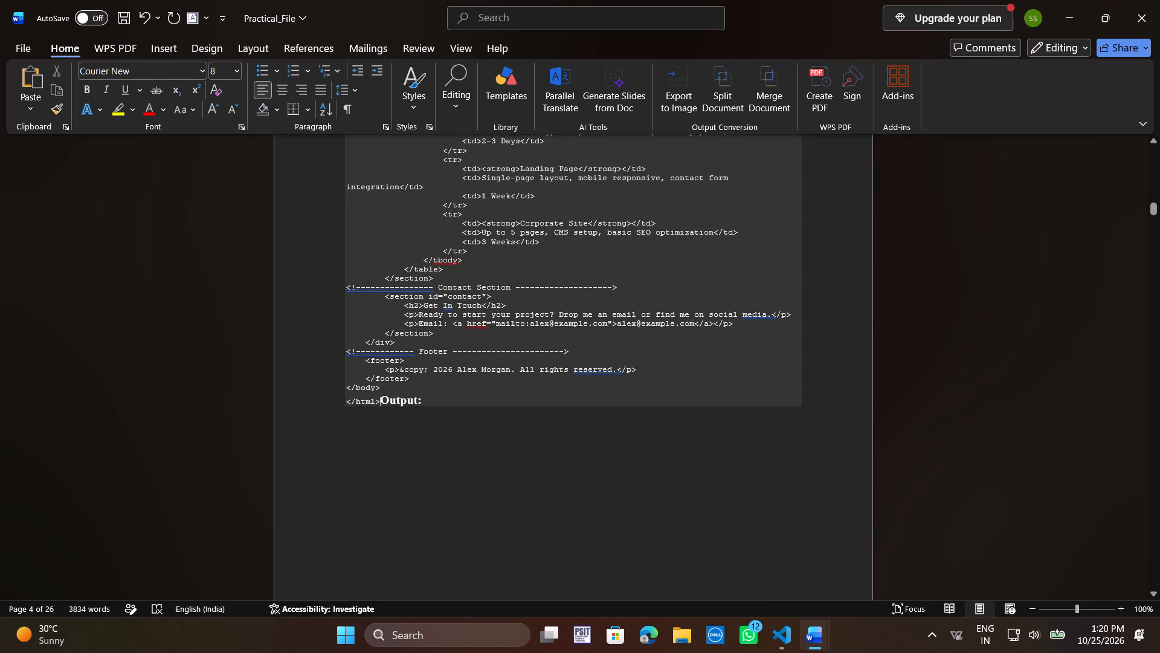
key(Return)
Copy the Output heading below the closing html tag and delete it from the code block.
drag(390, 409, 341, 412)
key(ctrl+c)
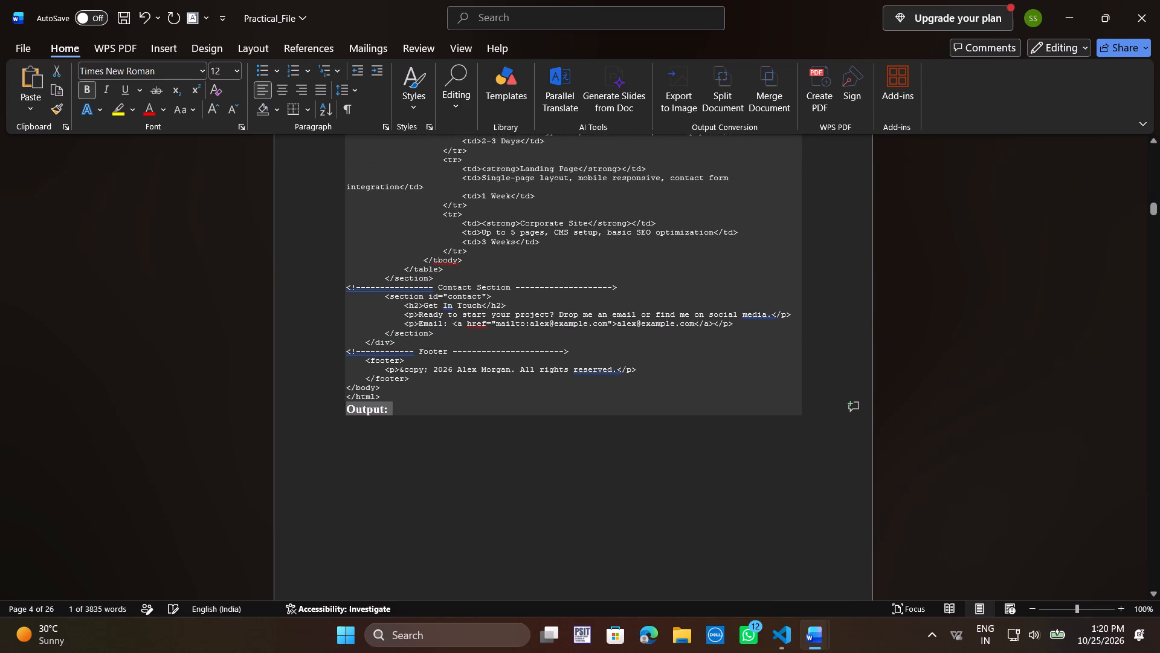
click(364, 444)
drag(395, 413, 336, 413)
key(BackSpace)
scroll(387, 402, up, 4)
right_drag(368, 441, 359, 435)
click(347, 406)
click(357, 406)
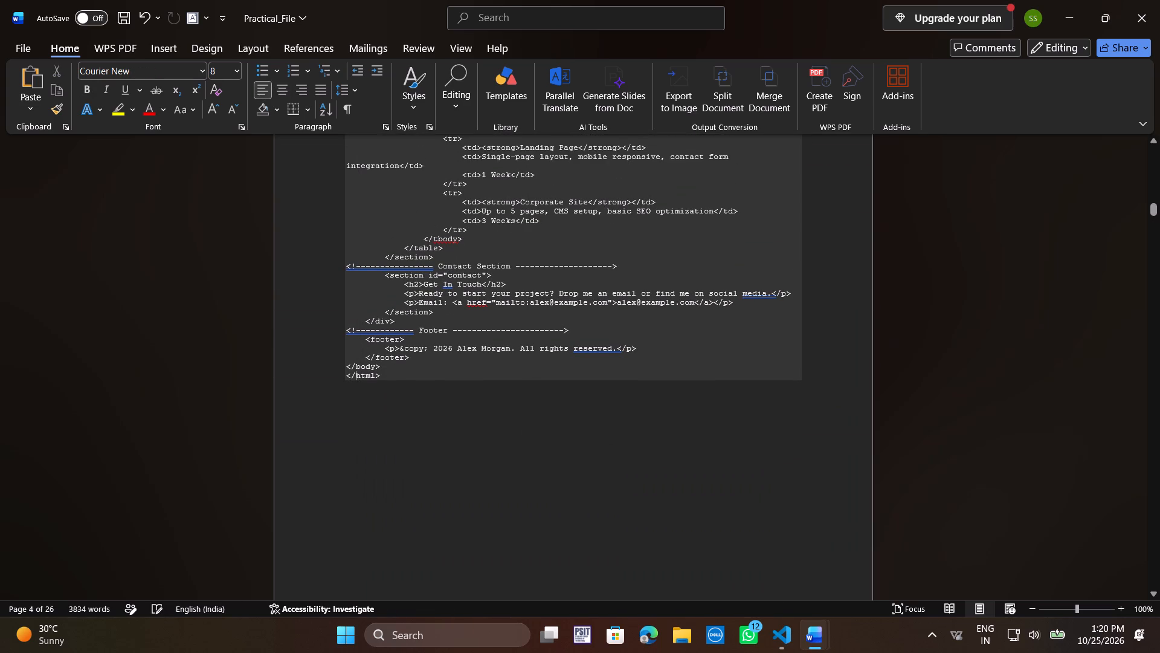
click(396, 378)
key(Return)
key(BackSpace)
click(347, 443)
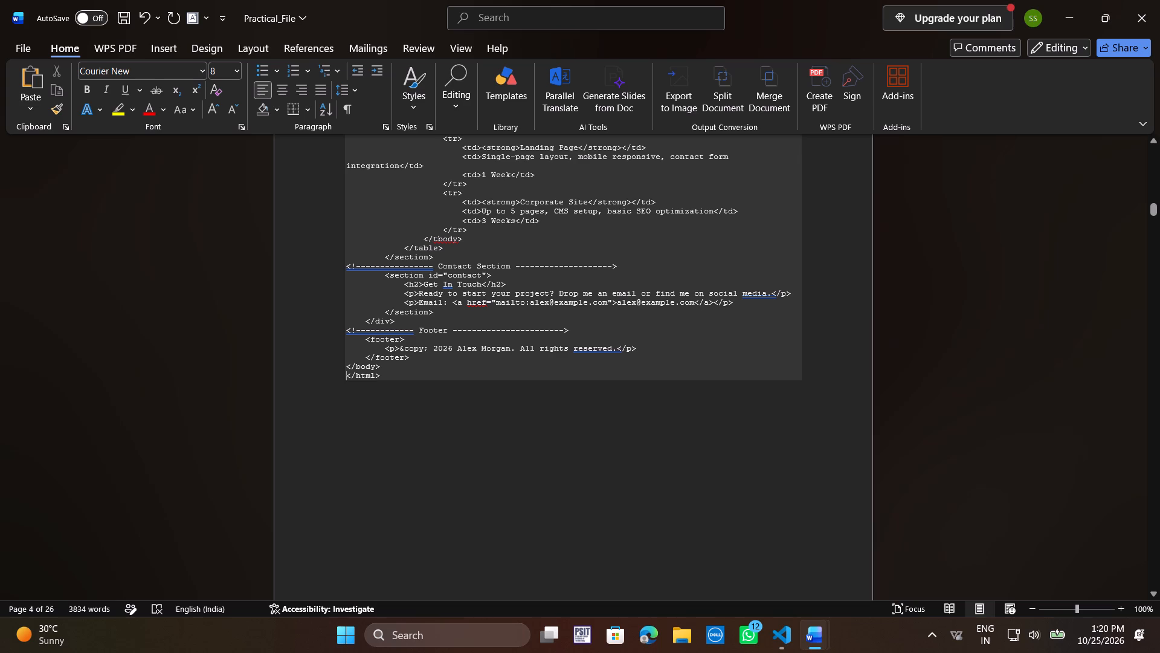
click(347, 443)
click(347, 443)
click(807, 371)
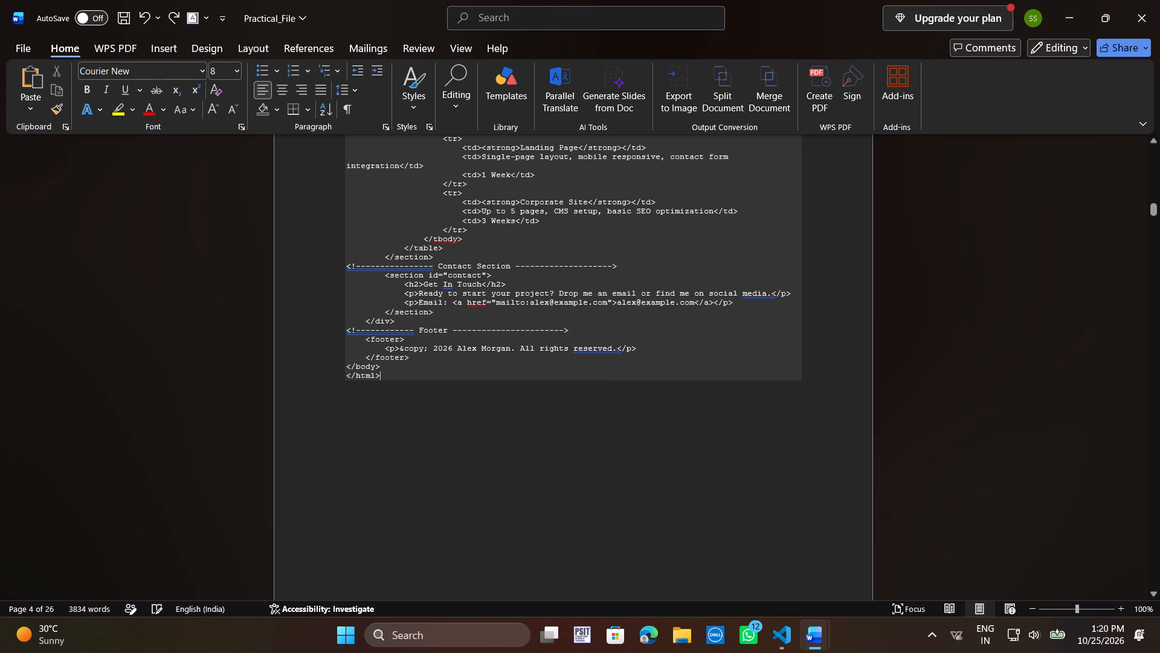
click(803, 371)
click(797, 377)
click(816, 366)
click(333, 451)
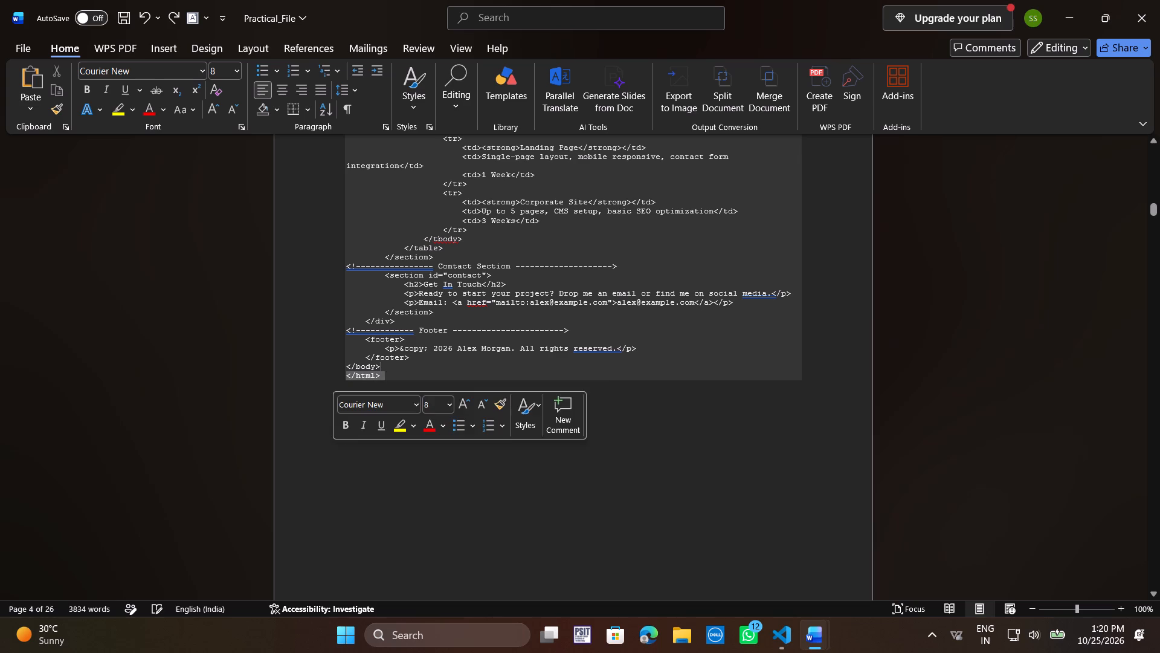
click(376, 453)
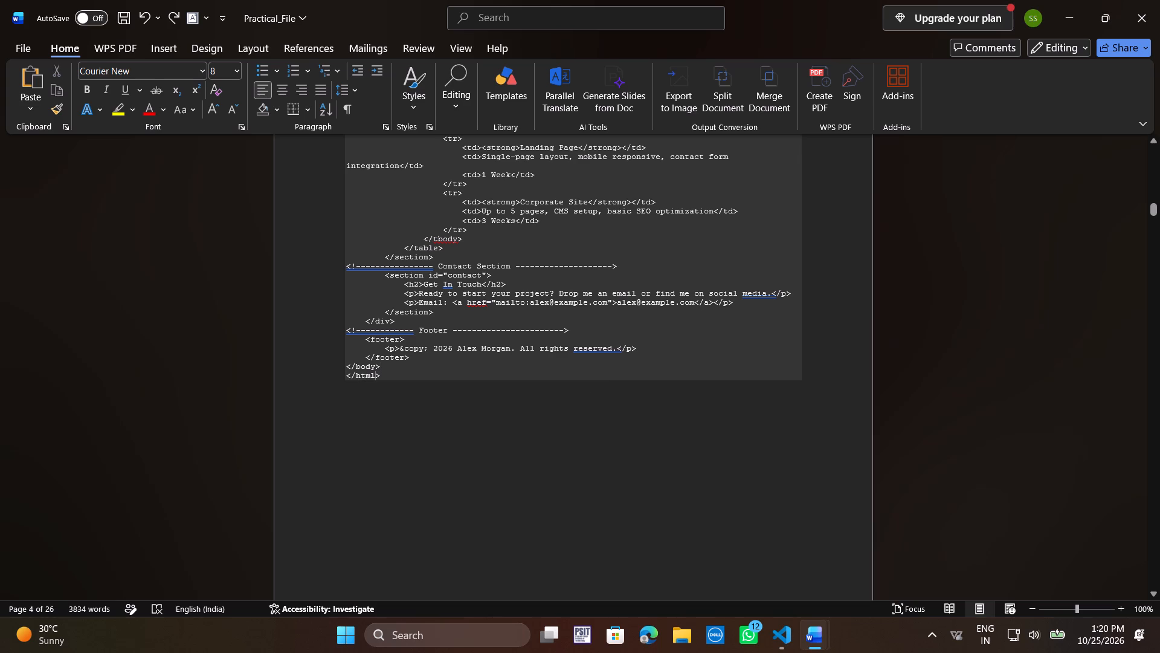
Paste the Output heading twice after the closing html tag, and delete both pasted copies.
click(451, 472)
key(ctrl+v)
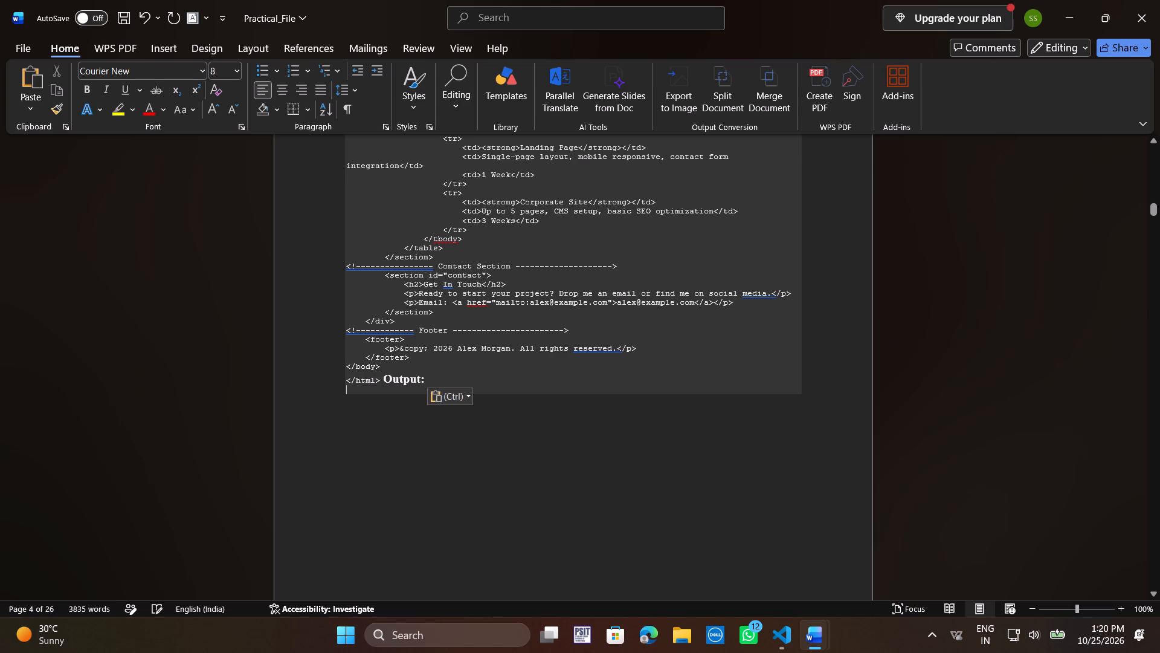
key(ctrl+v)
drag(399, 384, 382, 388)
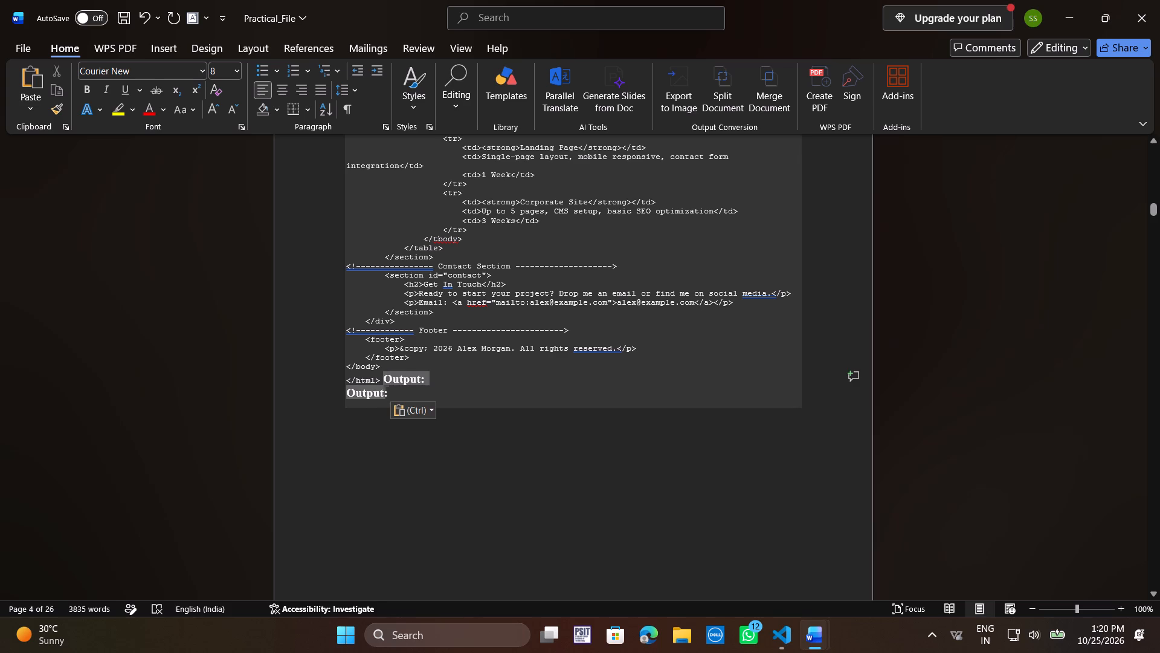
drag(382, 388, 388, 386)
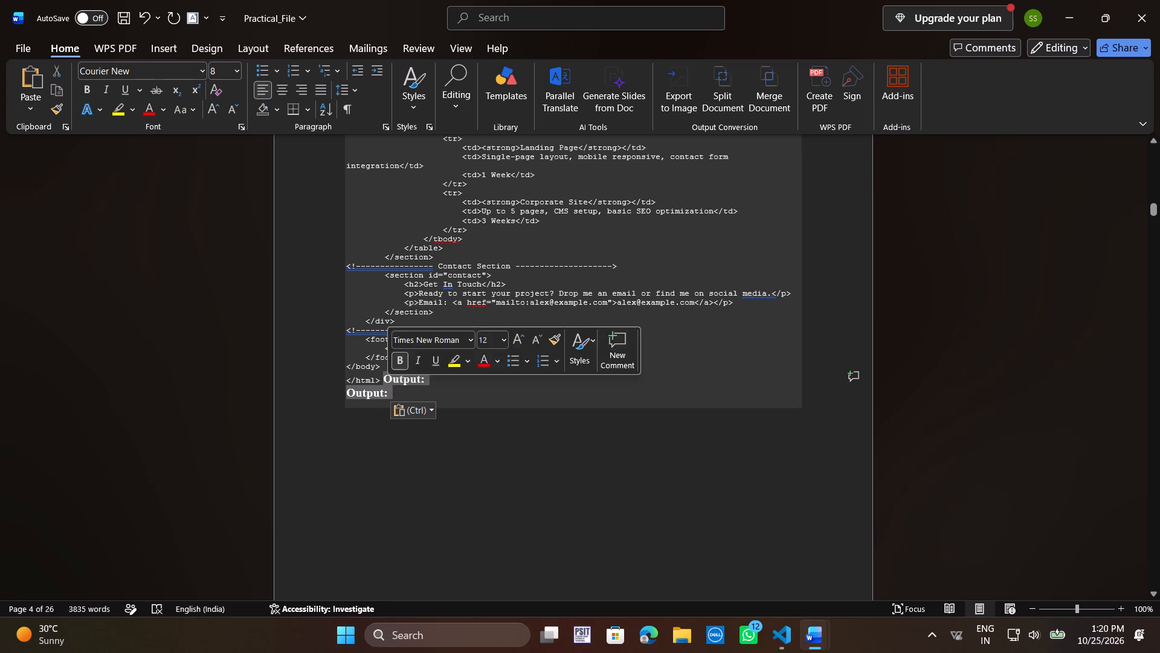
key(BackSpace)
Look through the Practical 1 code pages and the start of the output page that follows.
click(370, 426)
scroll(410, 437, up, 1)
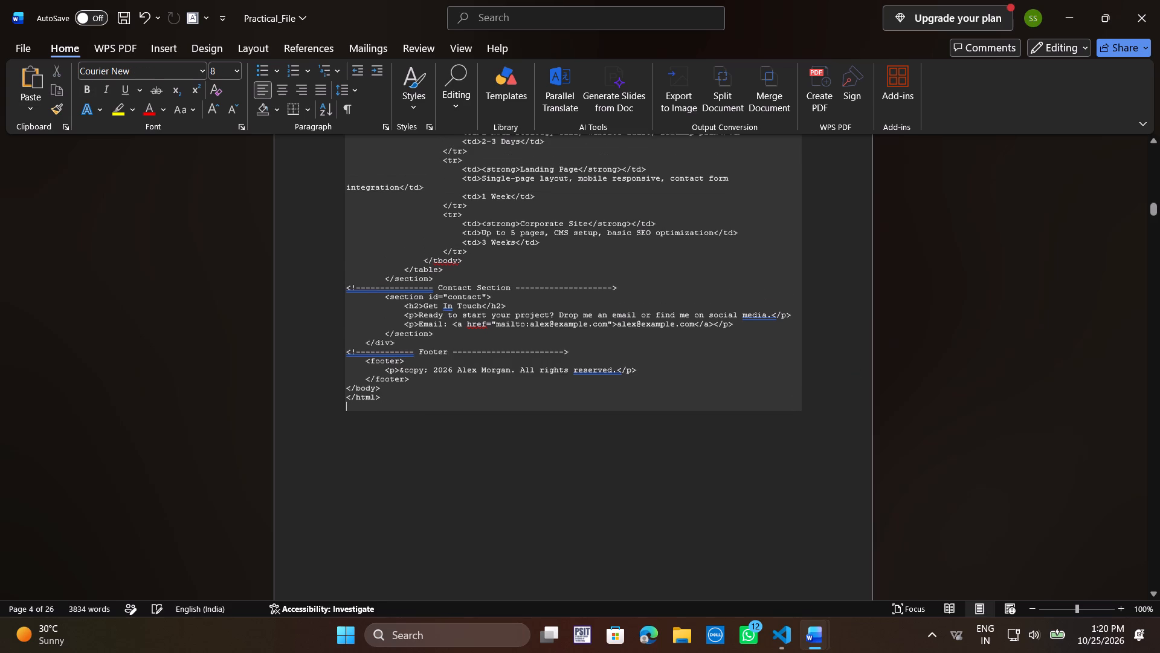
scroll(501, 448, up, 3)
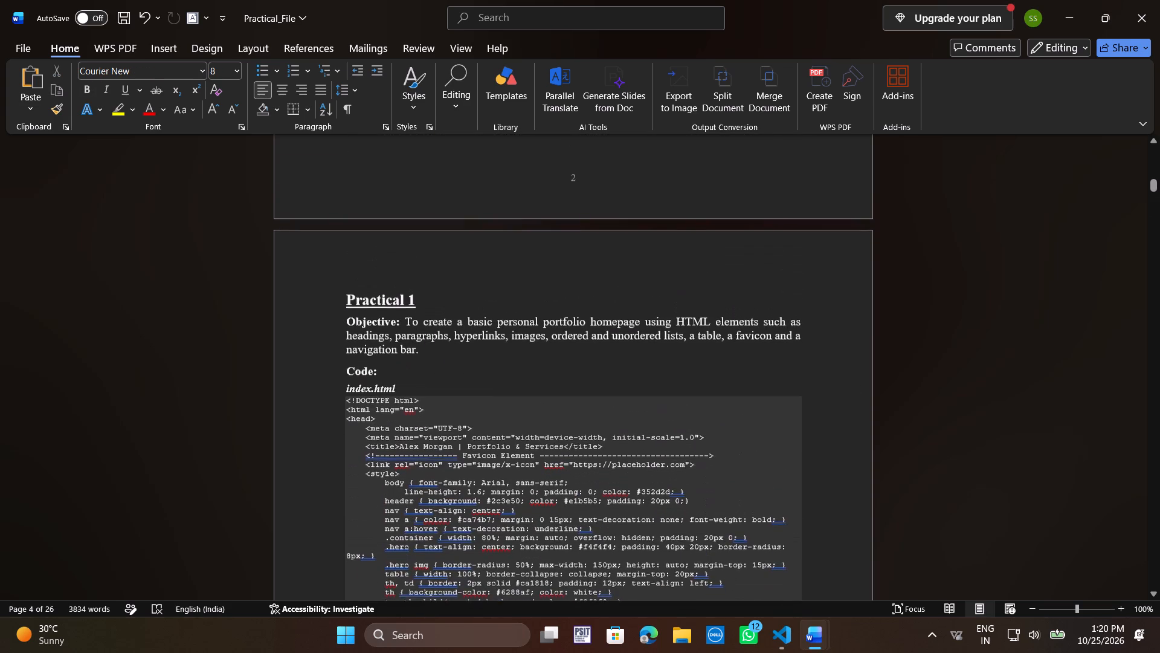
scroll(501, 448, up, 3)
scroll(503, 450, down, 1)
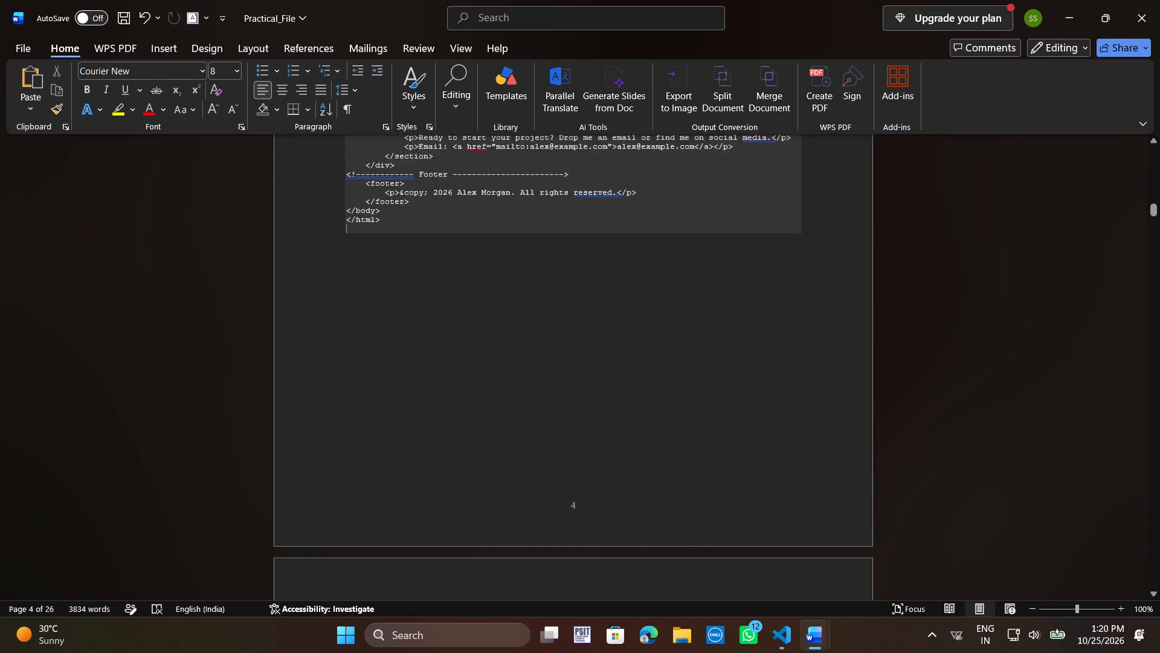
scroll(503, 450, down, 2)
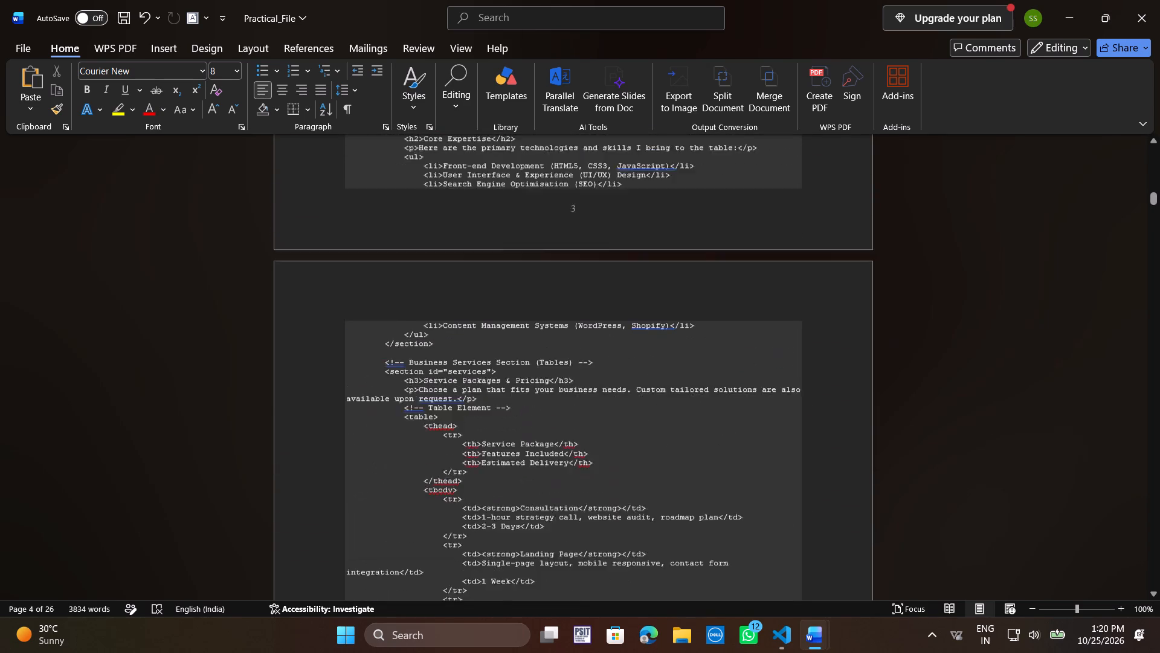
scroll(503, 452, down, 2)
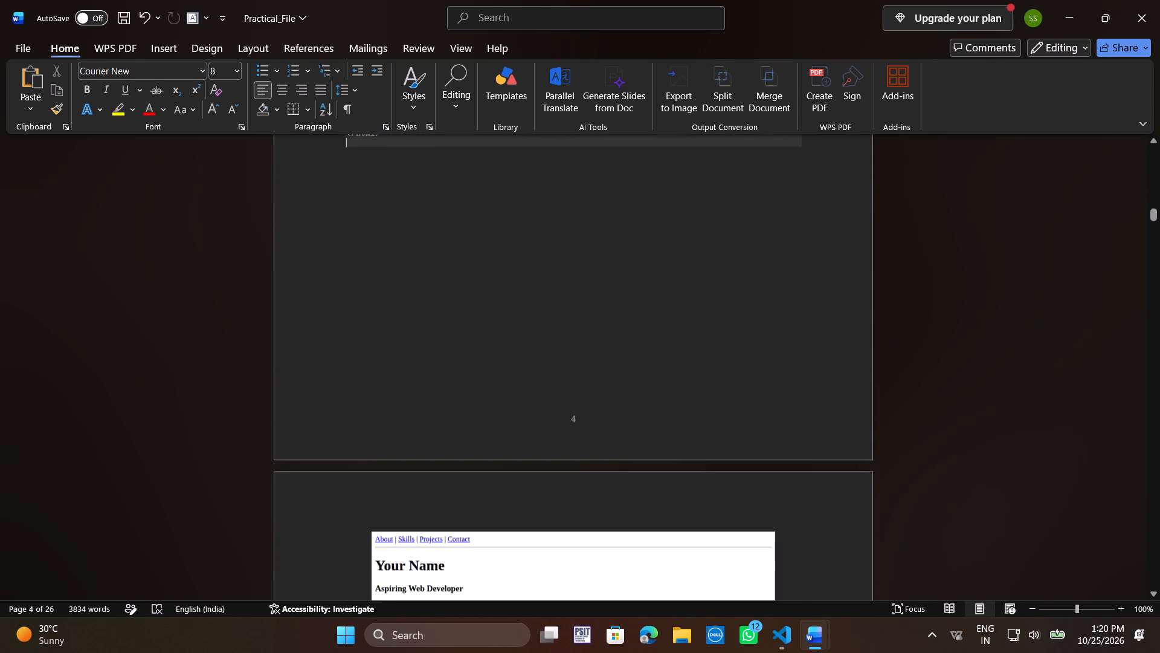
Start inserting a picture from this device and open the Screenshots folder inside Pictures.
scroll(504, 453, down, 1)
scroll(428, 450, down, 1)
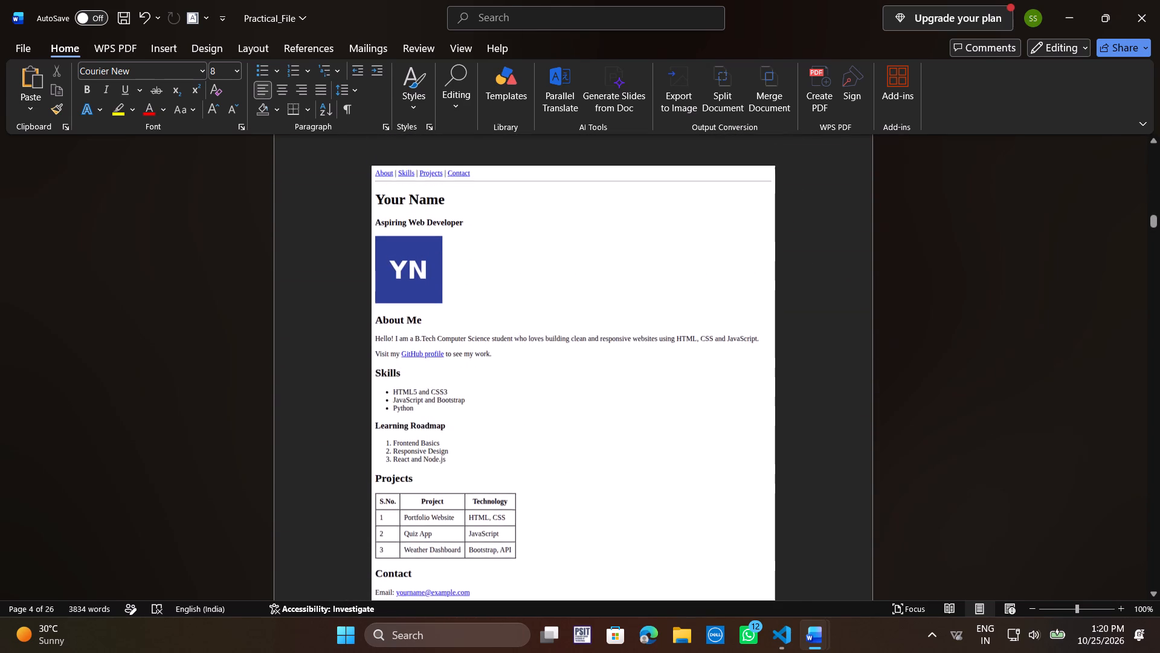
scroll(420, 275, down, 1)
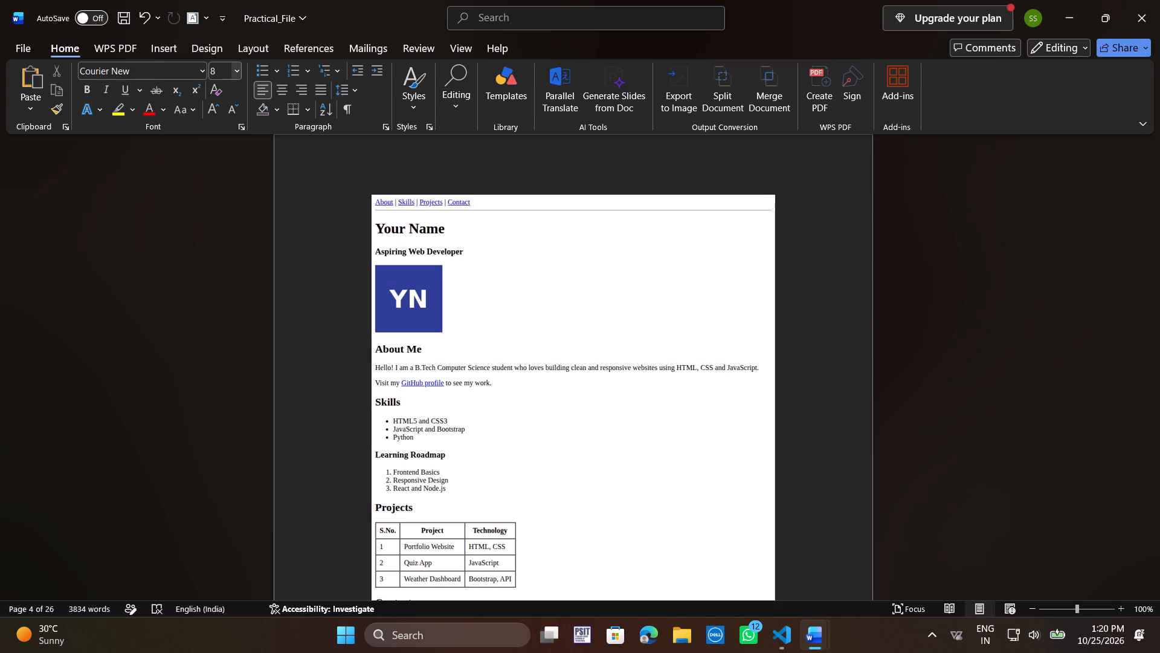
click(156, 47)
click(158, 106)
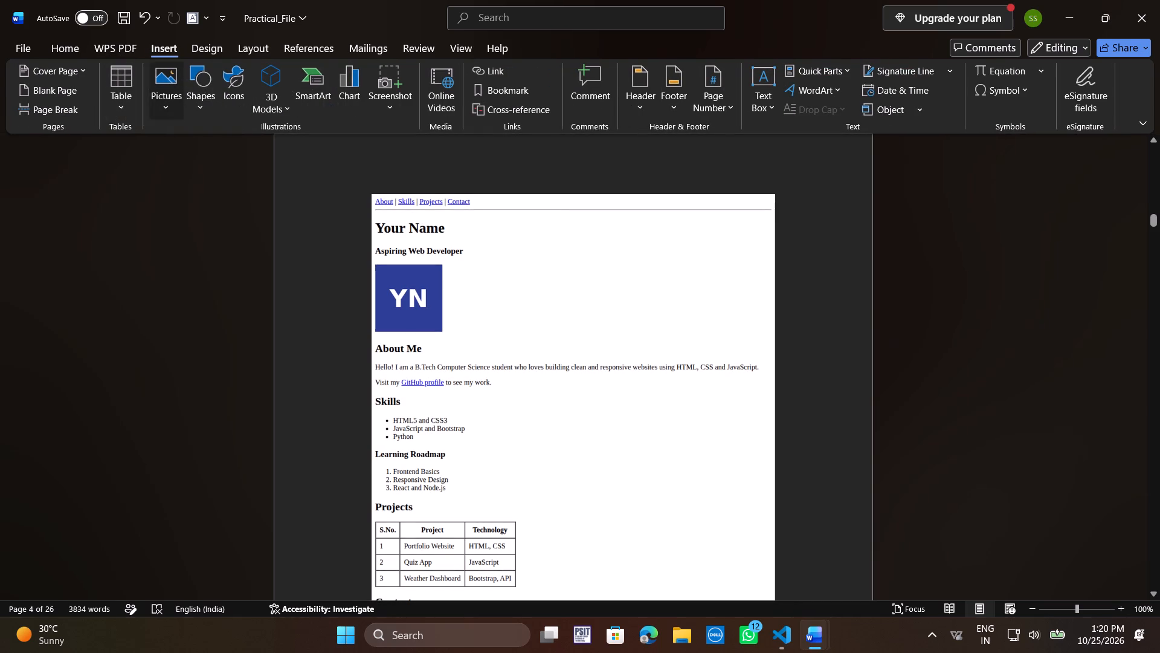
click(180, 150)
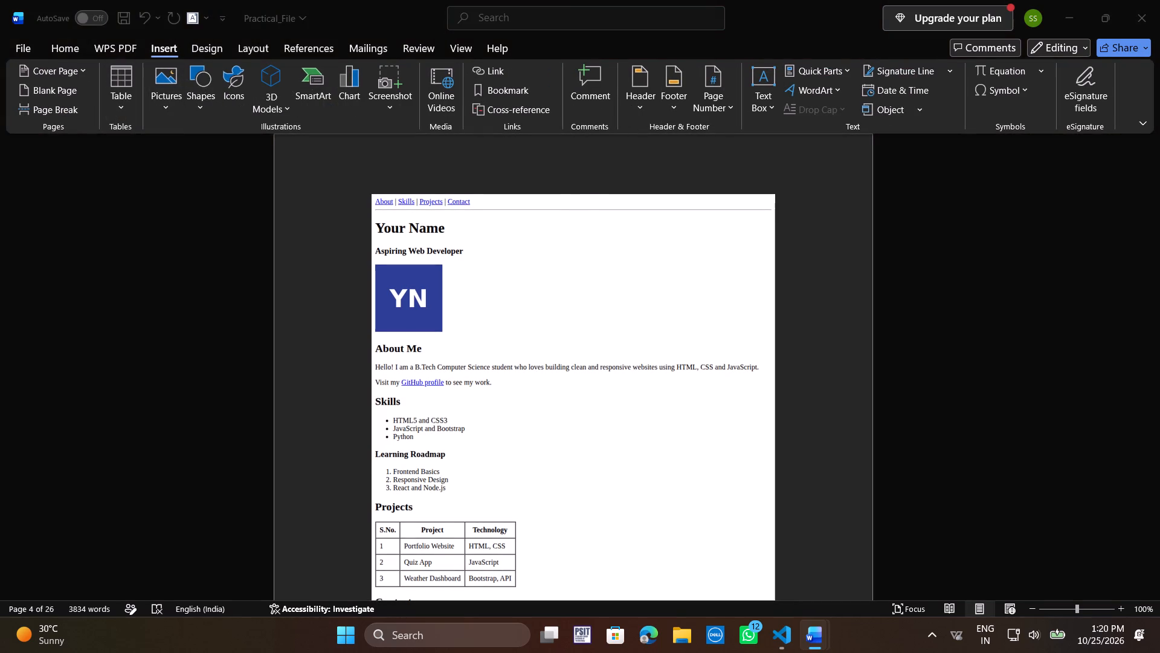
scroll(257, 274, down, 1)
scroll(257, 274, up, 1)
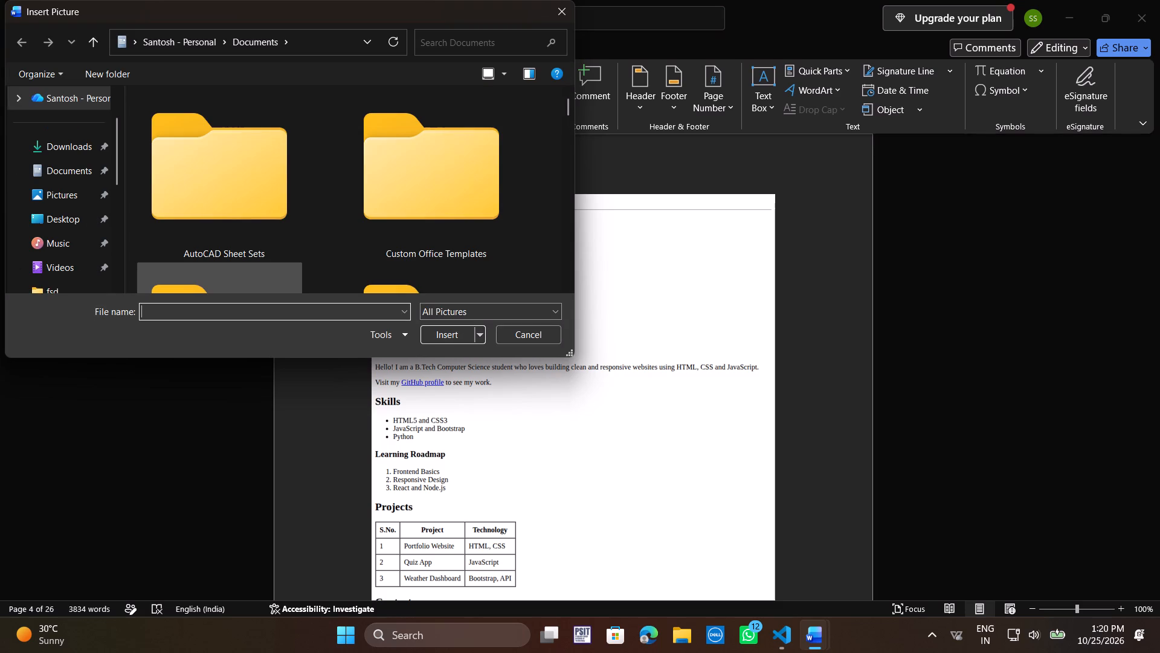
scroll(257, 275, up, 1)
scroll(64, 248, up, 1)
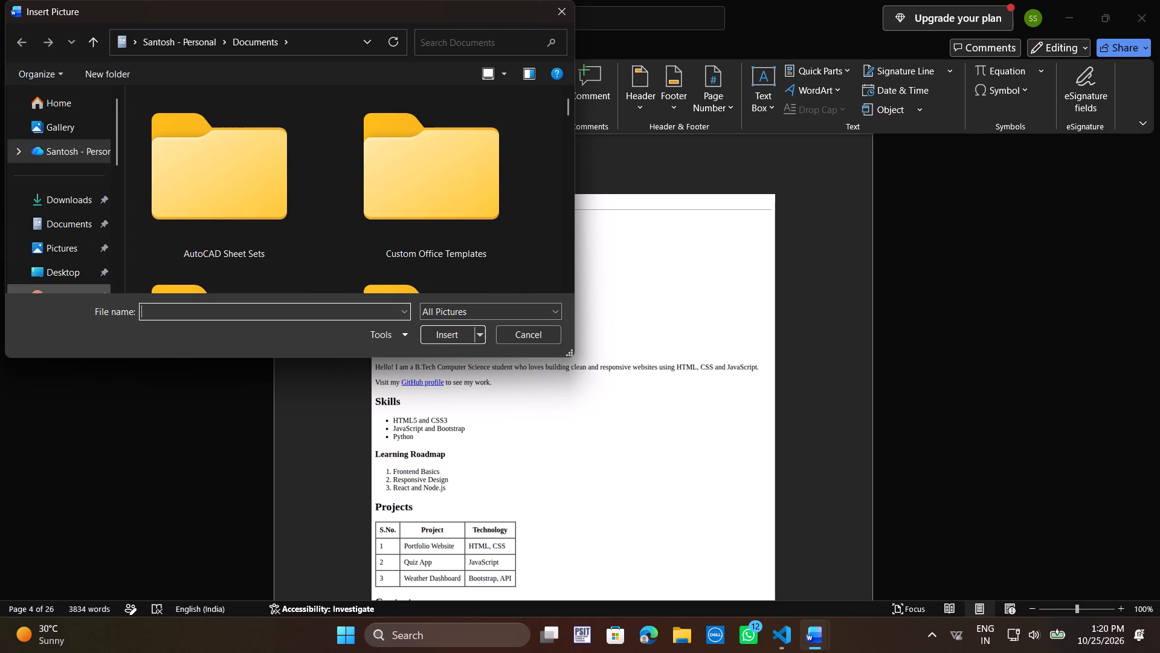
scroll(64, 248, down, 1)
scroll(291, 252, up, 5)
scroll(80, 173, up, 1)
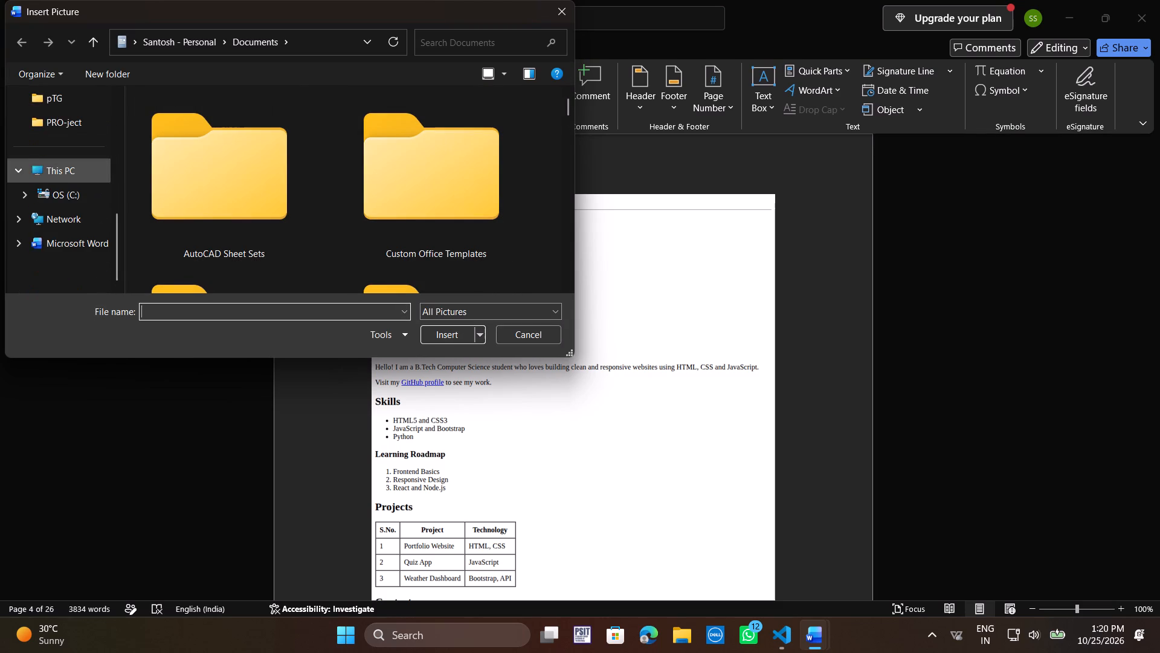
scroll(76, 175, up, 1)
click(64, 226)
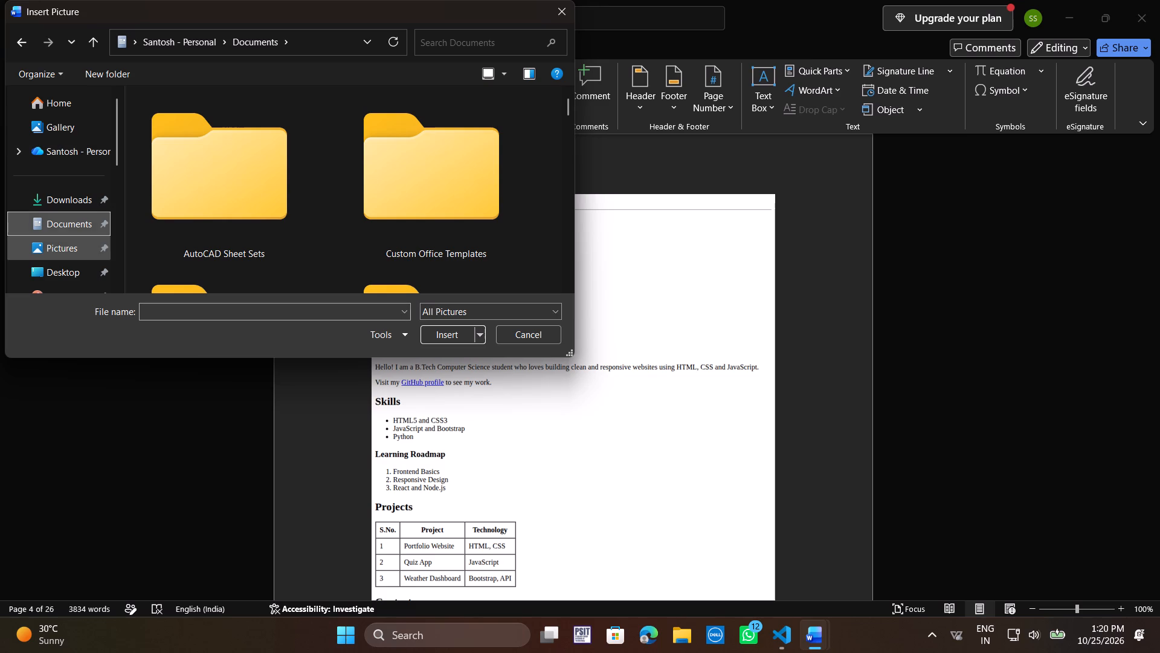
click(61, 247)
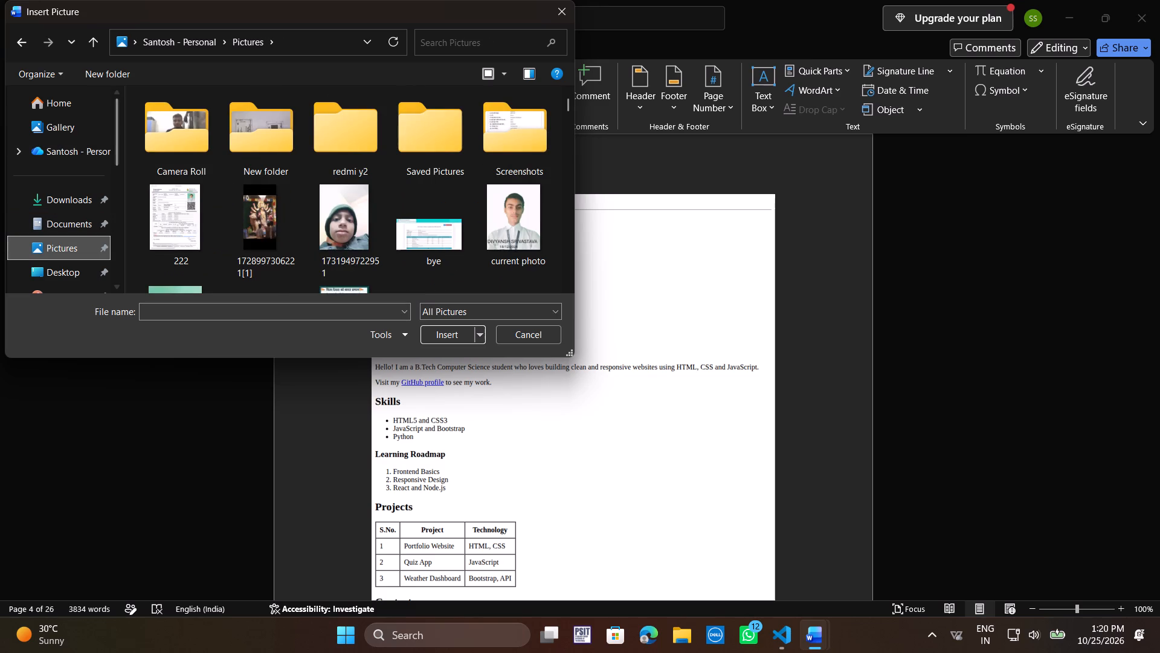
click(497, 160)
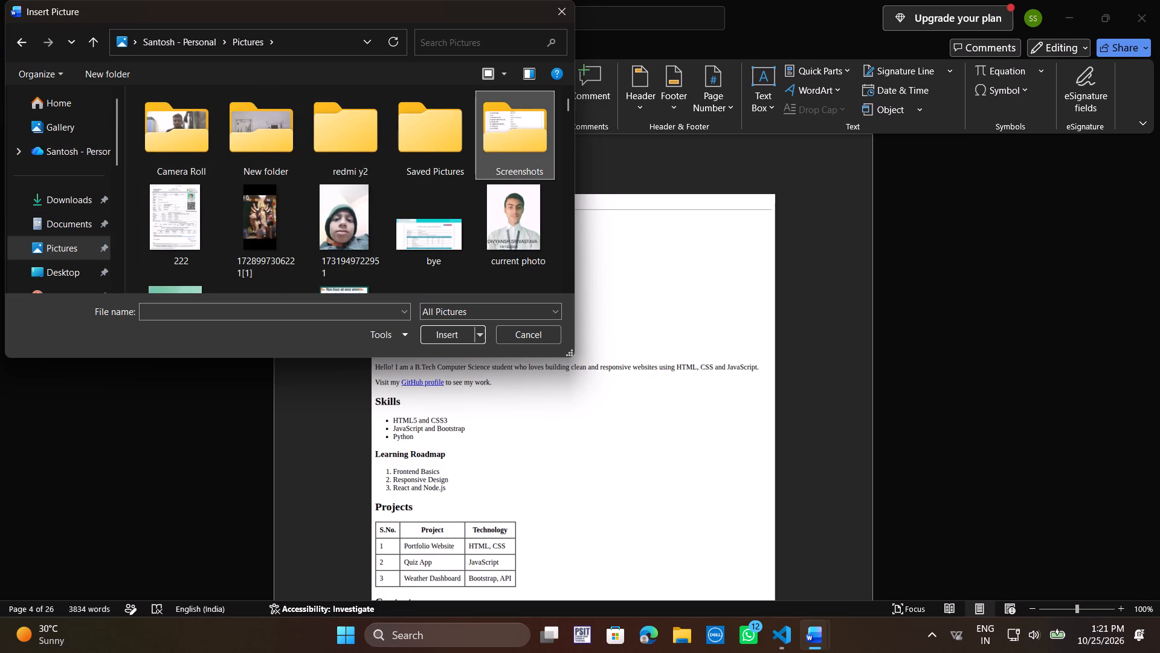
double_click(499, 140)
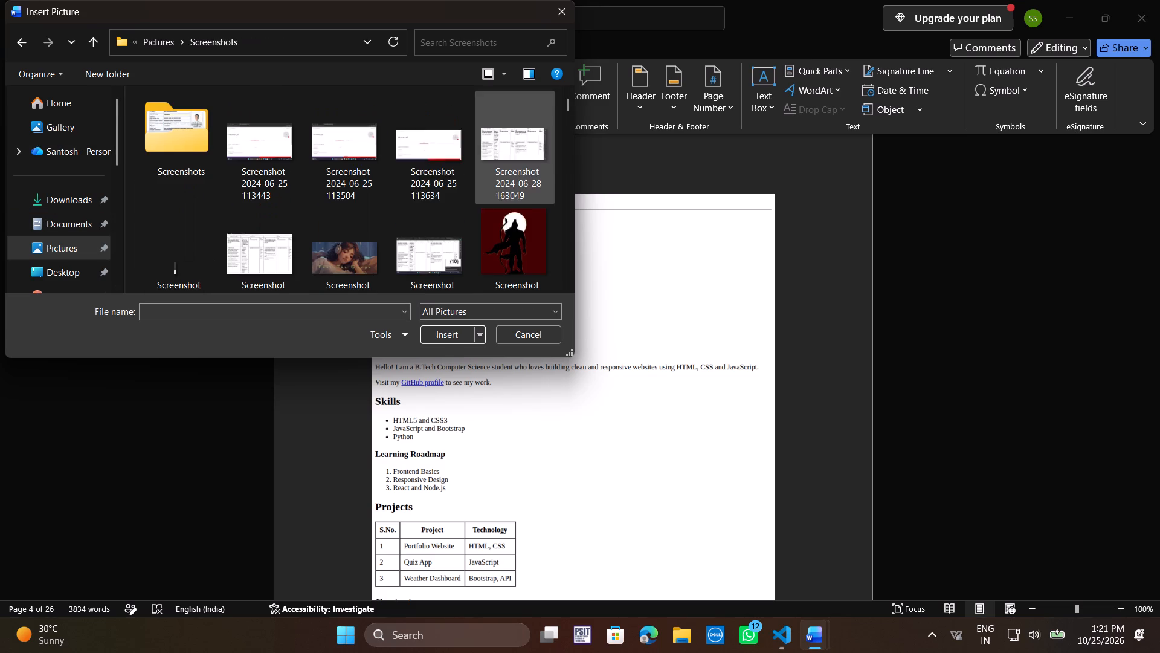
scroll(394, 202, down, 20)
scroll(394, 202, down, 20)
scroll(394, 202, down, 20)
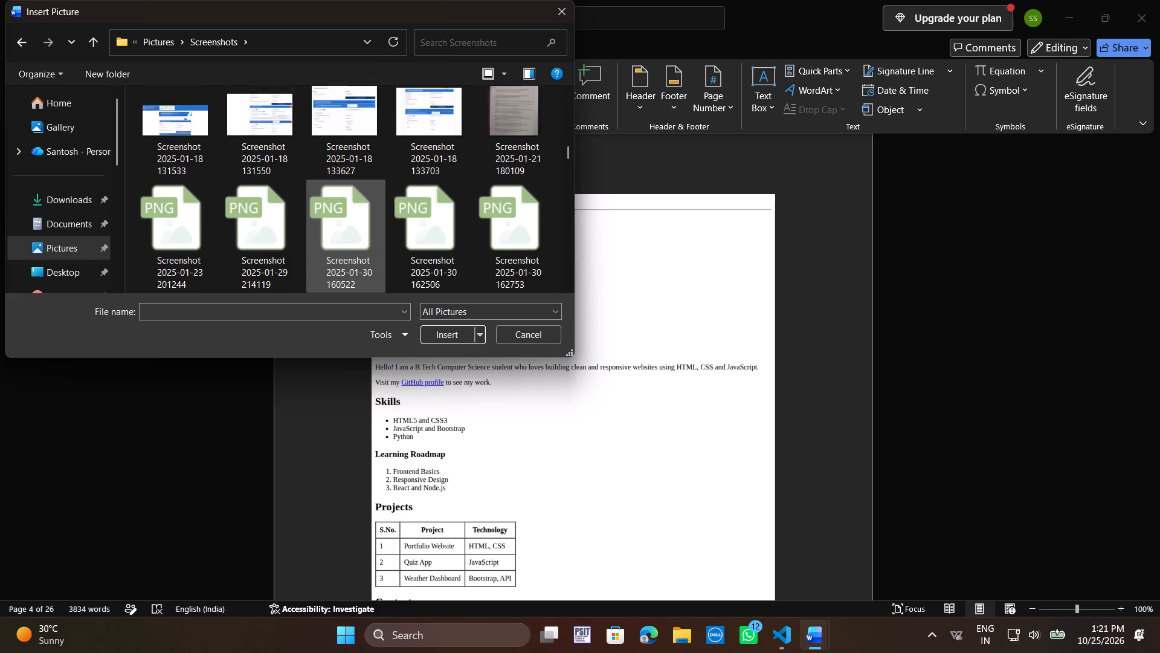
scroll(369, 207, down, 20)
scroll(369, 207, down, 20)
scroll(369, 207, down, 20)
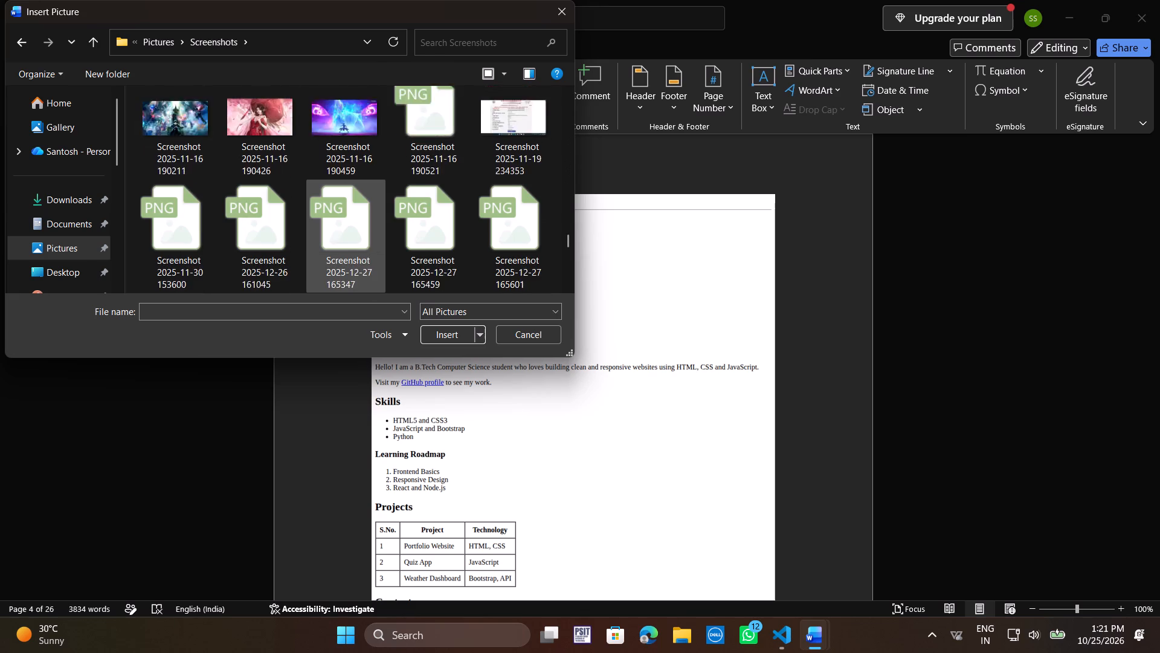
scroll(372, 206, down, 20)
scroll(372, 206, down, 20)
scroll(372, 206, down, 20)
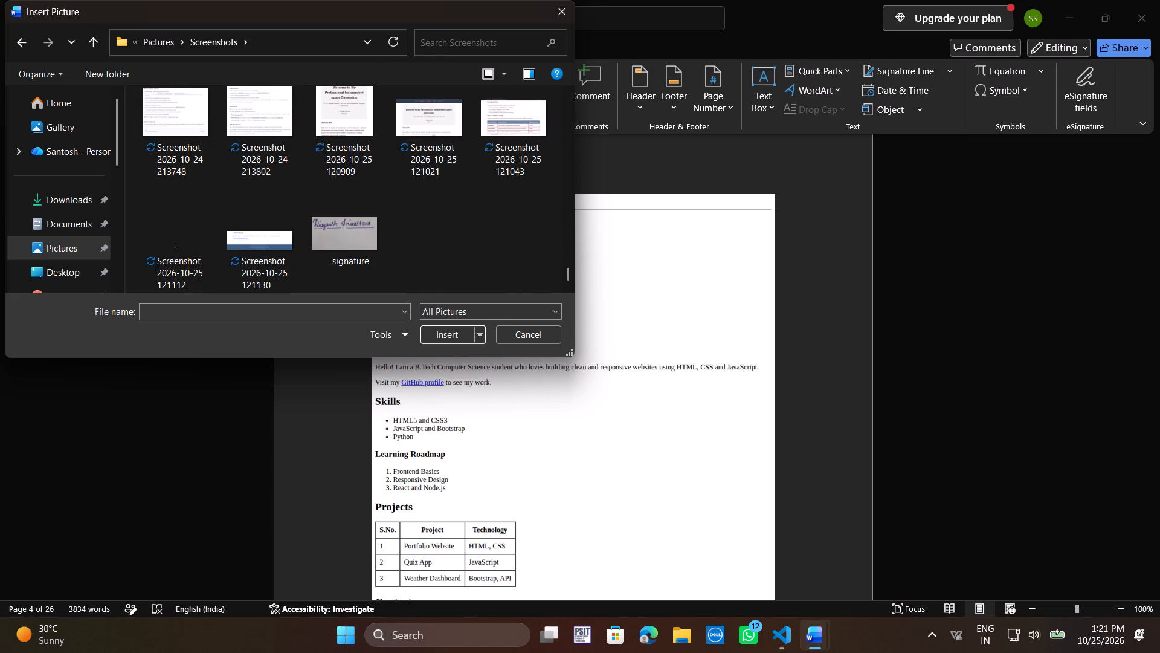
scroll(353, 129, up, 1)
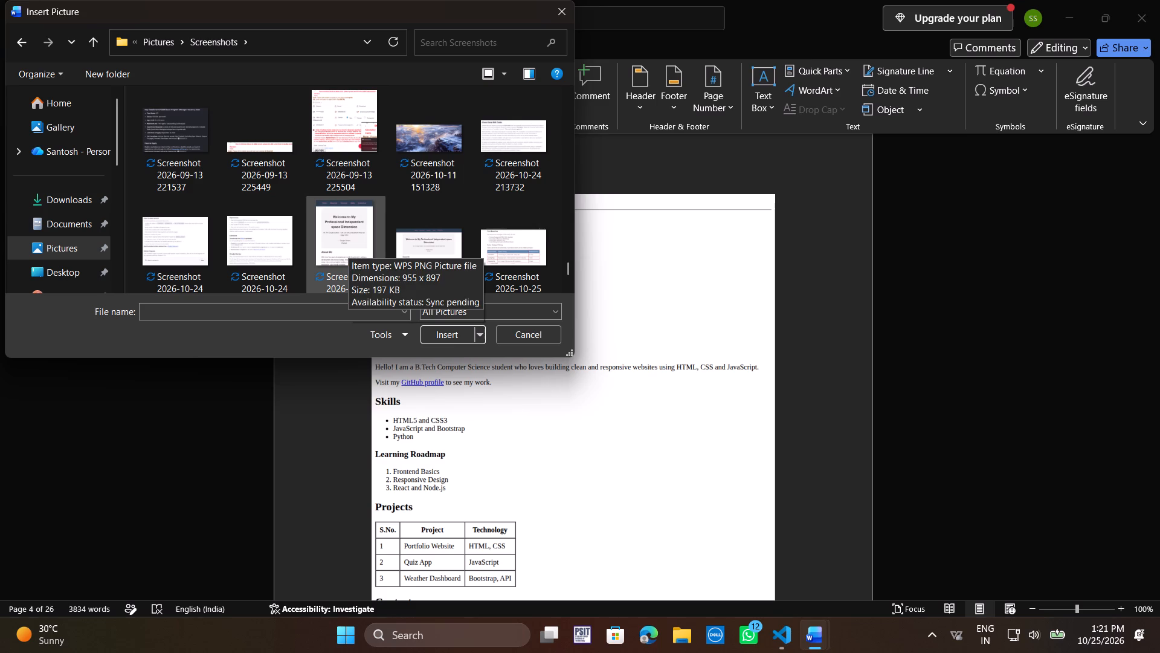
click(344, 229)
click(452, 339)
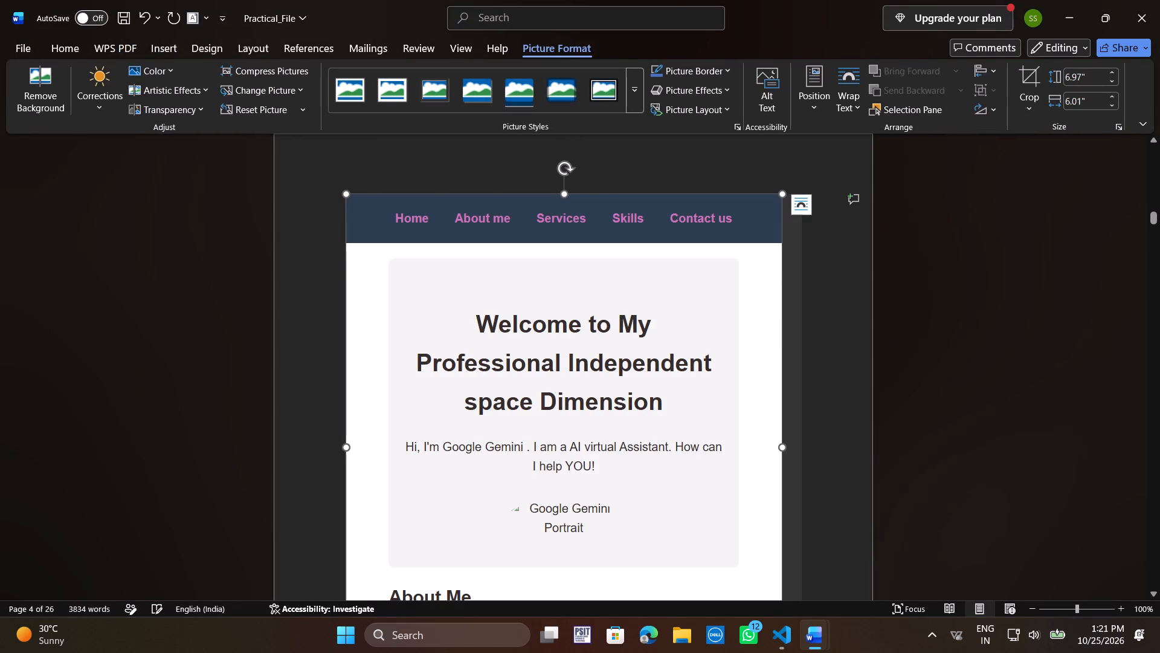
Shrink the inserted screenshot to about 3.56" high by 4.12" wide to fit on page 4 beneath the code.
scroll(443, 302, up, 1)
drag(346, 294, 380, 323)
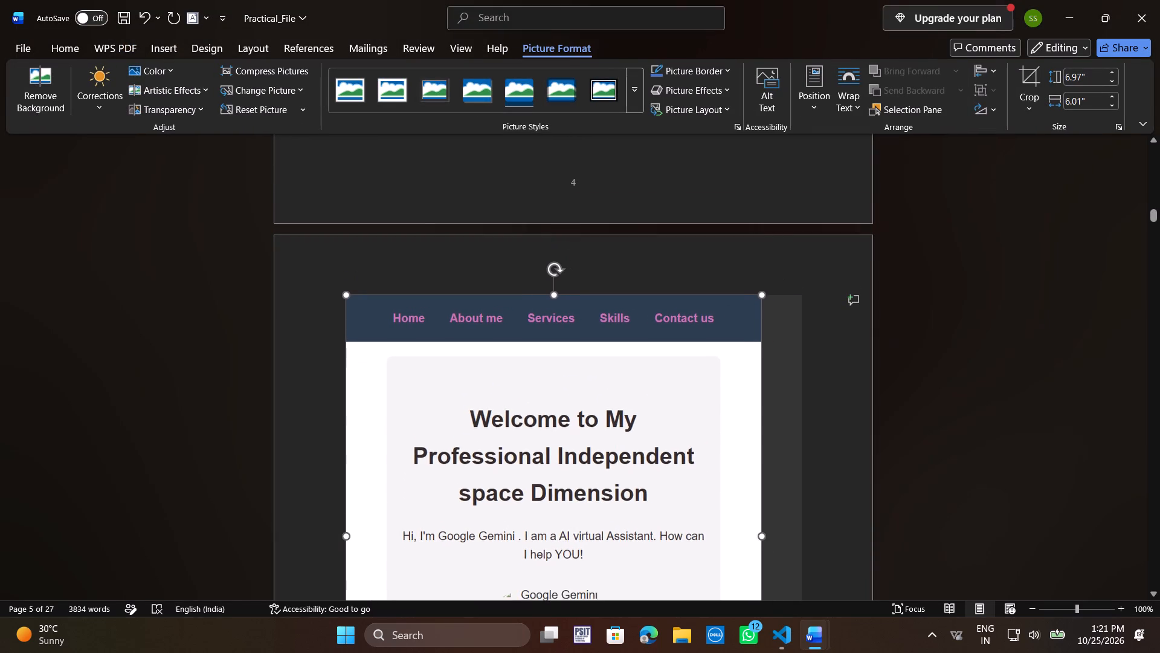
drag(380, 323, 552, 454)
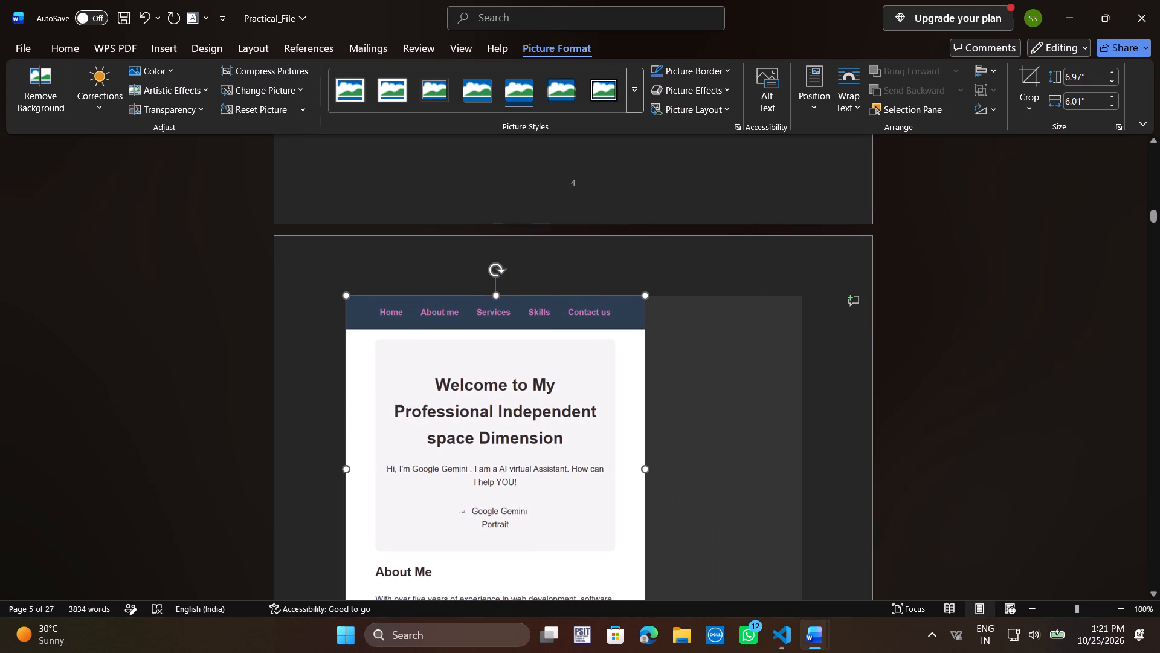
drag(495, 297, 591, 252)
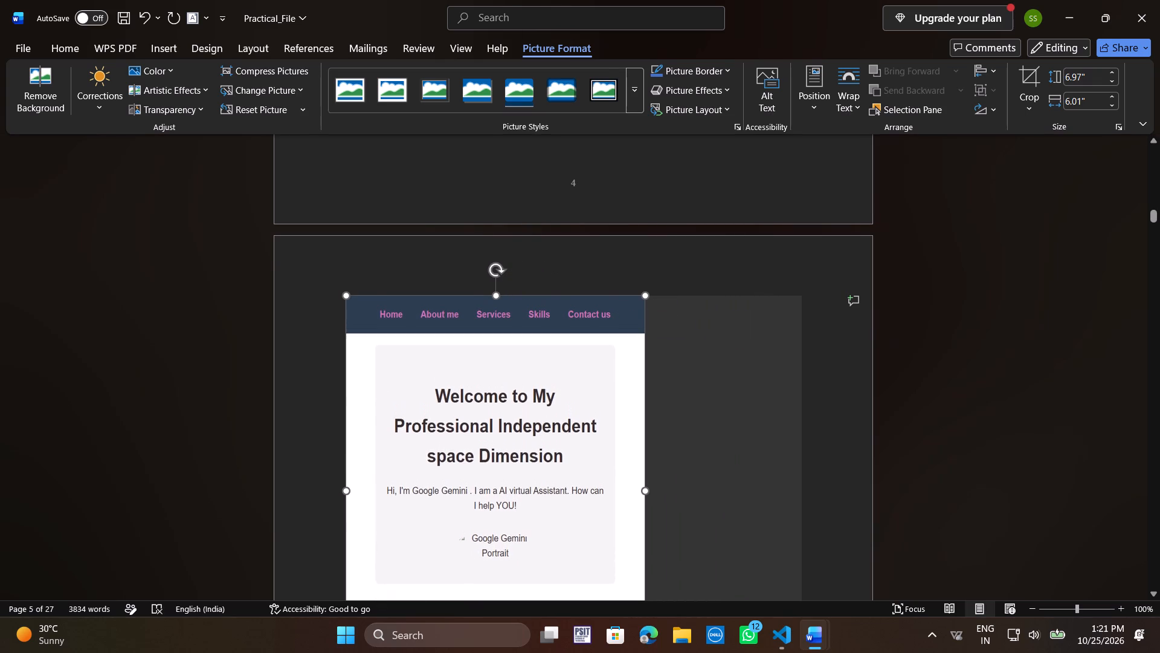
drag(591, 252, 567, 476)
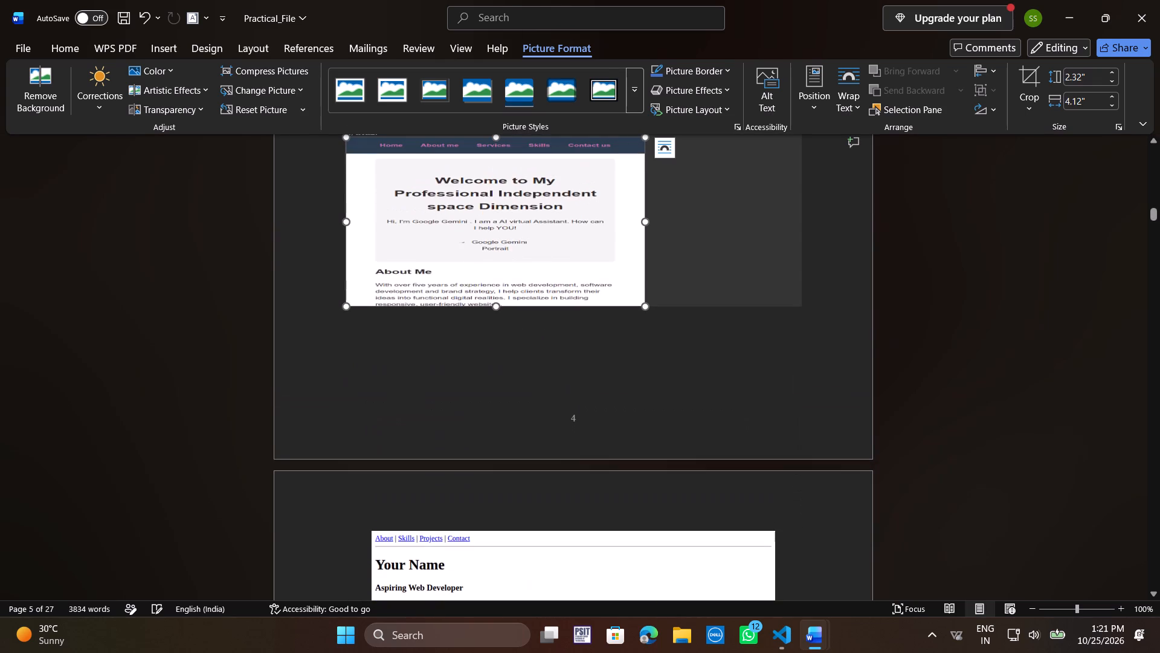
scroll(489, 366, up, 1)
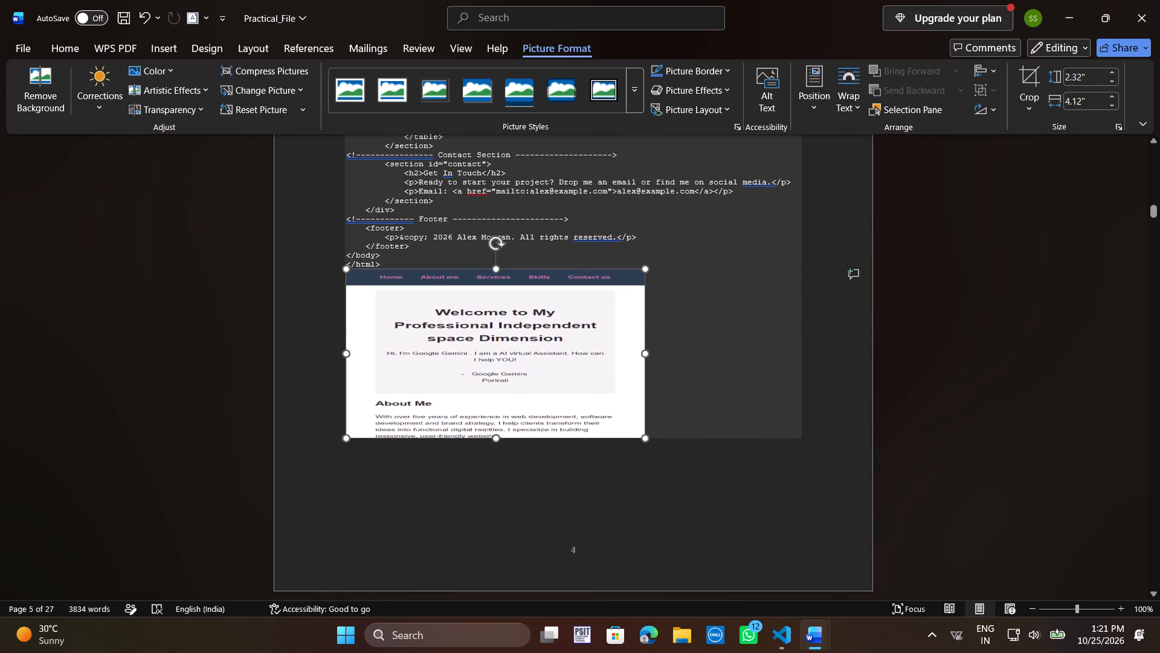
drag(498, 438, 517, 576)
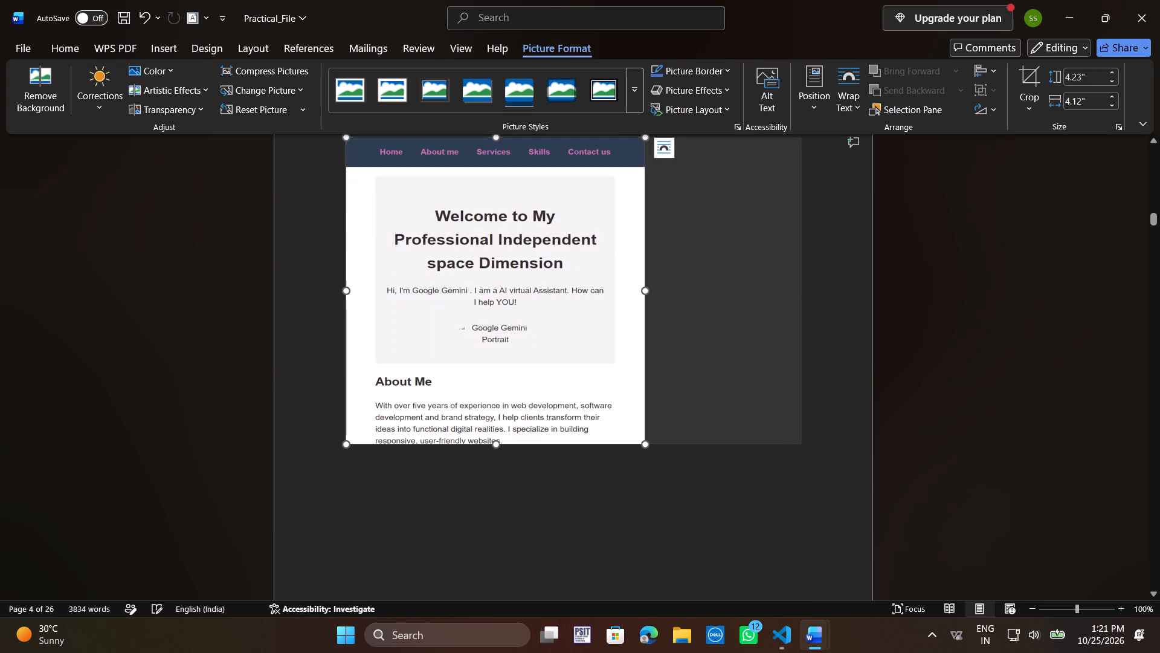
drag(495, 446, 508, 392)
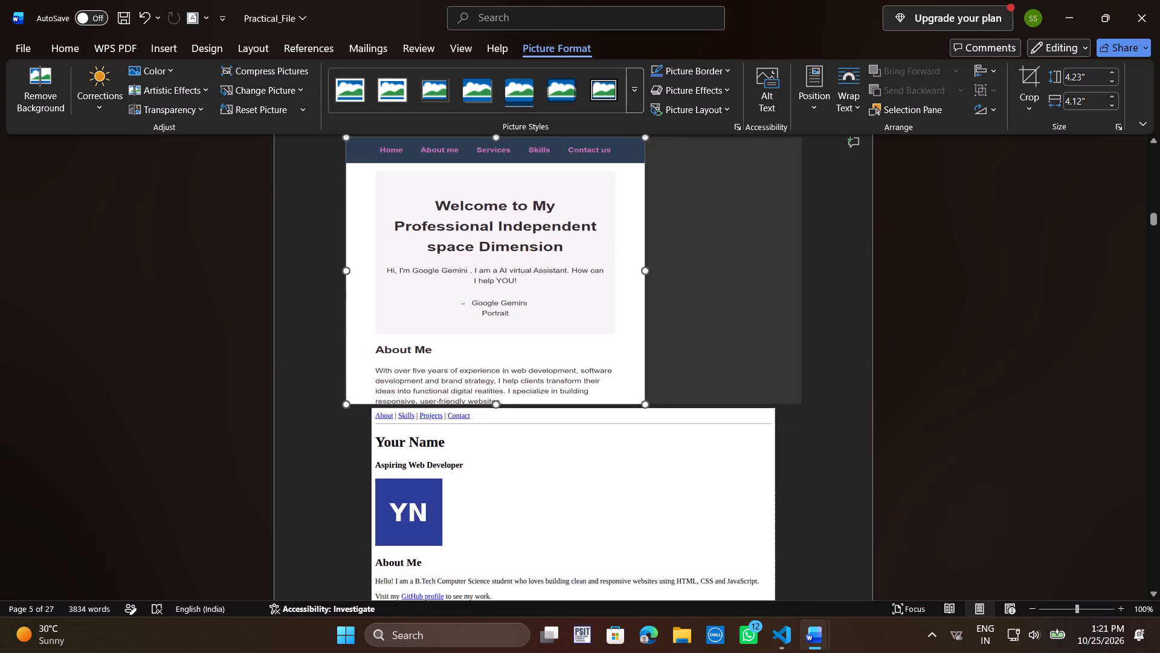
drag(508, 392, 509, 252)
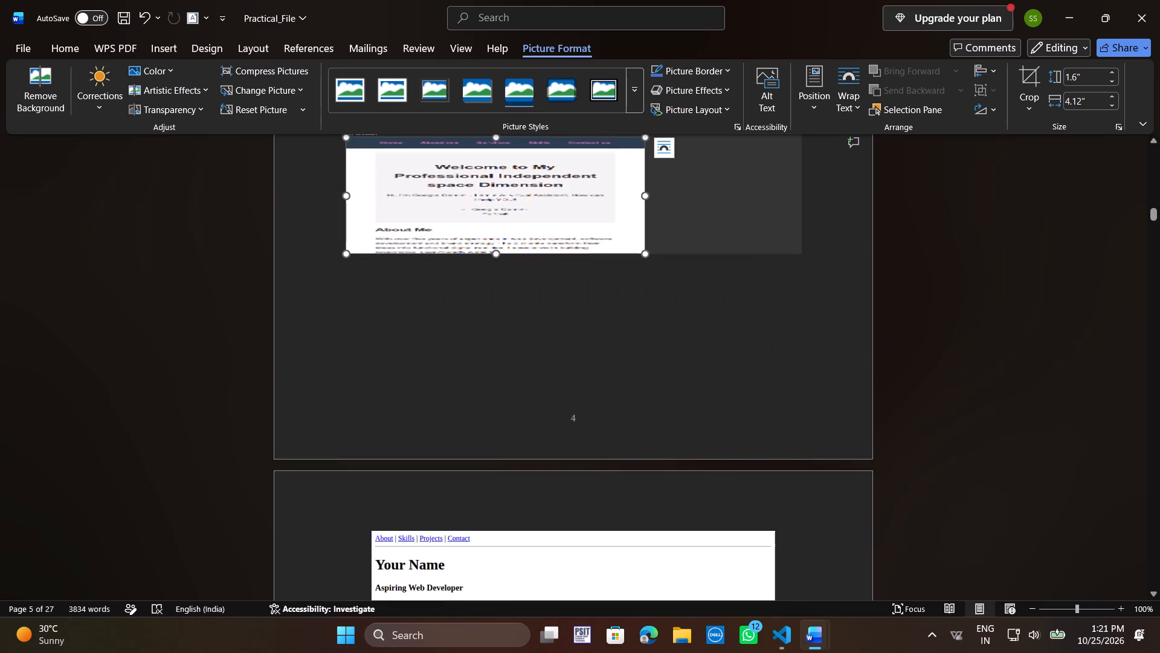
drag(494, 253, 494, 322)
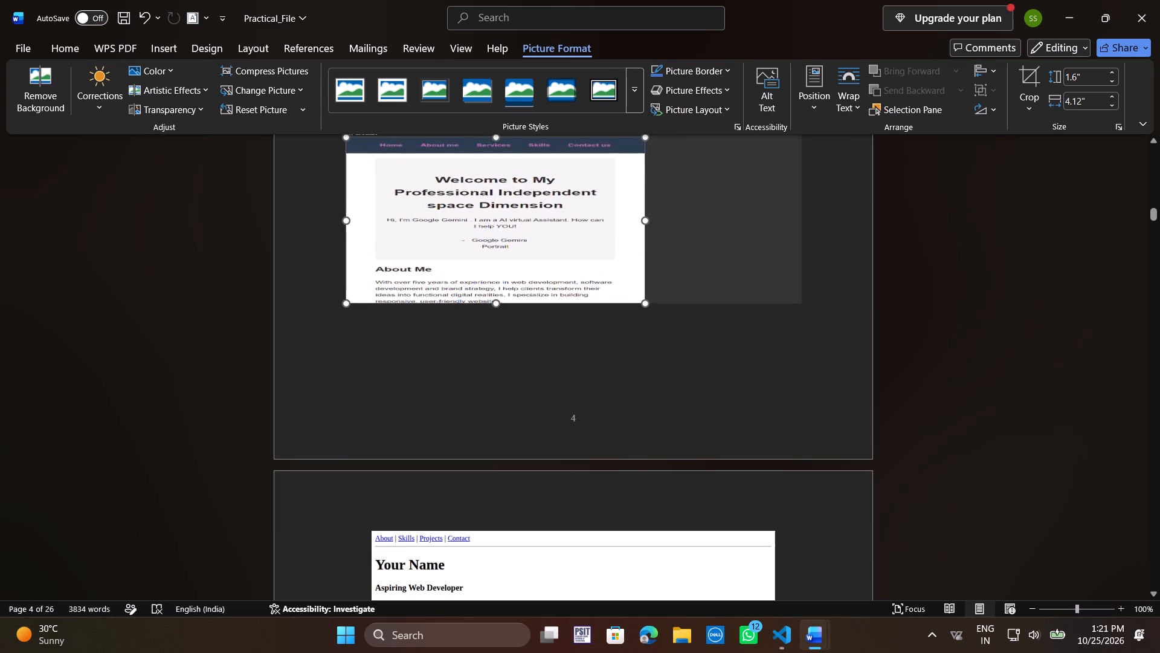
drag(494, 322, 494, 374)
drag(494, 374, 496, 385)
drag(496, 385, 496, 395)
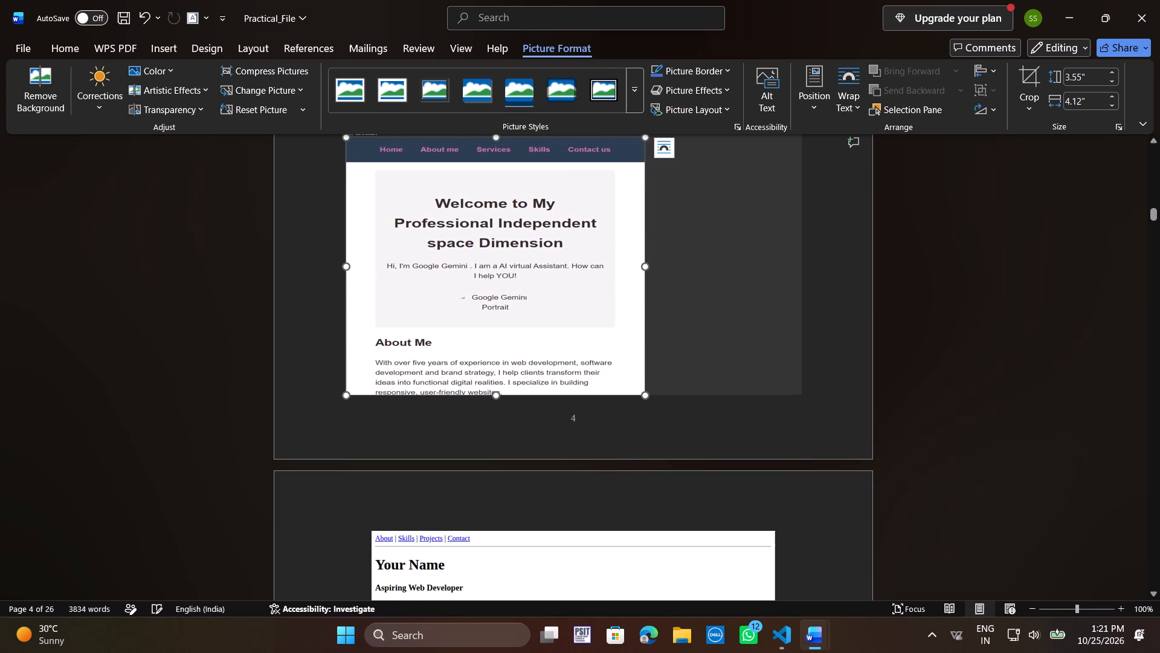
click(496, 395)
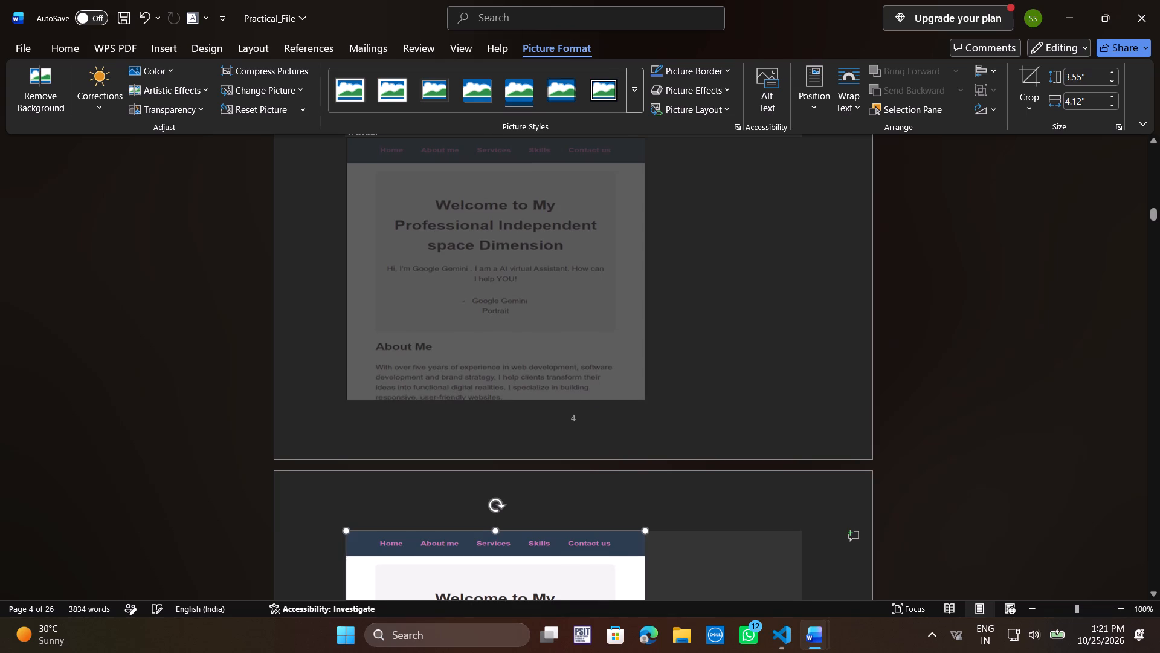
Widen the screenshot to about 6.28", matching the full width of the code block, keeping its height.
drag(645, 268, 742, 259)
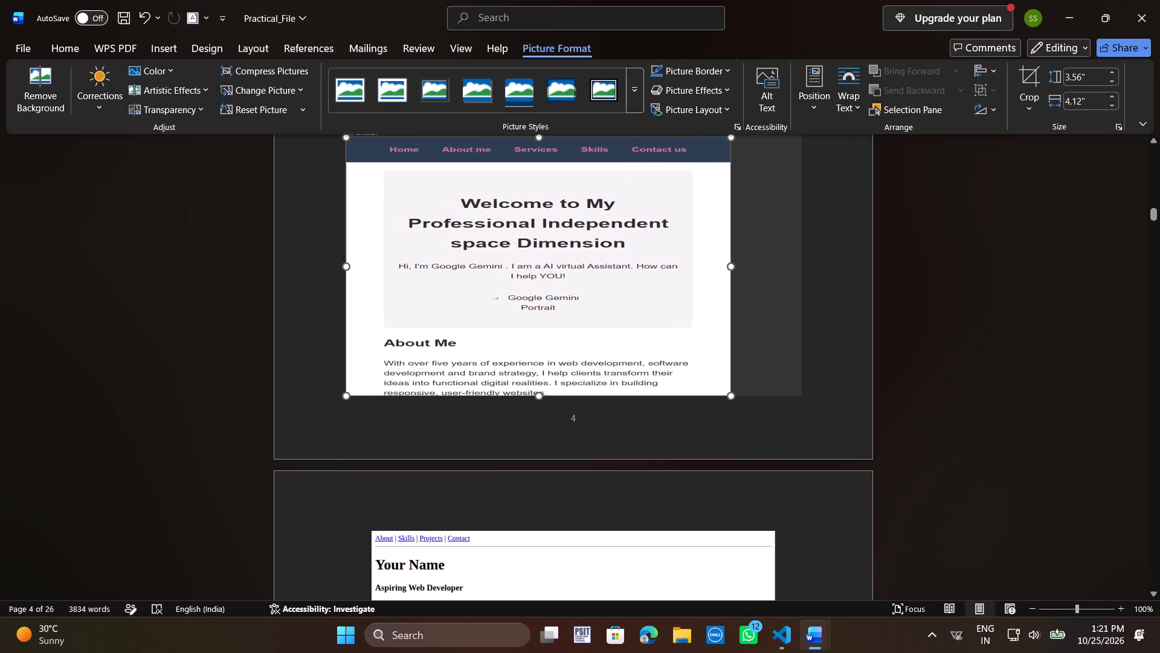
drag(742, 259, 813, 262)
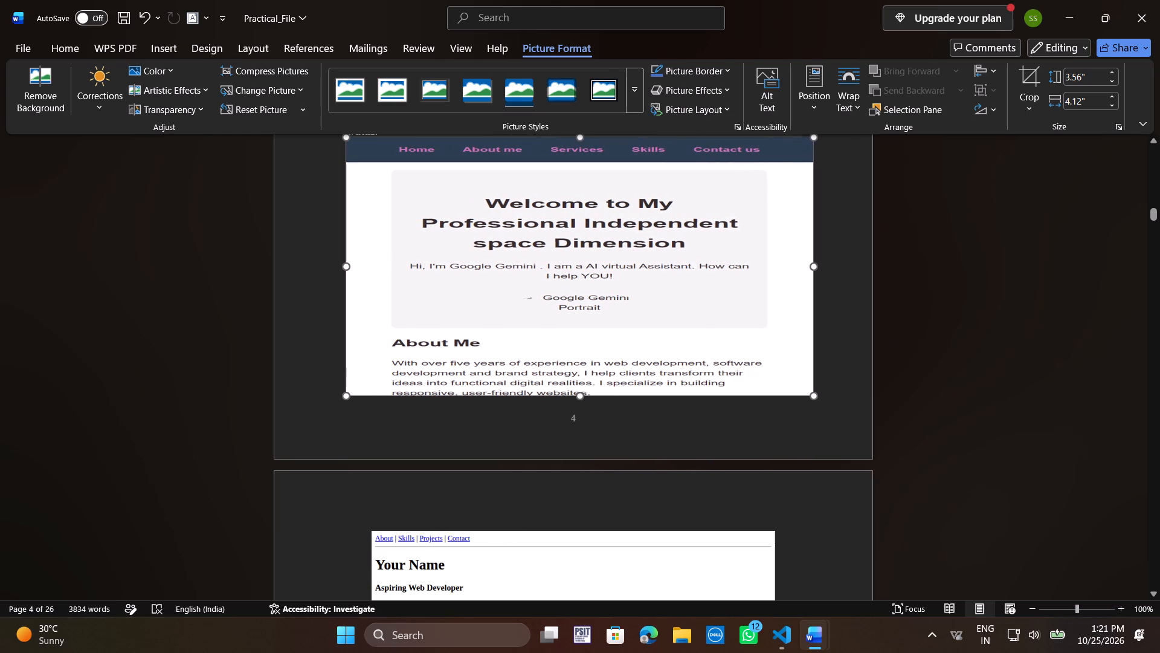
drag(813, 262, 814, 262)
drag(346, 268, 310, 268)
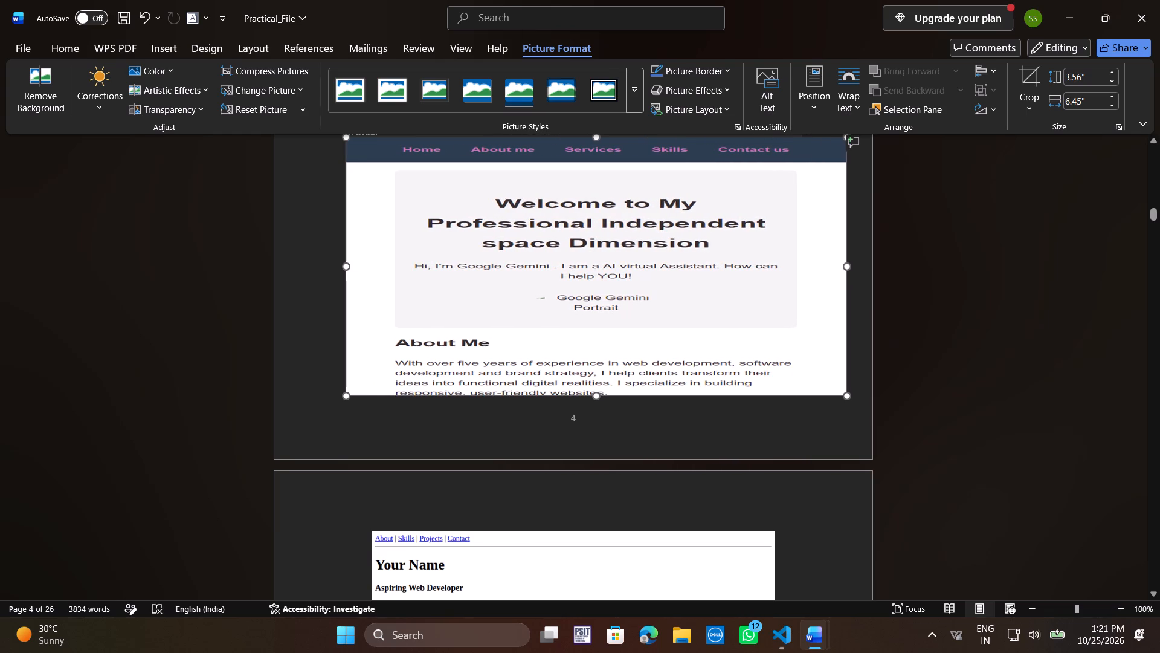
drag(310, 268, 359, 271)
drag(804, 267, 851, 268)
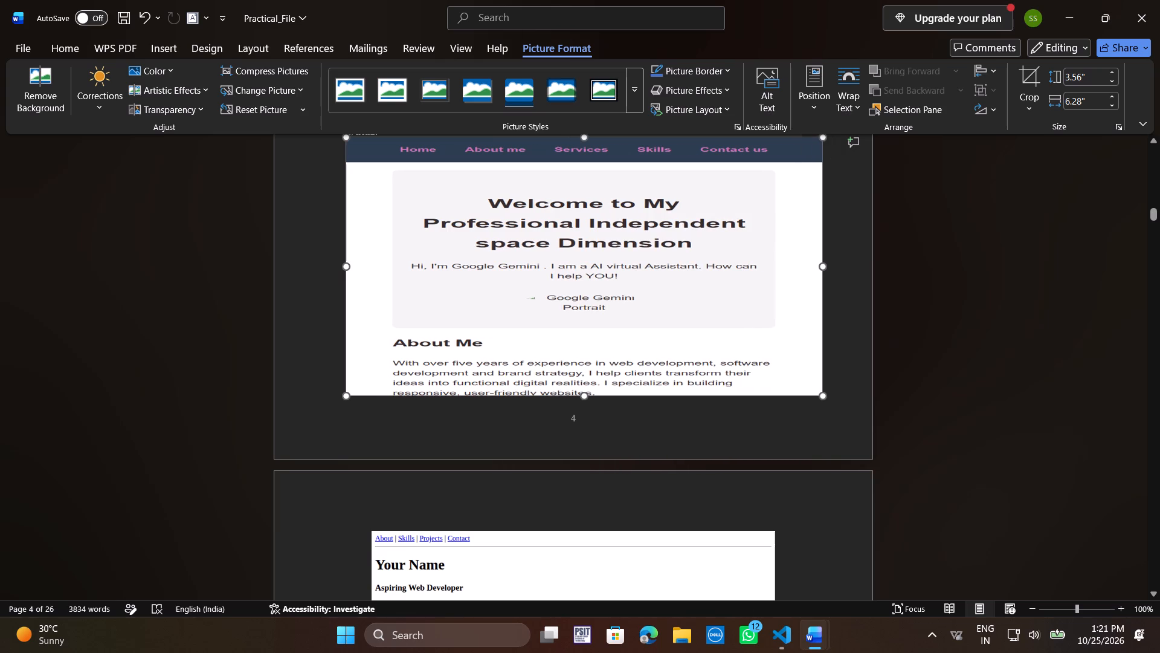
drag(851, 268, 776, 282)
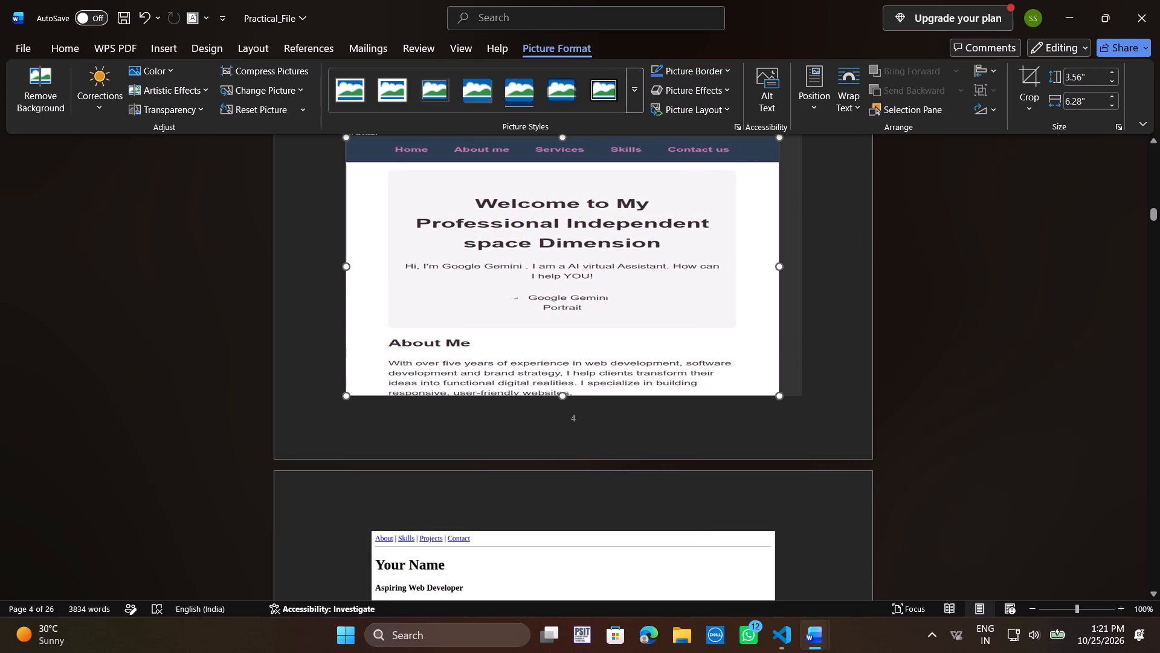
drag(776, 282, 802, 281)
click(541, 424)
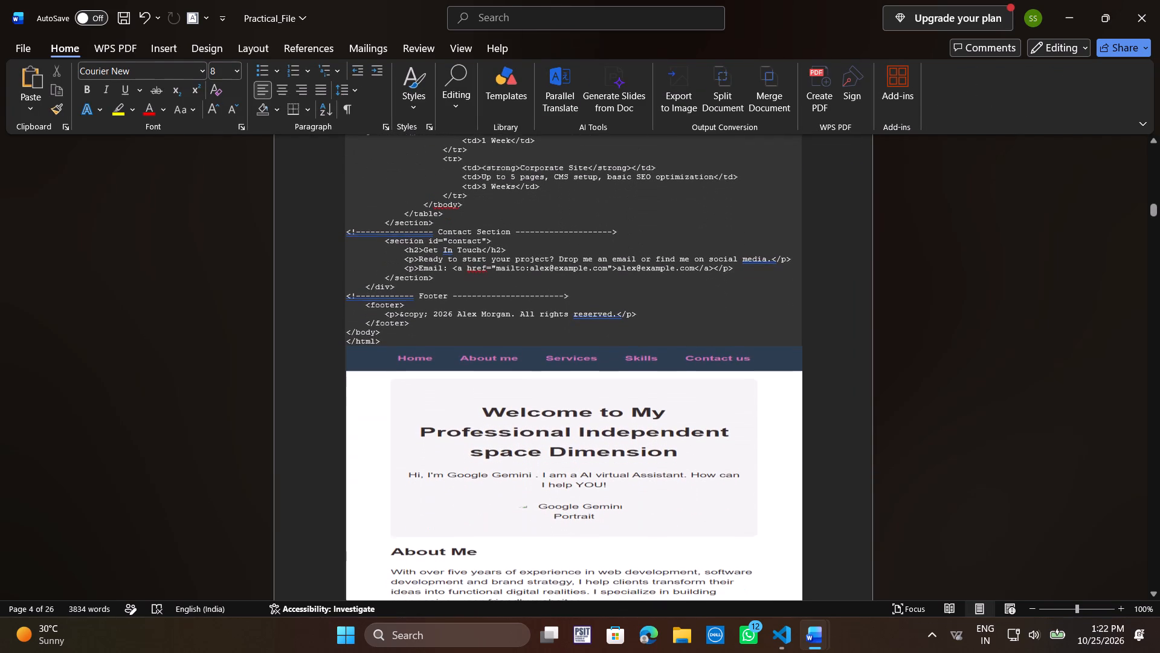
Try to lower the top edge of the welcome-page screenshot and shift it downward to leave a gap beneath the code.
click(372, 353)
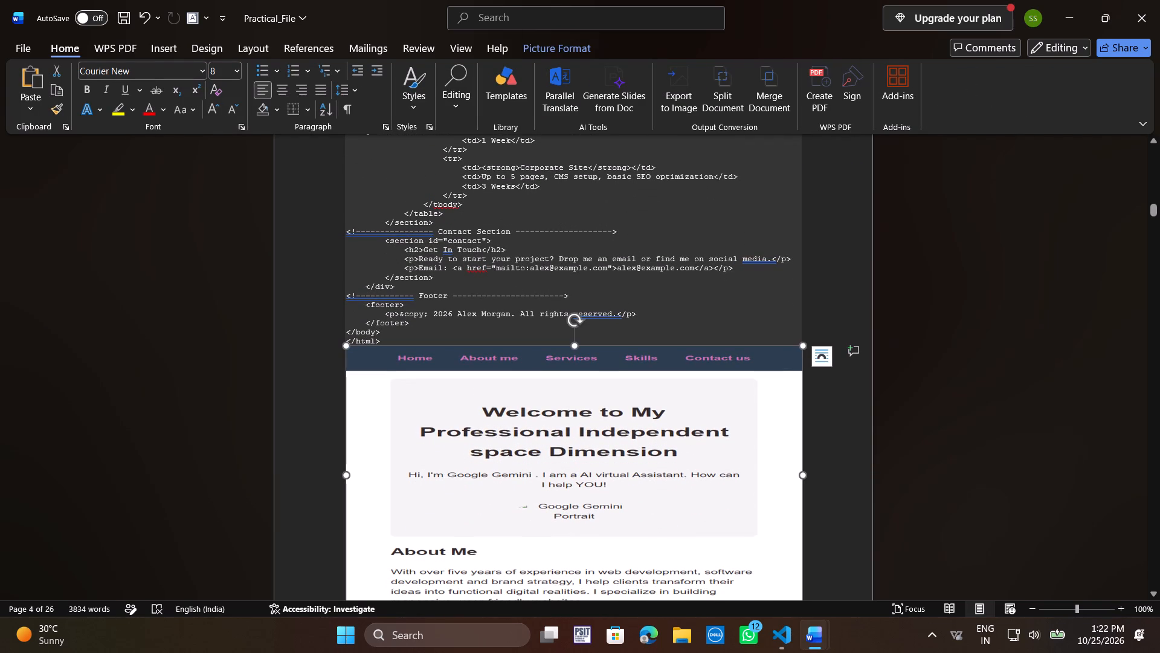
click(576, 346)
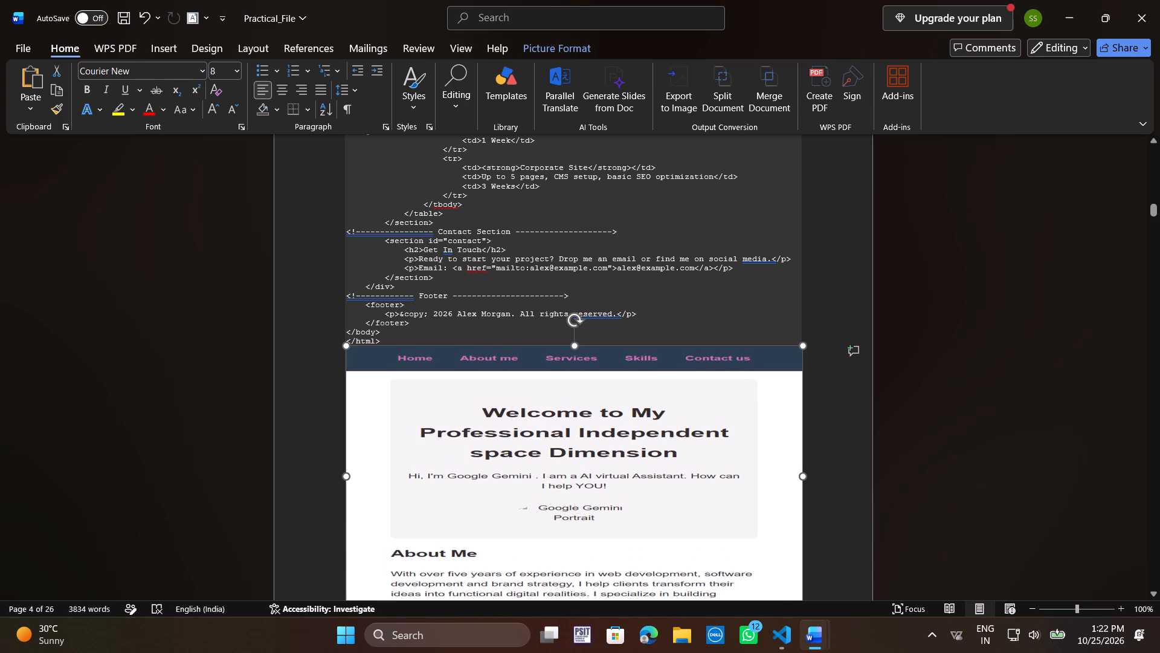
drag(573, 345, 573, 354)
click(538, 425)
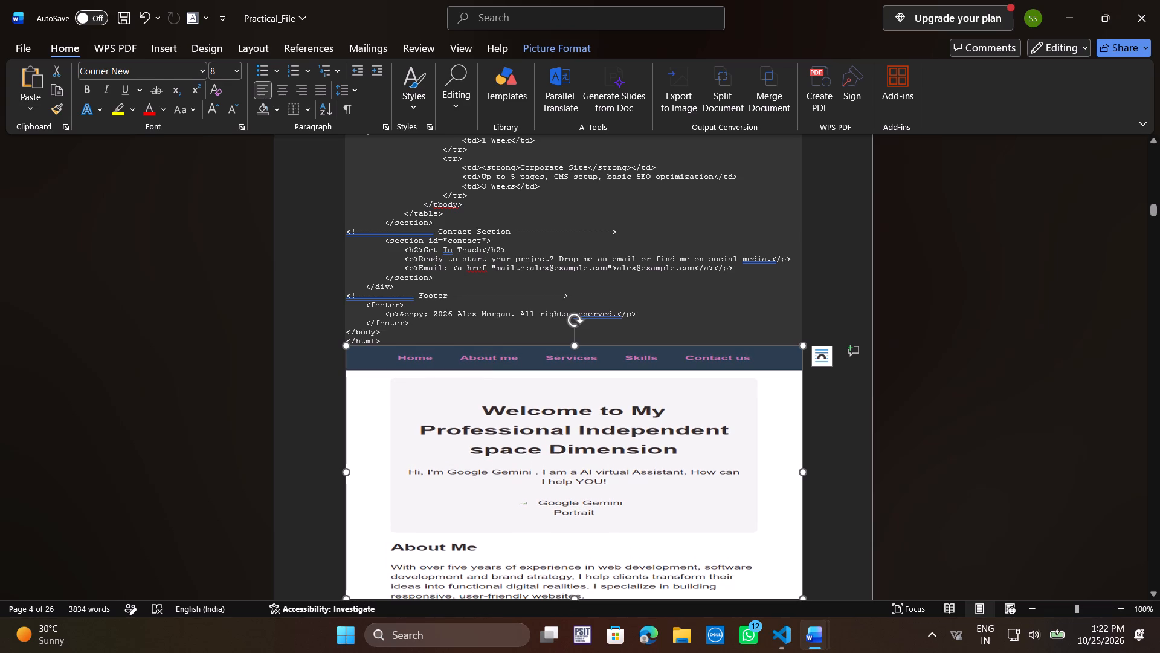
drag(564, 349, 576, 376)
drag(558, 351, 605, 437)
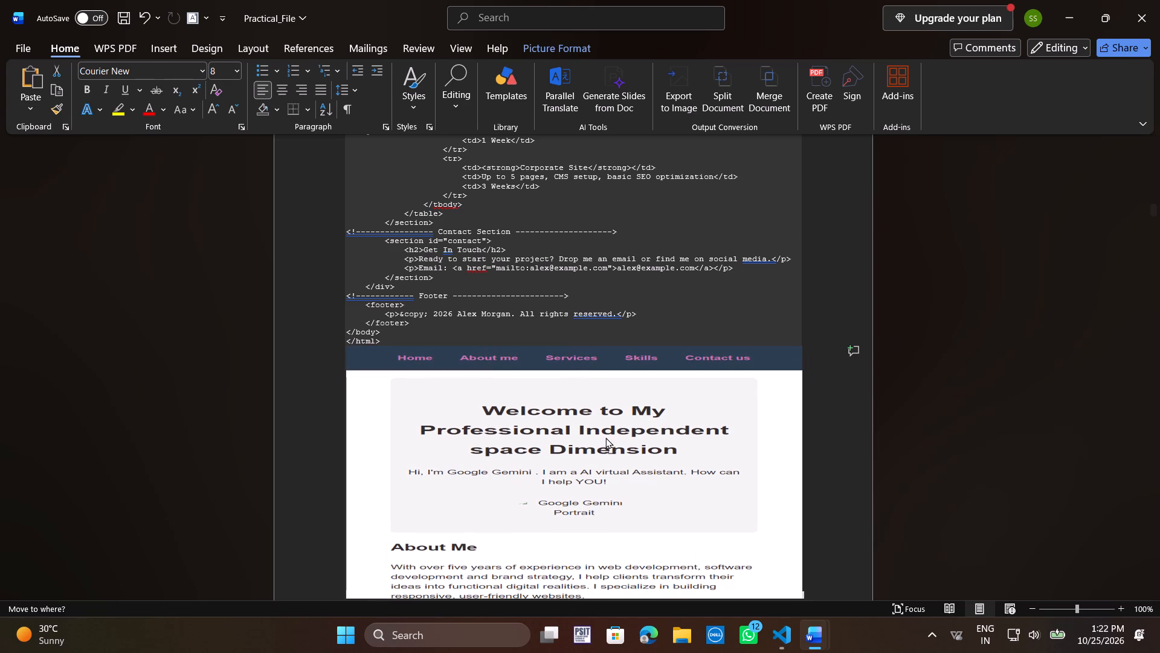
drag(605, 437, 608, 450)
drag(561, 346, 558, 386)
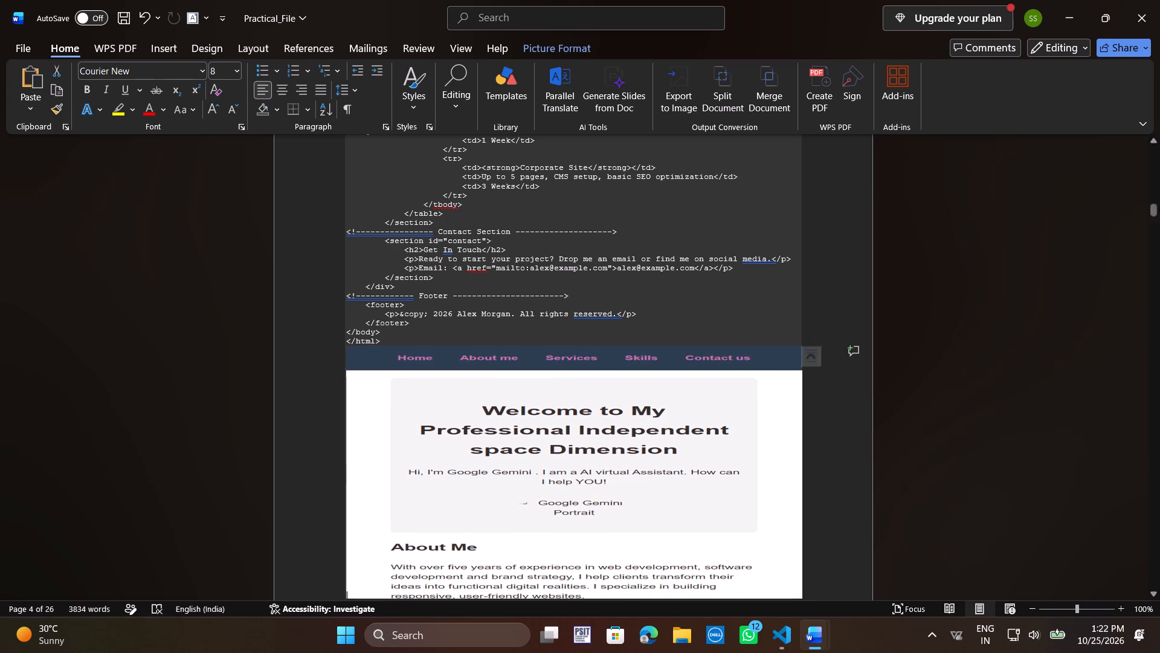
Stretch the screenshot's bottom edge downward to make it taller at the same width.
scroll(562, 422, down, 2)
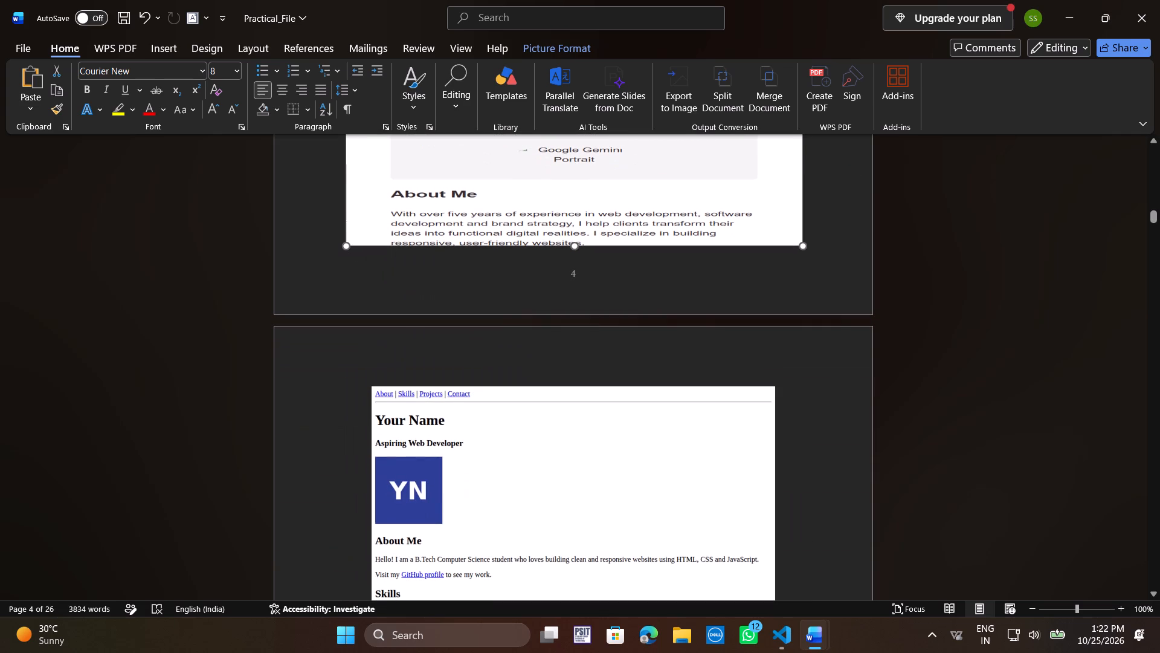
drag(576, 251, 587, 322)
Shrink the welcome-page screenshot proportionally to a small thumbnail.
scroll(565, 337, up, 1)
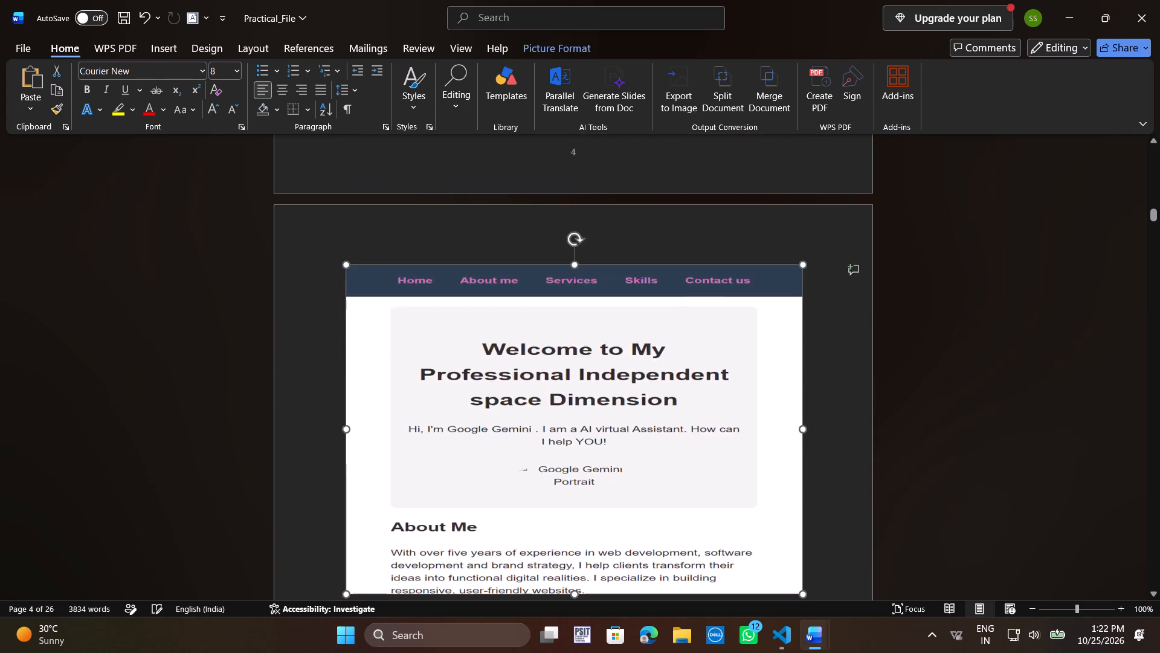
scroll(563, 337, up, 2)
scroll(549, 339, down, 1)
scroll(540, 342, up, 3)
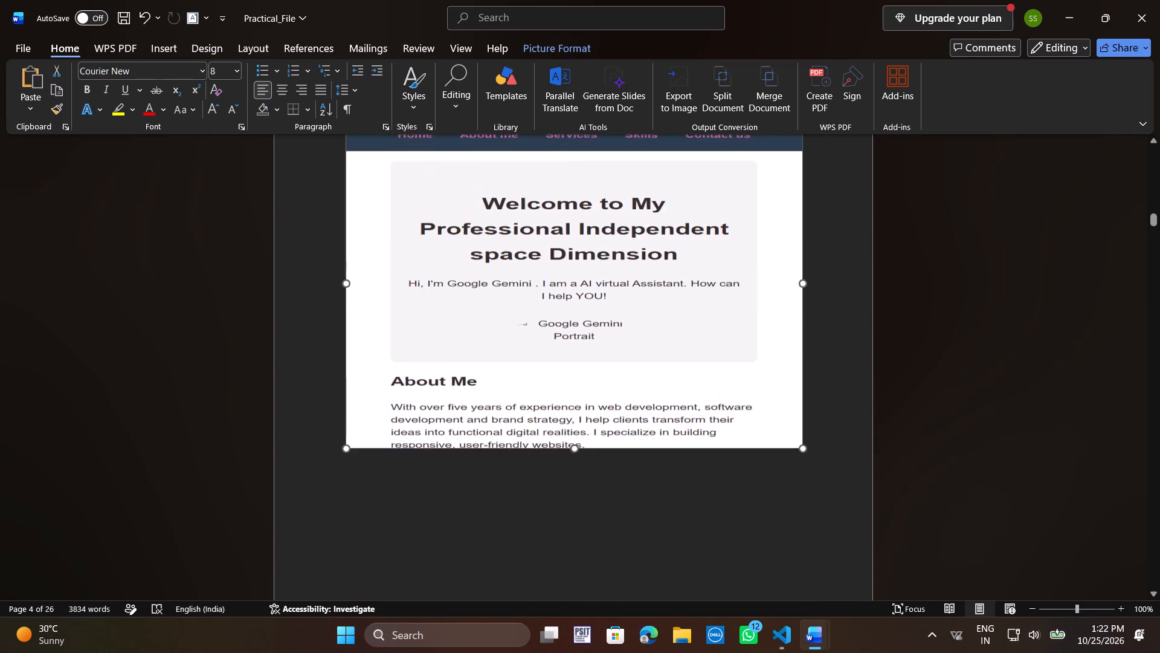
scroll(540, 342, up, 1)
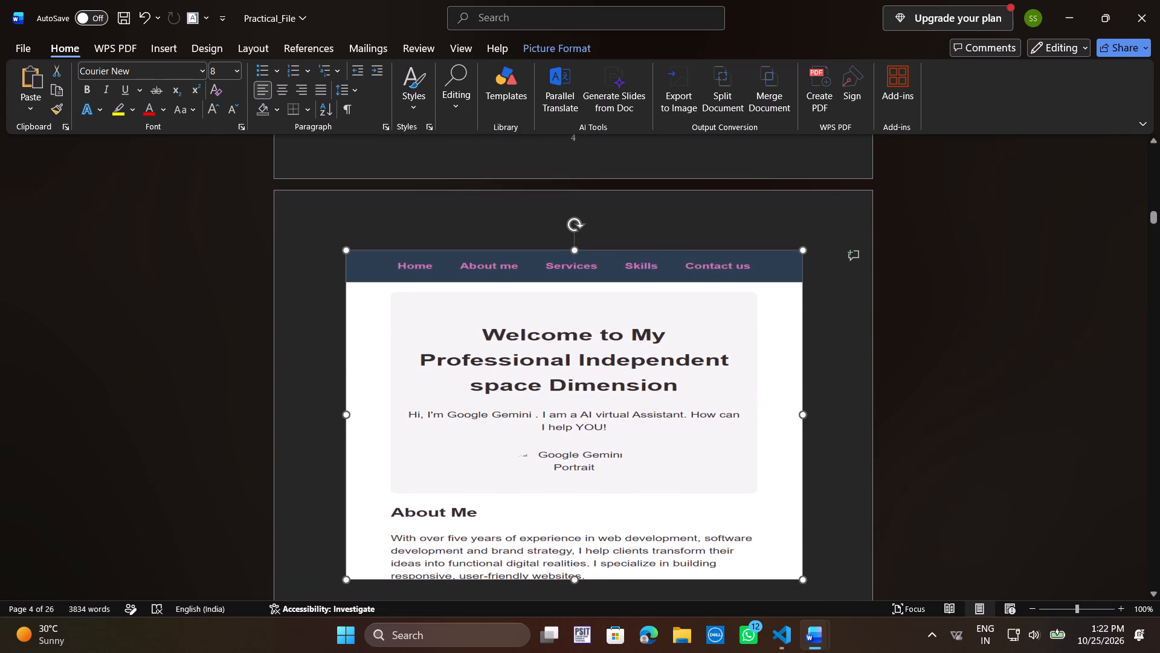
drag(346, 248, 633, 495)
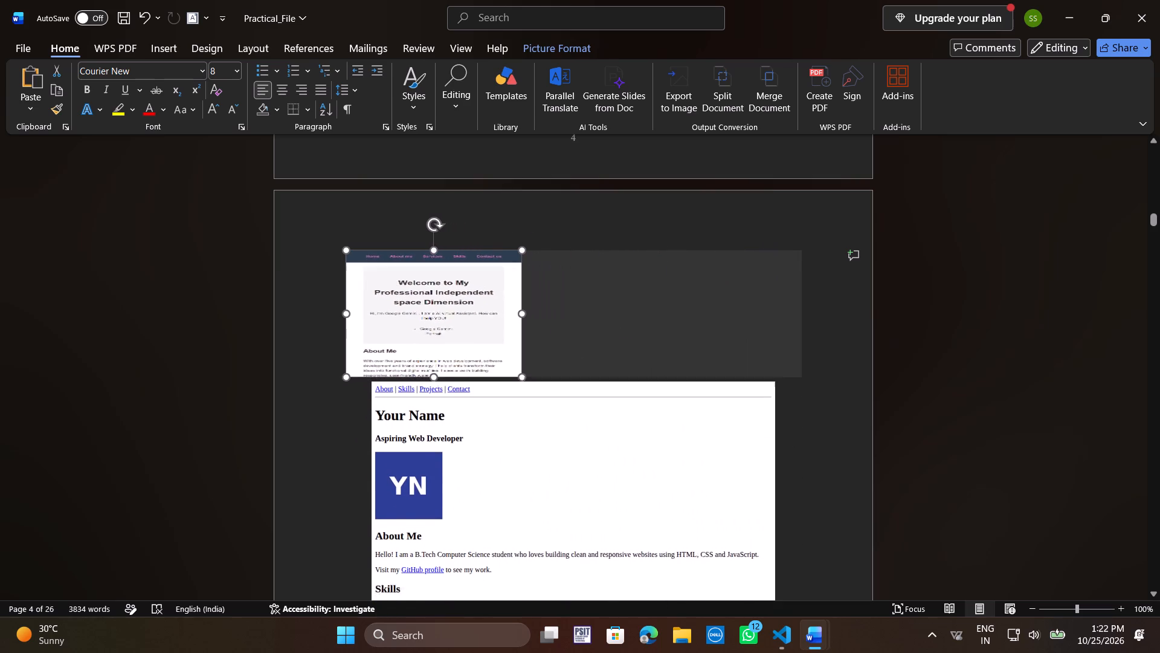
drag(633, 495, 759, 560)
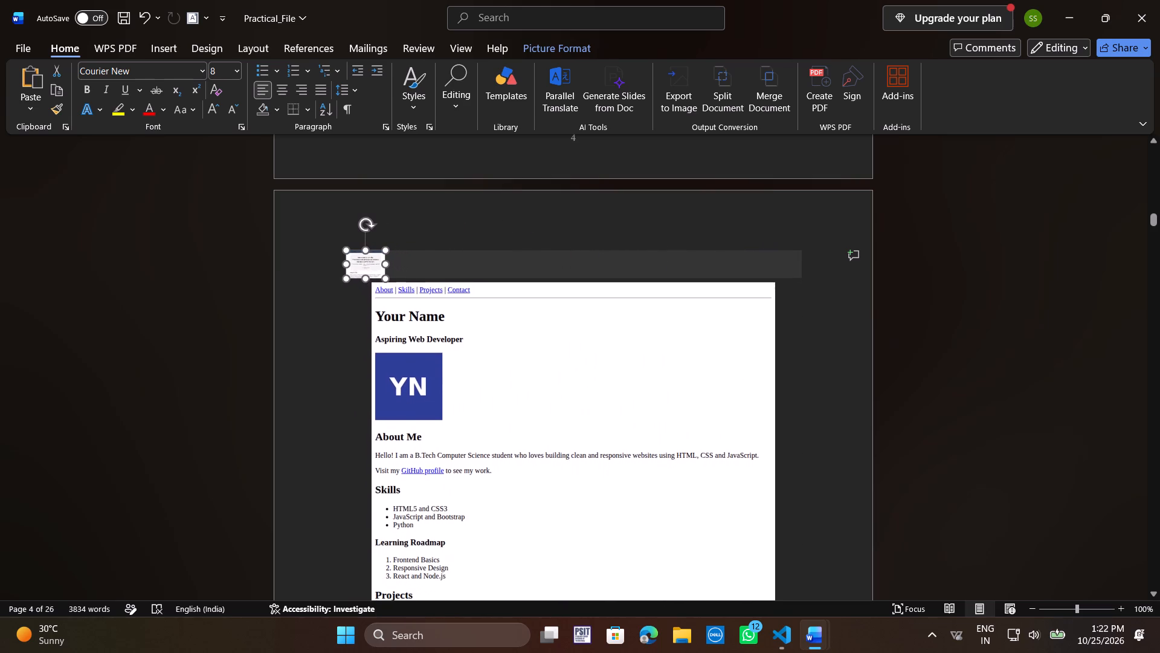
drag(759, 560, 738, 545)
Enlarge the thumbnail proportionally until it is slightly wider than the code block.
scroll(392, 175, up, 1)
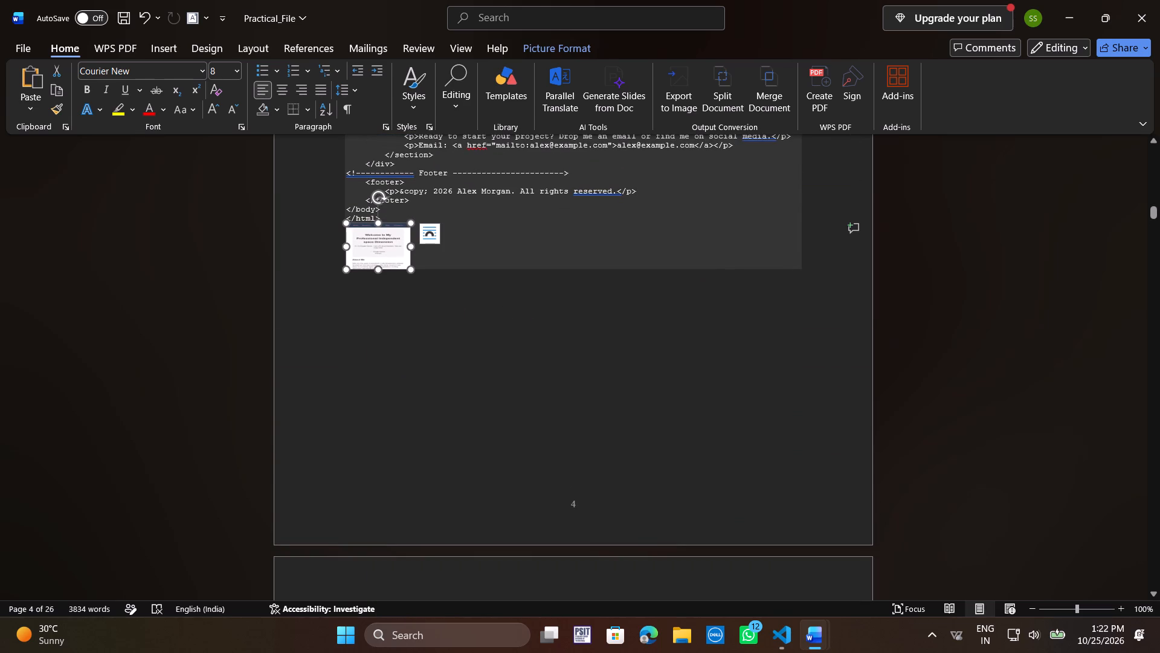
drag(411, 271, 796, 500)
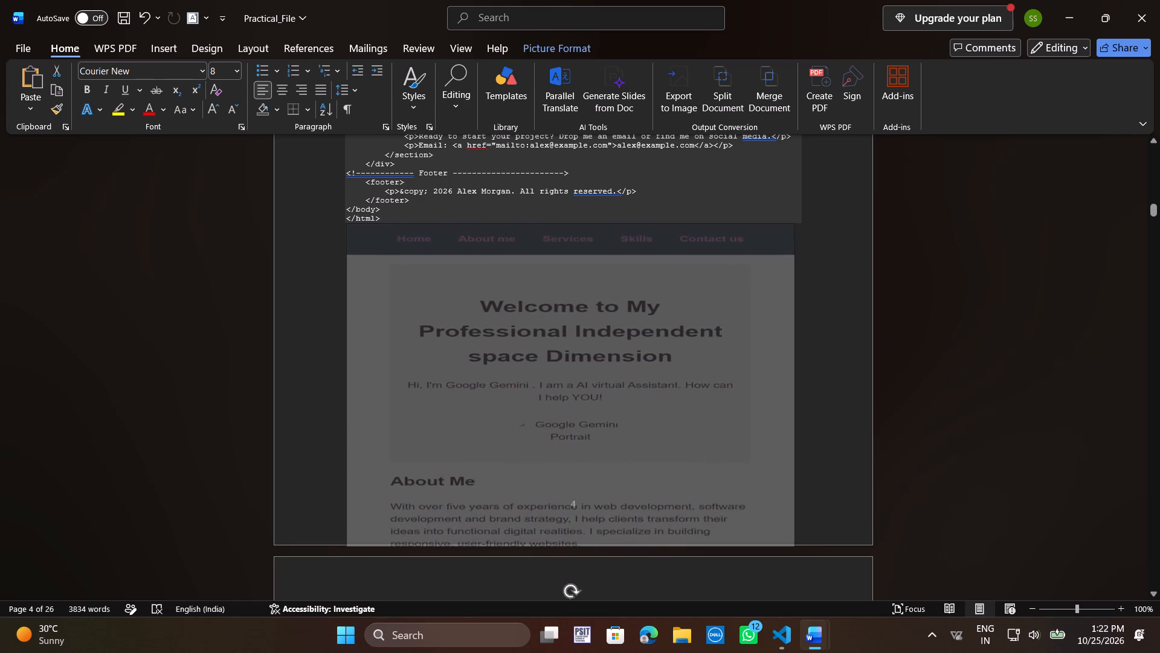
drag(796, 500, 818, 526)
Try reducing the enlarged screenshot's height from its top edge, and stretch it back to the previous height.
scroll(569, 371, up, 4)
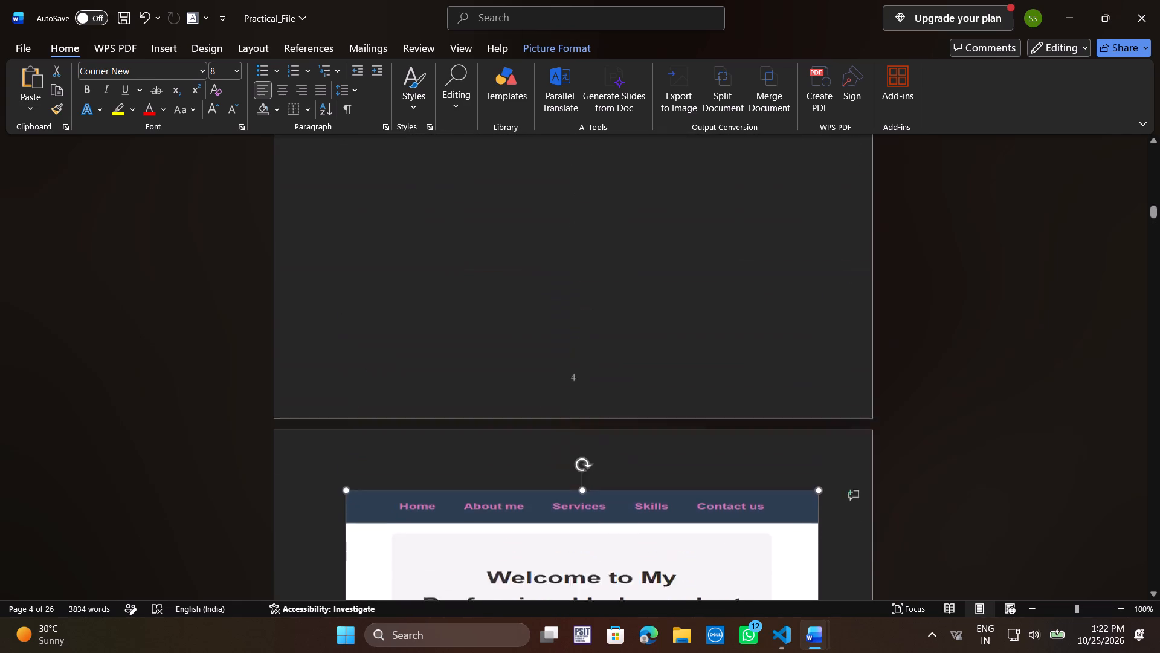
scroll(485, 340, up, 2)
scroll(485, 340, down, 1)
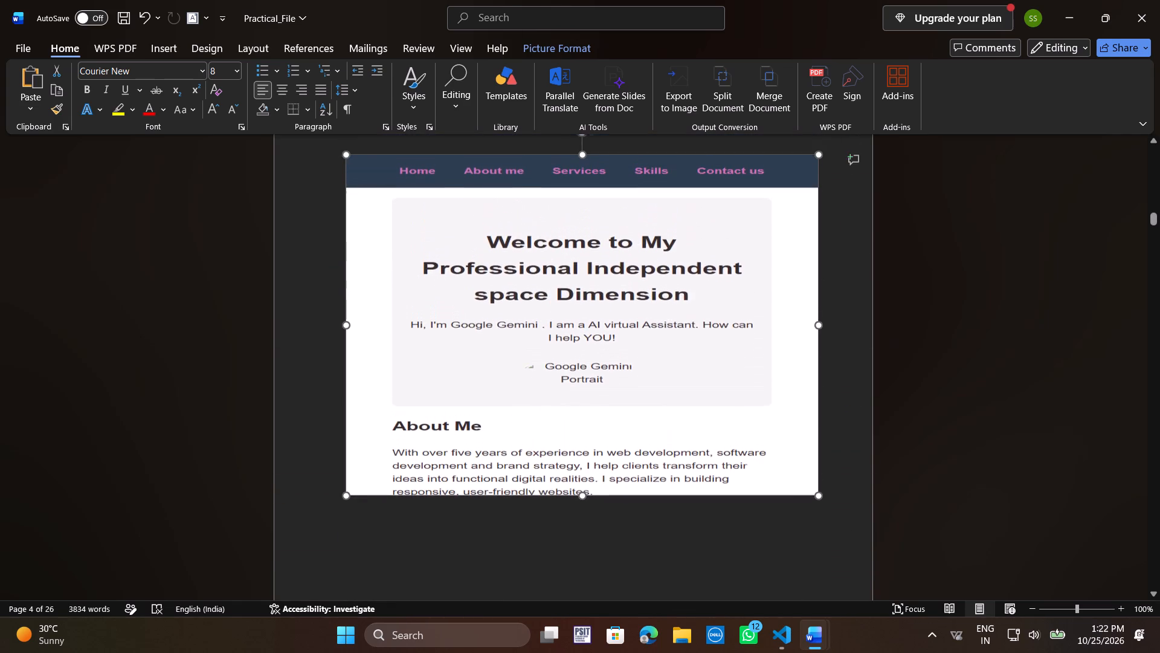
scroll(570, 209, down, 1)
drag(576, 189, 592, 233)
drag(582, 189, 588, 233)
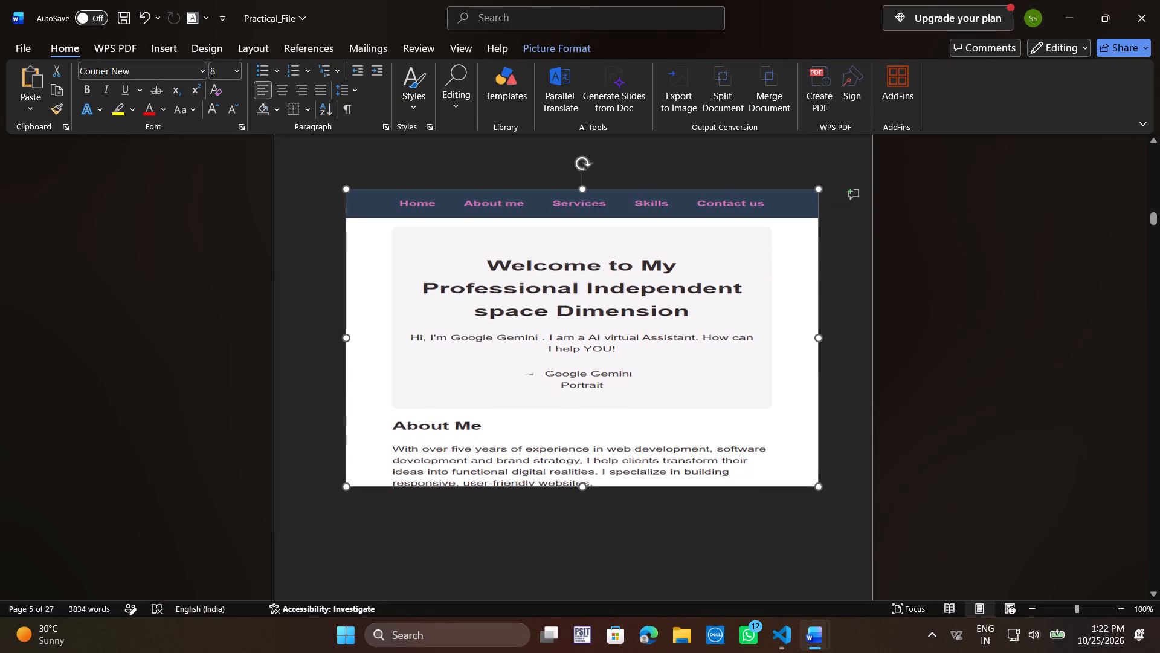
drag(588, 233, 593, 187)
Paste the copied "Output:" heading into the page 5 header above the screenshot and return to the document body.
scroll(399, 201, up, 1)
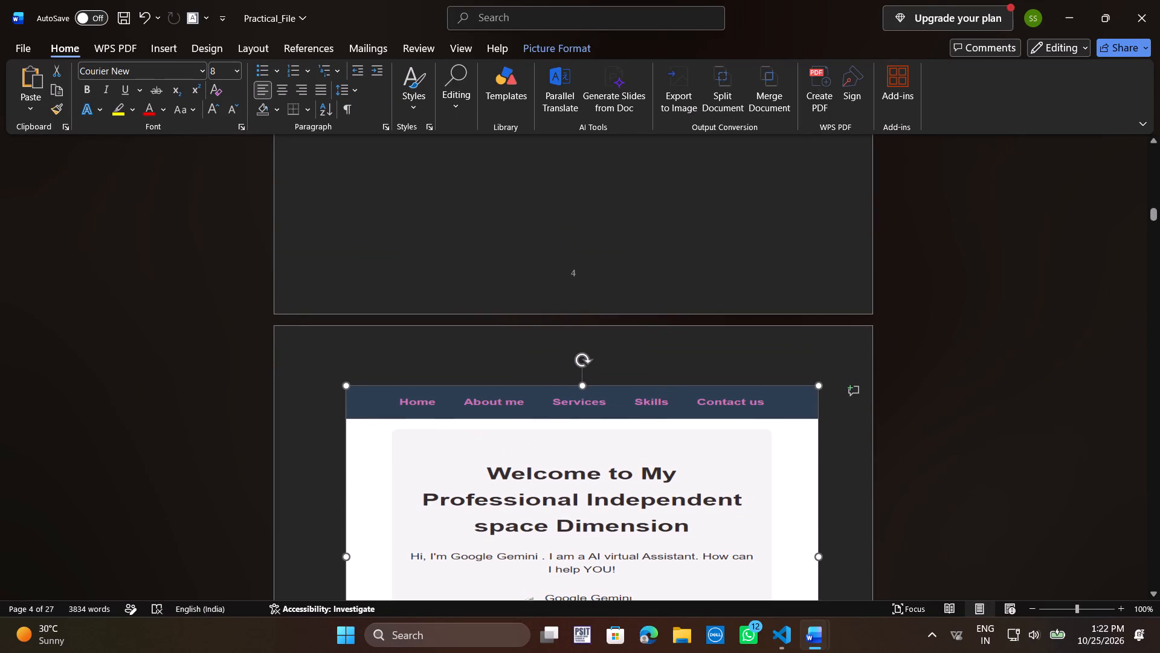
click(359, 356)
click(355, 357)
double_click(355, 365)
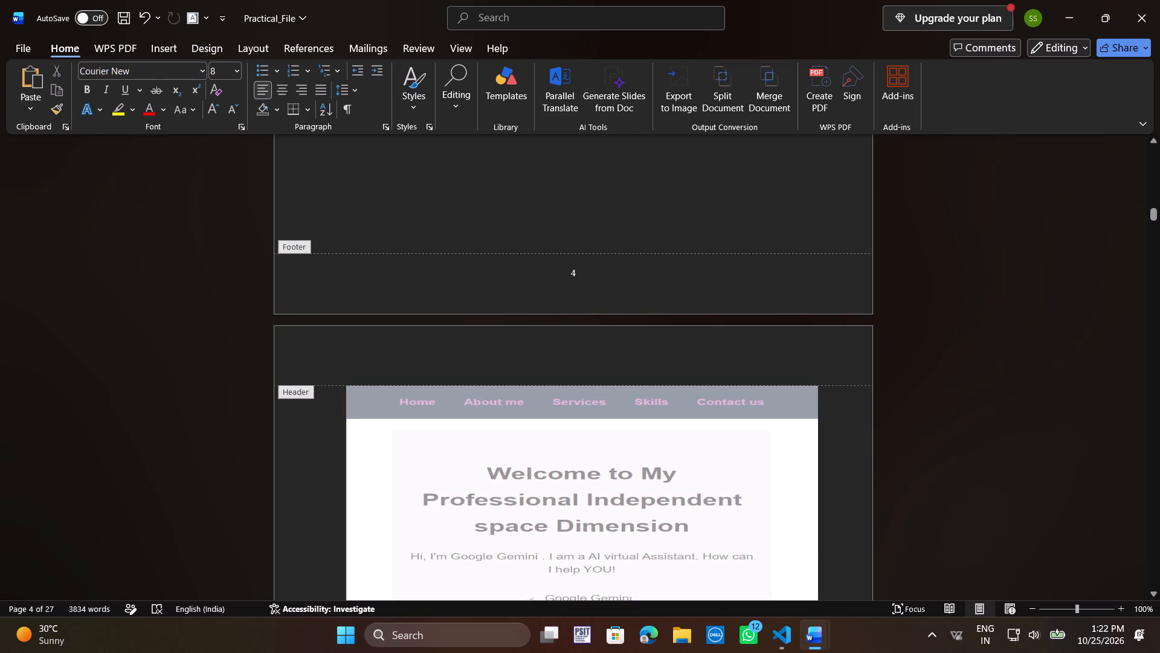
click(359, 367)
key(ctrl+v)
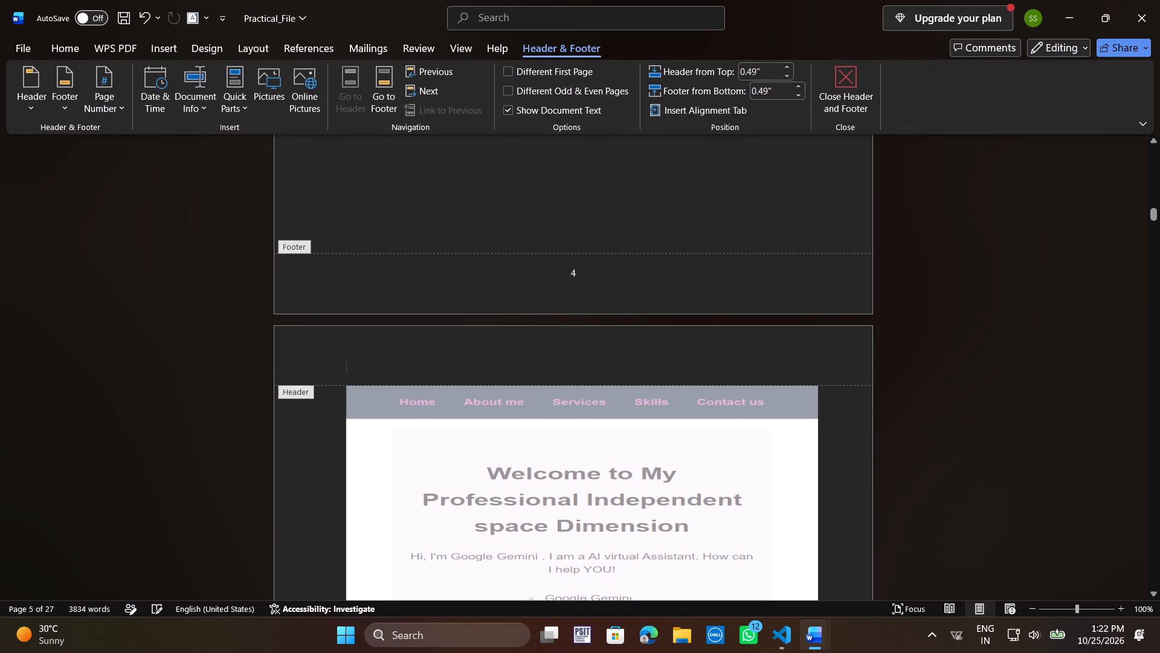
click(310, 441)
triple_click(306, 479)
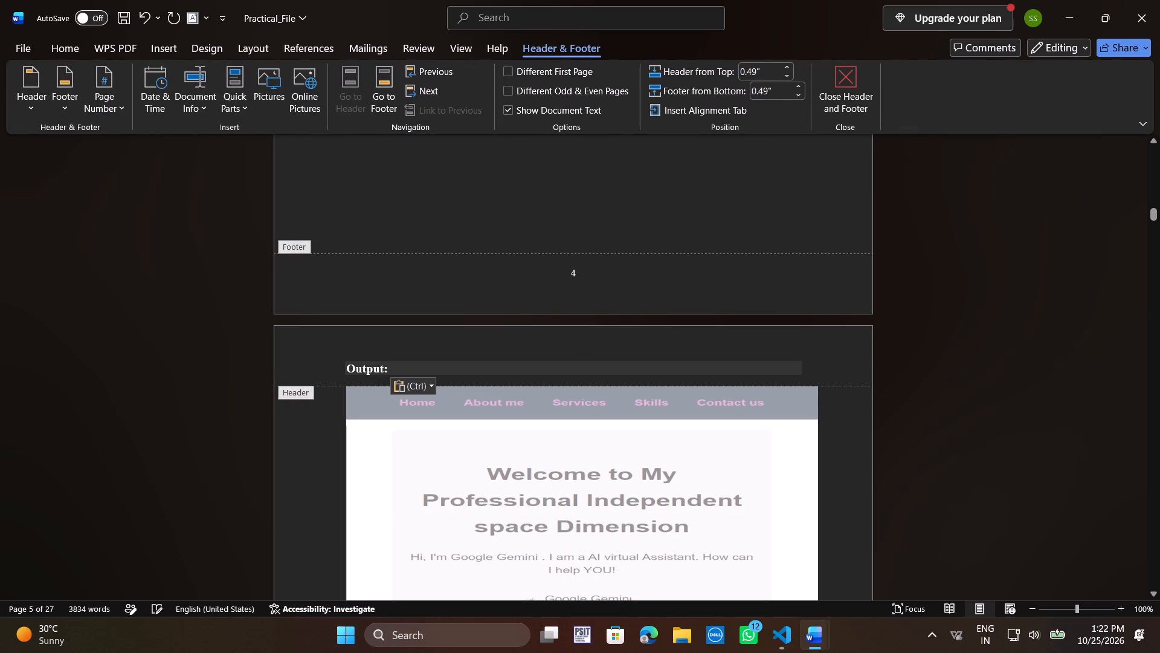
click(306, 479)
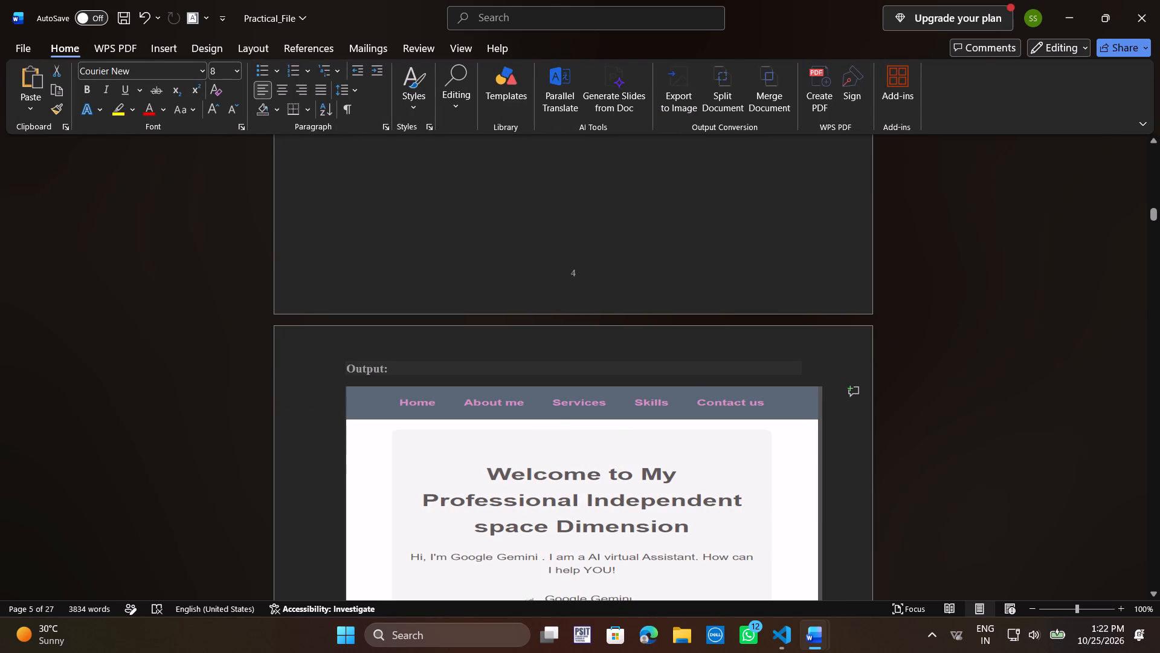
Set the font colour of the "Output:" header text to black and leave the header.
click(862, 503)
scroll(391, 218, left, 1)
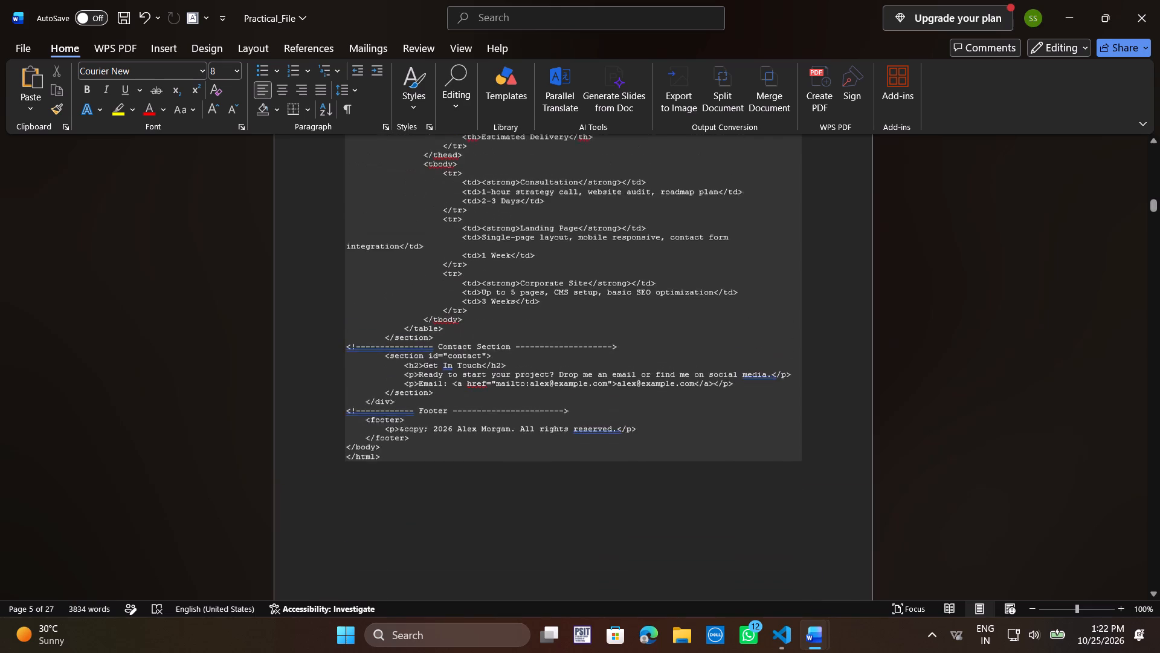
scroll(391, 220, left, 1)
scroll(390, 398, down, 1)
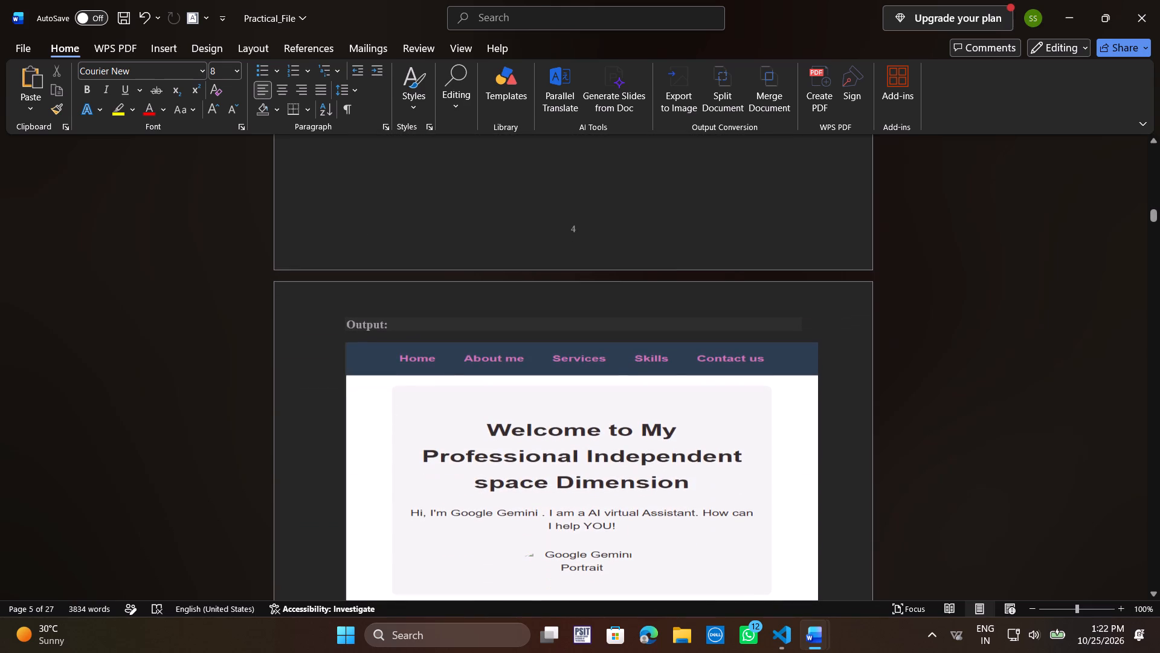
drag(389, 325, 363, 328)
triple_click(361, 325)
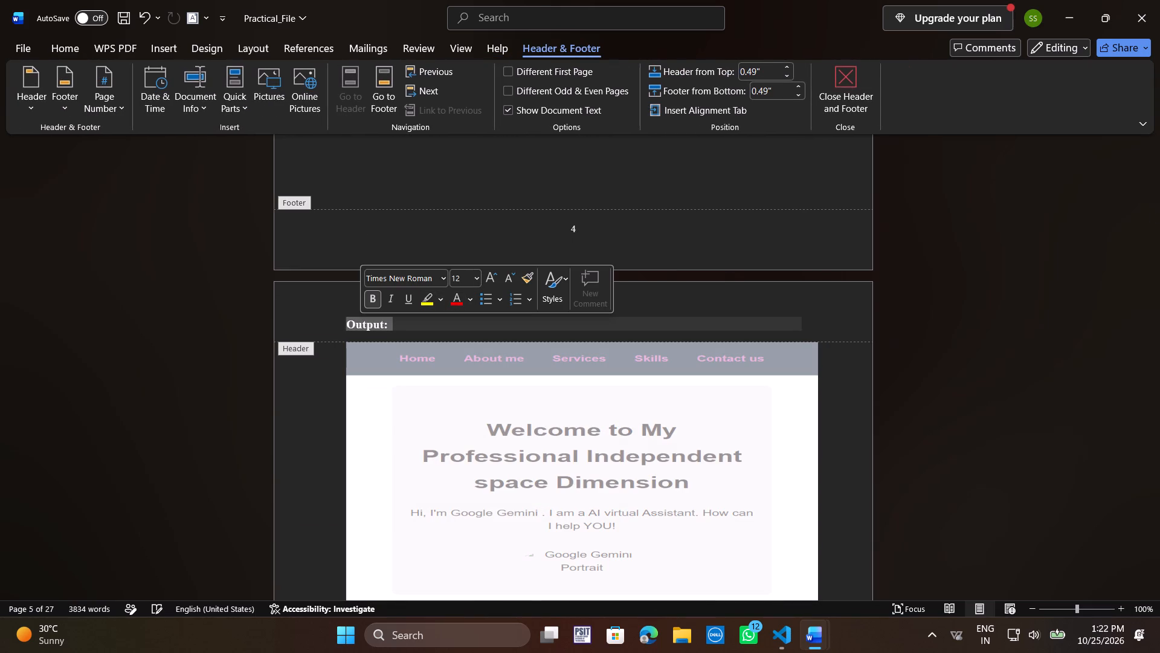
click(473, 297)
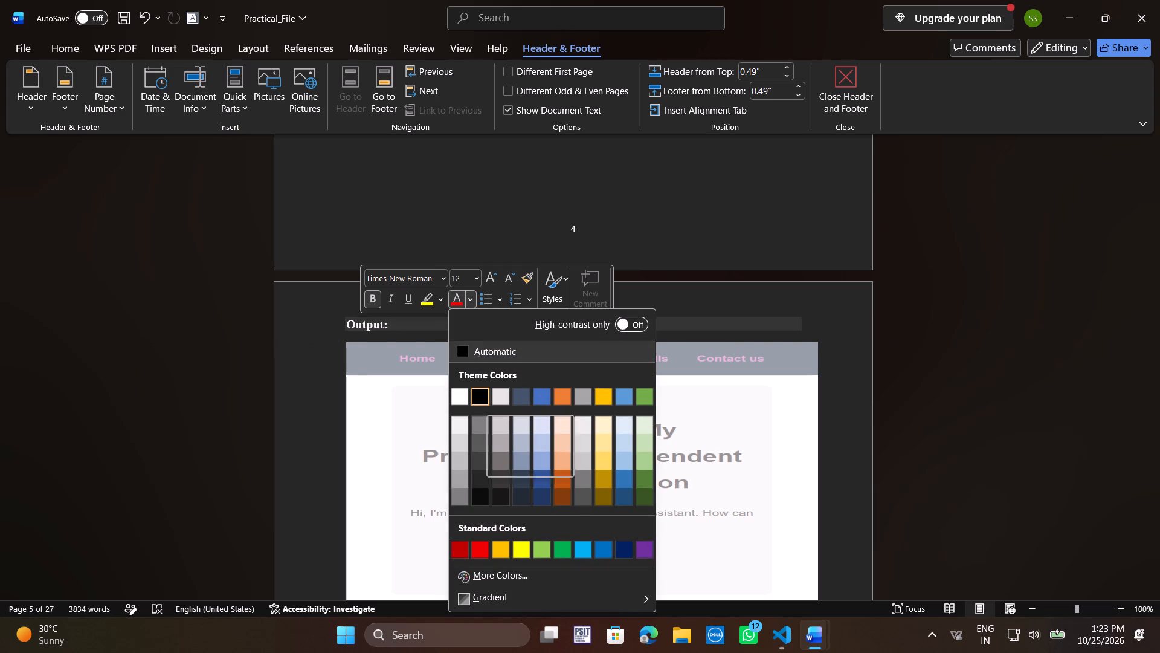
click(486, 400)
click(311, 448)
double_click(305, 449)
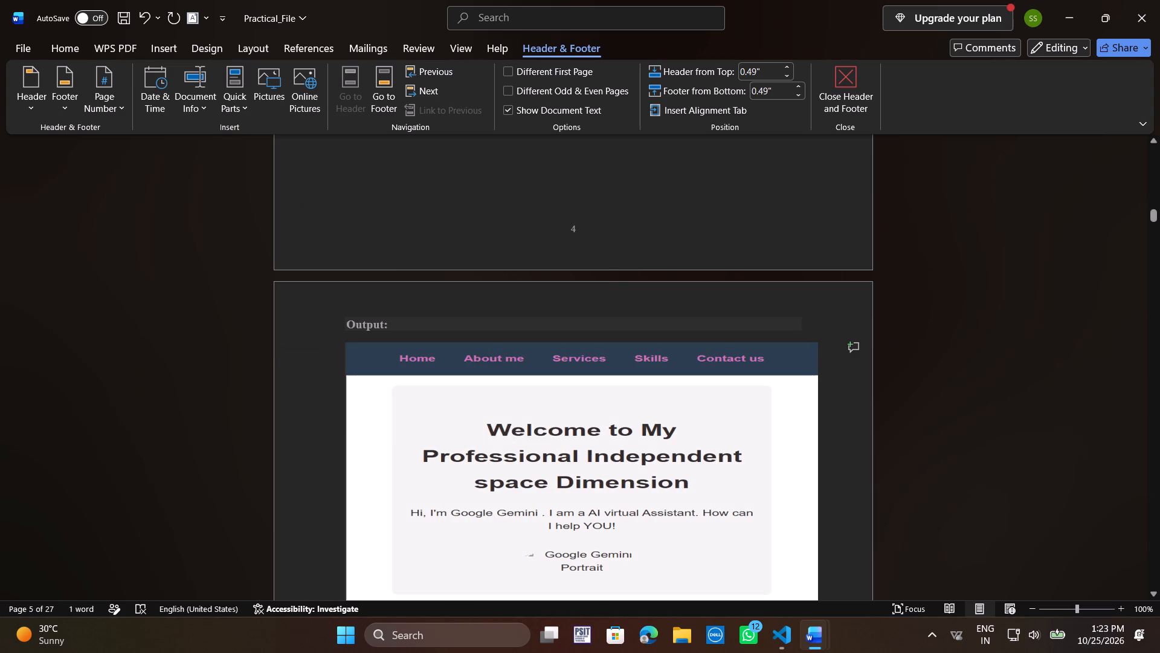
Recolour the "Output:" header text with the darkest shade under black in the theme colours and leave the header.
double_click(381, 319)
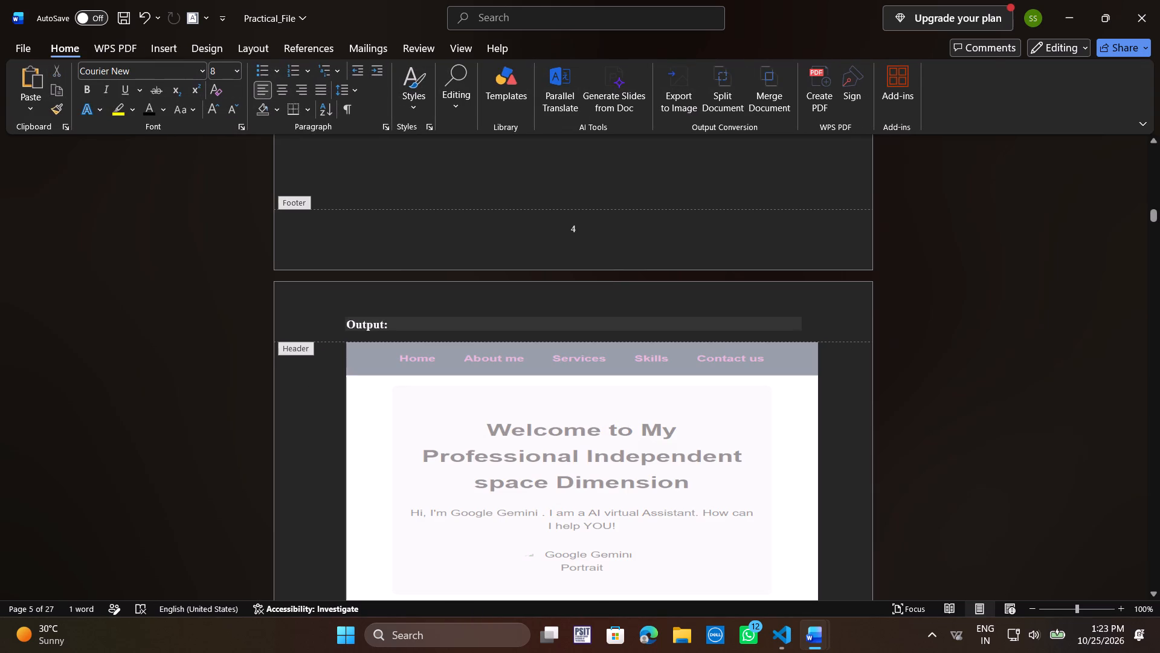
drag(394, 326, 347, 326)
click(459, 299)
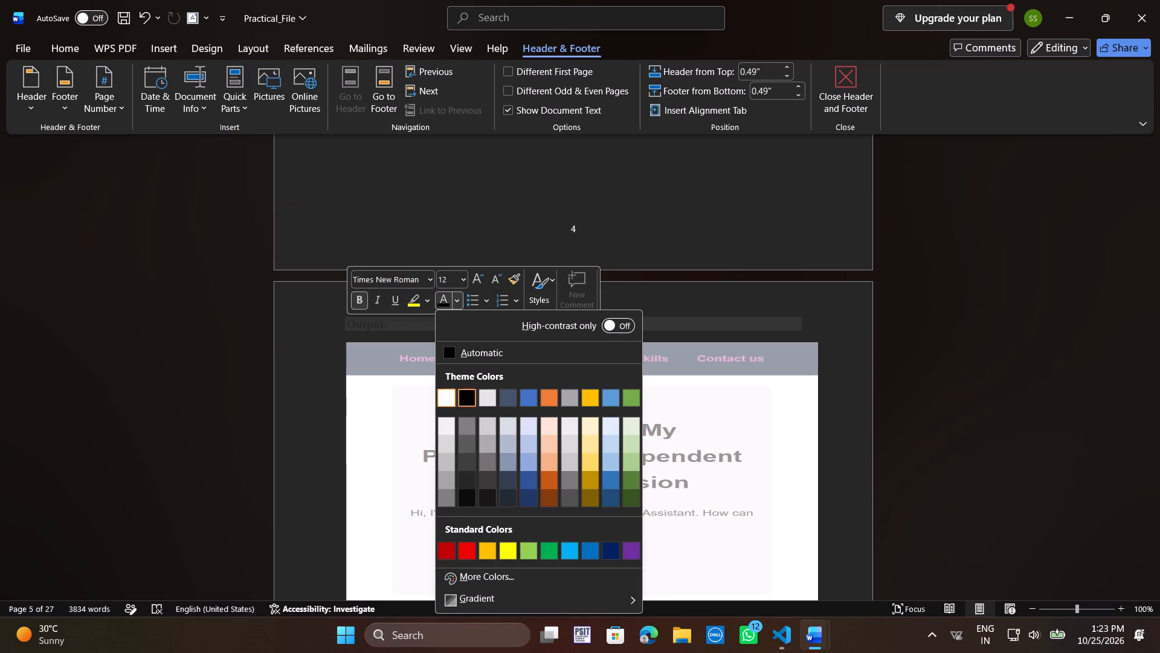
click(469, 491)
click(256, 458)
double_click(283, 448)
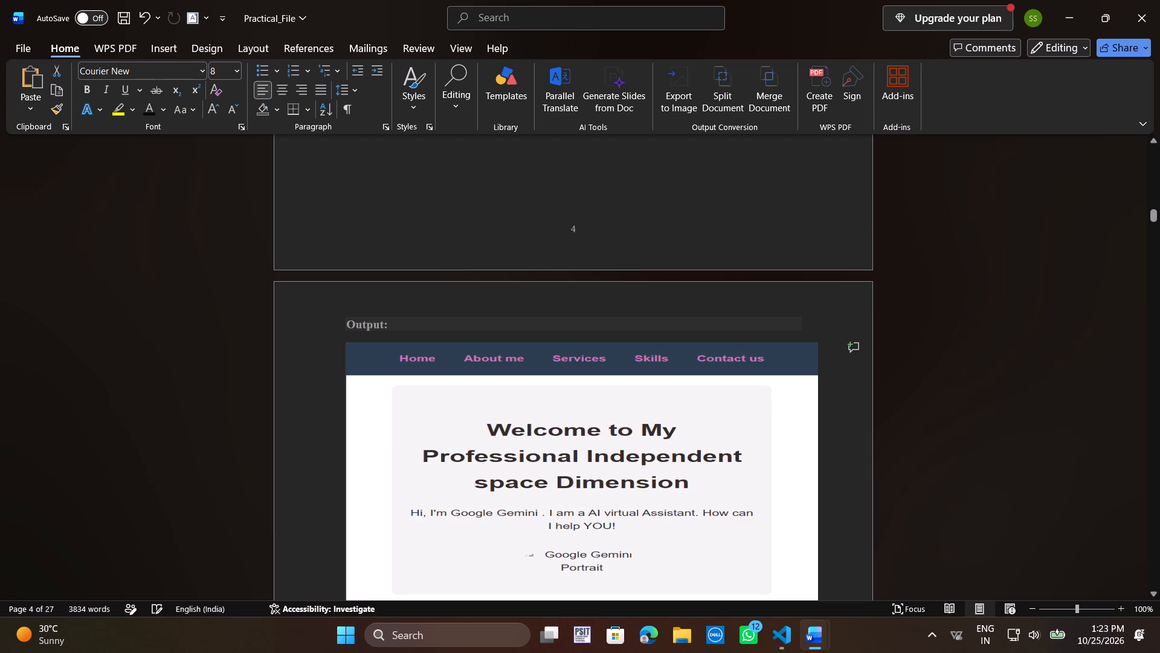
Review the end of the code on page 4 and the "Output:" header with the screenshot on page 5.
click(810, 304)
scroll(429, 384, up, 1)
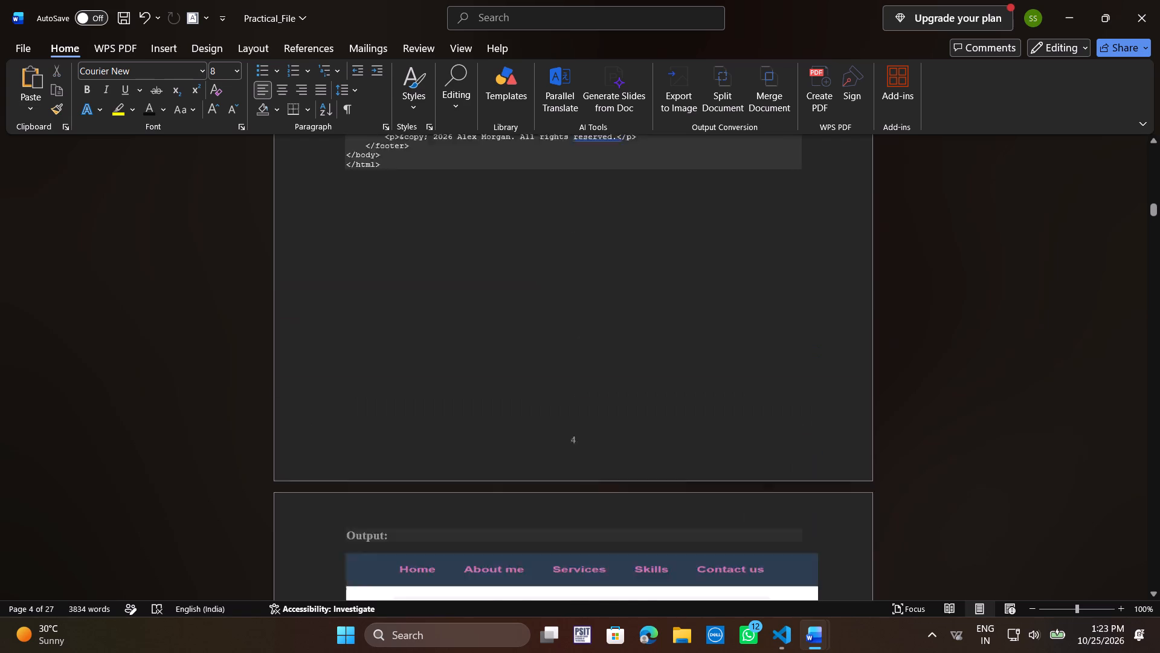
scroll(429, 384, up, 4)
scroll(429, 384, down, 3)
scroll(429, 384, up, 1)
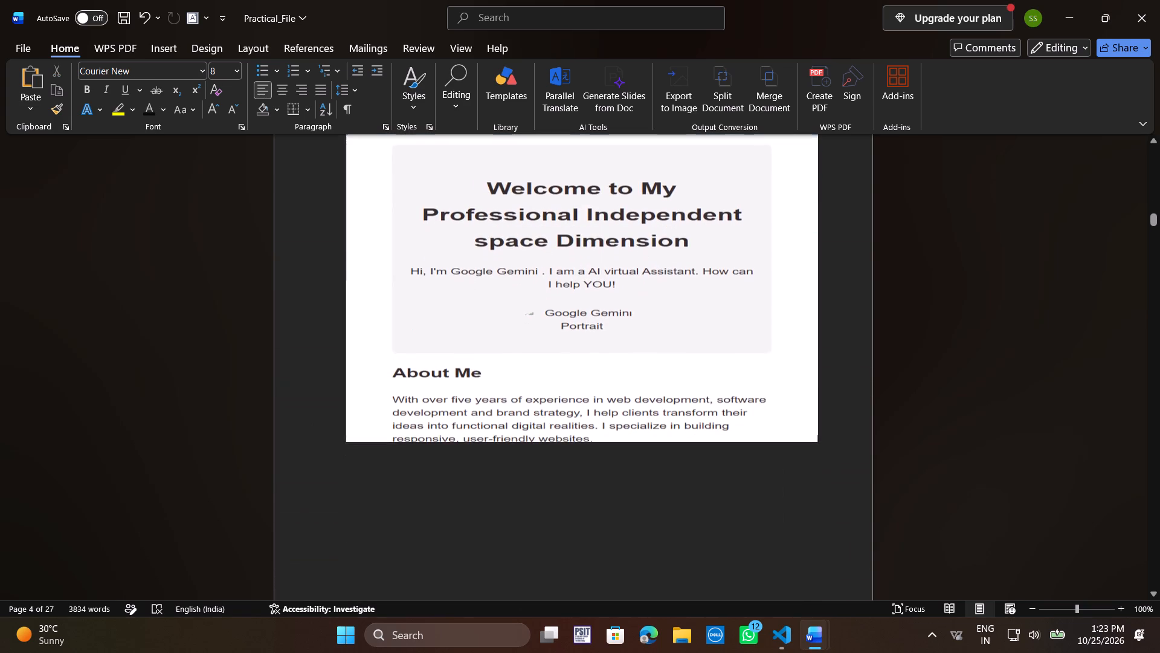
scroll(429, 384, up, 2)
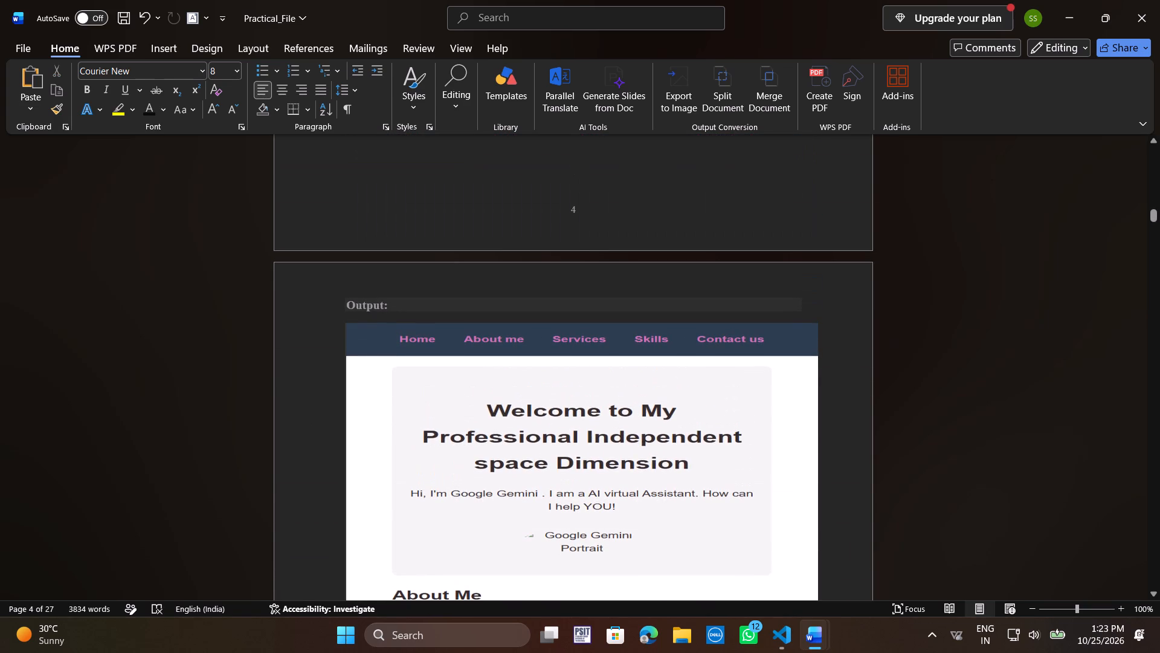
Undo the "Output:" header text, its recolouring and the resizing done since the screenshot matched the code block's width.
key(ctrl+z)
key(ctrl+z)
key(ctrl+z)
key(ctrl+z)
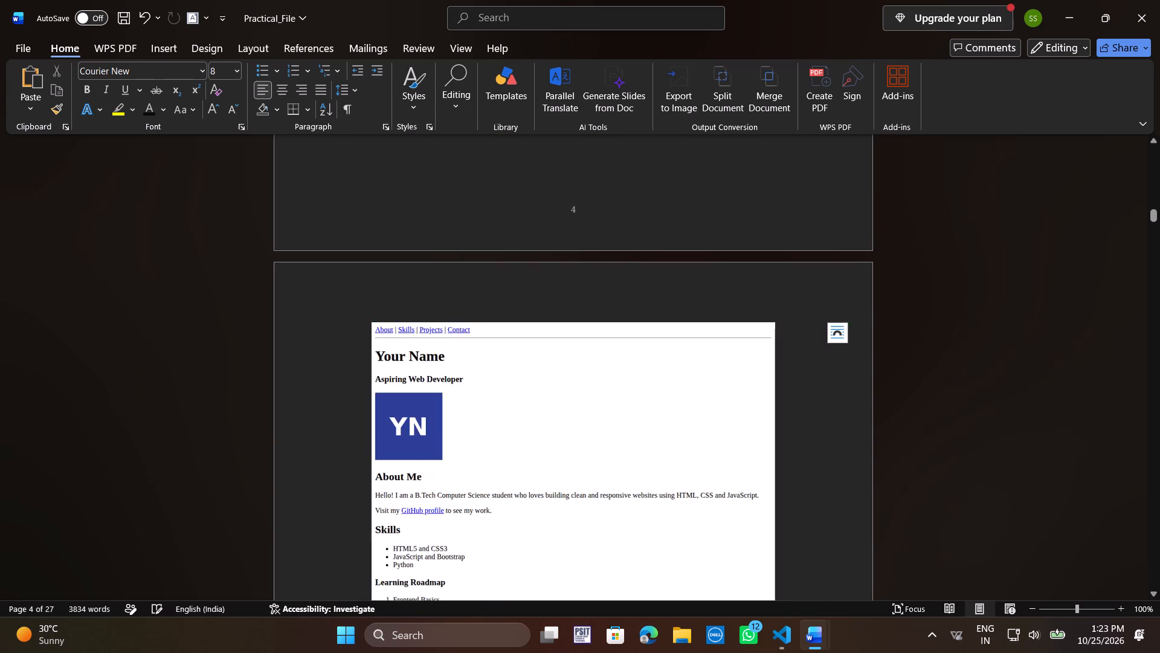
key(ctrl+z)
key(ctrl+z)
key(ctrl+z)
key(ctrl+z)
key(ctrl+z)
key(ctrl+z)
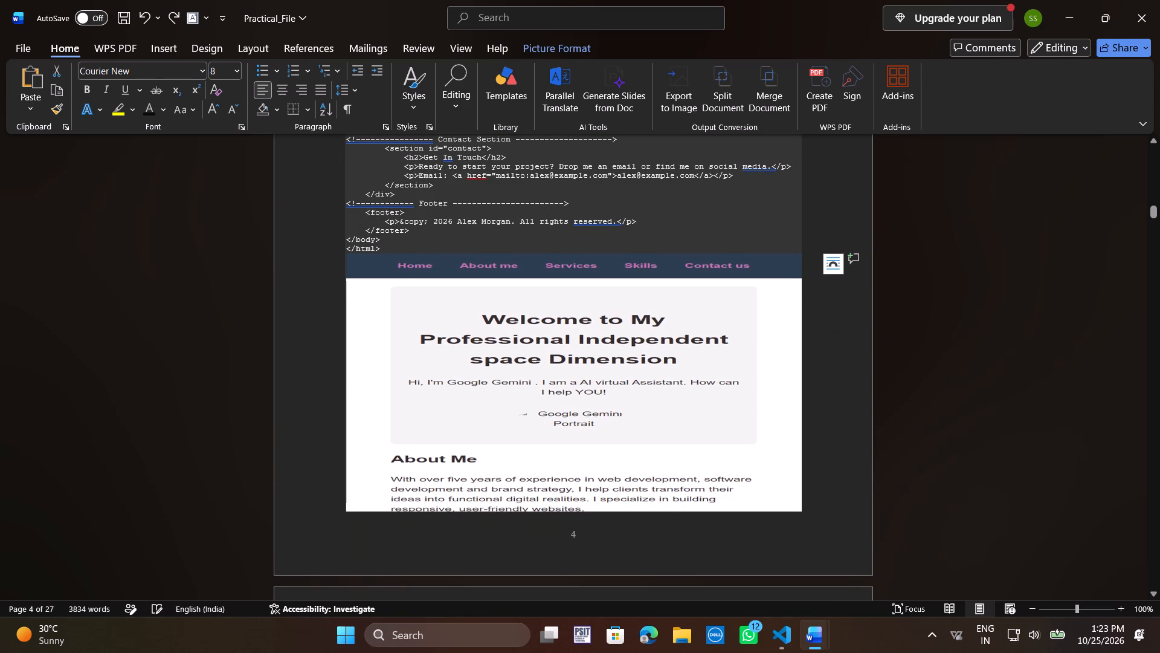
Undo the screenshot's earlier widening to the code block's width and its height reduction.
key(ctrl+z)
key(ctrl+z)
key(ctrl+z)
key(ctrl+z)
key(ctrl+z)
key(ctrl+z)
key(ctrl+z)
key(ctrl+z)
key(ctrl+z)
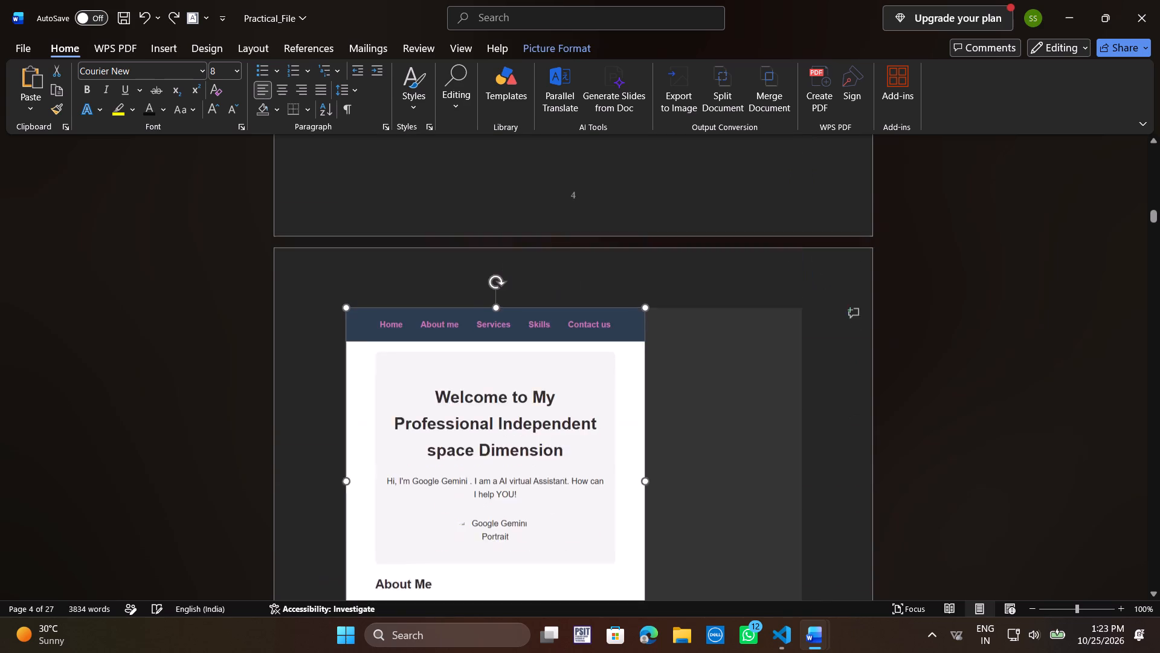
Undo the new screenshot's insertion and the edits joining the "Output:" heading to the code's last line.
key(ctrl+z)
key(ctrl+z)
key(ctrl+z)
key(ctrl+z)
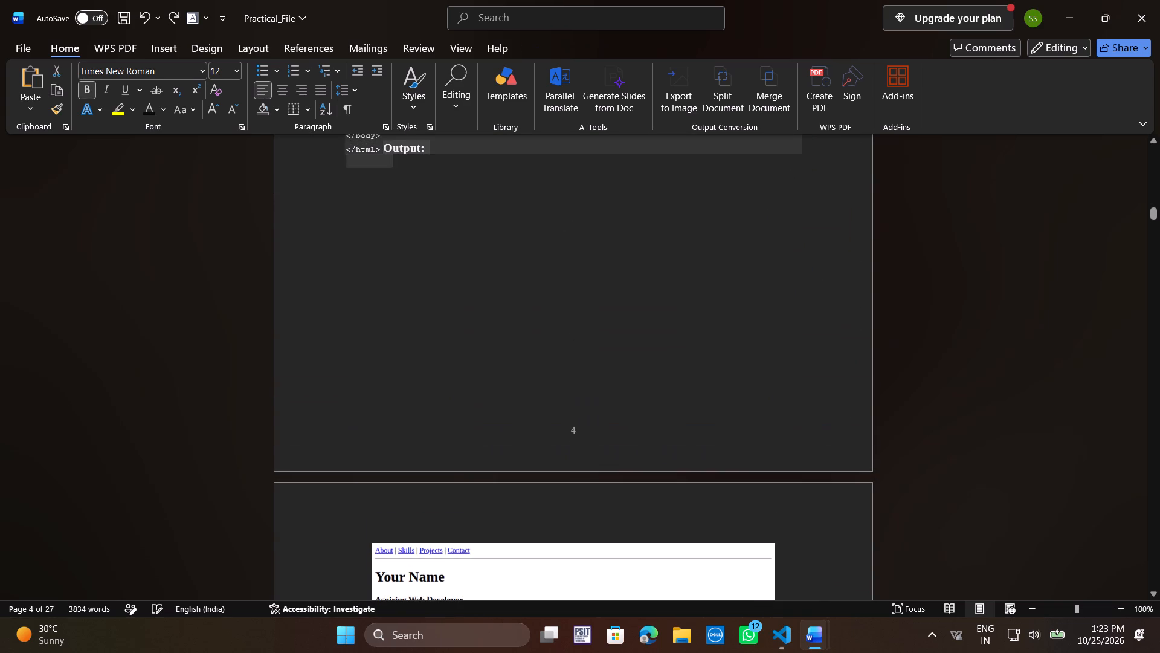
key(ctrl+z)
key(ctrl+z)
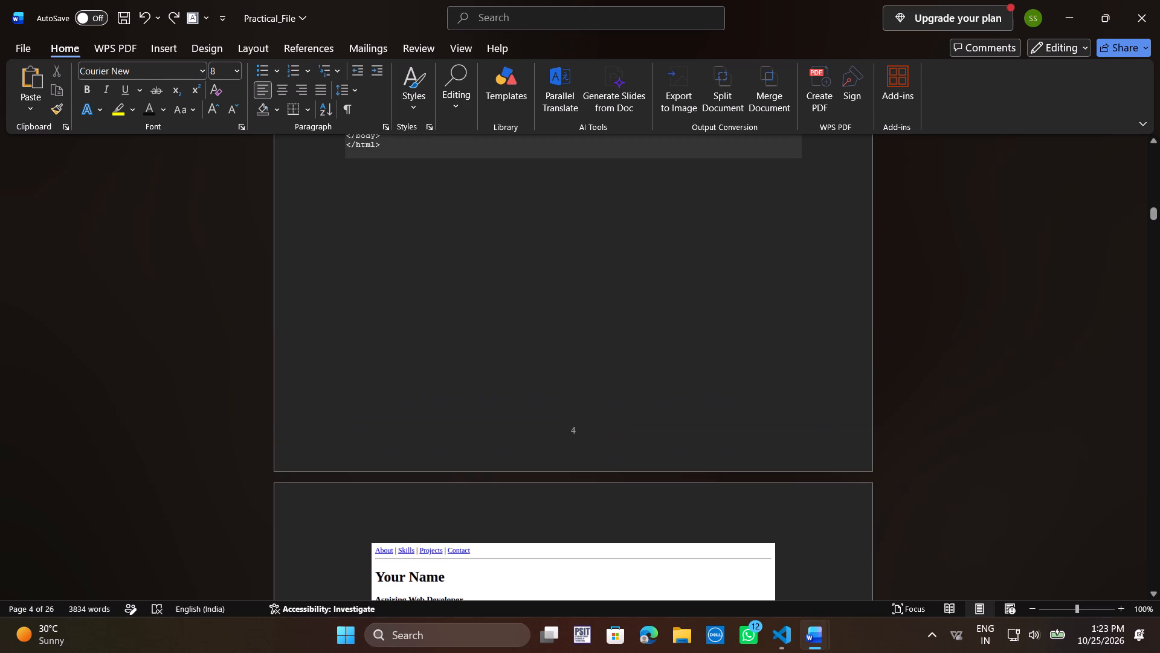
key(ctrl+z)
key(ctrl+z)
key(ctrl+z)
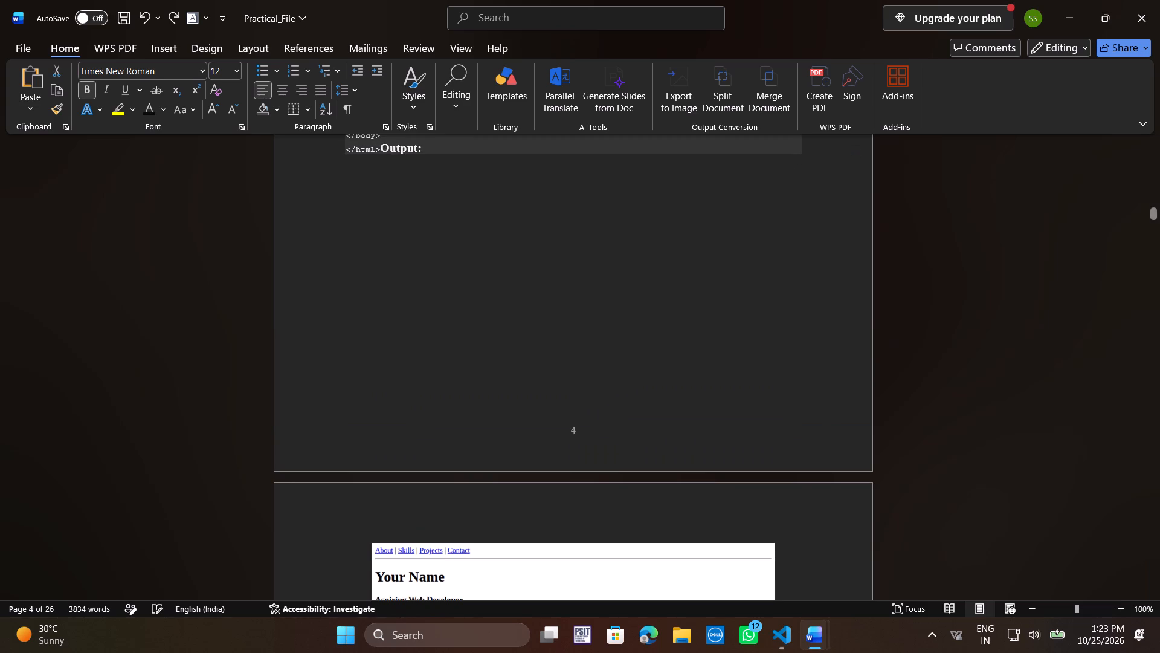
key(ctrl+z)
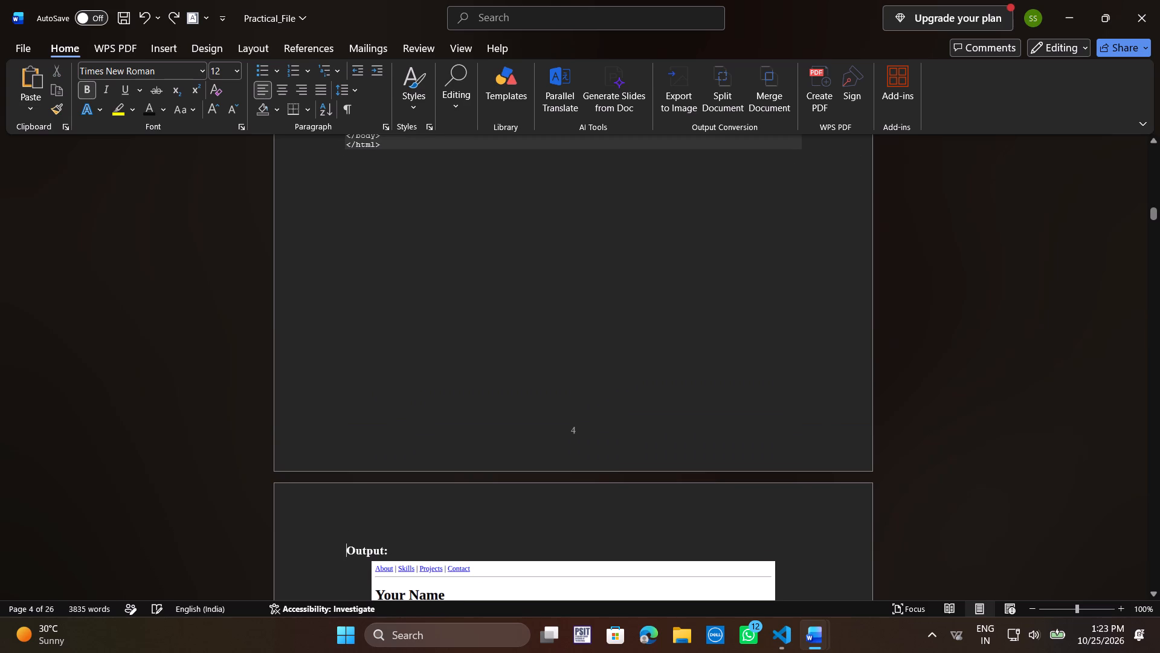
Review the Practical 1 pages, from the index through the code to the old portfolio screenshot under "Output:".
scroll(507, 504, down, 5)
click(474, 385)
scroll(482, 386, down, 1)
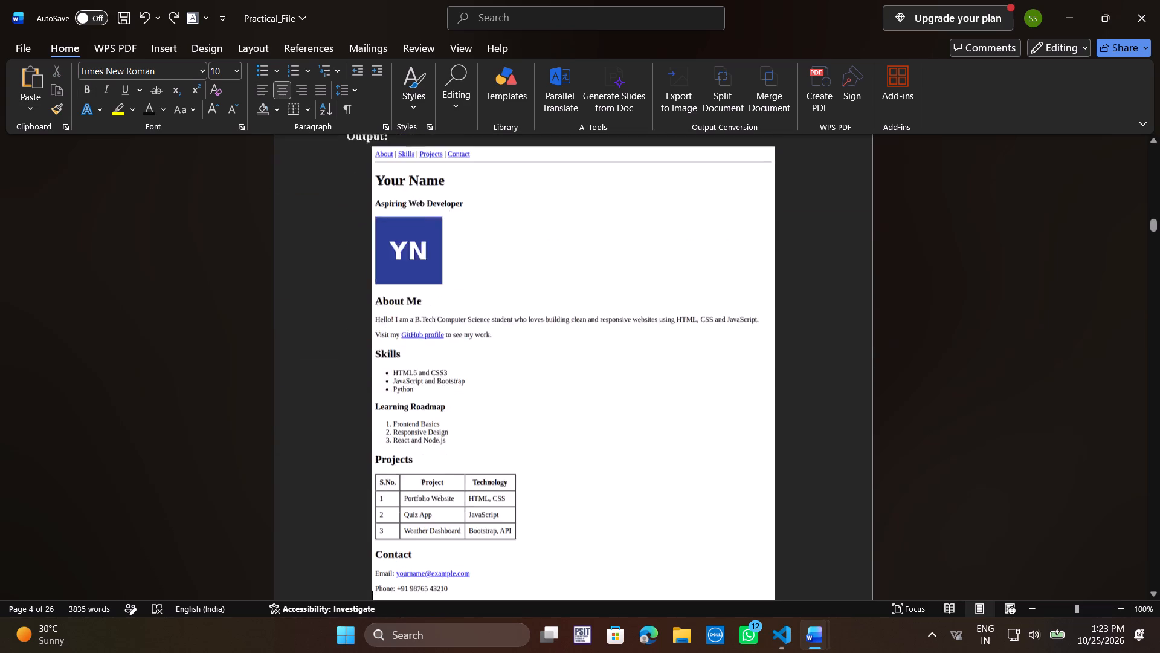
scroll(499, 387, down, 1)
scroll(500, 388, up, 3)
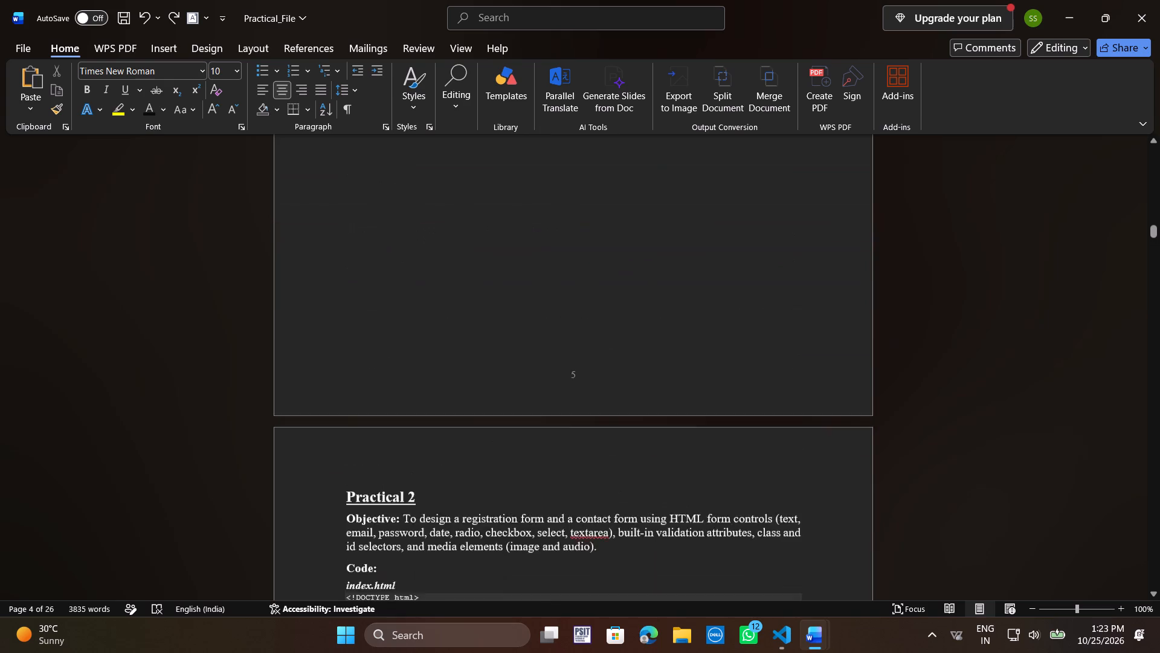
double_click(488, 256)
right_click(480, 267)
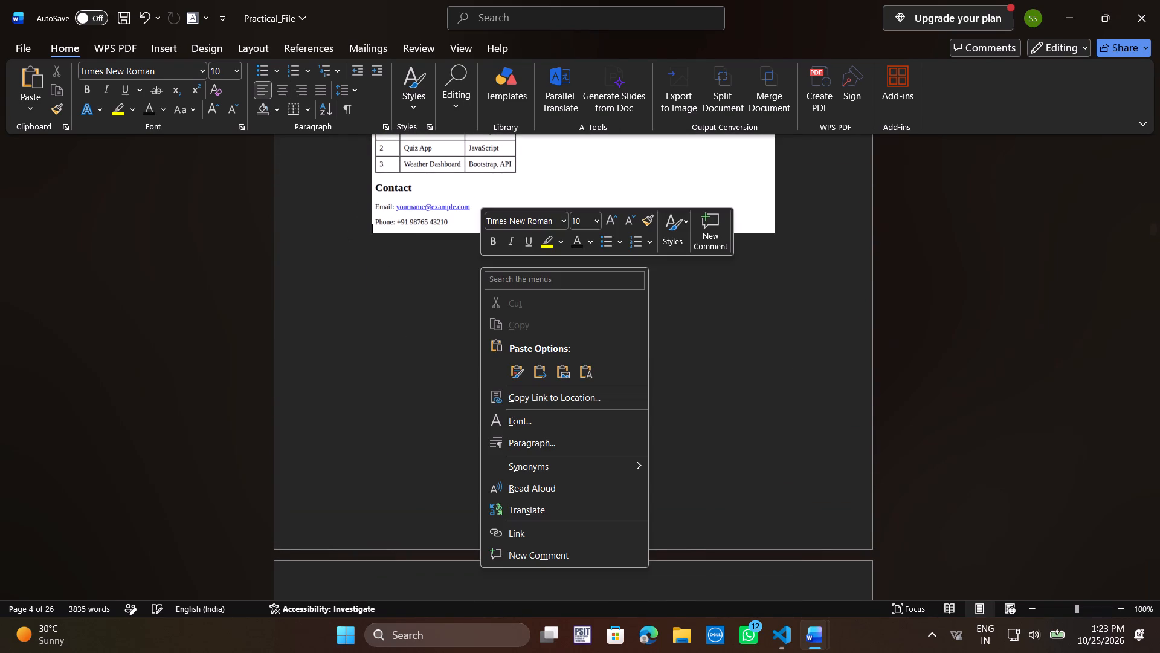
click(446, 304)
scroll(422, 293, up, 3)
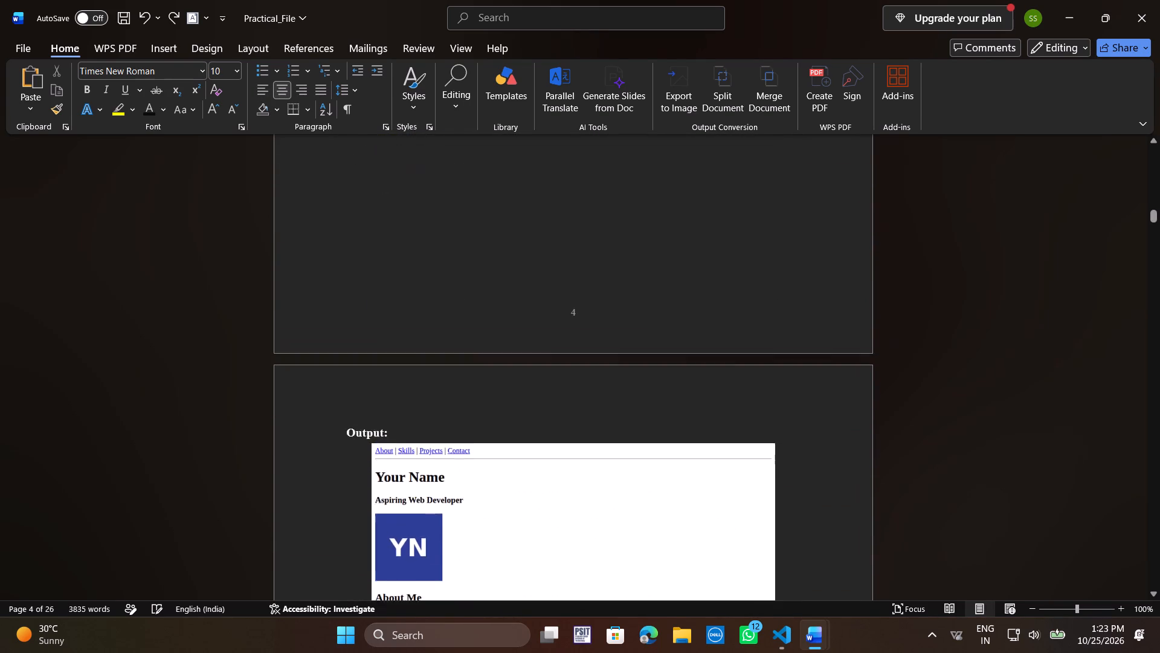
scroll(424, 299, up, 9)
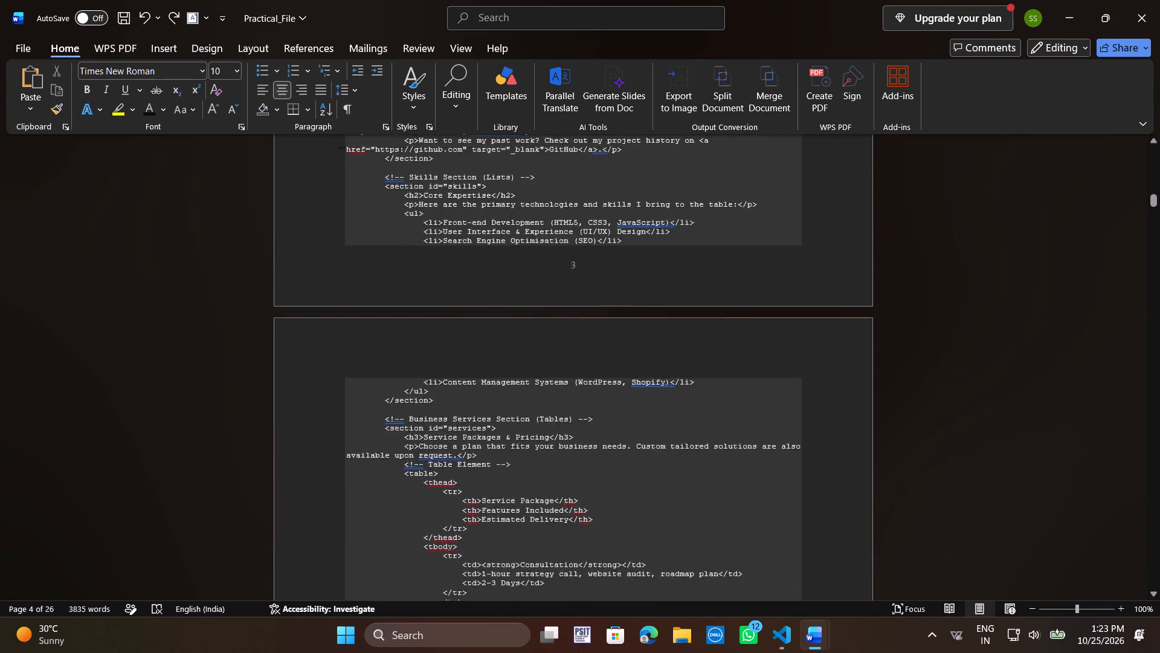
scroll(424, 305, up, 4)
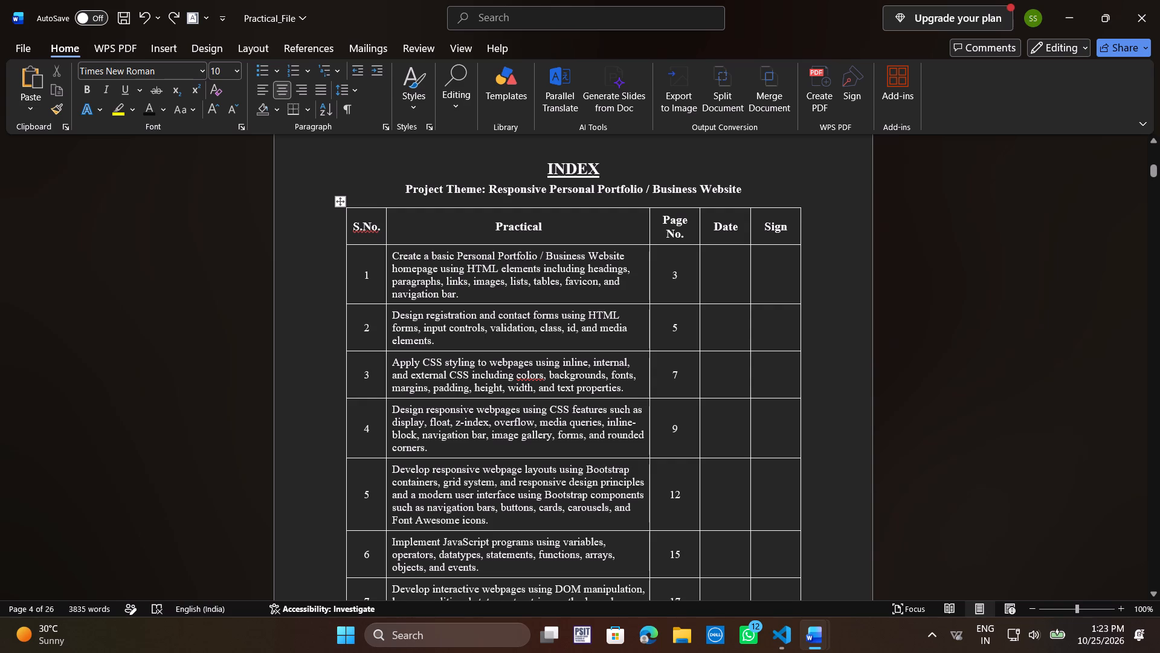
scroll(578, 358, down, 3)
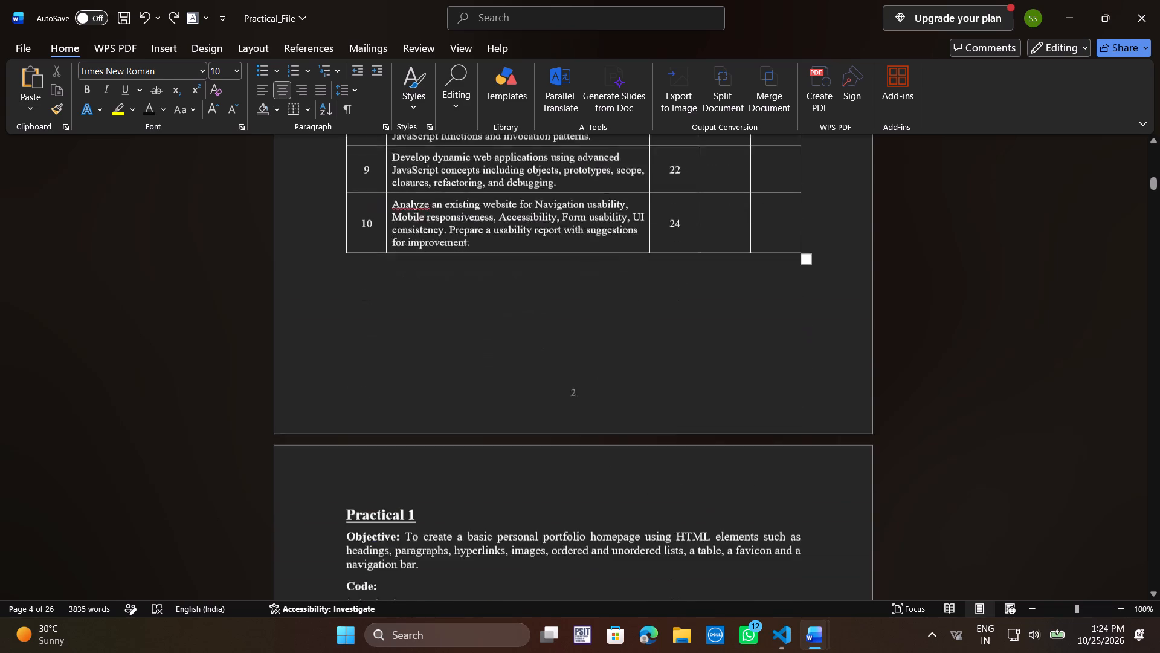
scroll(581, 359, down, 7)
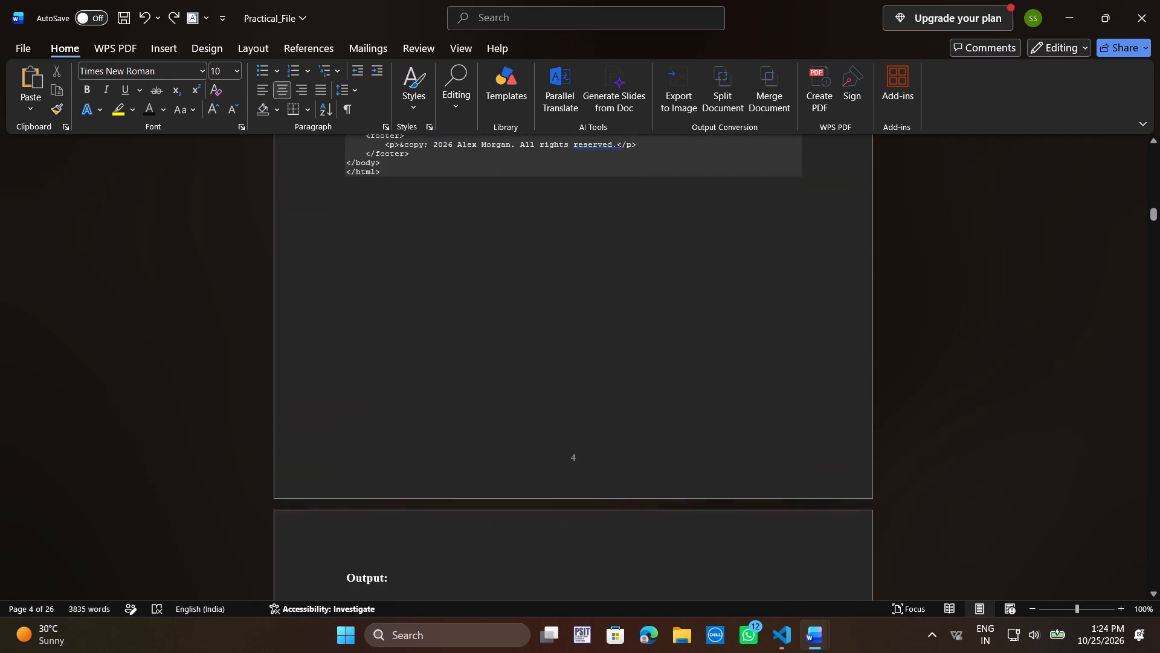
scroll(611, 343, down, 2)
scroll(402, 358, down, 1)
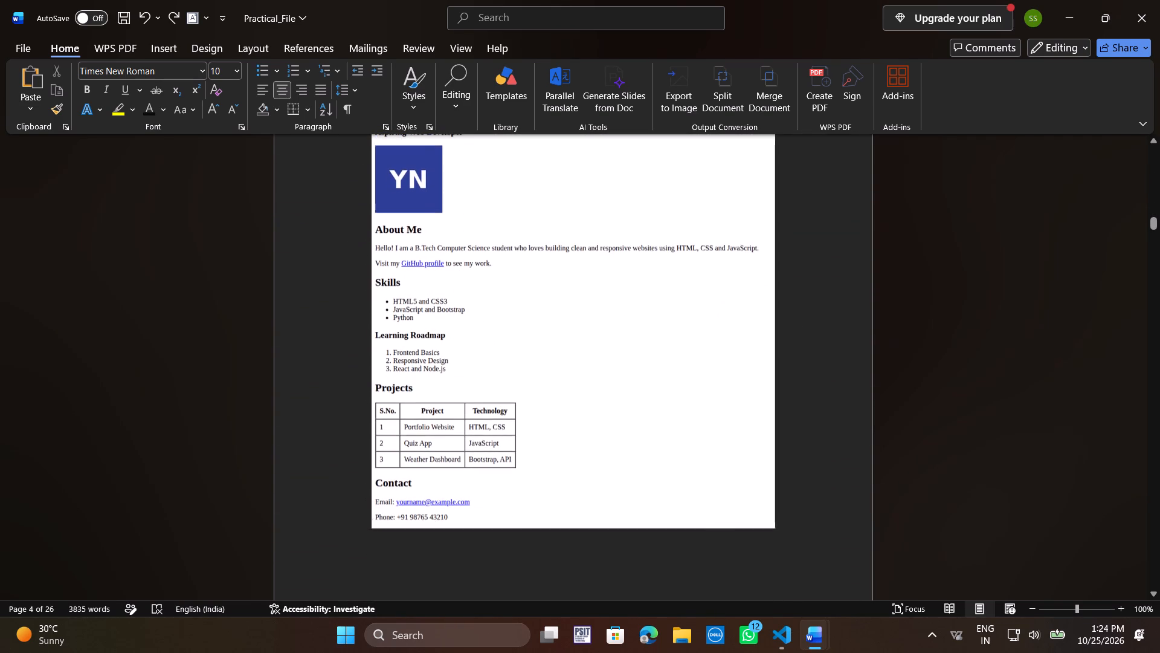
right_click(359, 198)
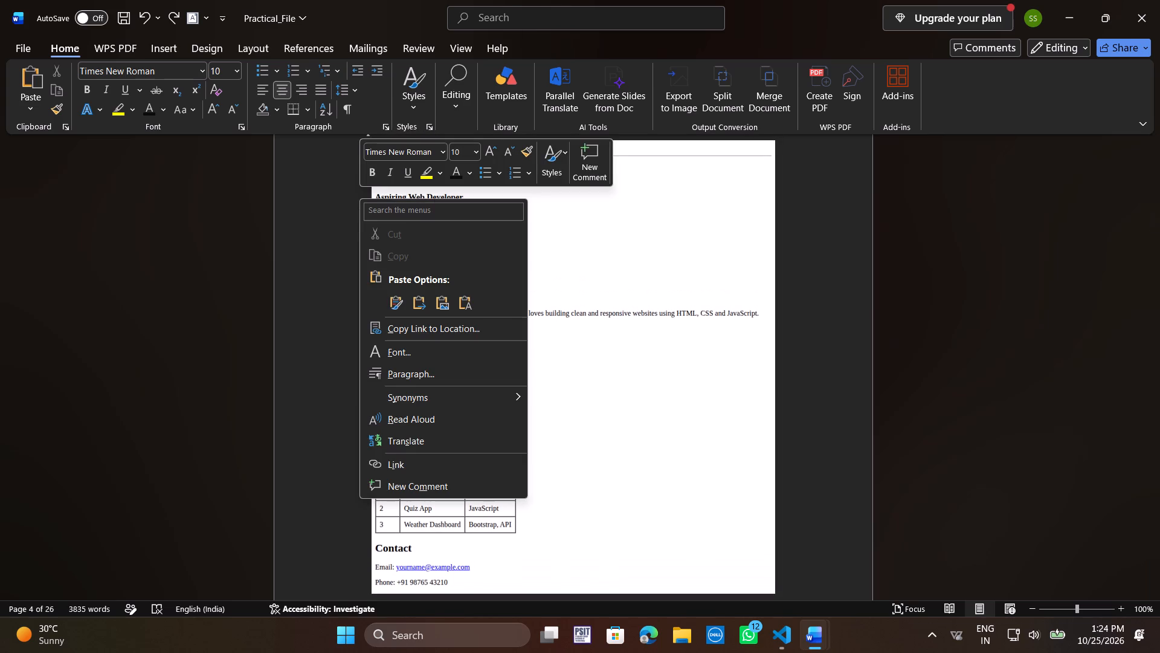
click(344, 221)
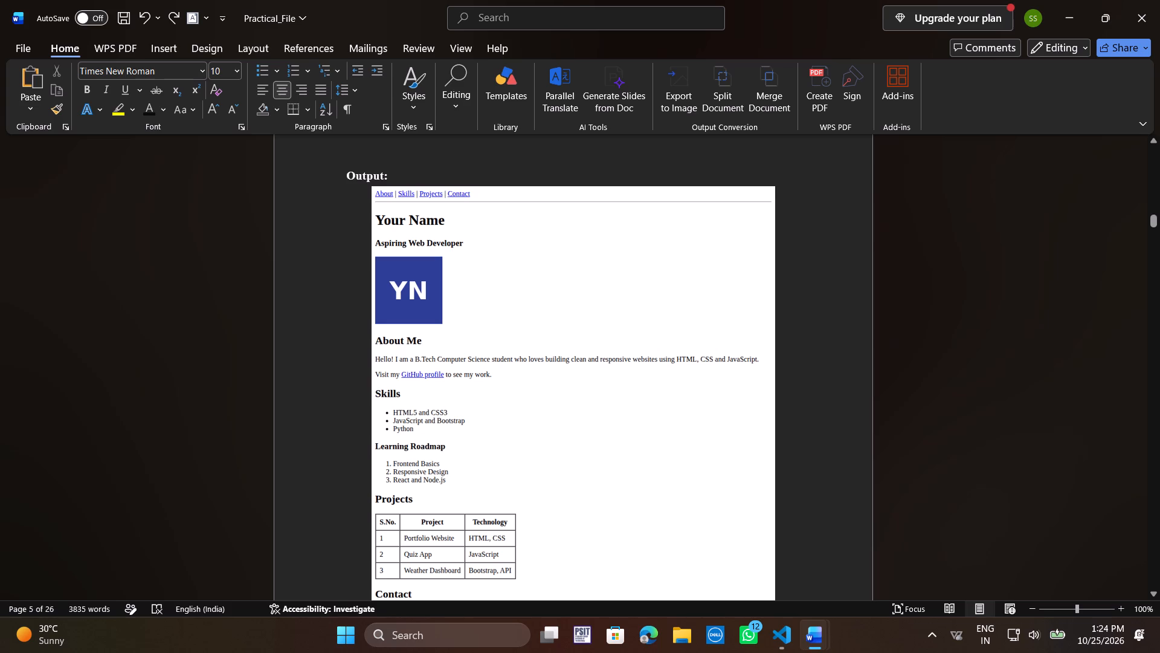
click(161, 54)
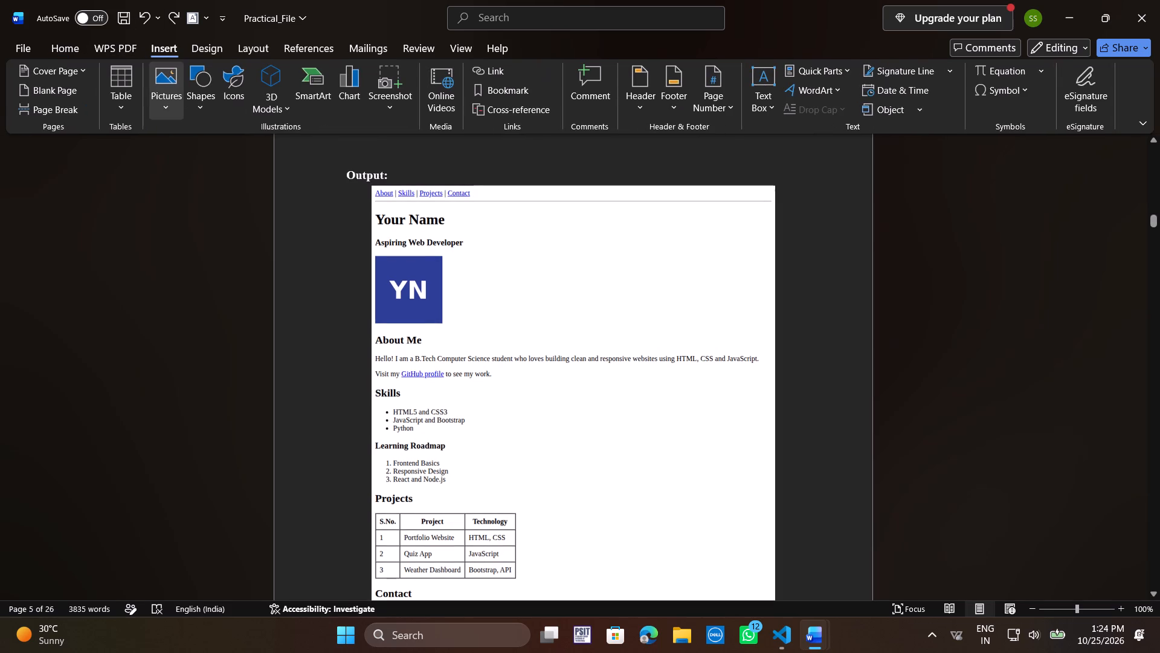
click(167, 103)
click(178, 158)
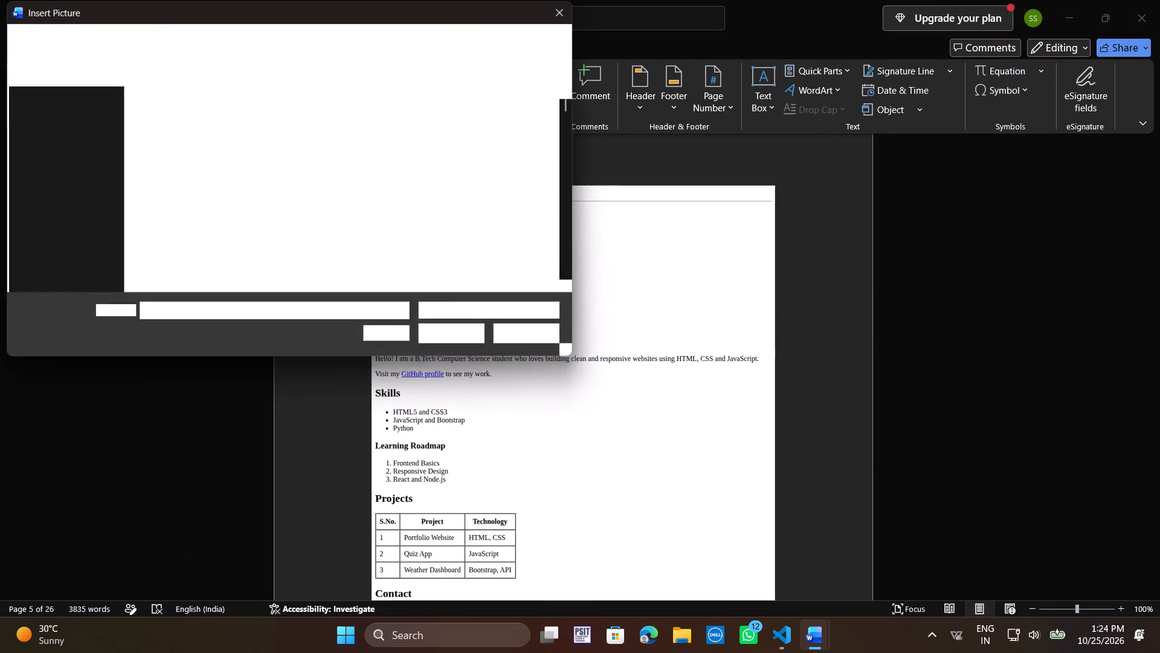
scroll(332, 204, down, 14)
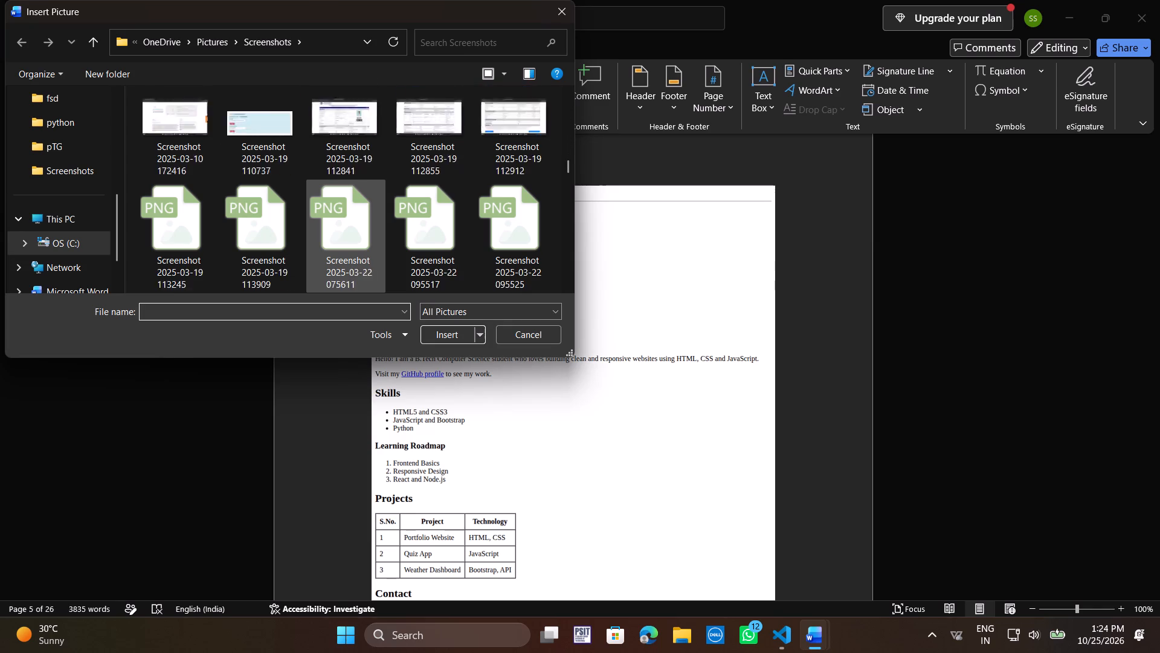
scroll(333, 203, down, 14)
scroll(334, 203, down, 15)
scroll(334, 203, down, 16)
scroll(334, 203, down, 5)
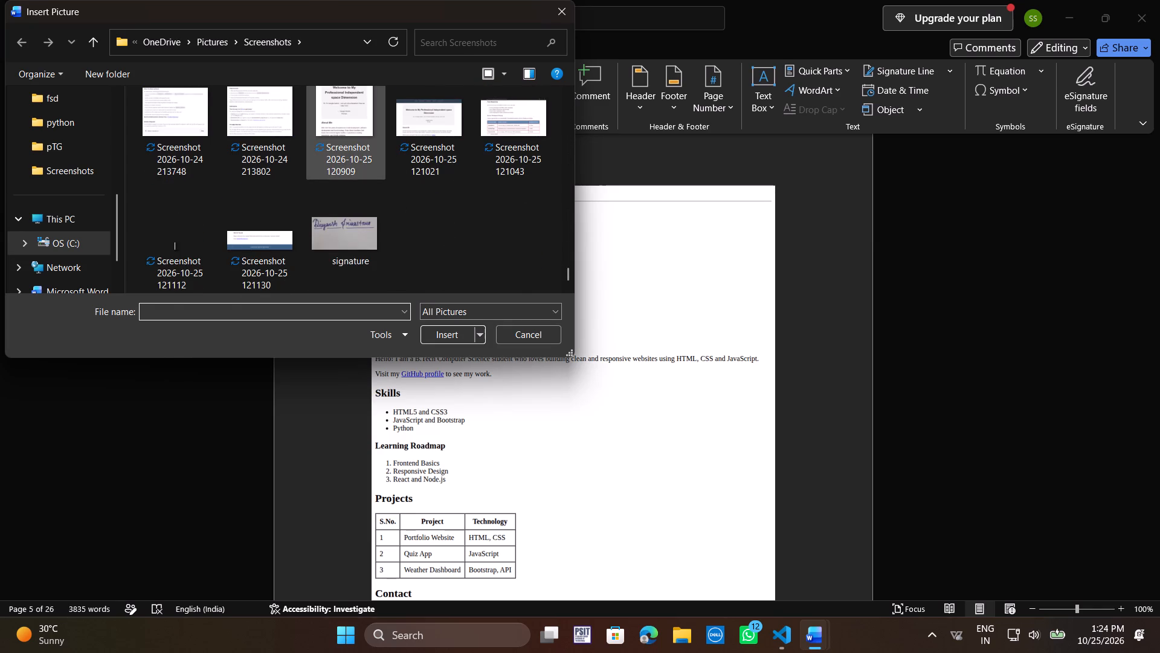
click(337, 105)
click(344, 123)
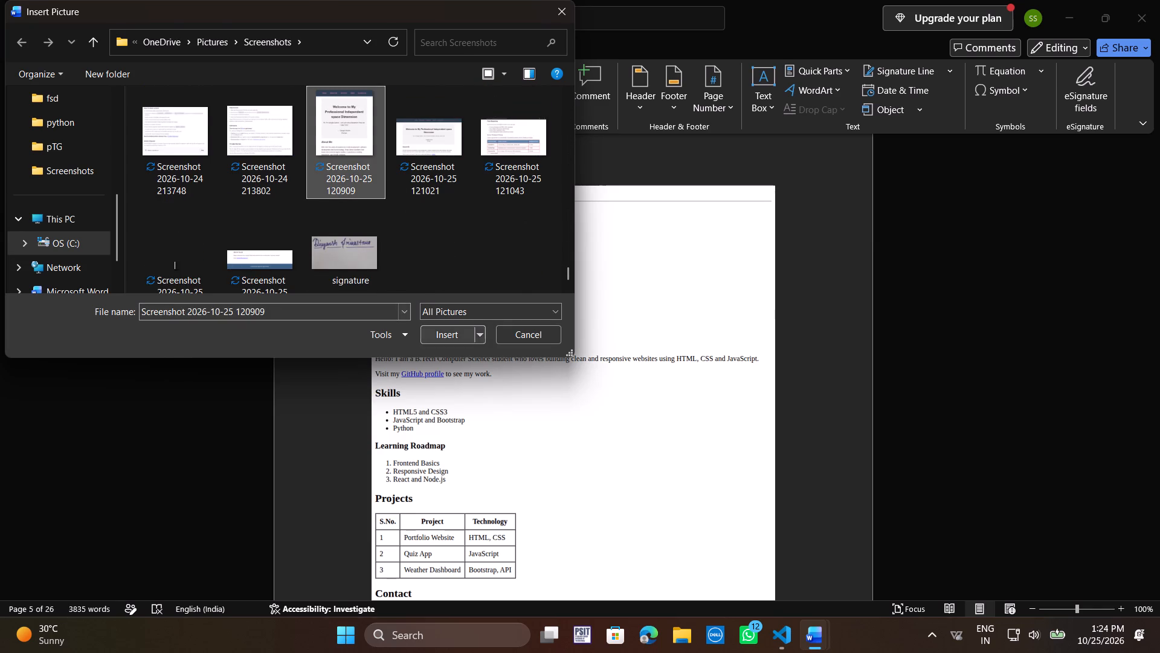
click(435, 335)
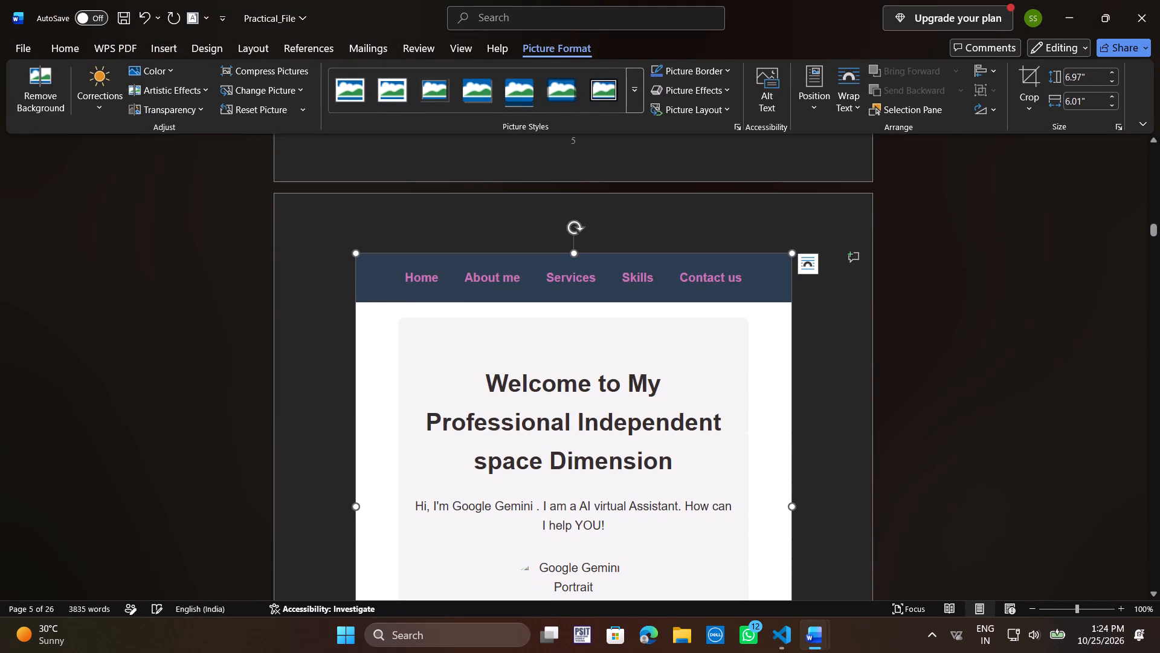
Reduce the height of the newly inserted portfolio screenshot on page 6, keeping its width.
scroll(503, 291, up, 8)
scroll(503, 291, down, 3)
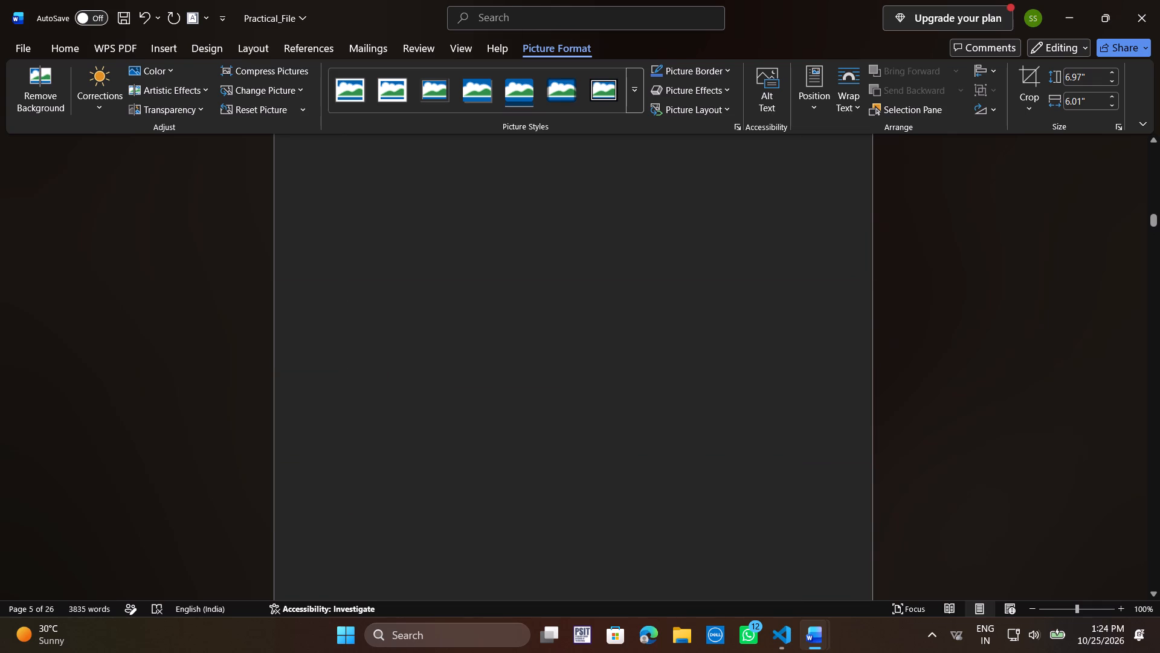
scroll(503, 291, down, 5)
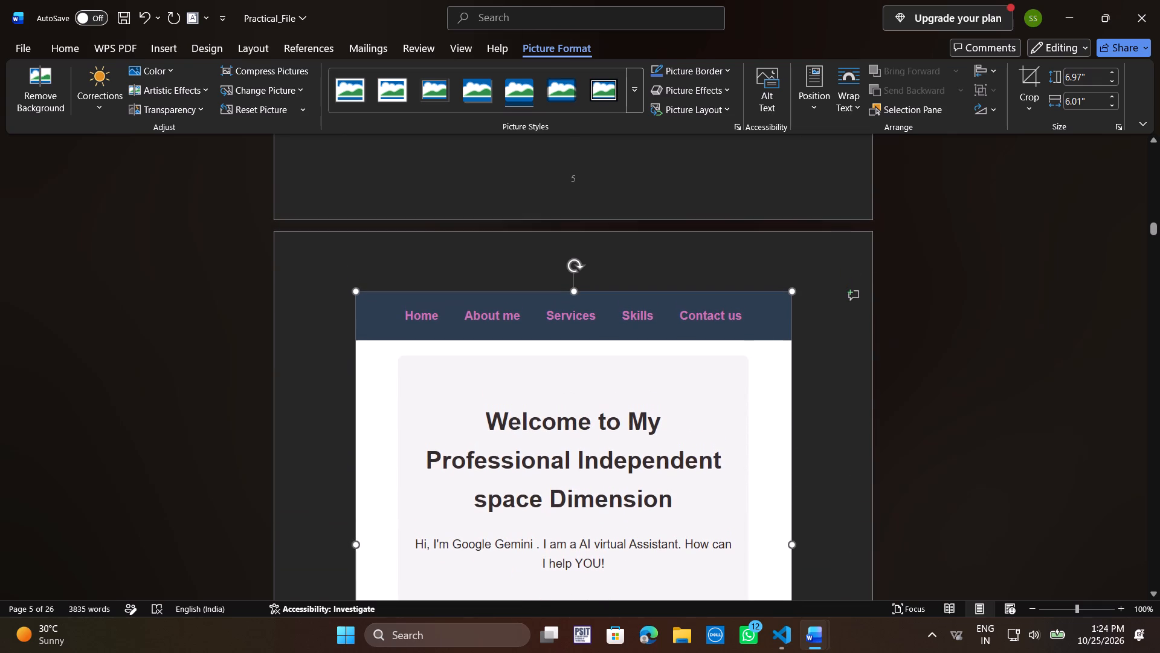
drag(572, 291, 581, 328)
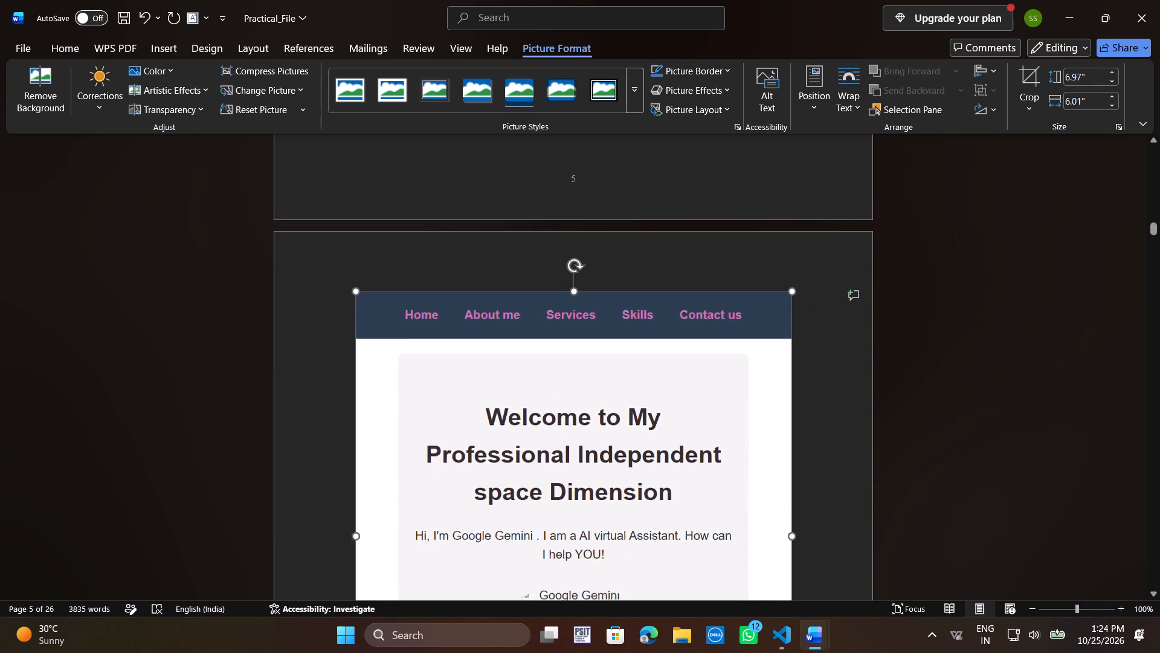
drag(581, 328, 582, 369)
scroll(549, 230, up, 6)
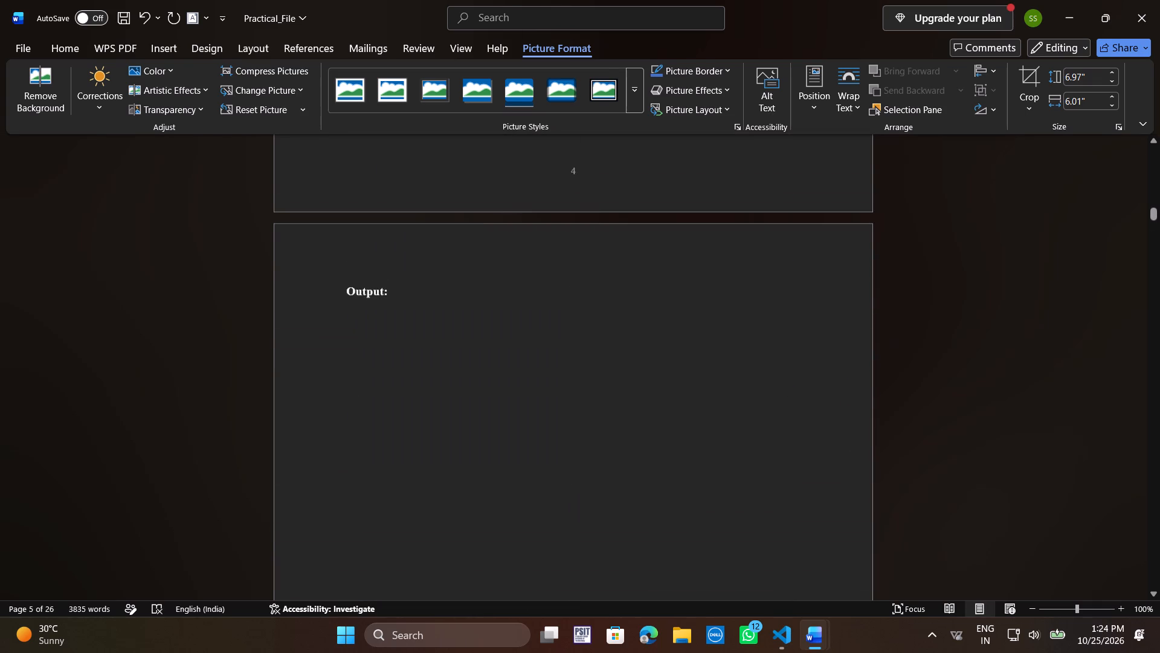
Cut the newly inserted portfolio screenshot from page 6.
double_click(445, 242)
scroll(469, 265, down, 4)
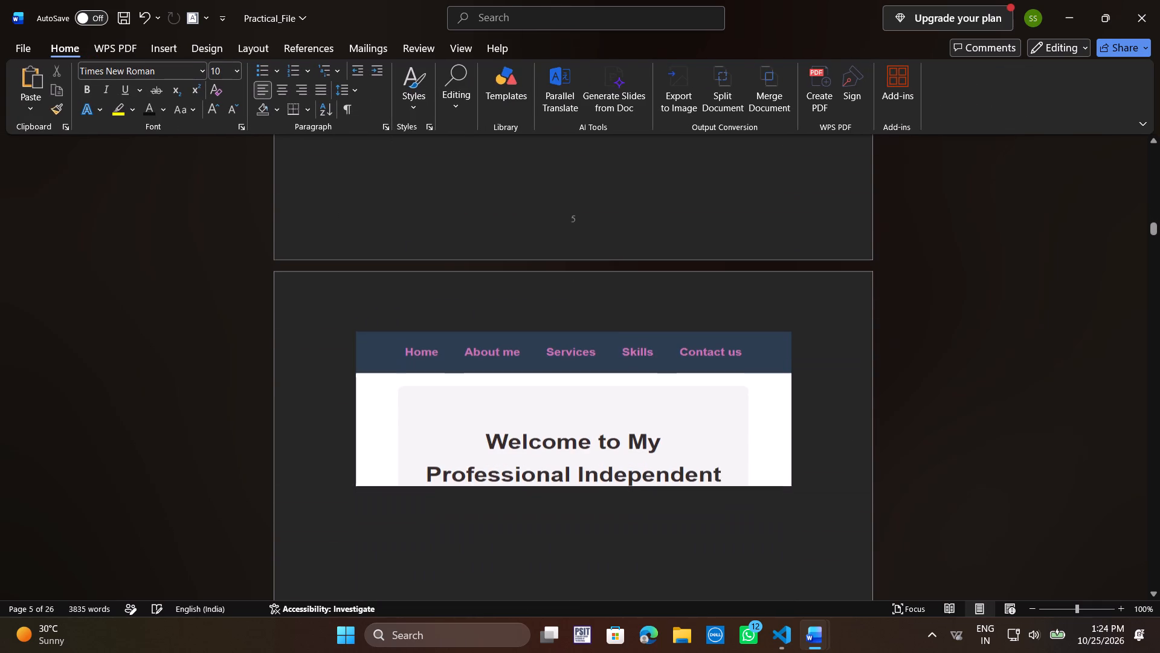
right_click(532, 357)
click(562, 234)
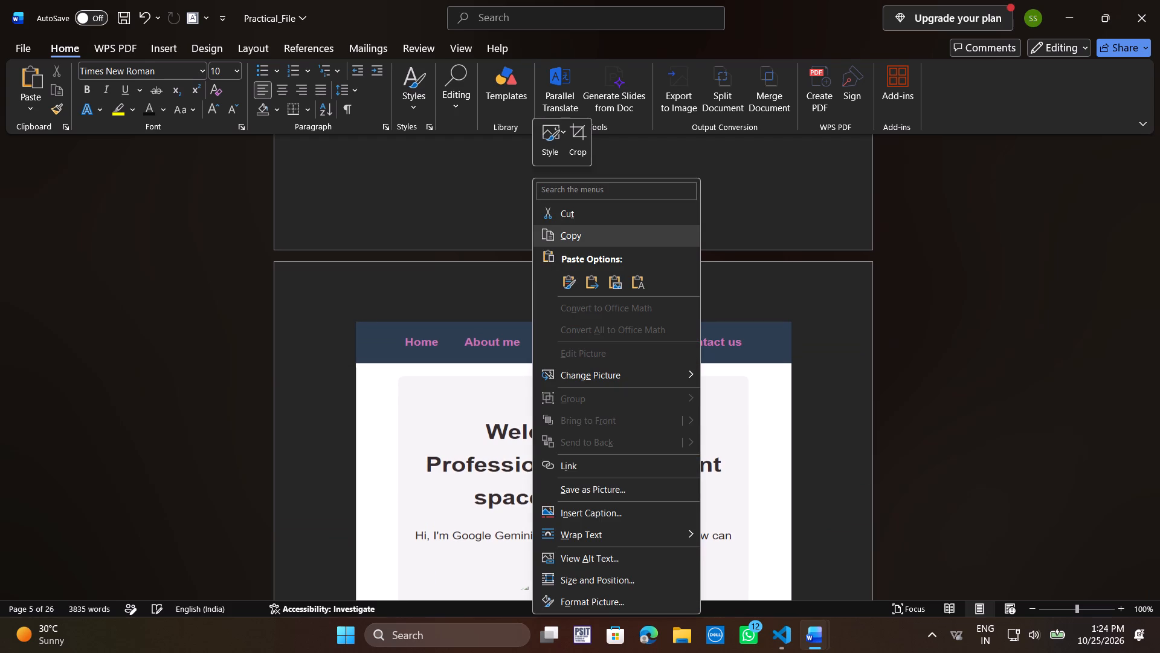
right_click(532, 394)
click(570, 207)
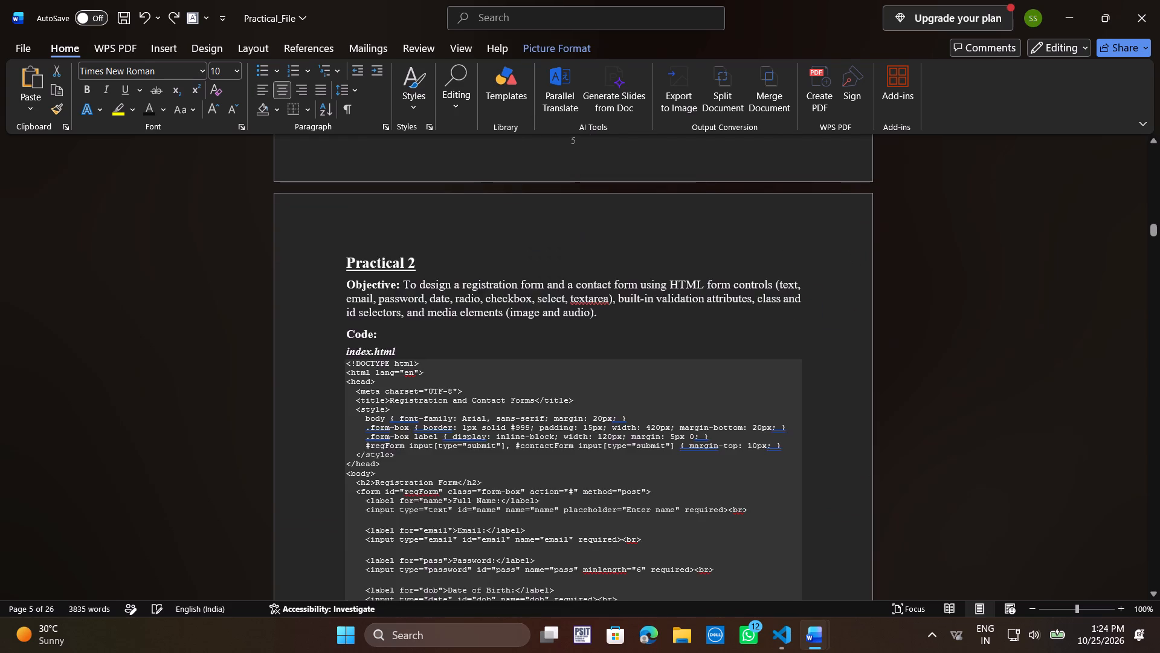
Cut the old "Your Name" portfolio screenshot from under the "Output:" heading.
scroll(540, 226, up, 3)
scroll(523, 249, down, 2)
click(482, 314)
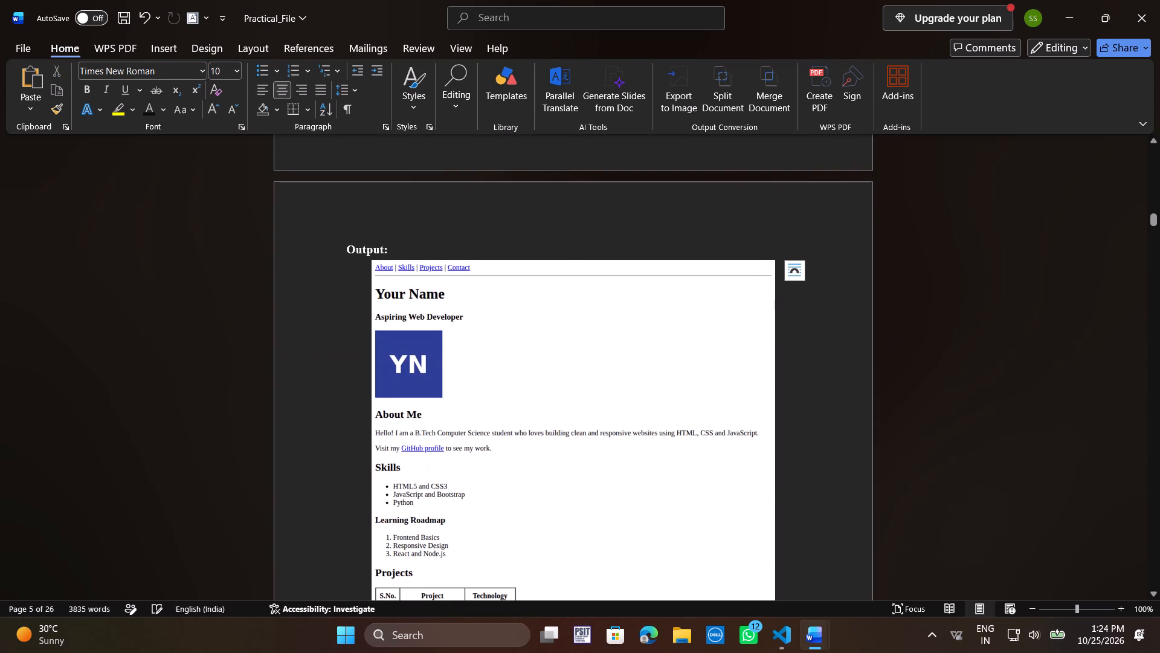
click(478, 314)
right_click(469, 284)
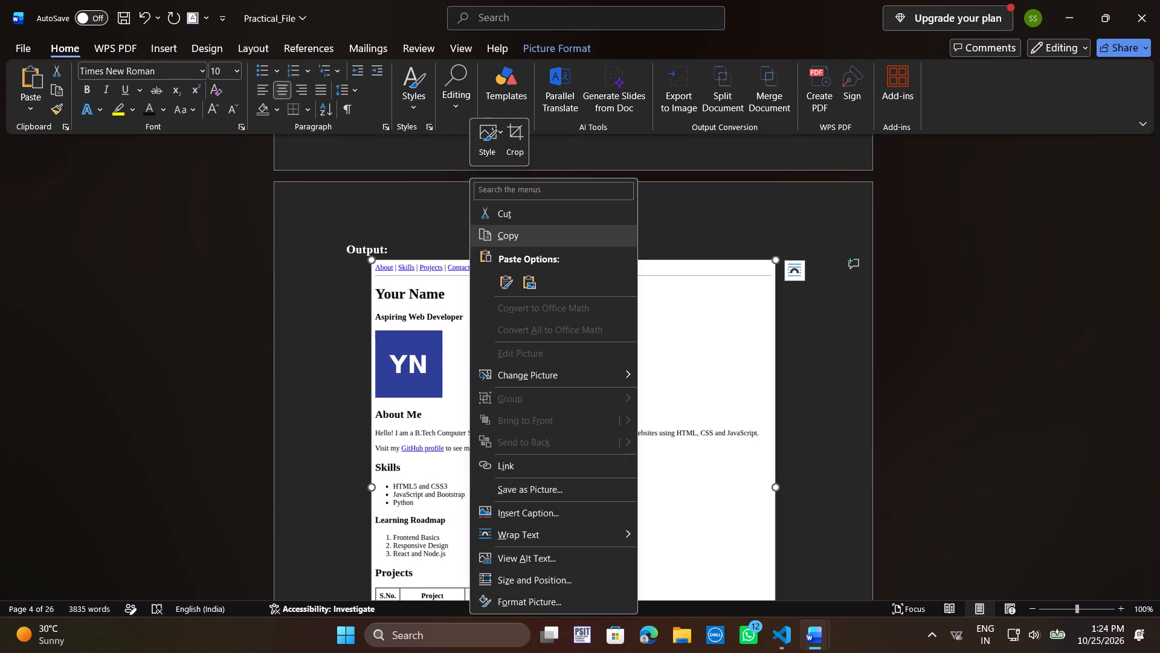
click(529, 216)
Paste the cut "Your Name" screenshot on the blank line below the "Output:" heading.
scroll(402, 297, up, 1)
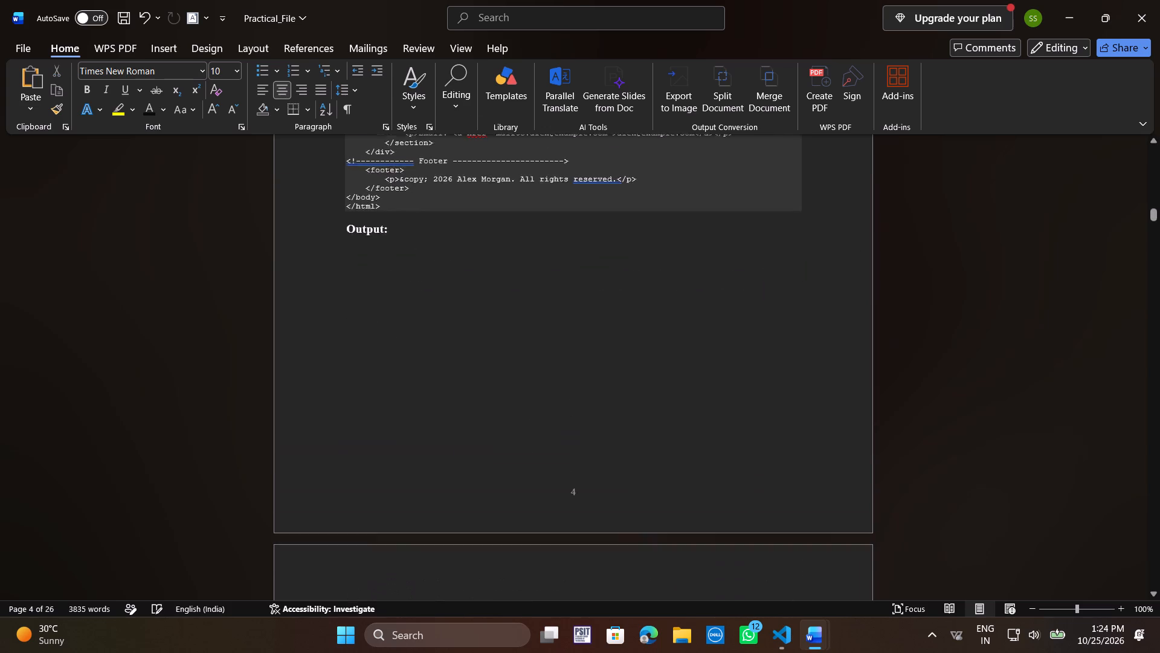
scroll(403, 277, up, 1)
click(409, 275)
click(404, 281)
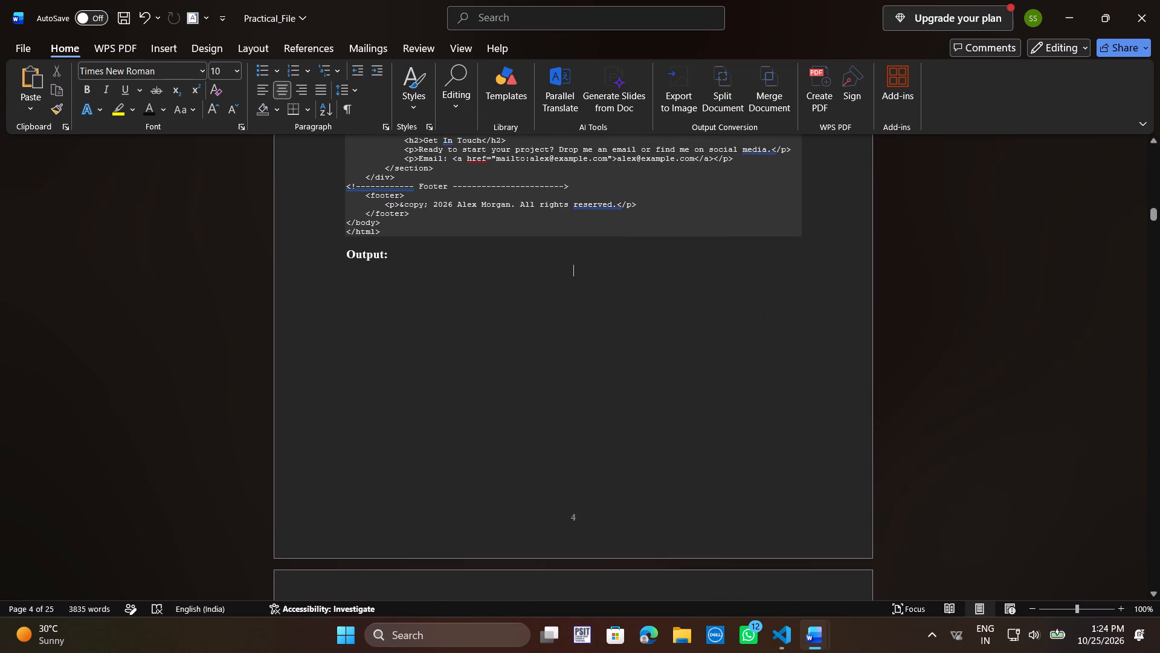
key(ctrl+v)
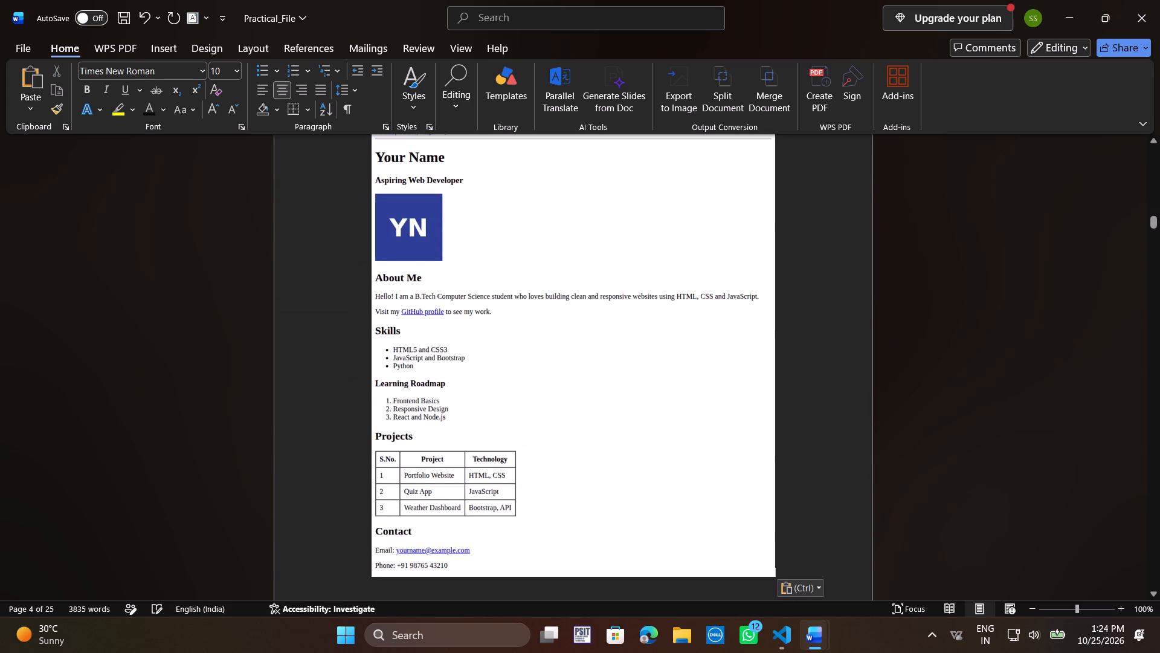
Review the end of the code on page 4 and the "Output:" heading with the pasted screenshot.
scroll(439, 287, up, 3)
scroll(439, 287, down, 1)
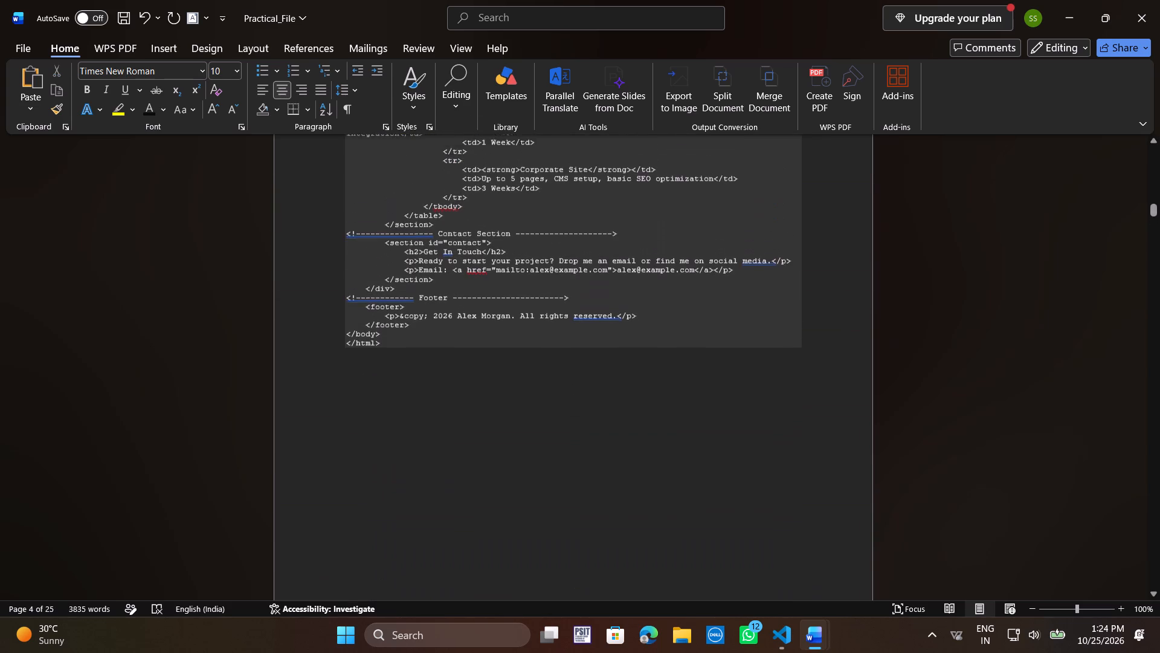
scroll(439, 287, down, 5)
scroll(439, 287, up, 1)
scroll(434, 289, down, 1)
right_click(439, 311)
click(407, 297)
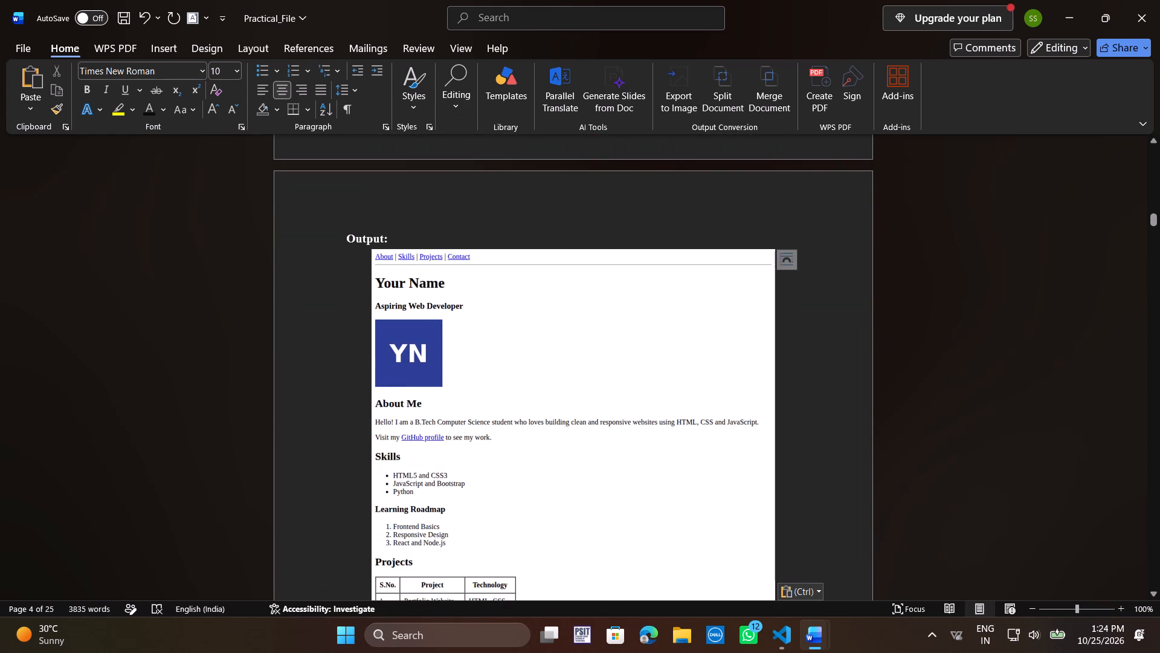
click(158, 48)
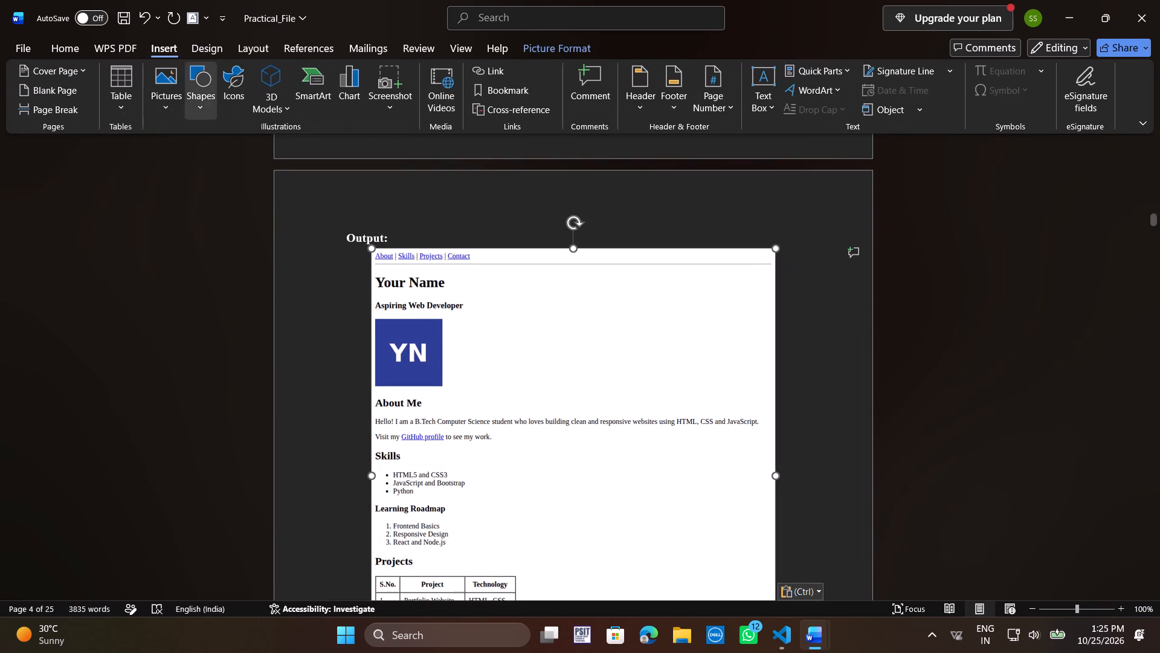
click(165, 100)
click(178, 146)
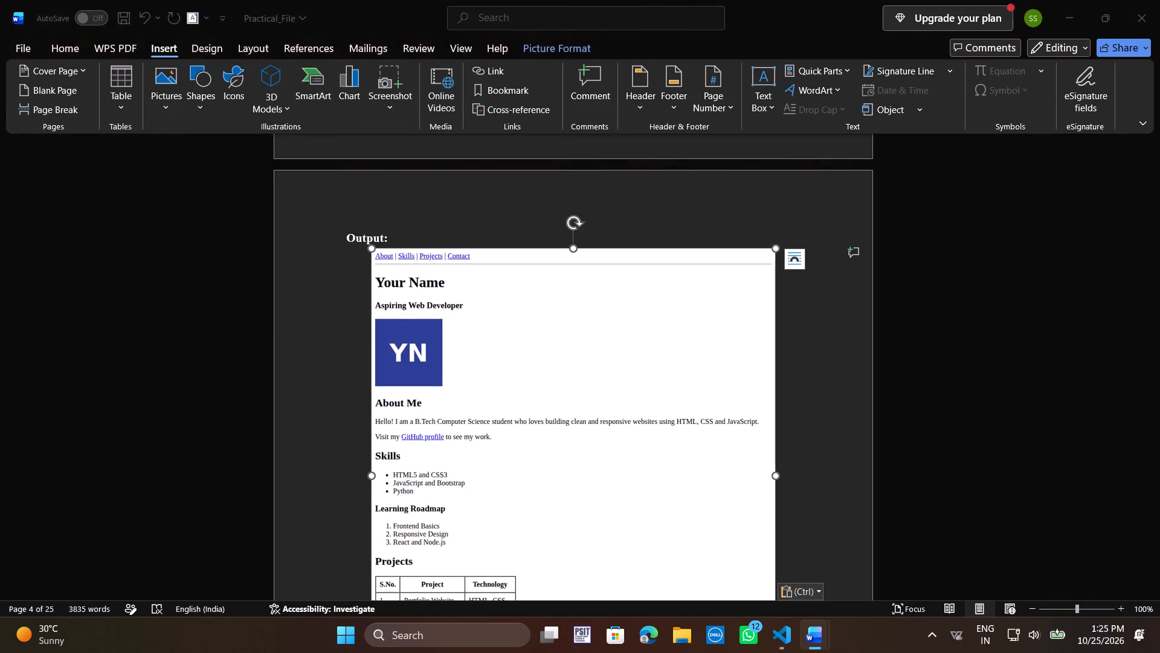
scroll(329, 175, down, 20)
scroll(329, 175, down, 9)
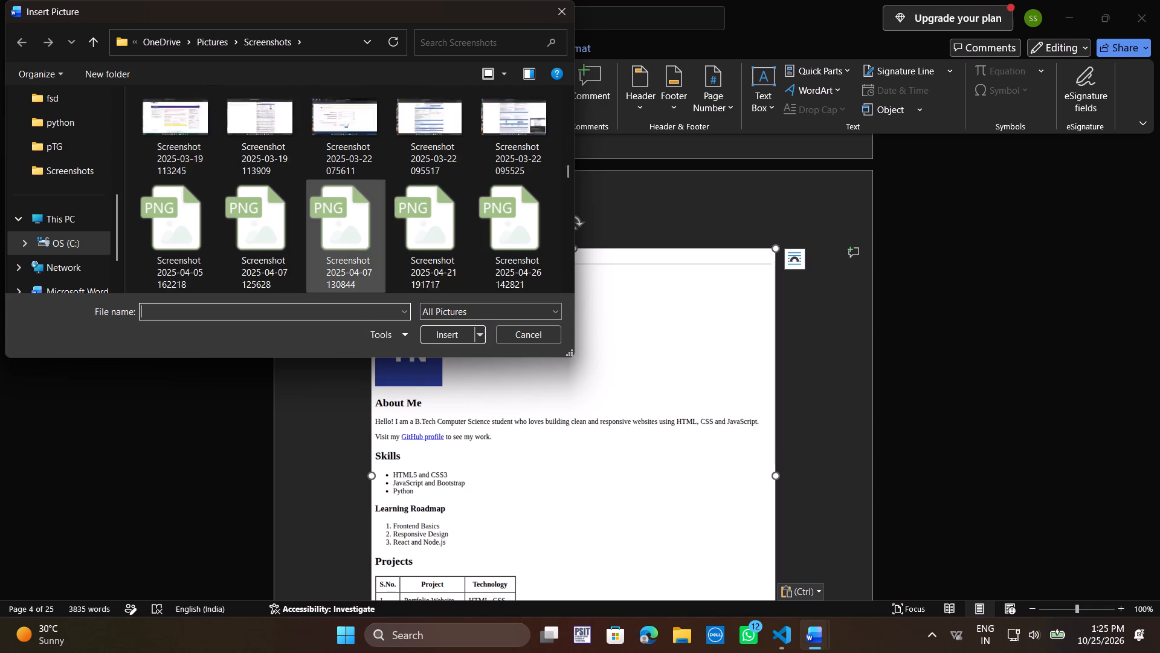
scroll(327, 180, down, 20)
scroll(327, 180, down, 20)
scroll(327, 180, down, 20)
scroll(318, 196, down, 20)
scroll(318, 196, down, 20)
scroll(318, 196, down, 20)
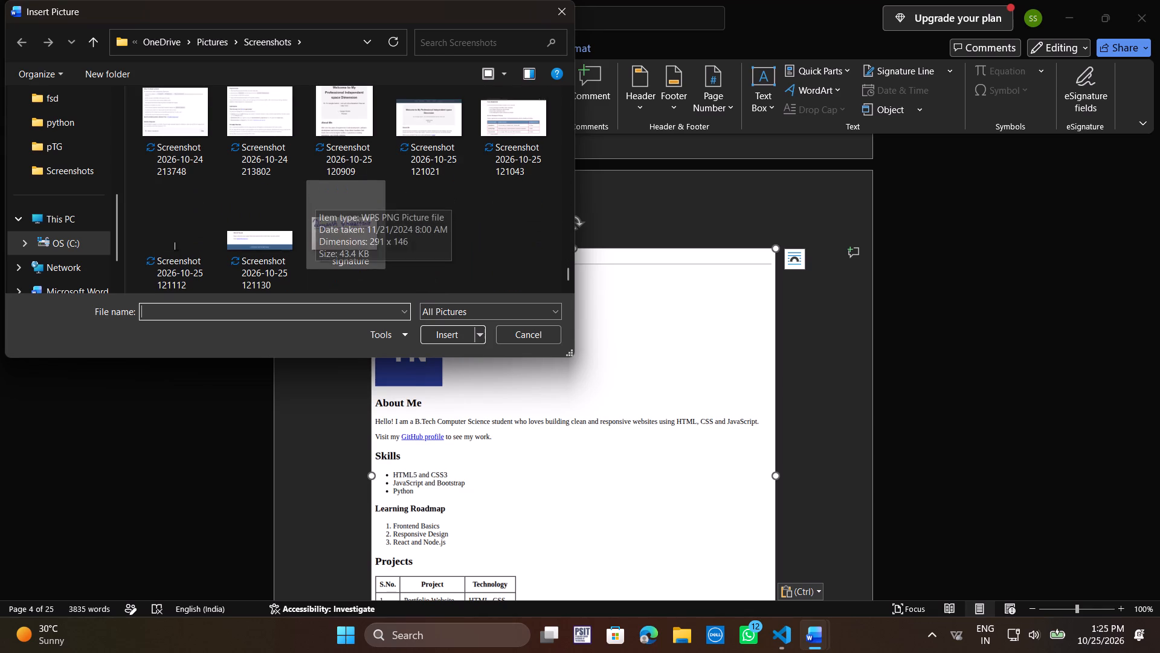
right_click(326, 120)
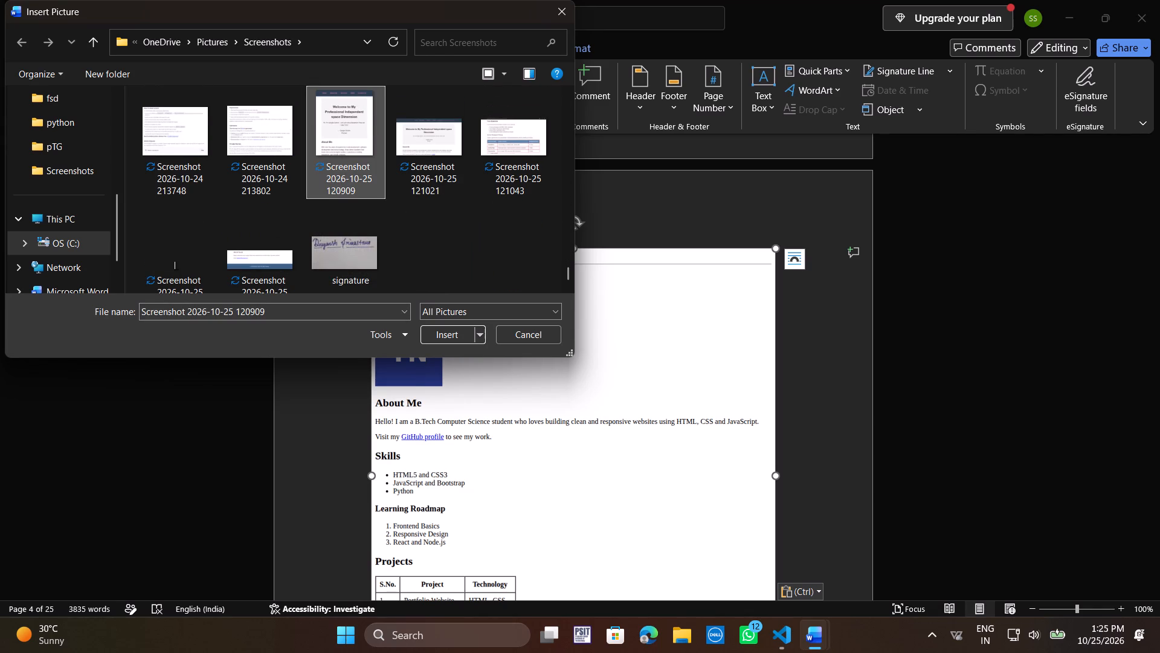
right_click(343, 146)
right_click(343, 146)
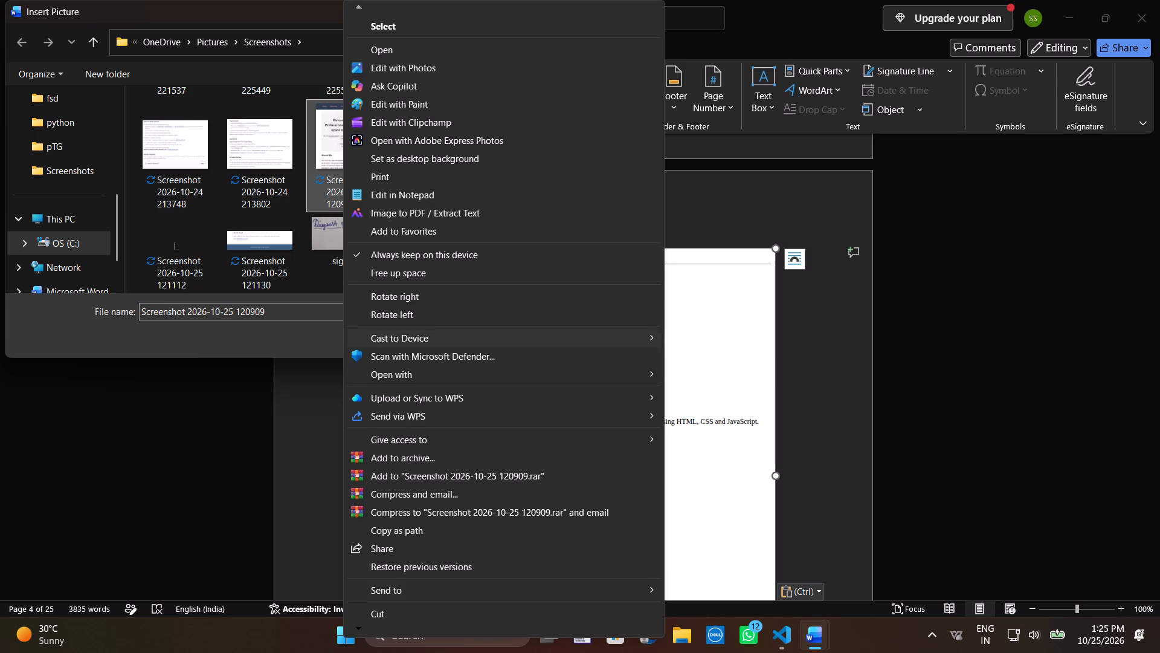
click(199, 452)
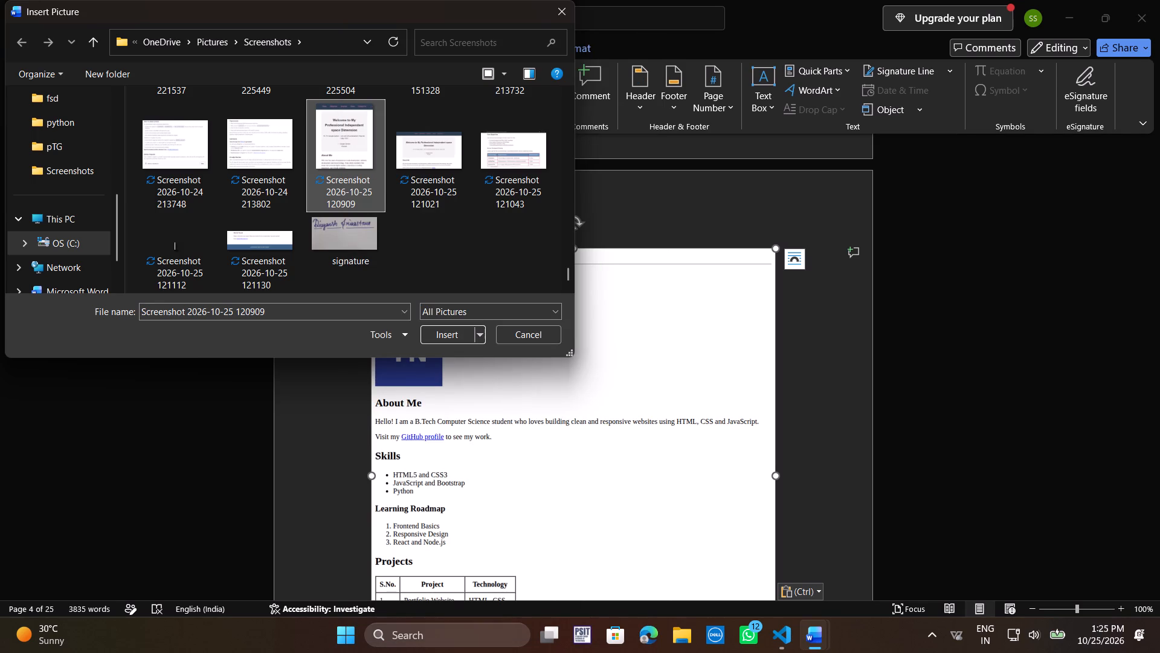
key(ctrl+c)
click(468, 508)
click(443, 333)
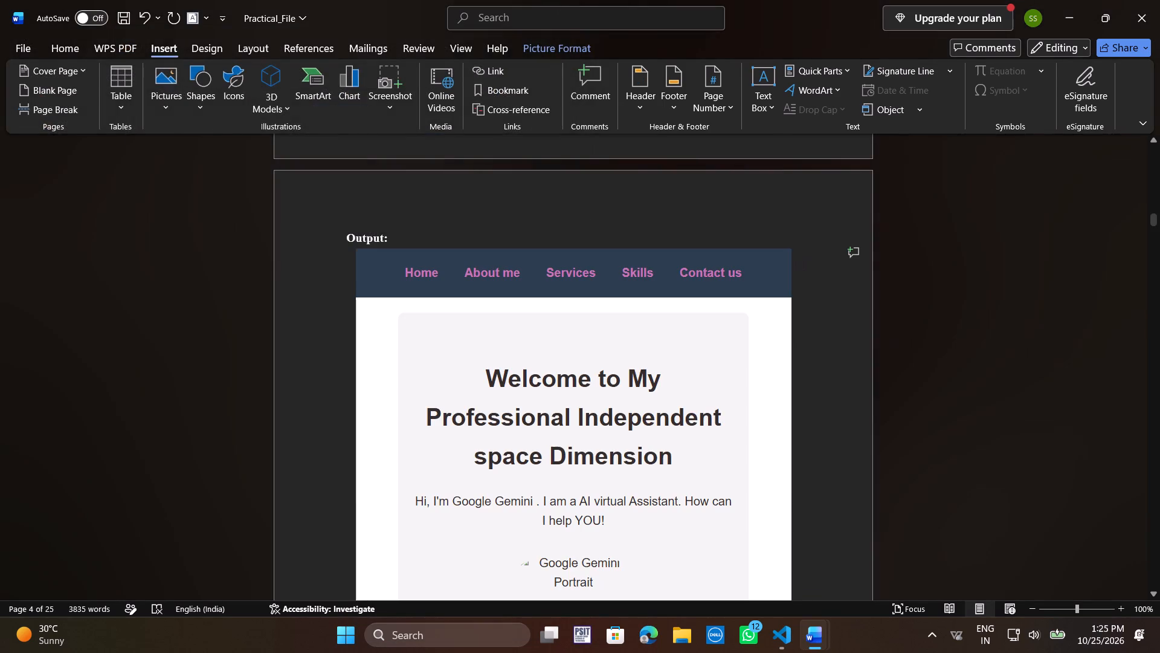
Examine the layout of the pages before and after the newly inserted output picture.
scroll(522, 328, up, 4)
scroll(522, 335, down, 5)
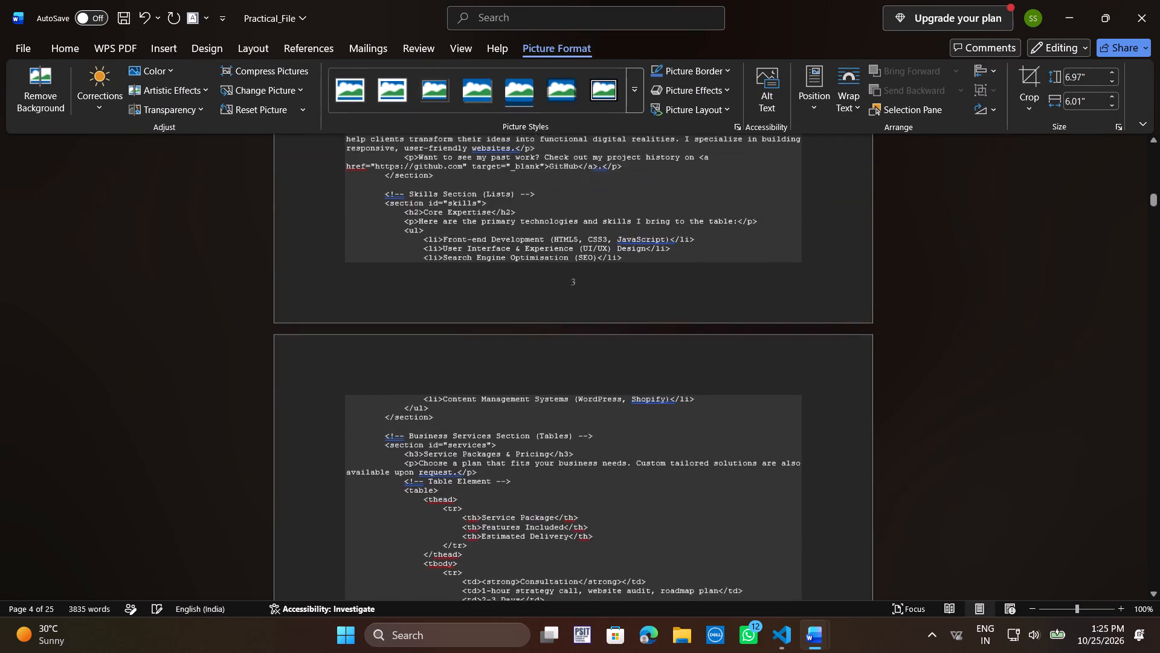
scroll(510, 328, down, 3)
scroll(510, 328, up, 5)
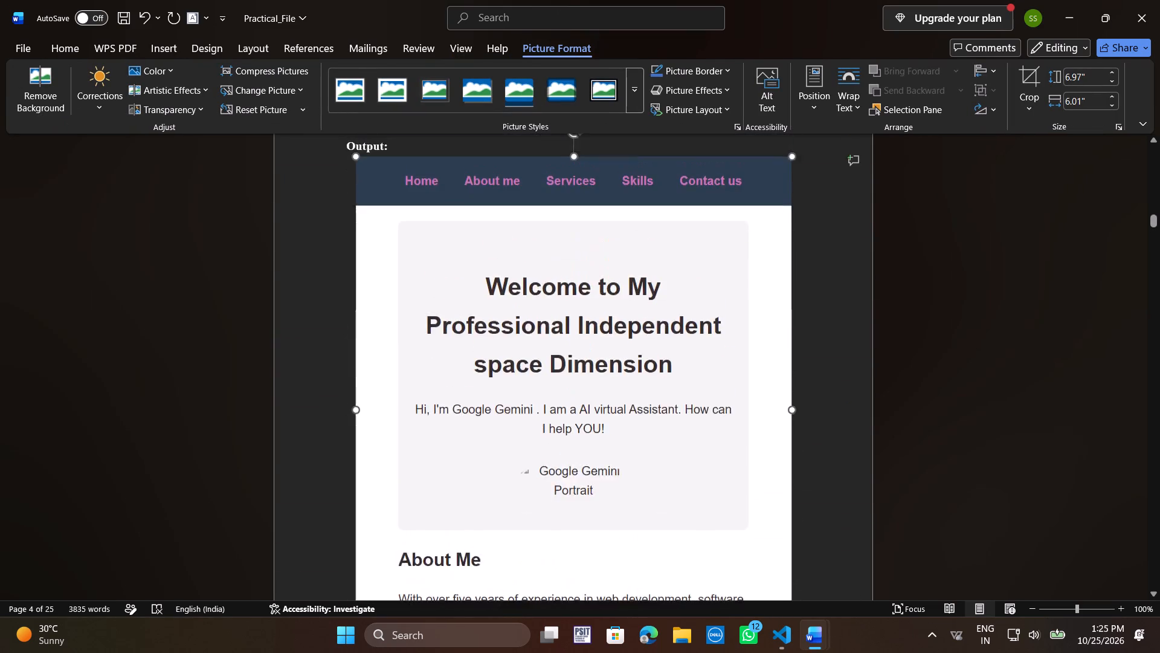
scroll(510, 328, up, 7)
scroll(507, 331, left, 1)
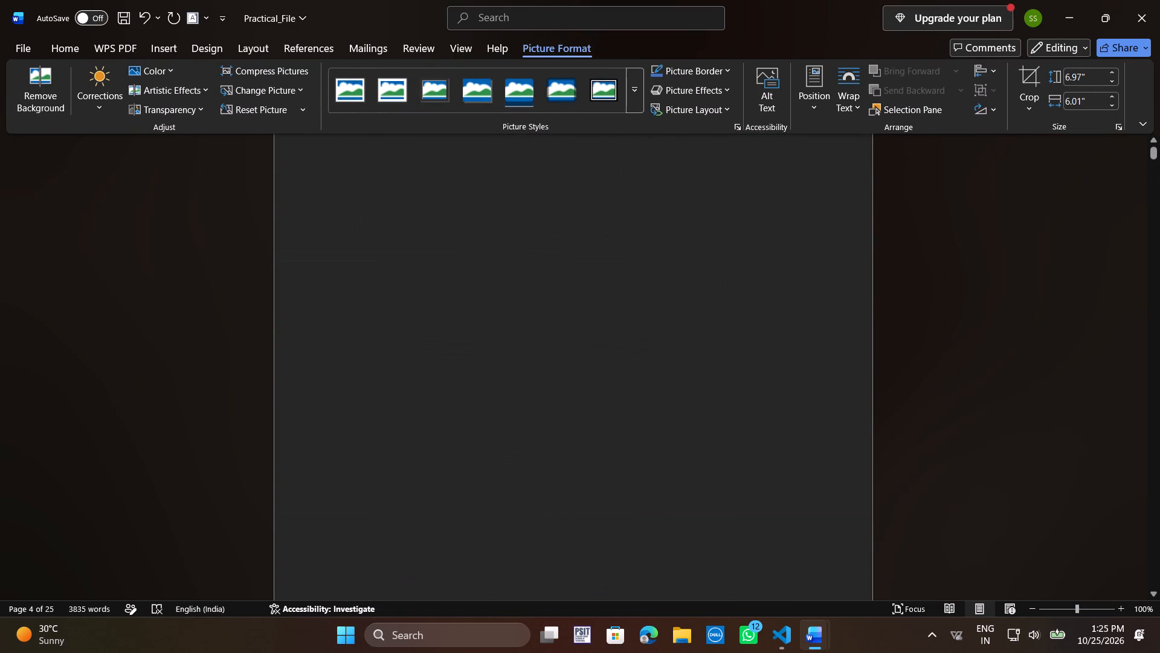
scroll(507, 331, left, 1)
scroll(505, 334, up, 1)
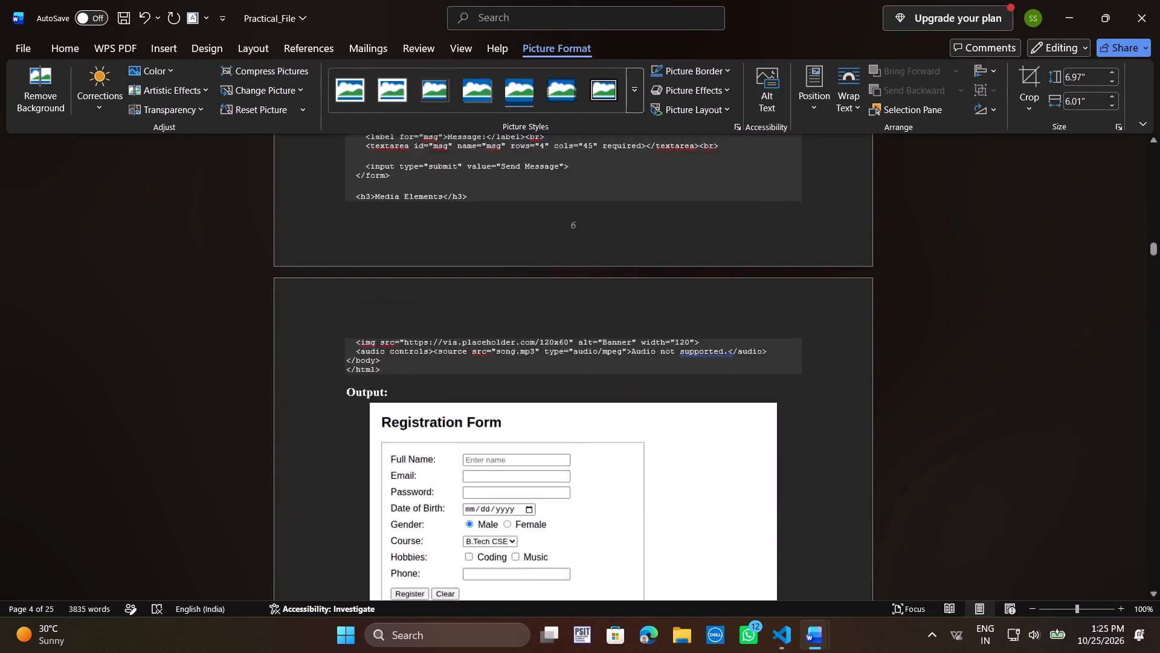
scroll(504, 335, up, 1)
scroll(504, 336, down, 1)
scroll(504, 336, up, 4)
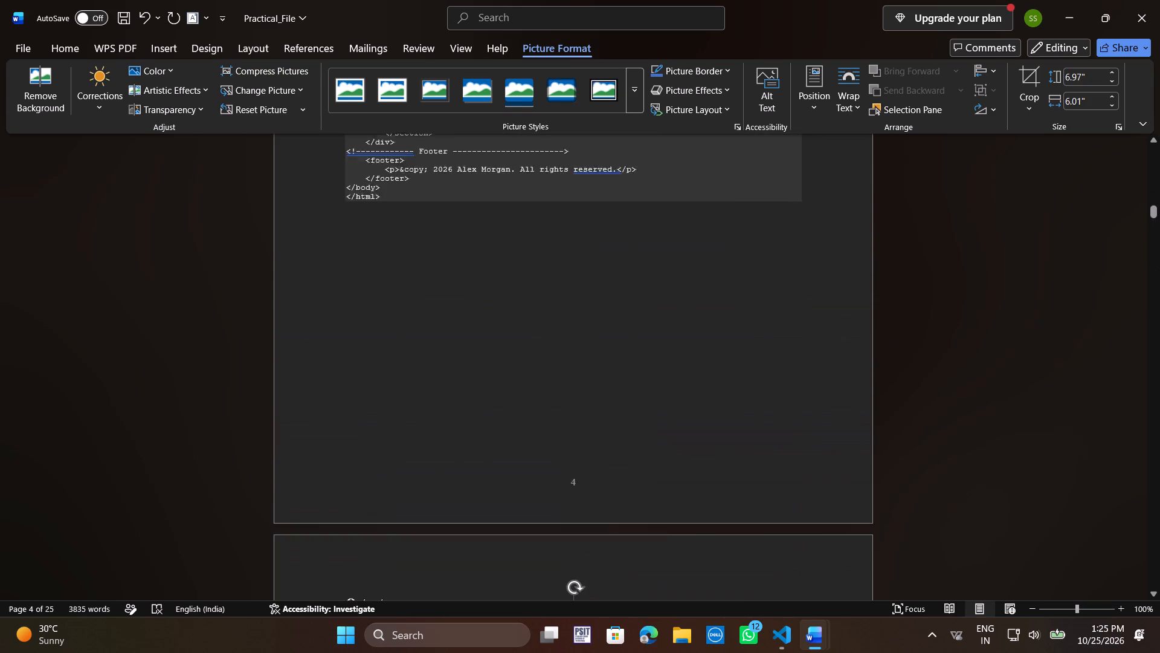
scroll(501, 338, up, 3)
scroll(498, 342, down, 1)
scroll(498, 342, up, 1)
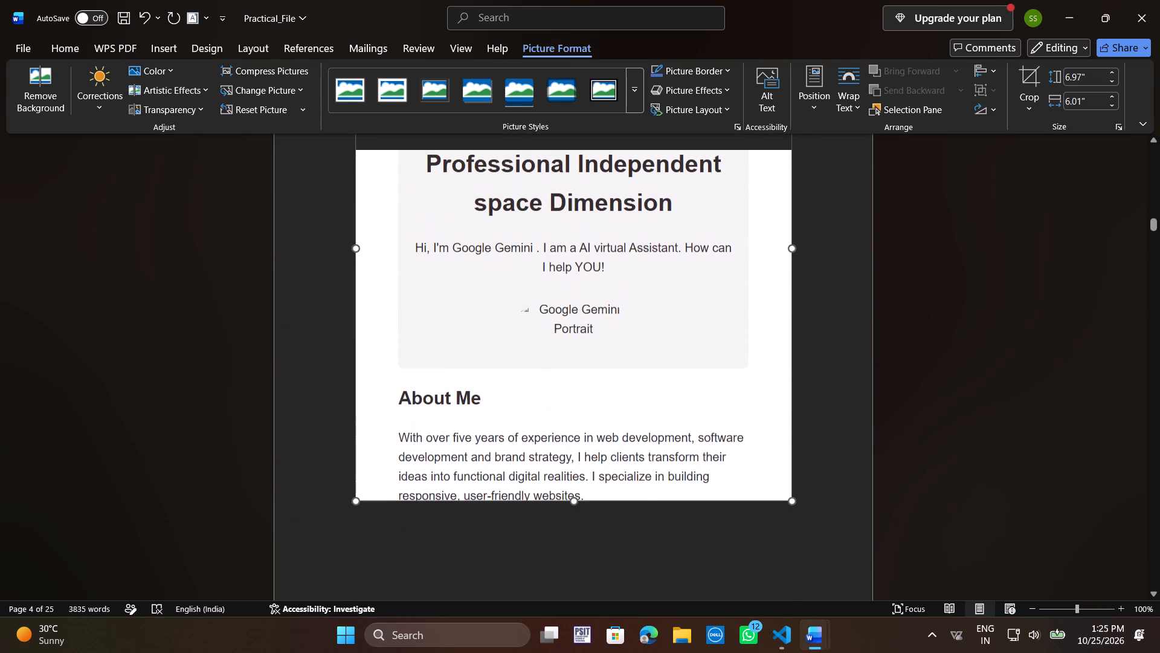
Widen the "Welcome to My Professional Independent space Dimension" picture to about 6.68" without changing its height.
scroll(497, 342, up, 1)
drag(797, 324, 815, 319)
click(777, 322)
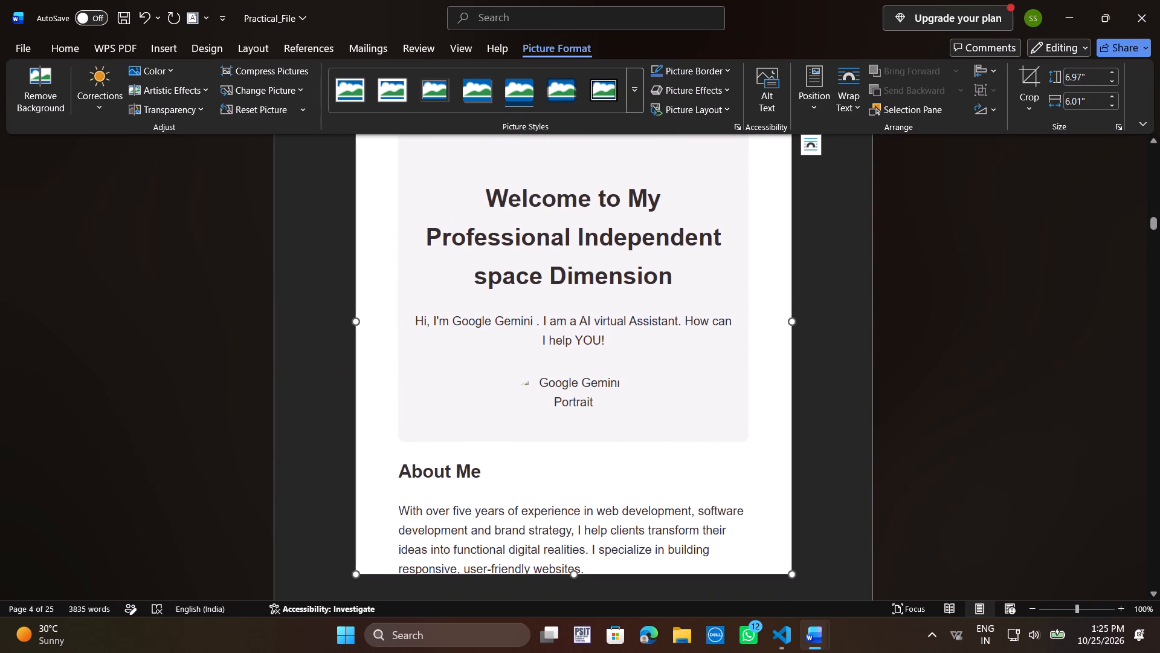
drag(793, 322, 838, 314)
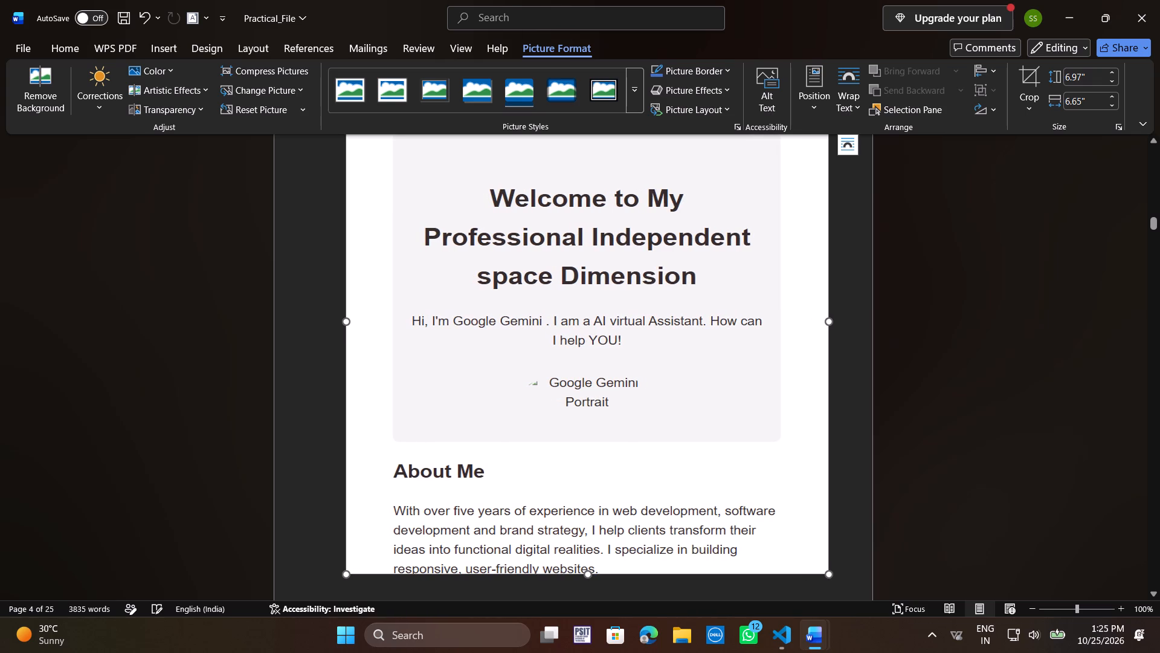
click(341, 322)
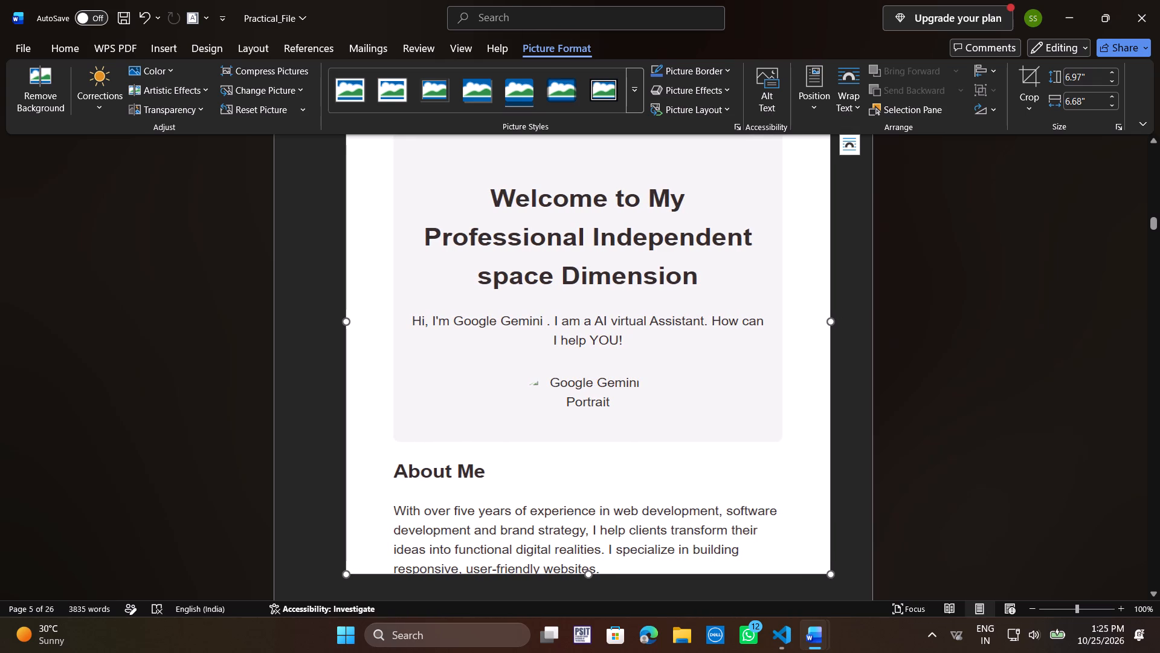
Reduce the height of the widened output picture to about 4.66", keeping its width.
drag(588, 574, 585, 488)
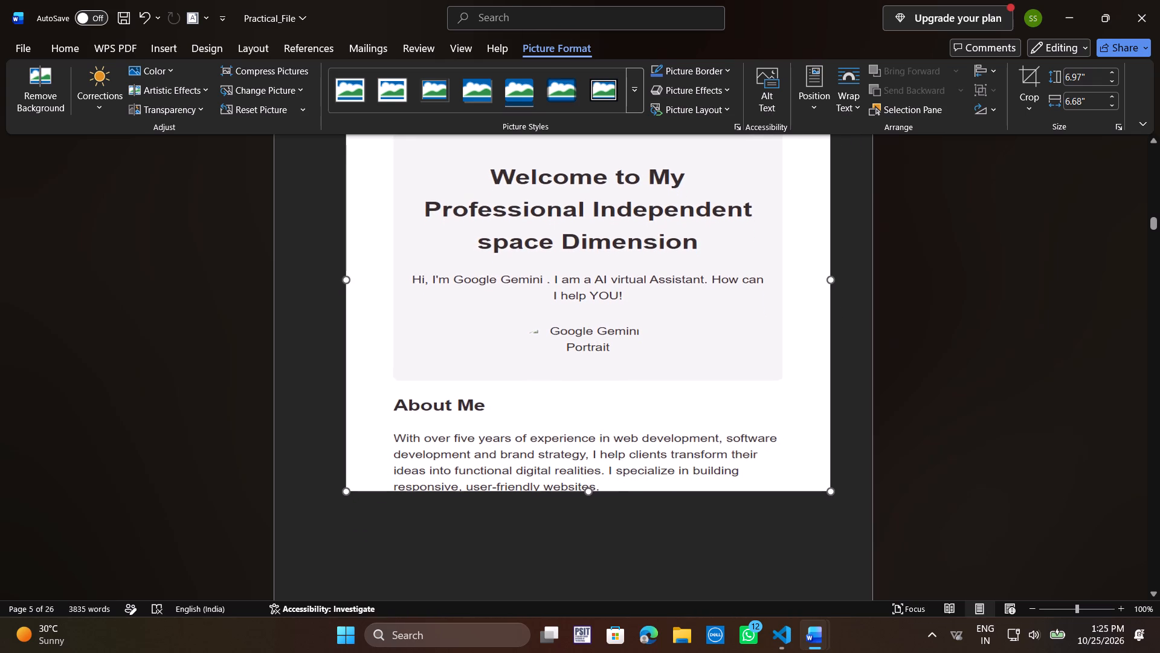
drag(585, 488, 583, 464)
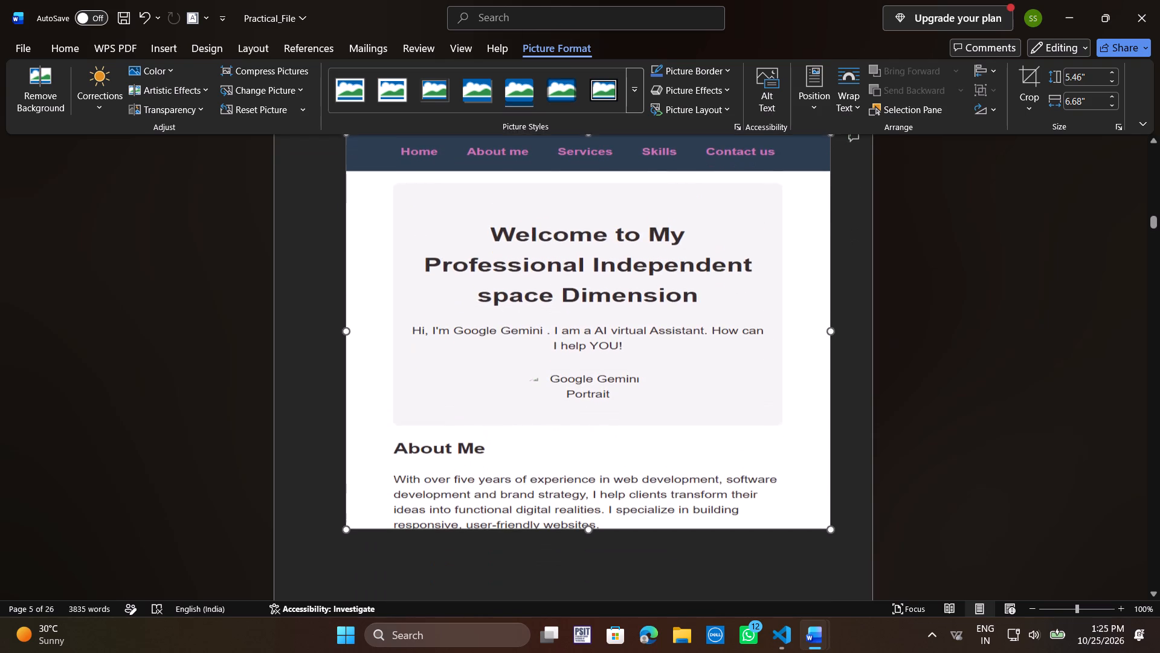
drag(590, 521, 590, 477)
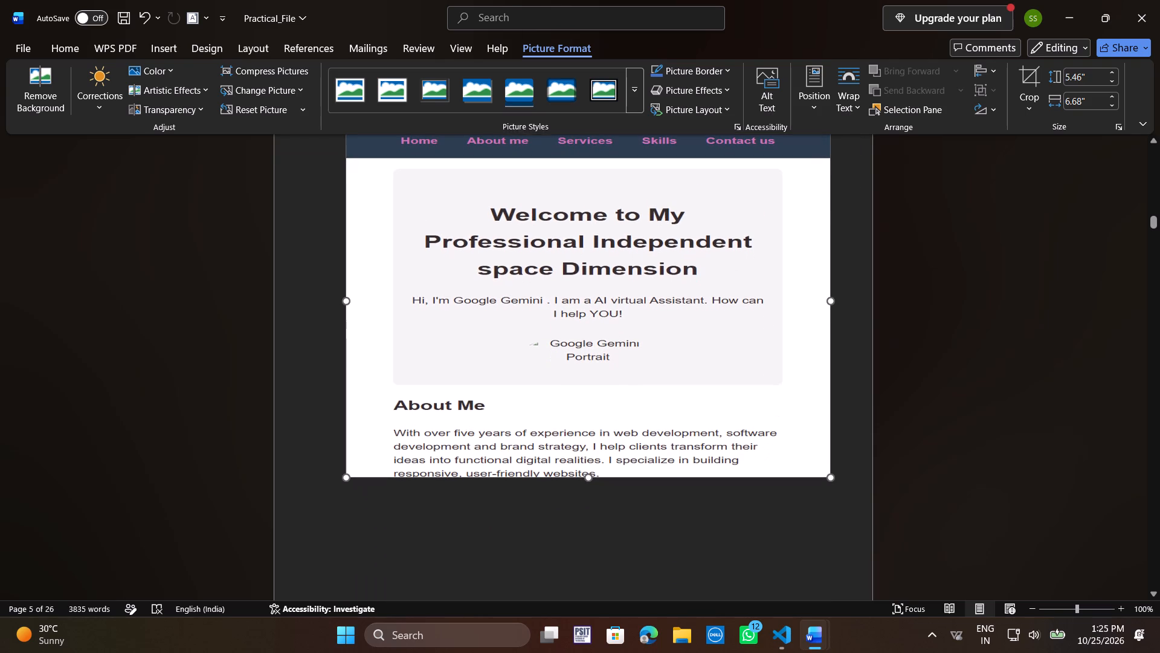
drag(590, 477, 590, 462)
scroll(582, 468, up, 1)
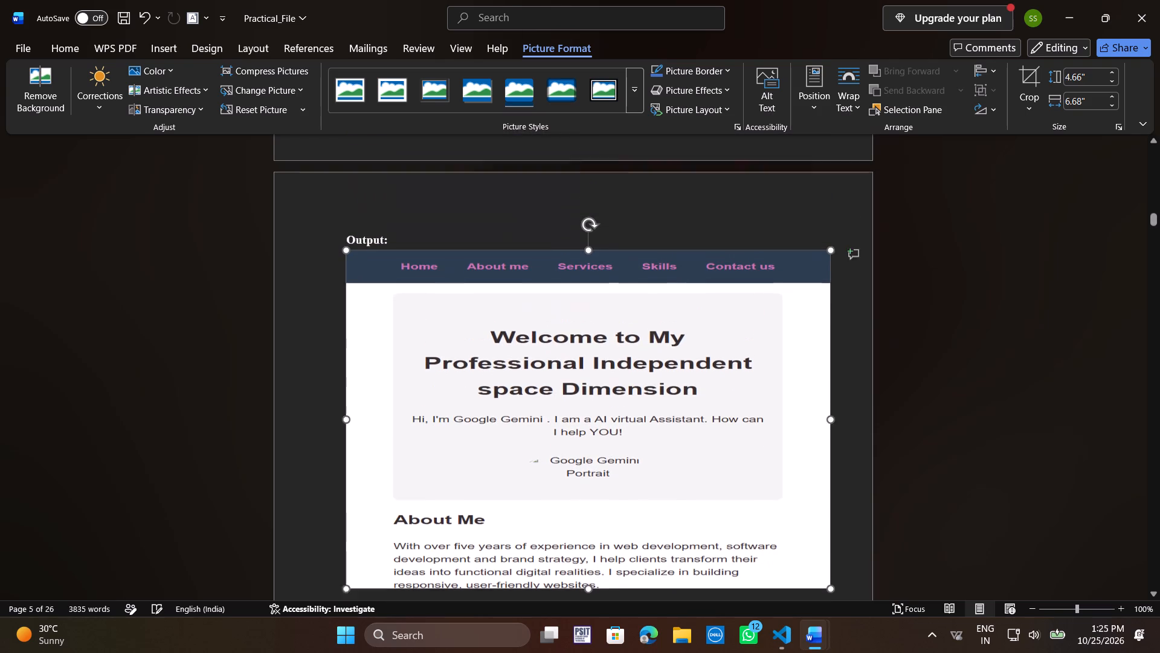
scroll(530, 482, up, 1)
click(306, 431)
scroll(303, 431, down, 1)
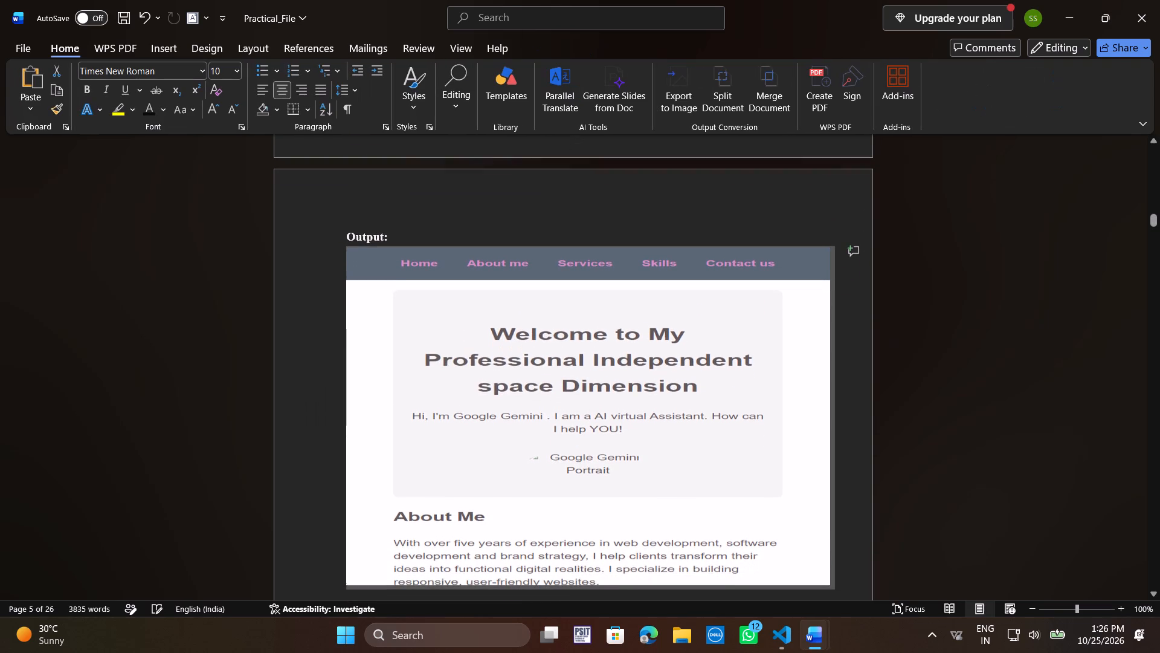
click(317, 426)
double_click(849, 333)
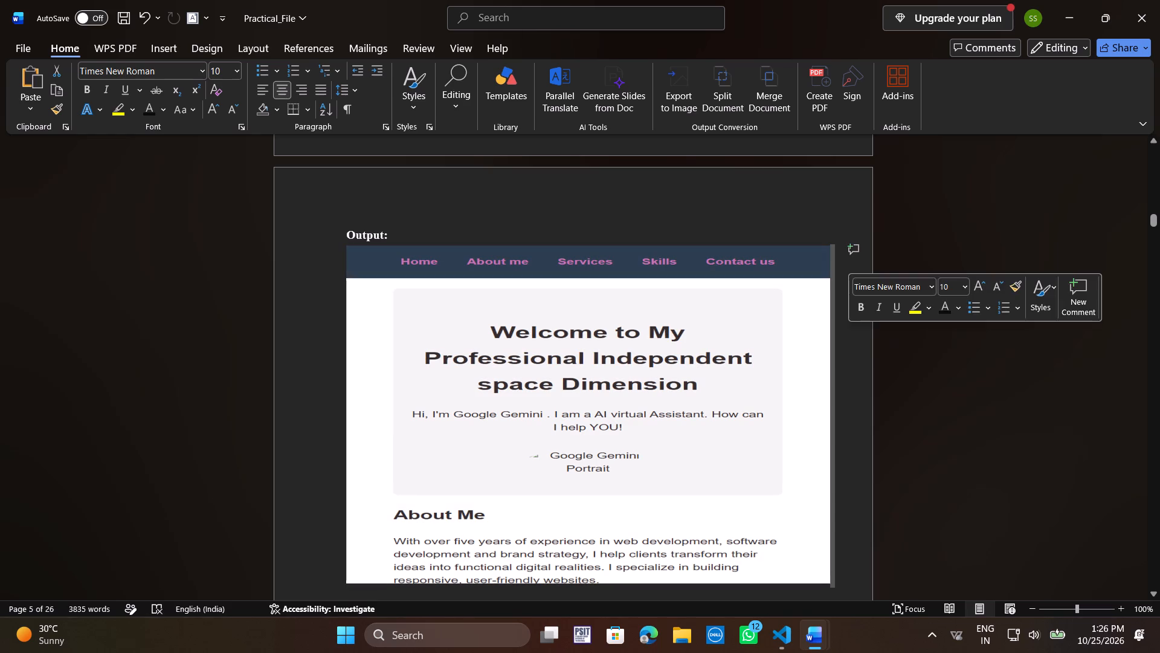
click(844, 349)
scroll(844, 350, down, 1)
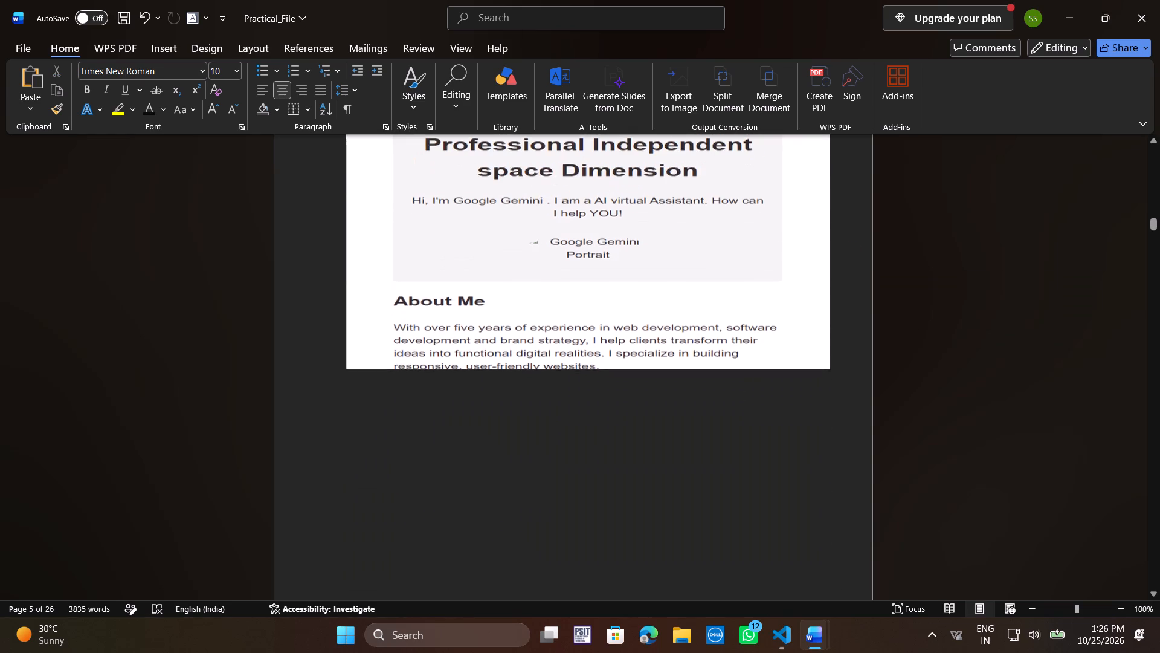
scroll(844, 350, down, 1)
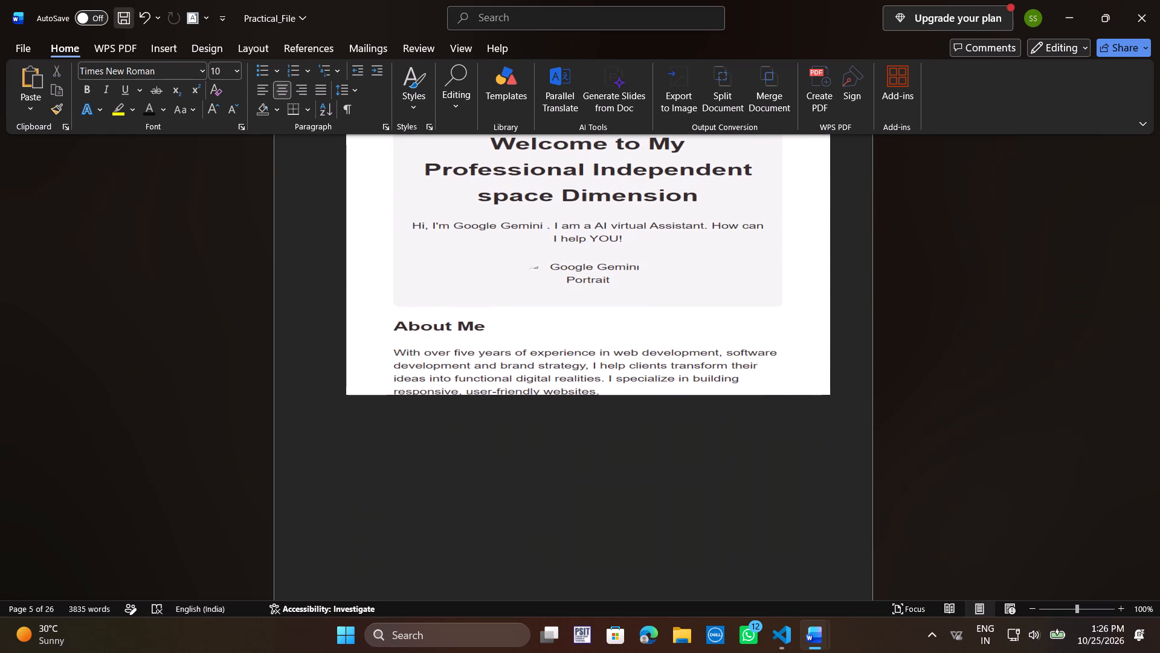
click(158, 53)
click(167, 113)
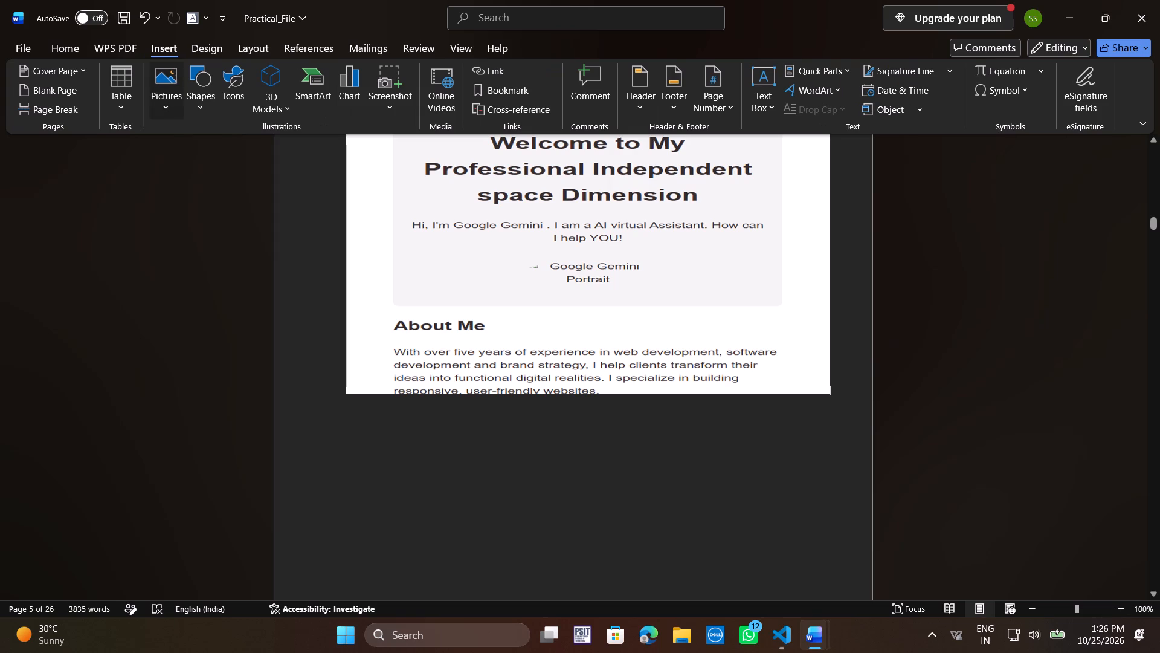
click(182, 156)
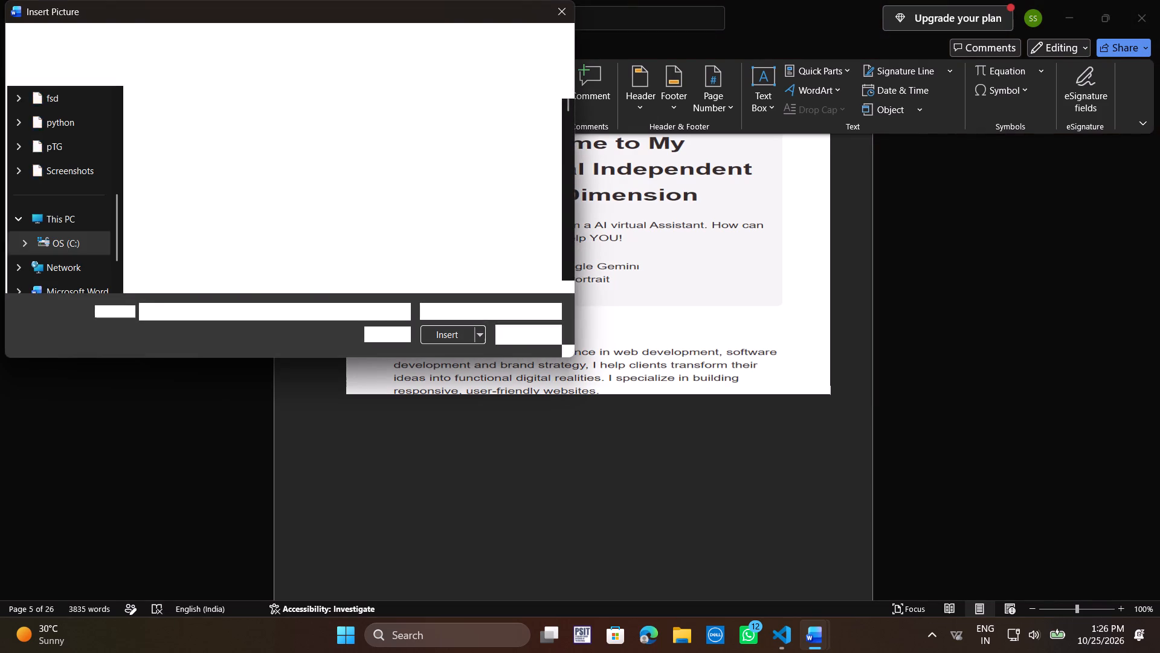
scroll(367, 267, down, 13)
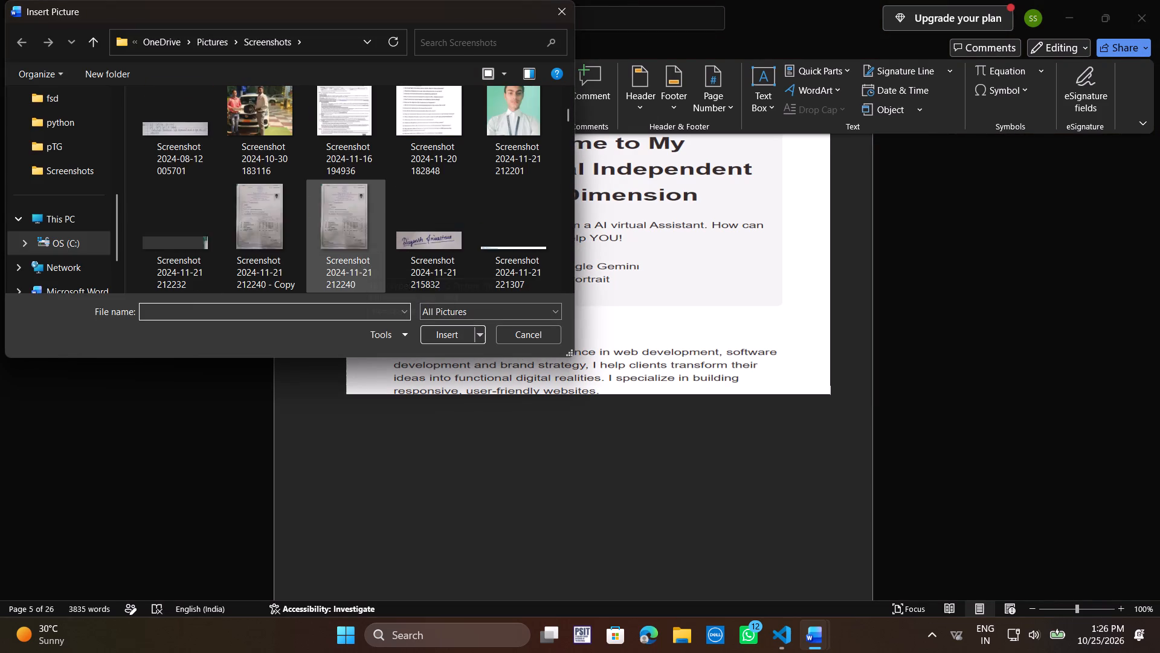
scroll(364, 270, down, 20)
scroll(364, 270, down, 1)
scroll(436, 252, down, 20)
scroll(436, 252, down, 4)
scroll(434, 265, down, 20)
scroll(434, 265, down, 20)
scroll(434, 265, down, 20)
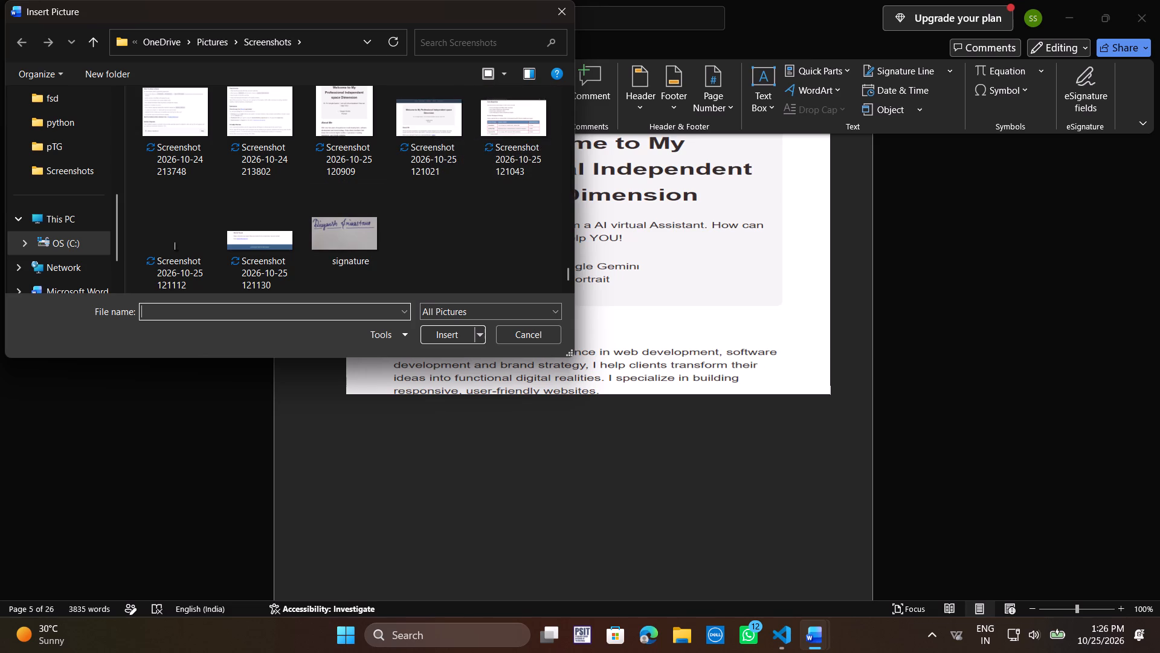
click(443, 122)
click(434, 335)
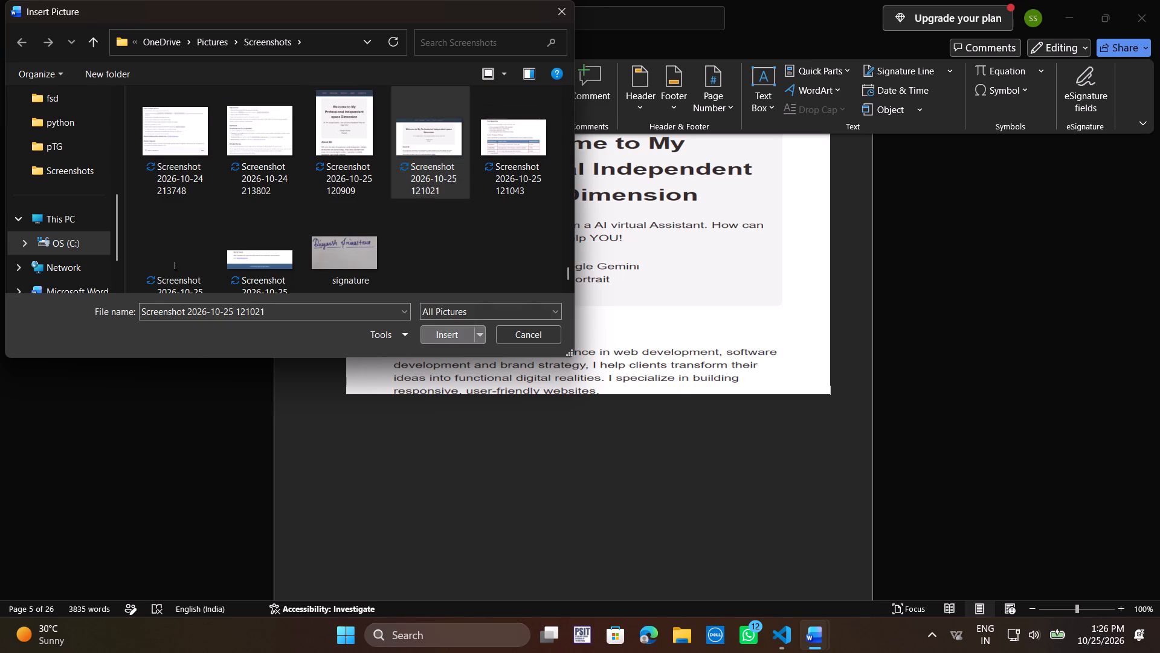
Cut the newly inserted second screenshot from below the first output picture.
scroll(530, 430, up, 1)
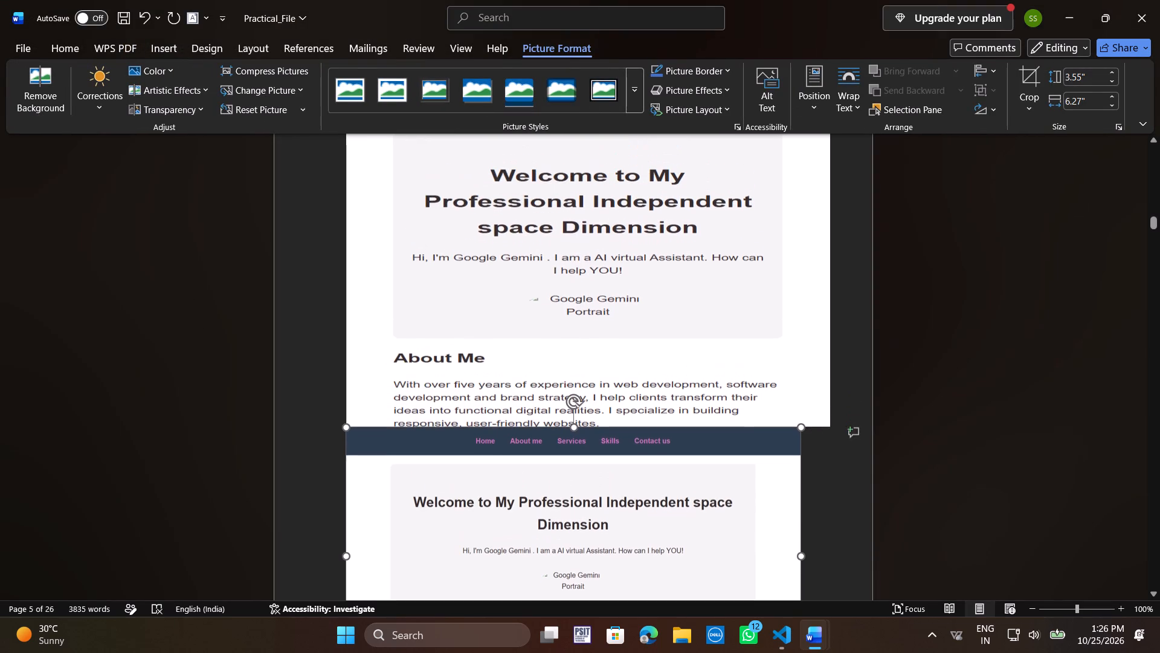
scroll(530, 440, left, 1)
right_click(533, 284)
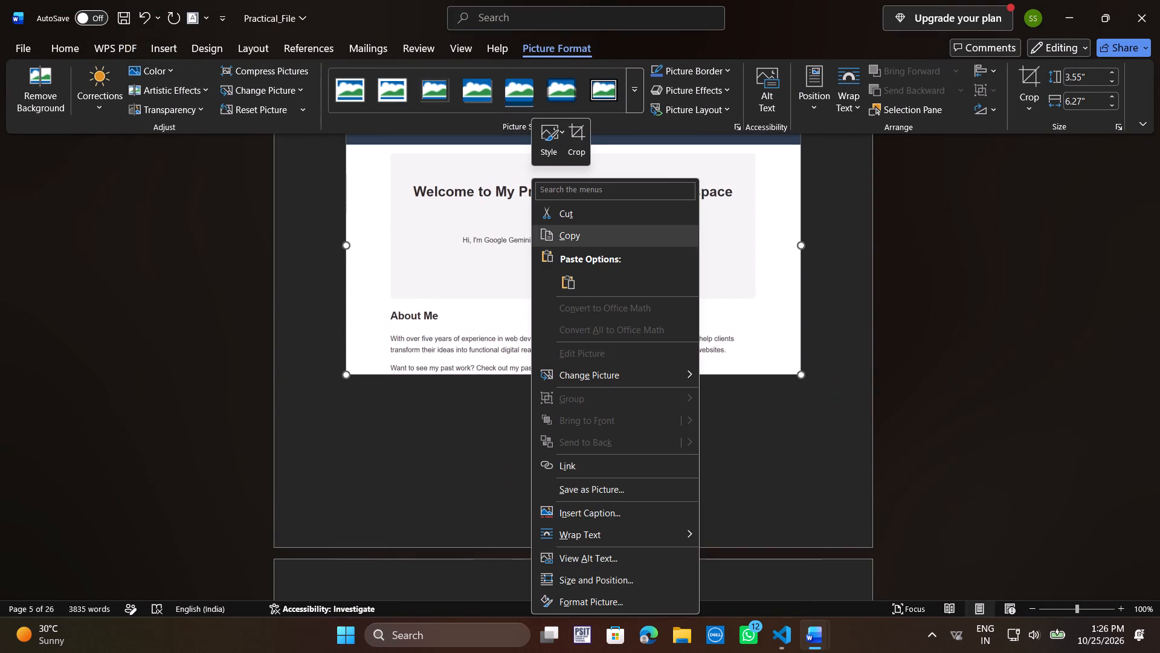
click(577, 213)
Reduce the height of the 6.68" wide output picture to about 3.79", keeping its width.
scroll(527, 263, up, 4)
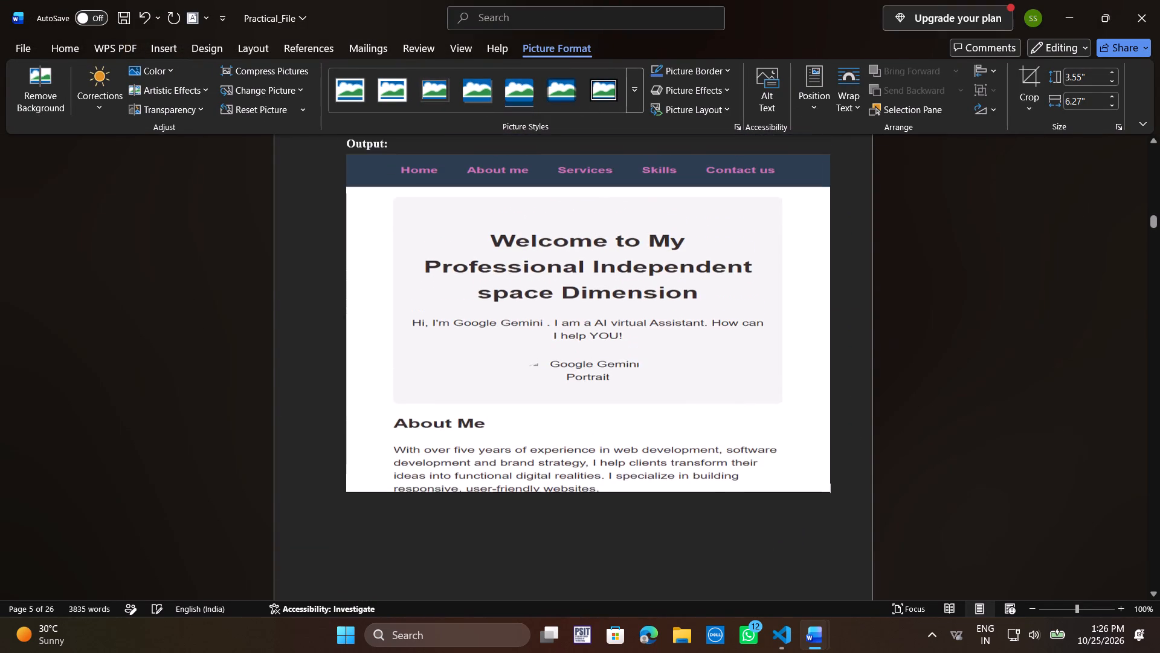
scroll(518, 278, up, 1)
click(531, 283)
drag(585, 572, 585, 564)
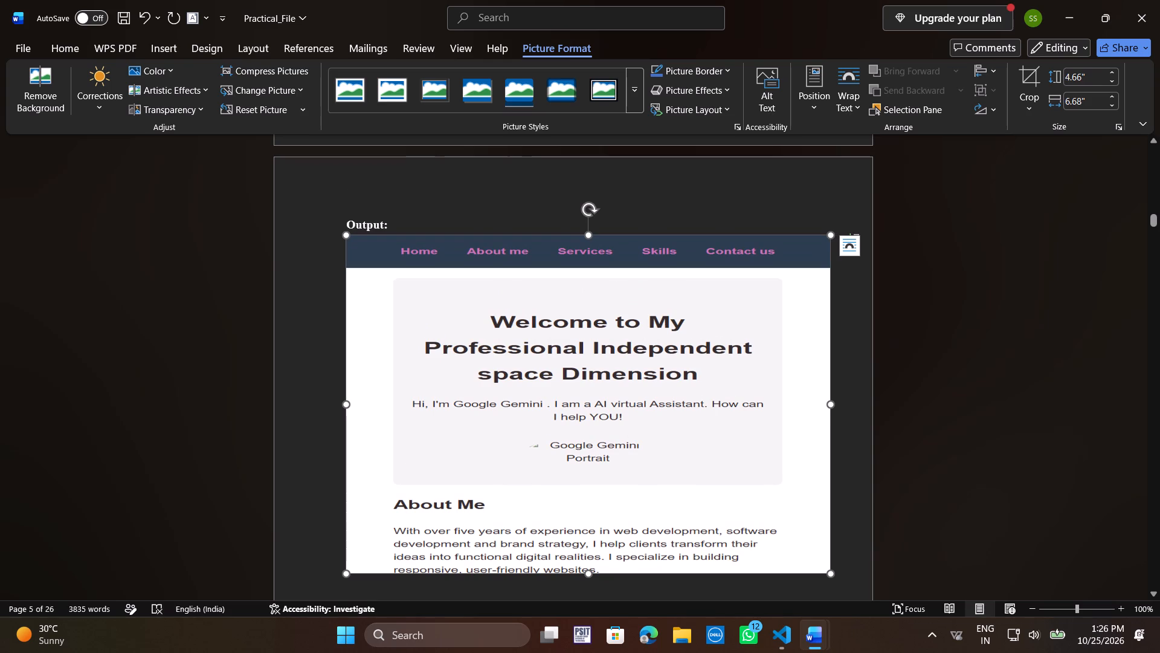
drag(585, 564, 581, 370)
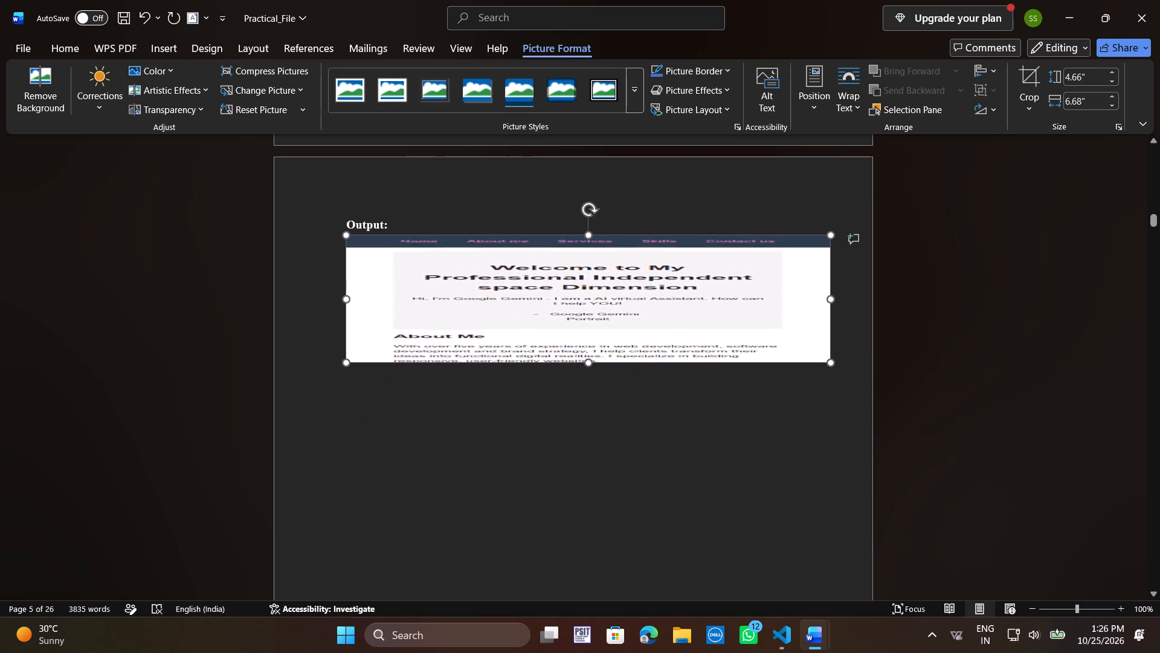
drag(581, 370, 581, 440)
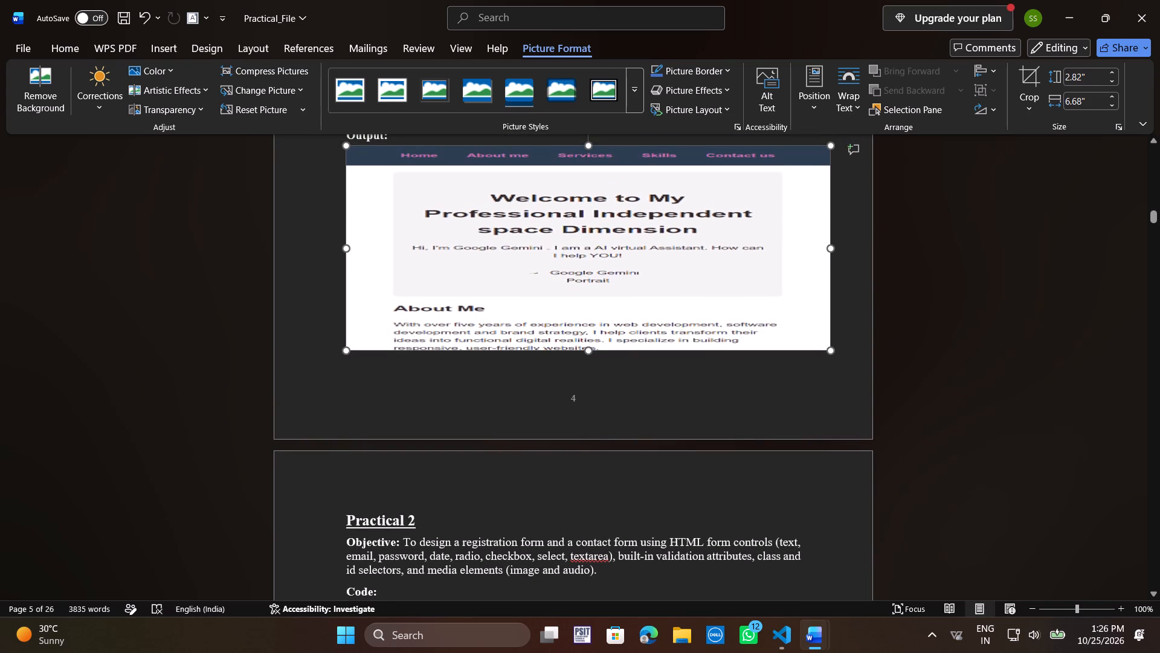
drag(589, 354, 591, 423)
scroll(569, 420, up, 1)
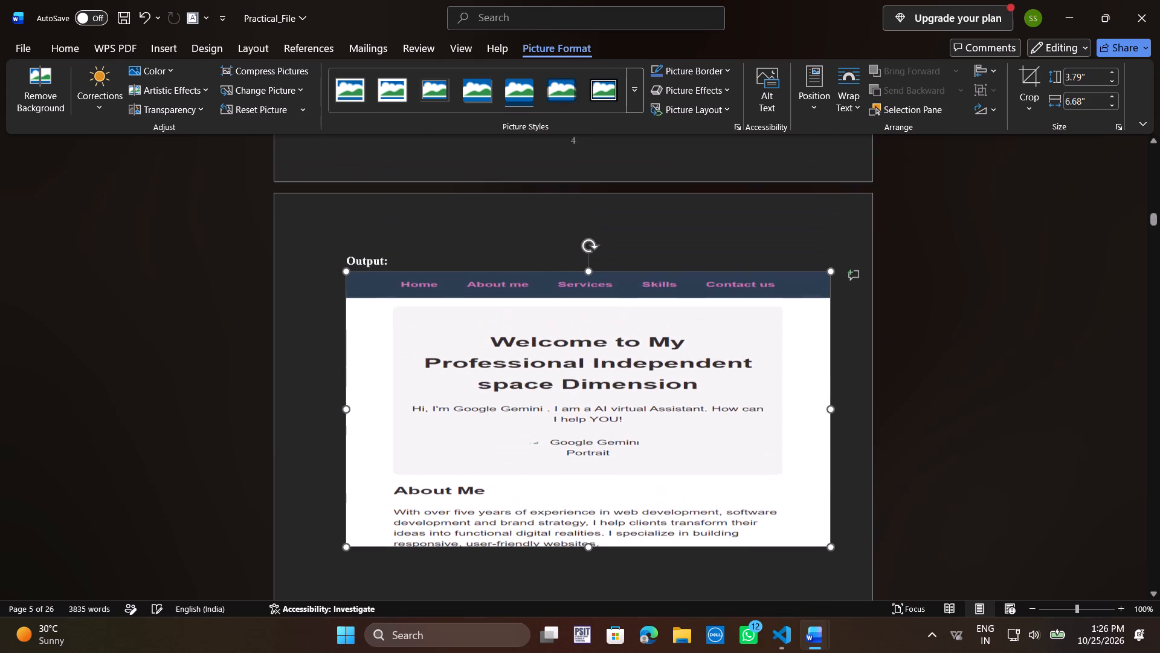
click(156, 42)
click(170, 108)
click(191, 155)
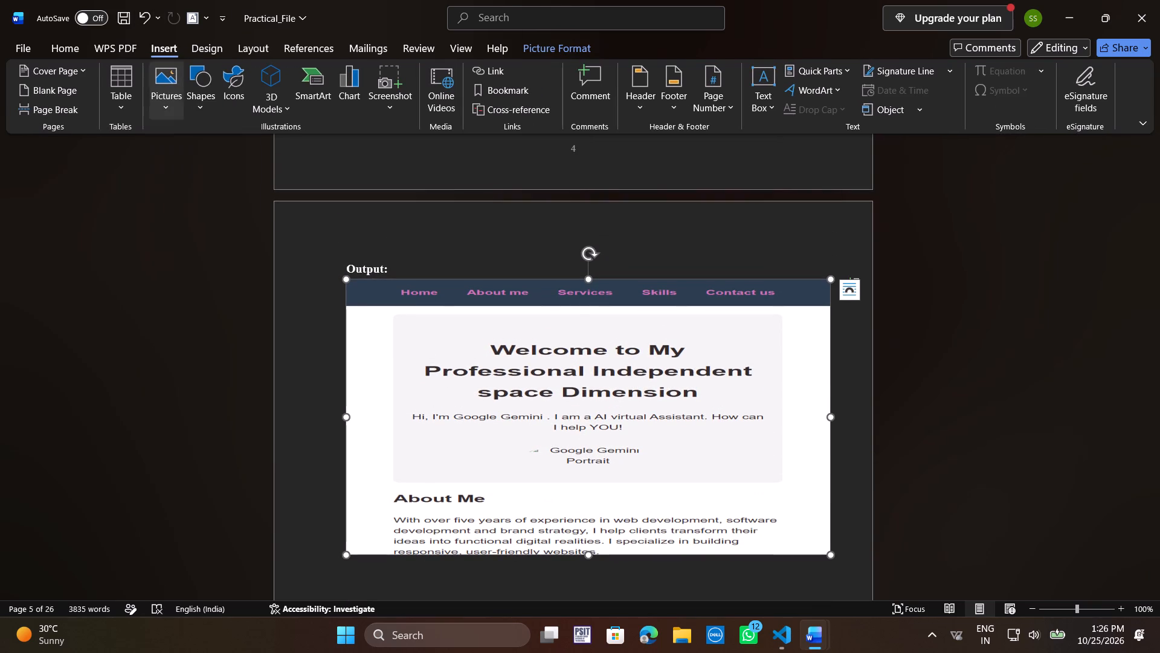
scroll(280, 265, down, 1)
scroll(280, 265, up, 1)
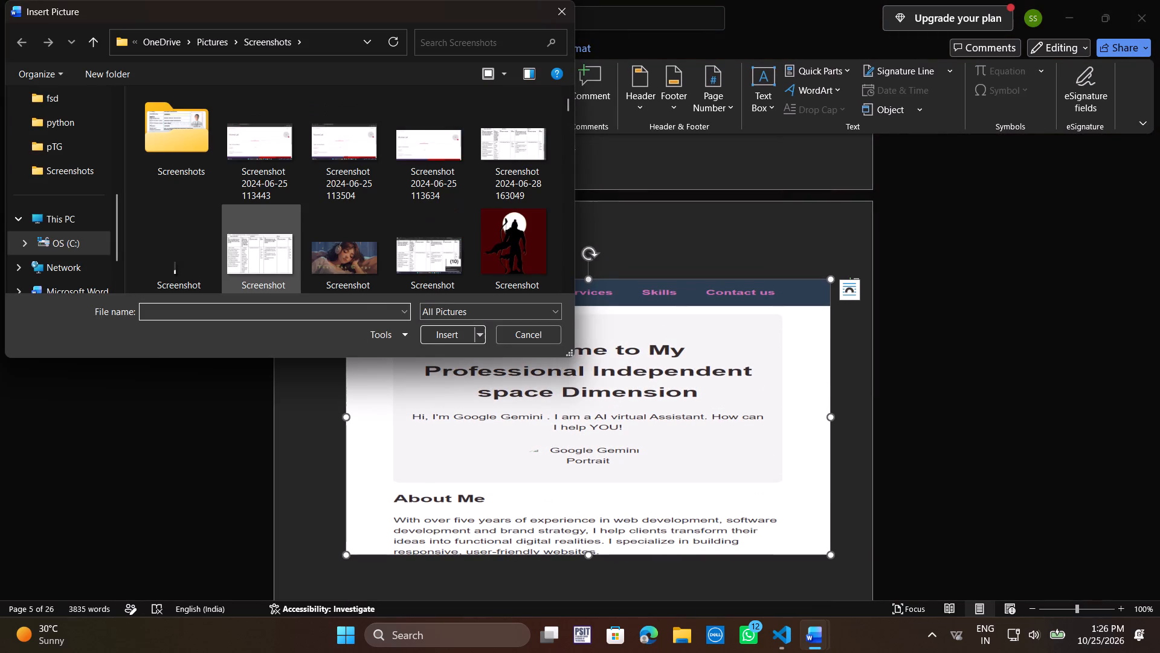
scroll(280, 265, down, 20)
scroll(280, 265, down, 20)
scroll(280, 265, down, 20)
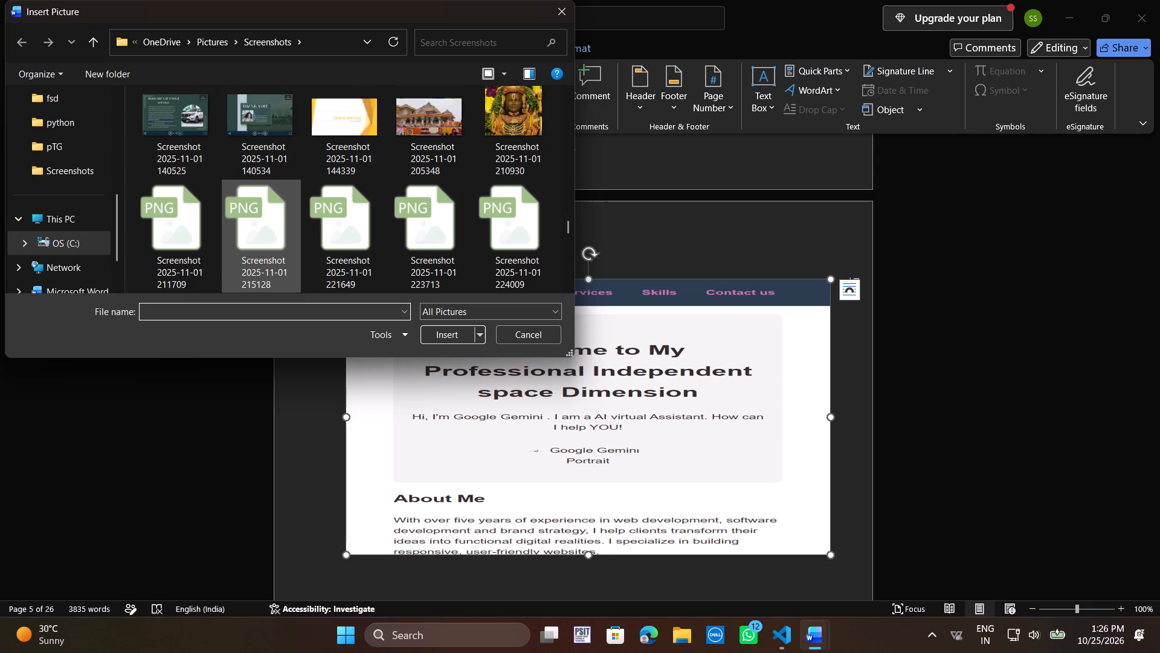
scroll(280, 265, down, 14)
scroll(280, 265, down, 14)
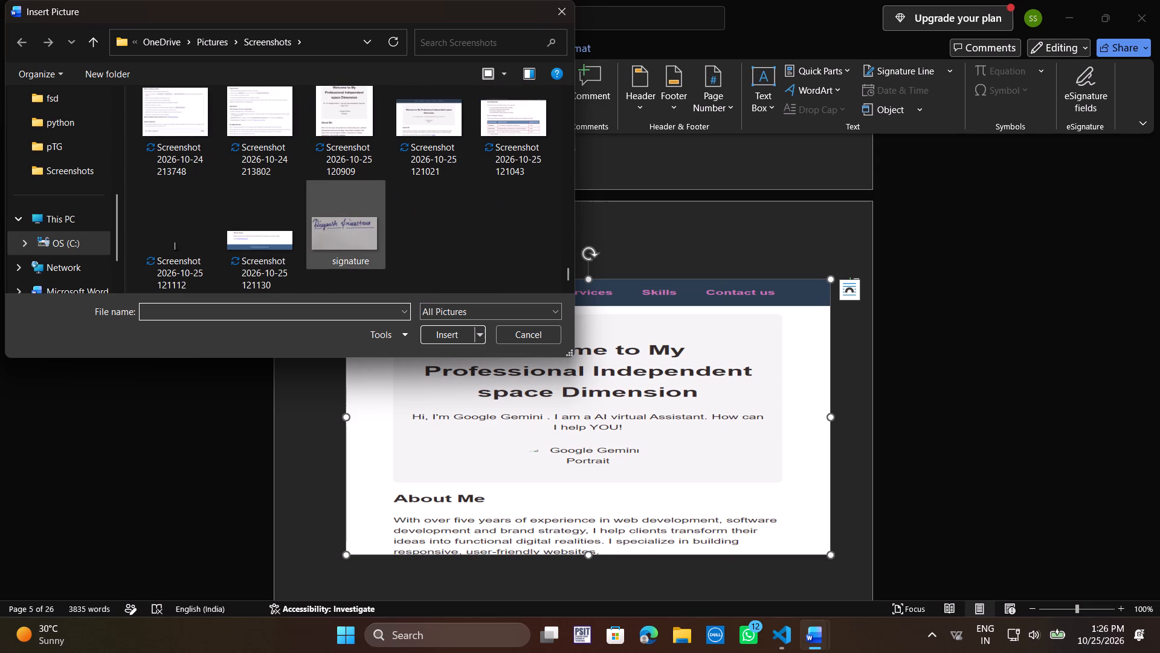
click(441, 130)
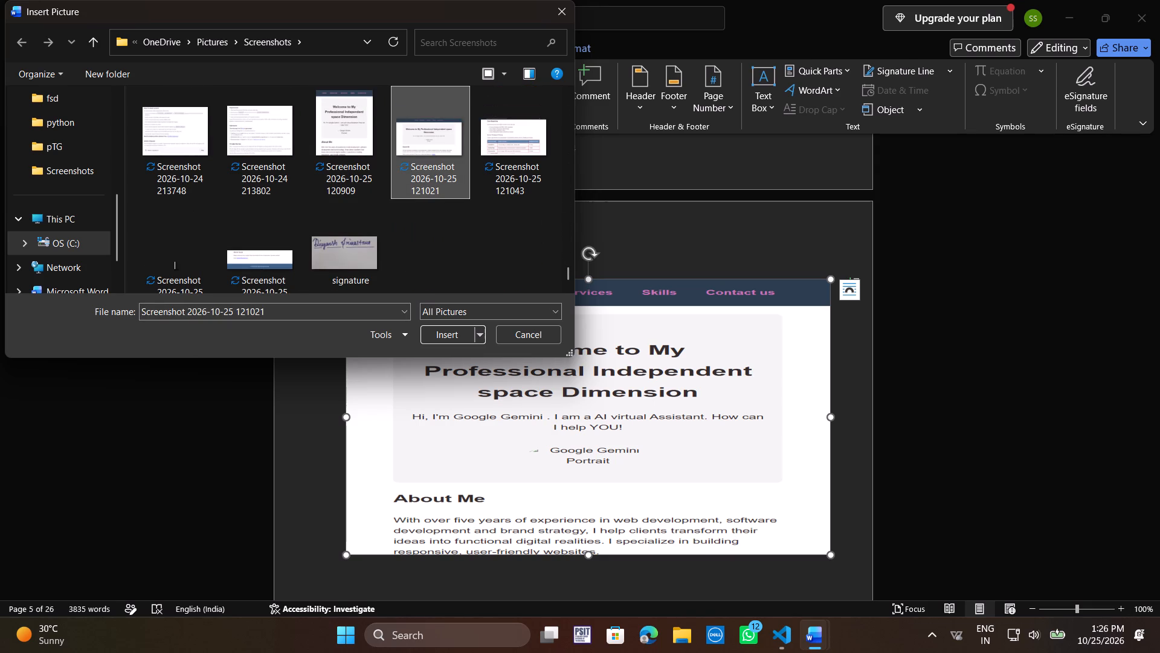
click(436, 331)
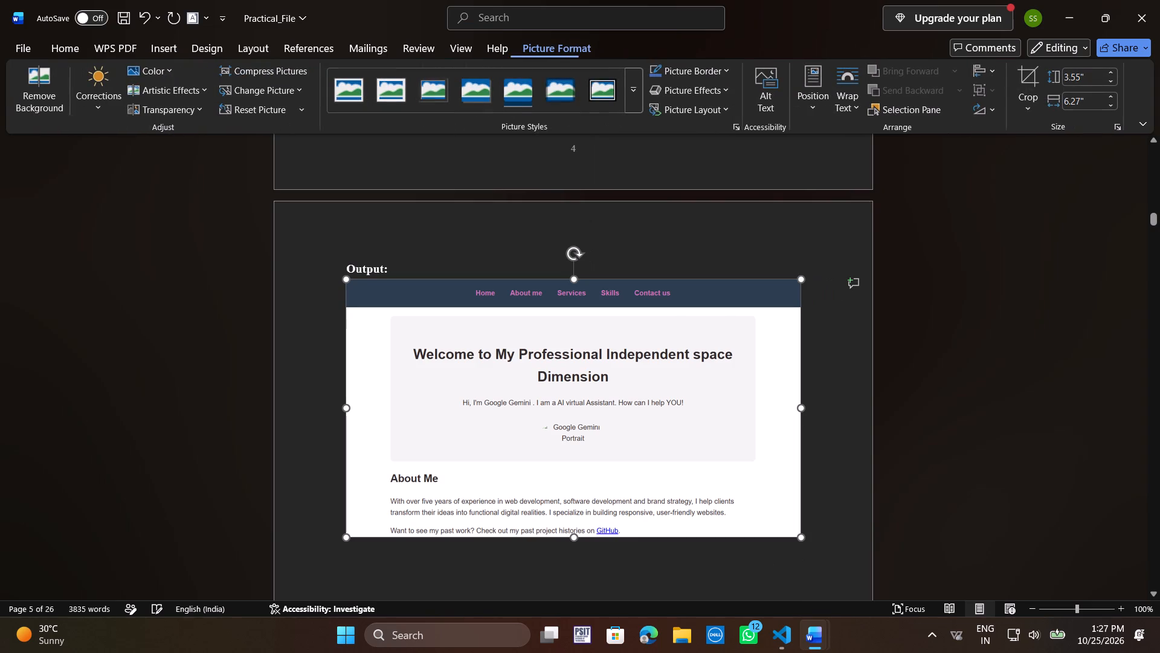
Resize the new output picture to about 3.23" high and 6.53" wide.
scroll(485, 332, up, 7)
scroll(485, 332, down, 7)
scroll(485, 335, left, 1)
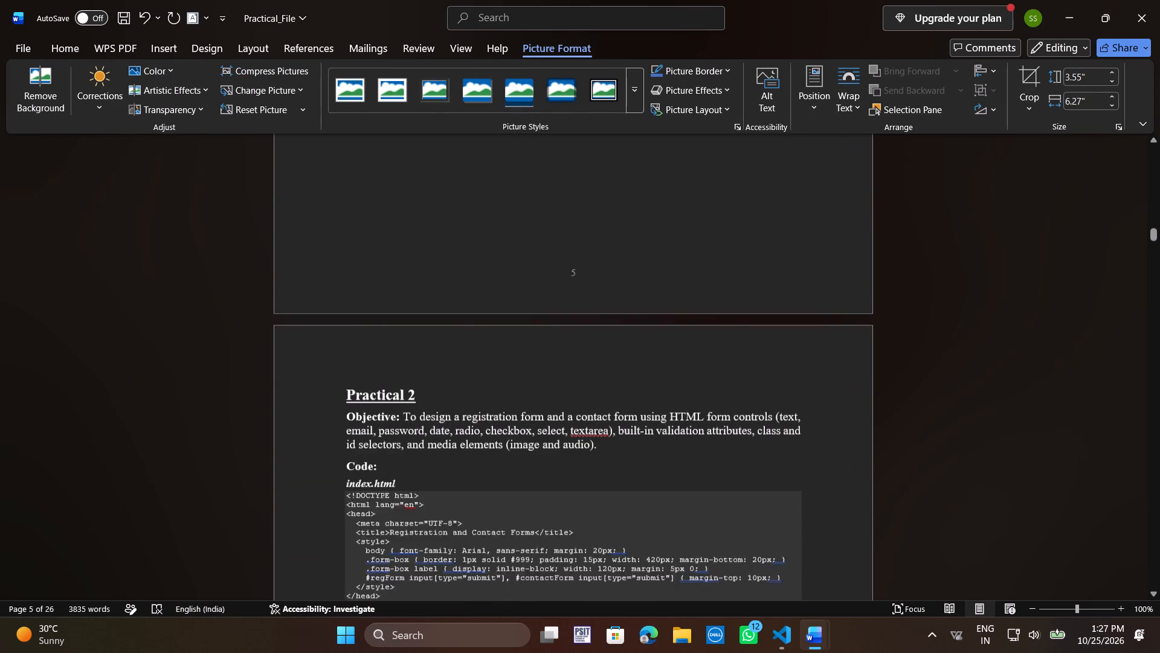
scroll(485, 336, left, 1)
scroll(485, 337, down, 2)
scroll(485, 337, left, 1)
scroll(492, 357, down, 1)
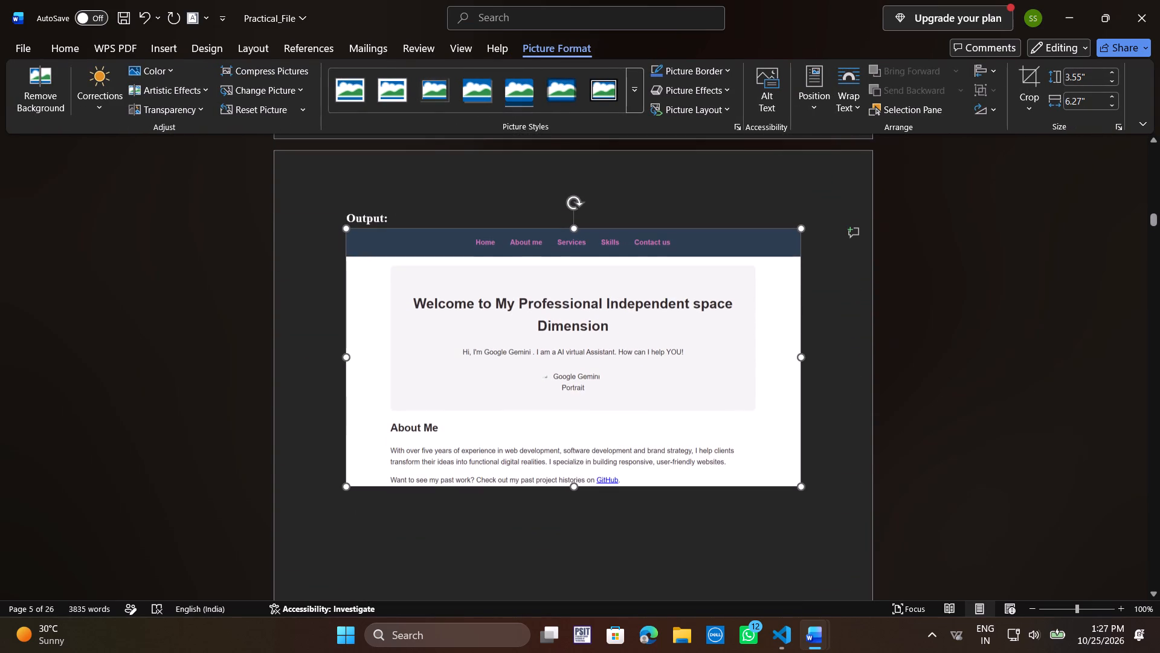
drag(558, 231, 591, 316)
drag(563, 230, 578, 265)
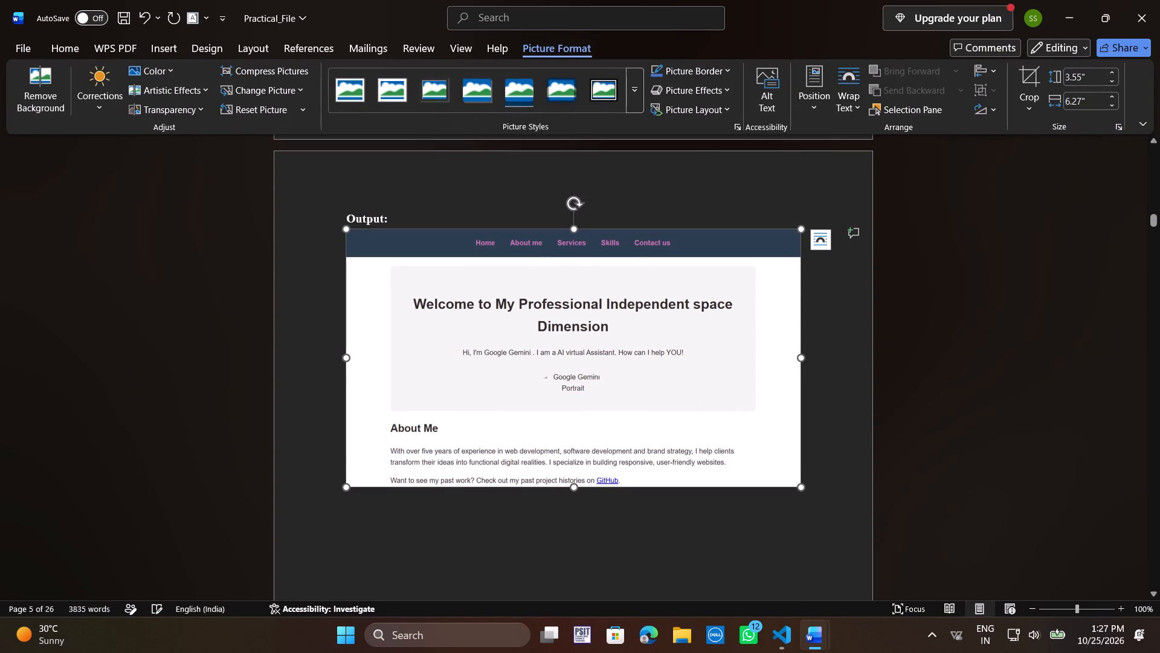
drag(570, 485, 590, 435)
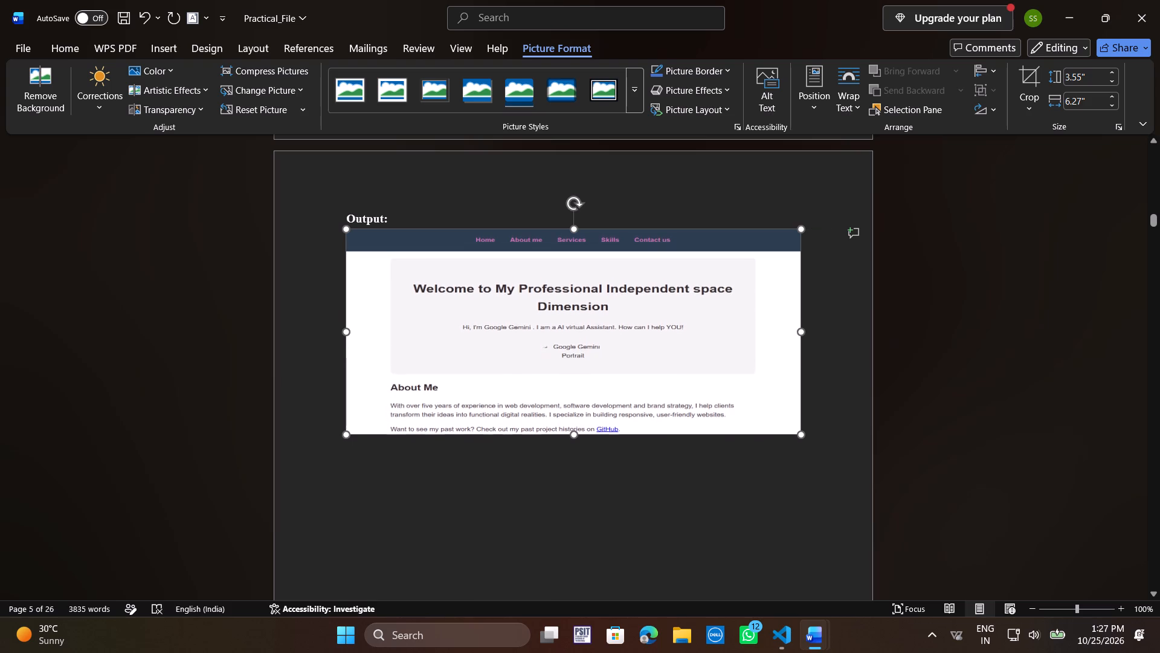
drag(590, 435, 591, 435)
drag(805, 239, 819, 239)
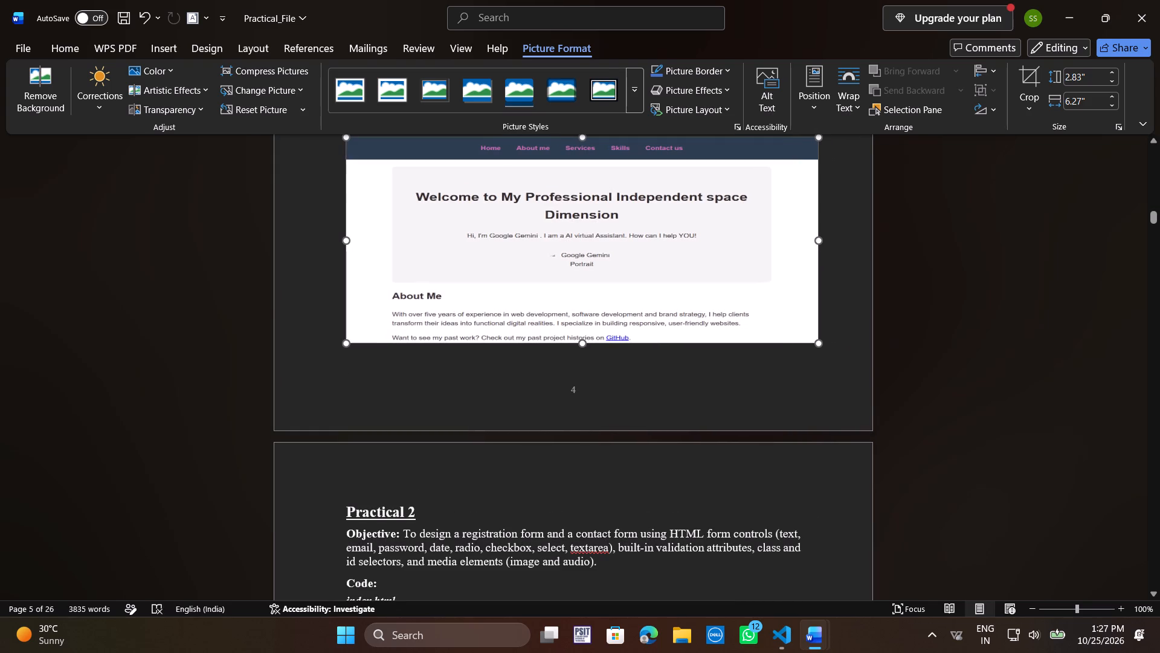
drag(819, 239, 820, 239)
drag(582, 342, 581, 361)
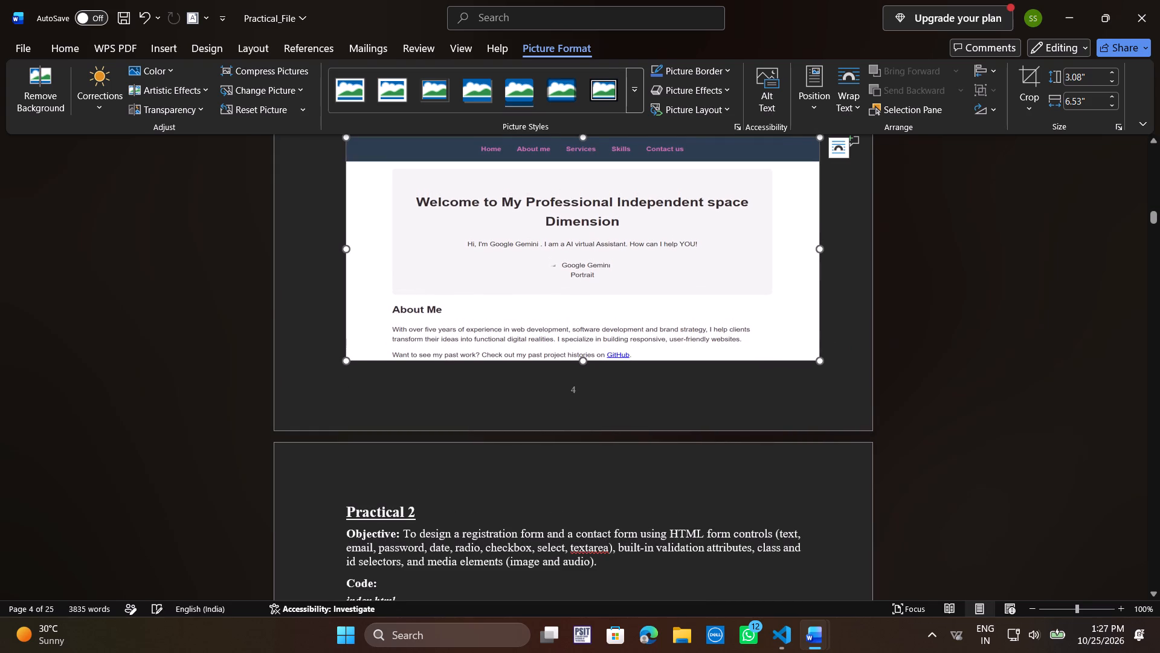
drag(581, 362, 584, 370)
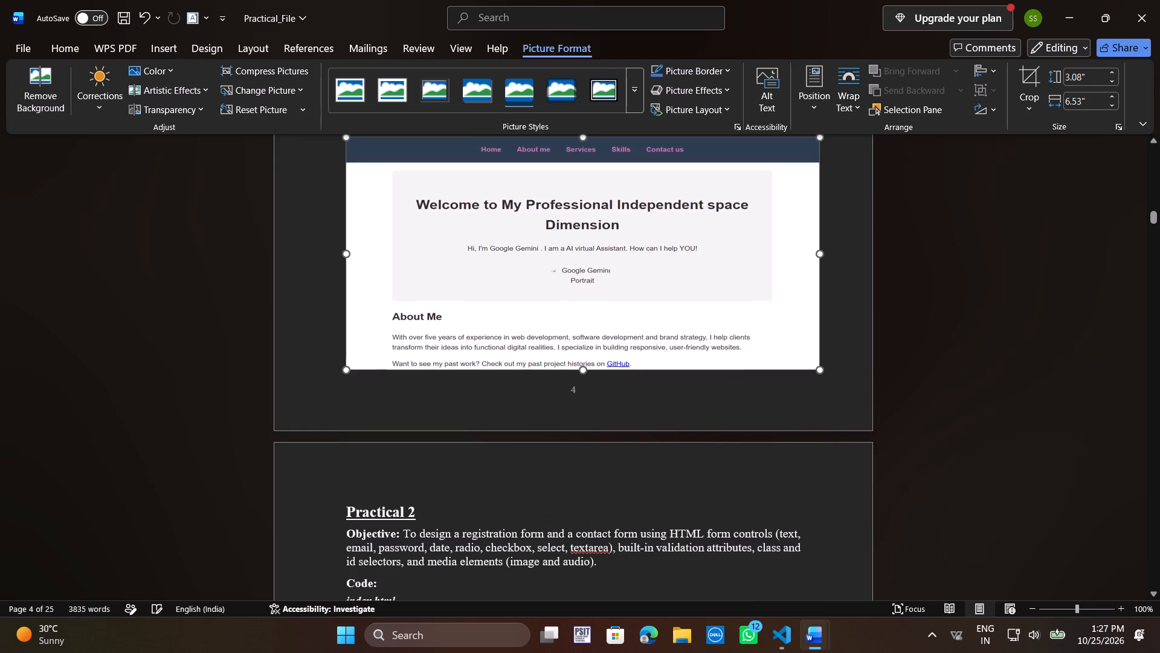
drag(584, 370, 584, 371)
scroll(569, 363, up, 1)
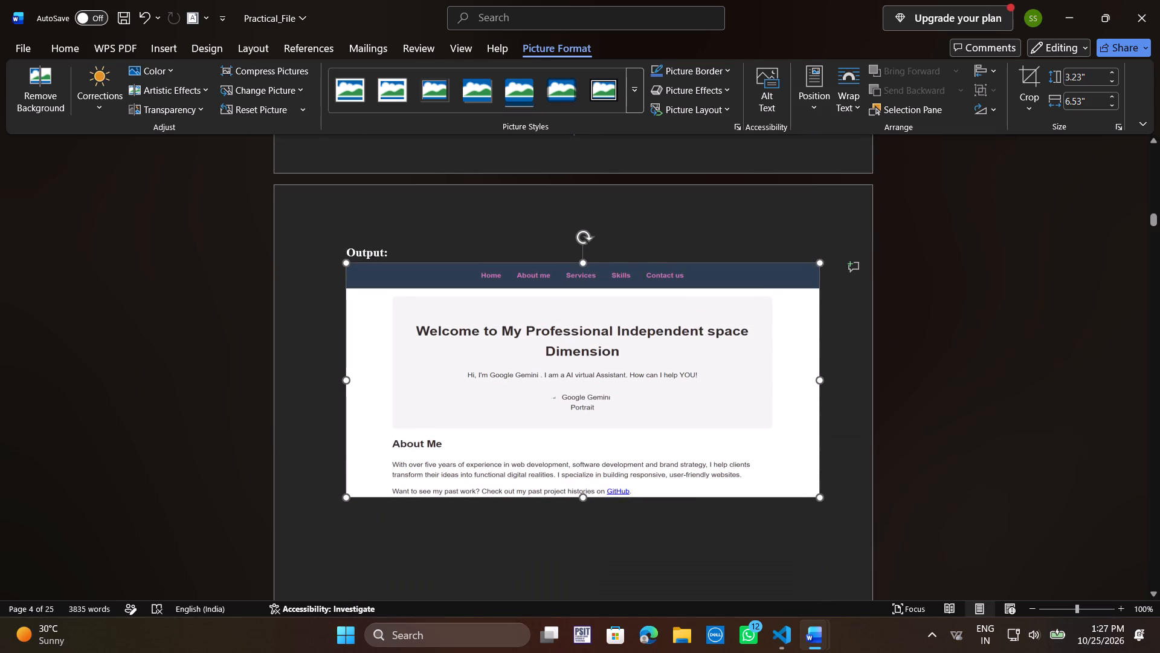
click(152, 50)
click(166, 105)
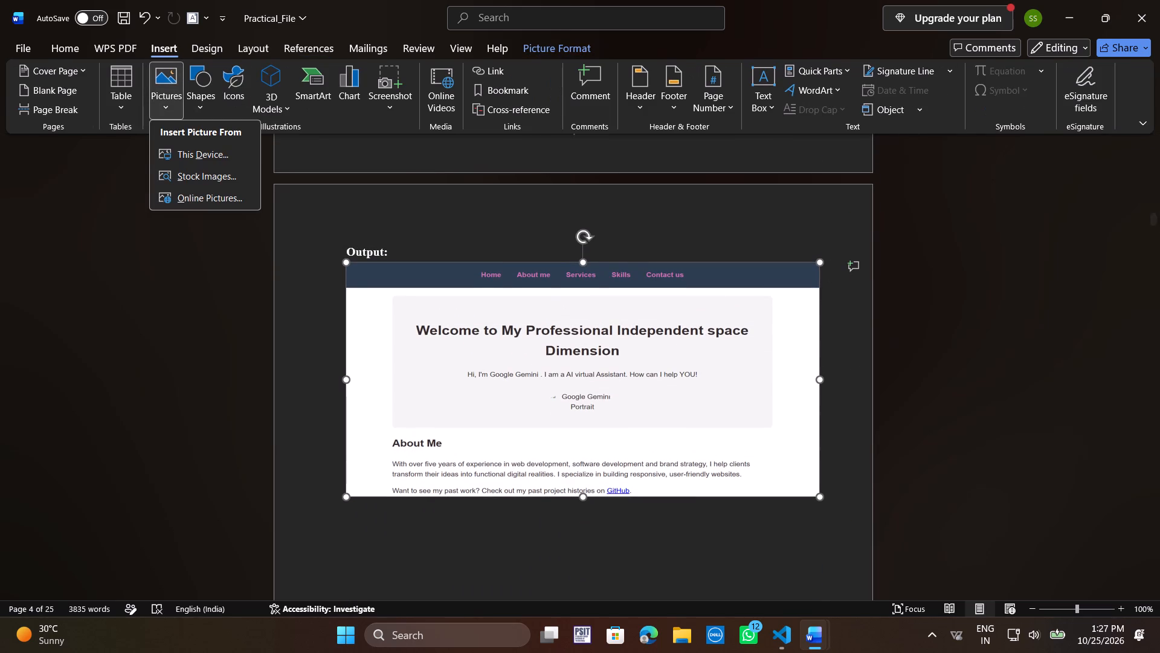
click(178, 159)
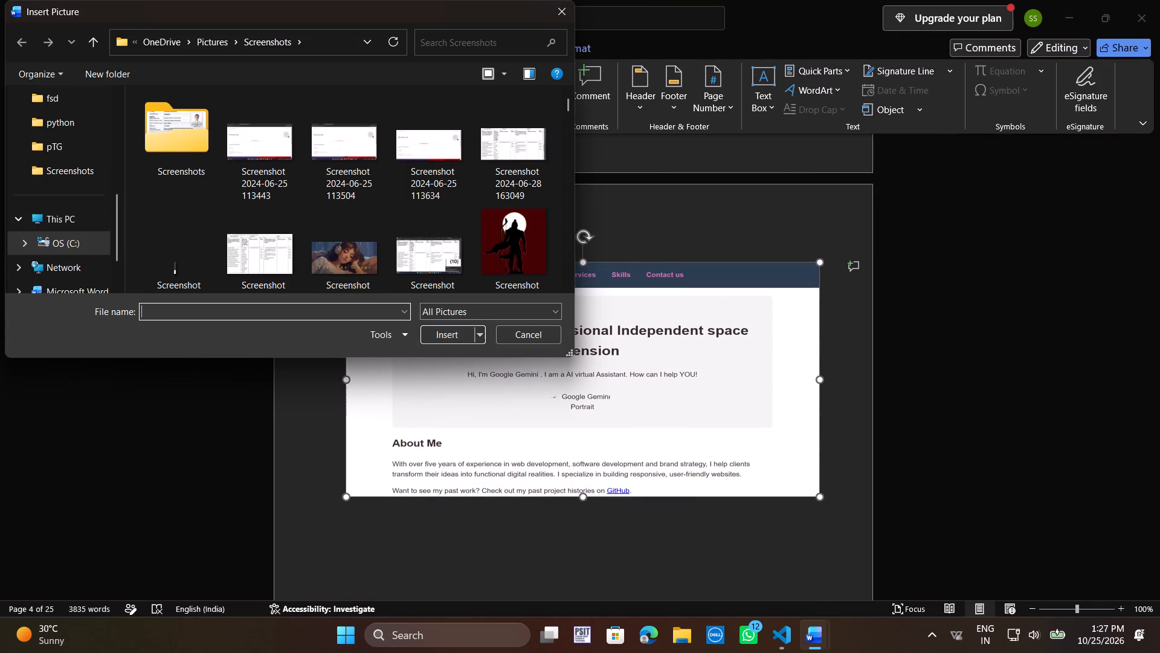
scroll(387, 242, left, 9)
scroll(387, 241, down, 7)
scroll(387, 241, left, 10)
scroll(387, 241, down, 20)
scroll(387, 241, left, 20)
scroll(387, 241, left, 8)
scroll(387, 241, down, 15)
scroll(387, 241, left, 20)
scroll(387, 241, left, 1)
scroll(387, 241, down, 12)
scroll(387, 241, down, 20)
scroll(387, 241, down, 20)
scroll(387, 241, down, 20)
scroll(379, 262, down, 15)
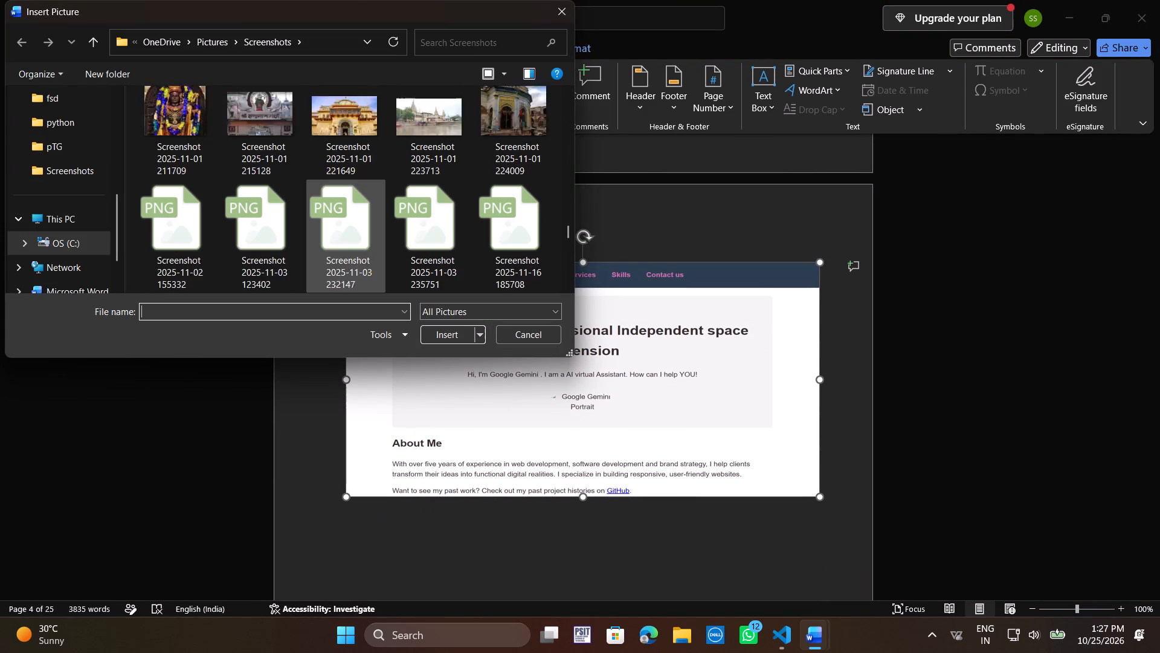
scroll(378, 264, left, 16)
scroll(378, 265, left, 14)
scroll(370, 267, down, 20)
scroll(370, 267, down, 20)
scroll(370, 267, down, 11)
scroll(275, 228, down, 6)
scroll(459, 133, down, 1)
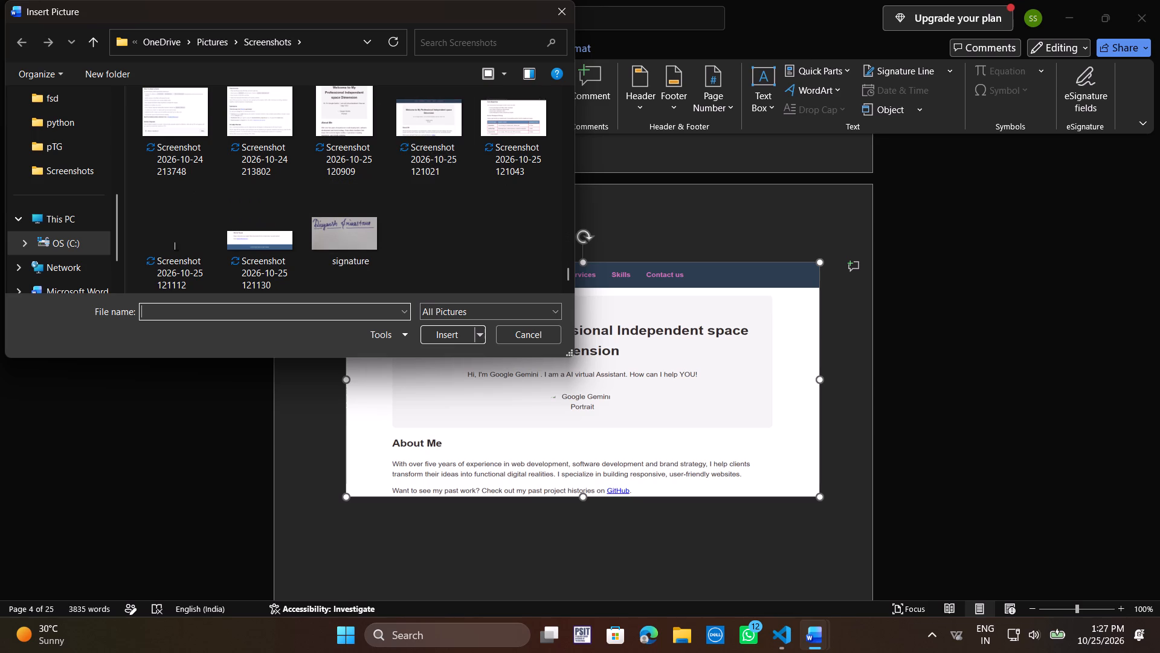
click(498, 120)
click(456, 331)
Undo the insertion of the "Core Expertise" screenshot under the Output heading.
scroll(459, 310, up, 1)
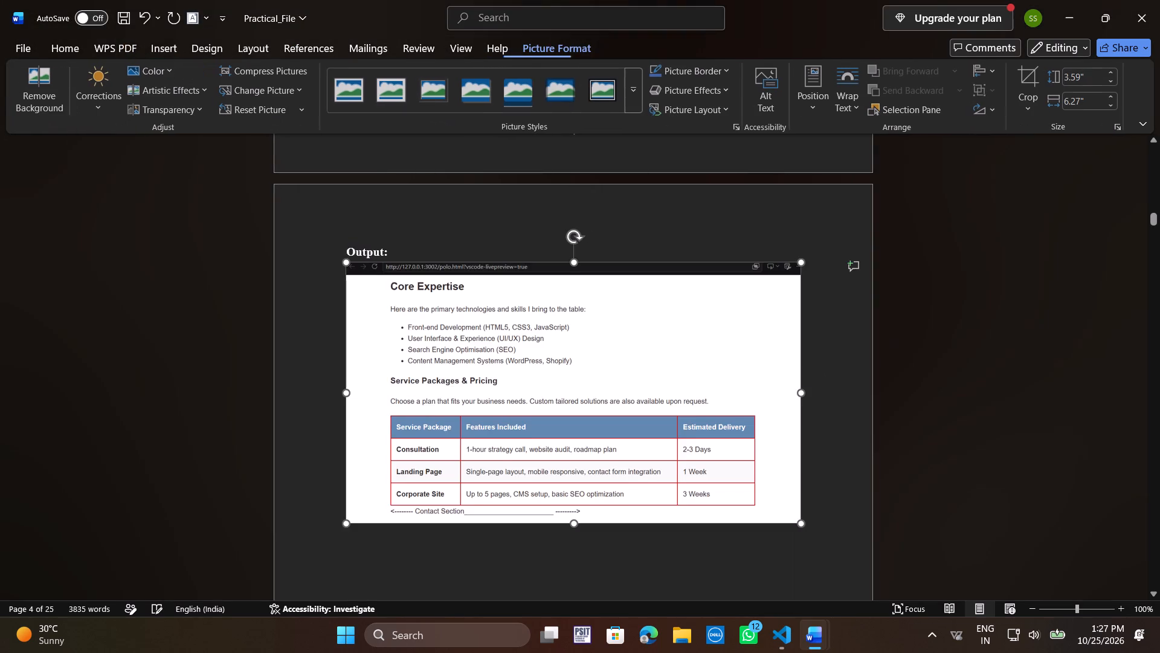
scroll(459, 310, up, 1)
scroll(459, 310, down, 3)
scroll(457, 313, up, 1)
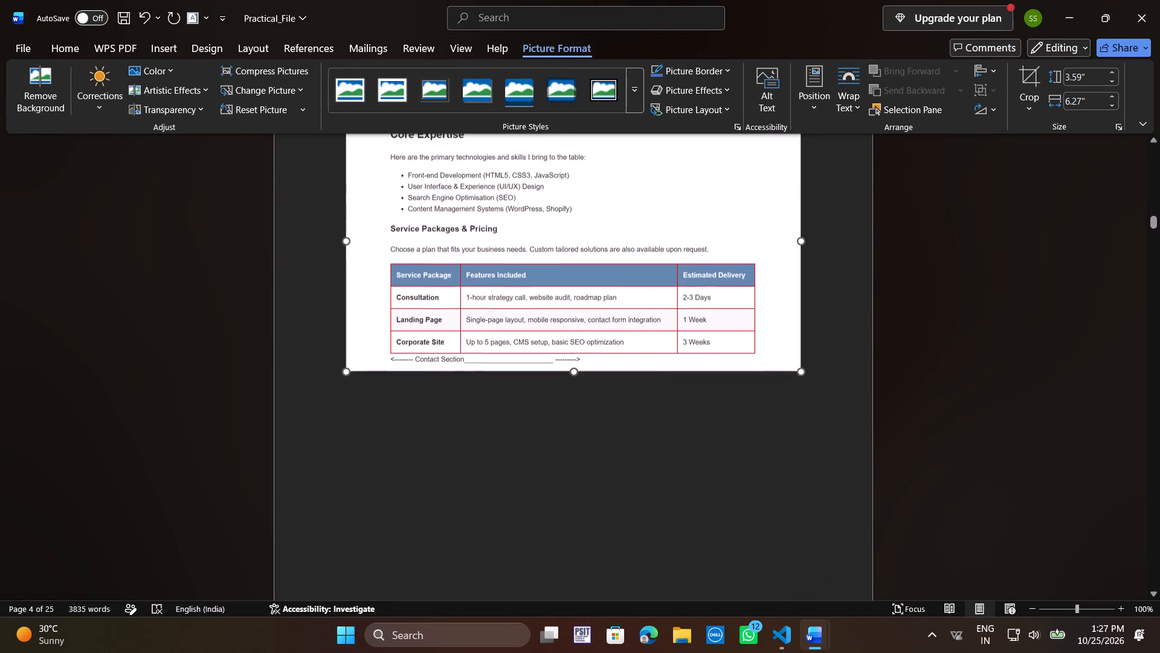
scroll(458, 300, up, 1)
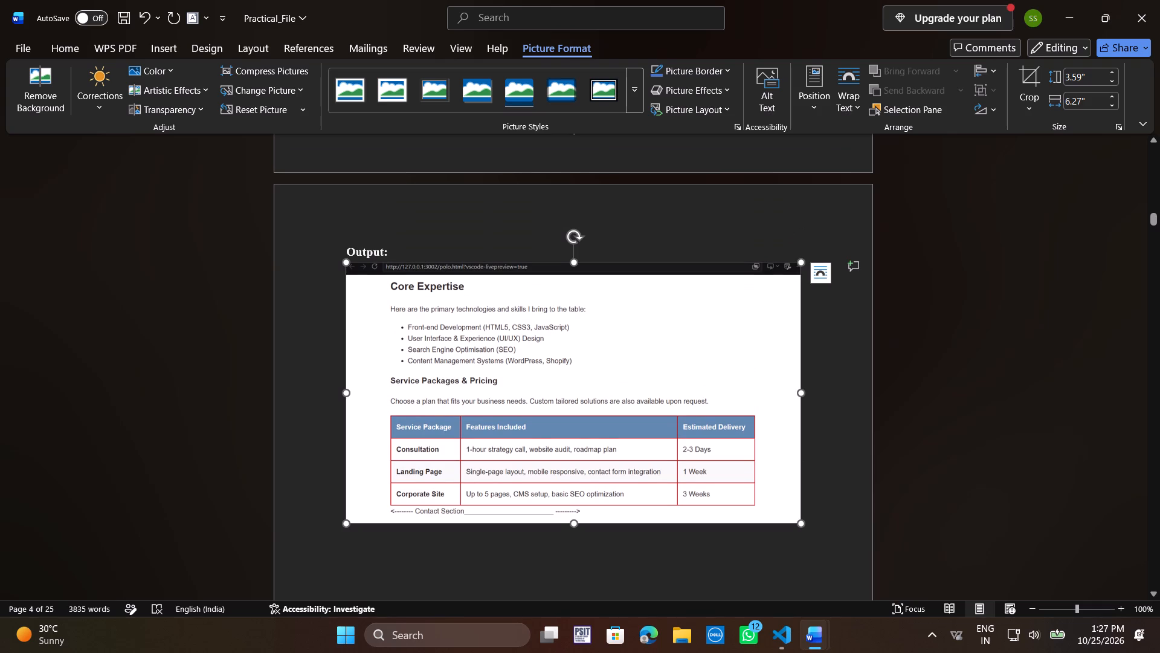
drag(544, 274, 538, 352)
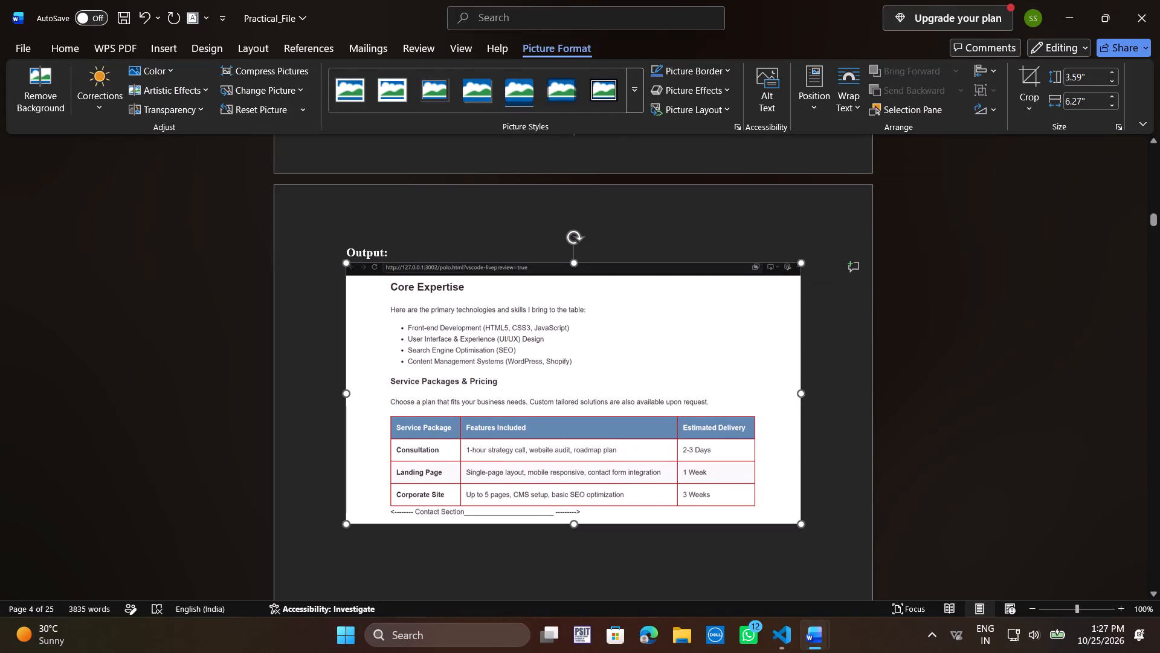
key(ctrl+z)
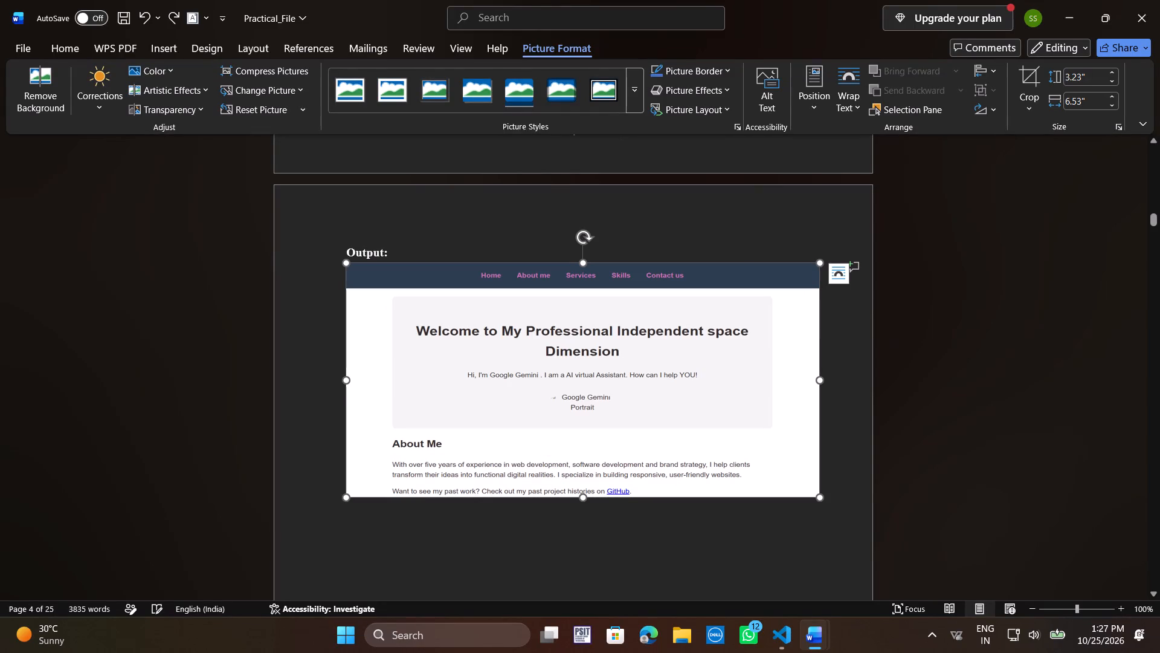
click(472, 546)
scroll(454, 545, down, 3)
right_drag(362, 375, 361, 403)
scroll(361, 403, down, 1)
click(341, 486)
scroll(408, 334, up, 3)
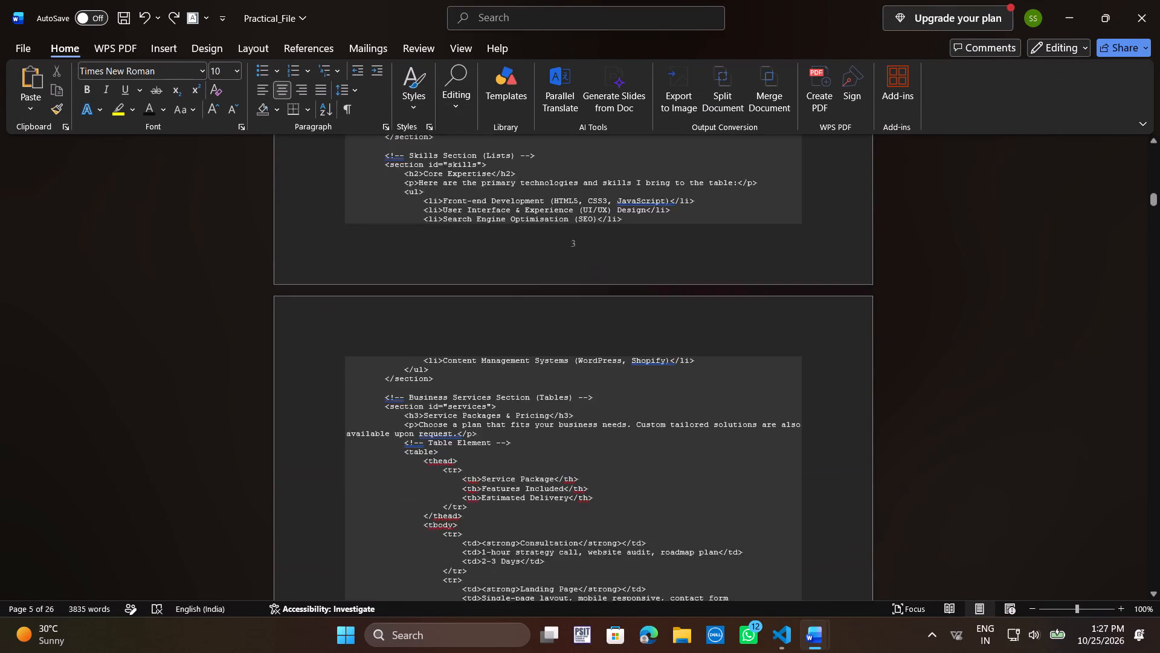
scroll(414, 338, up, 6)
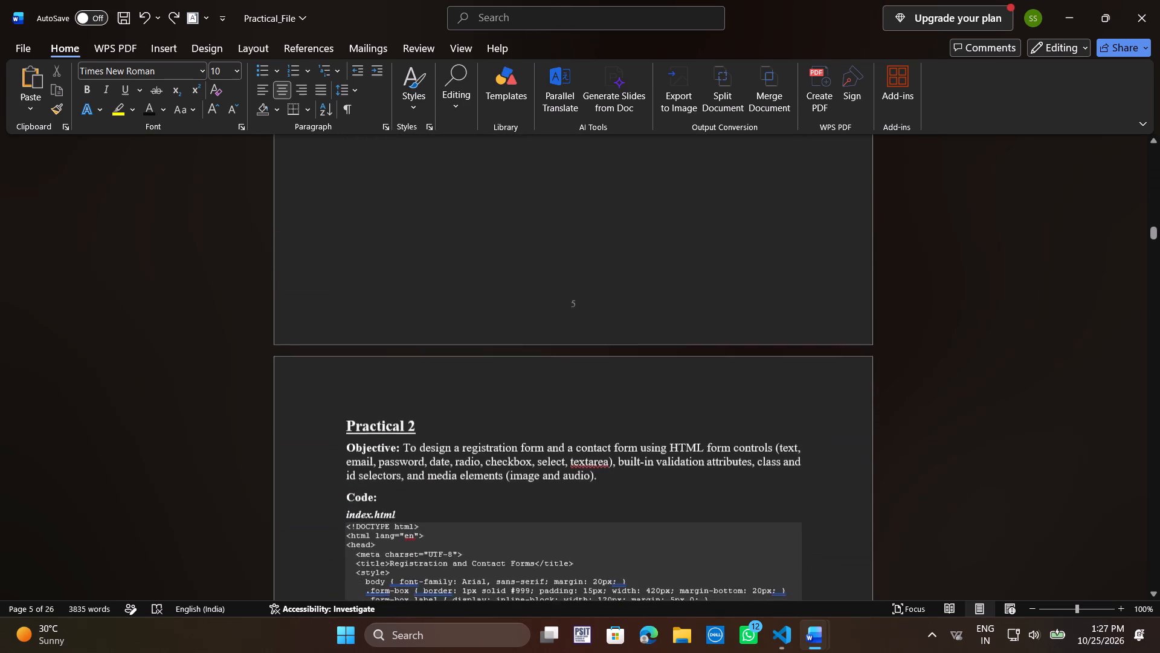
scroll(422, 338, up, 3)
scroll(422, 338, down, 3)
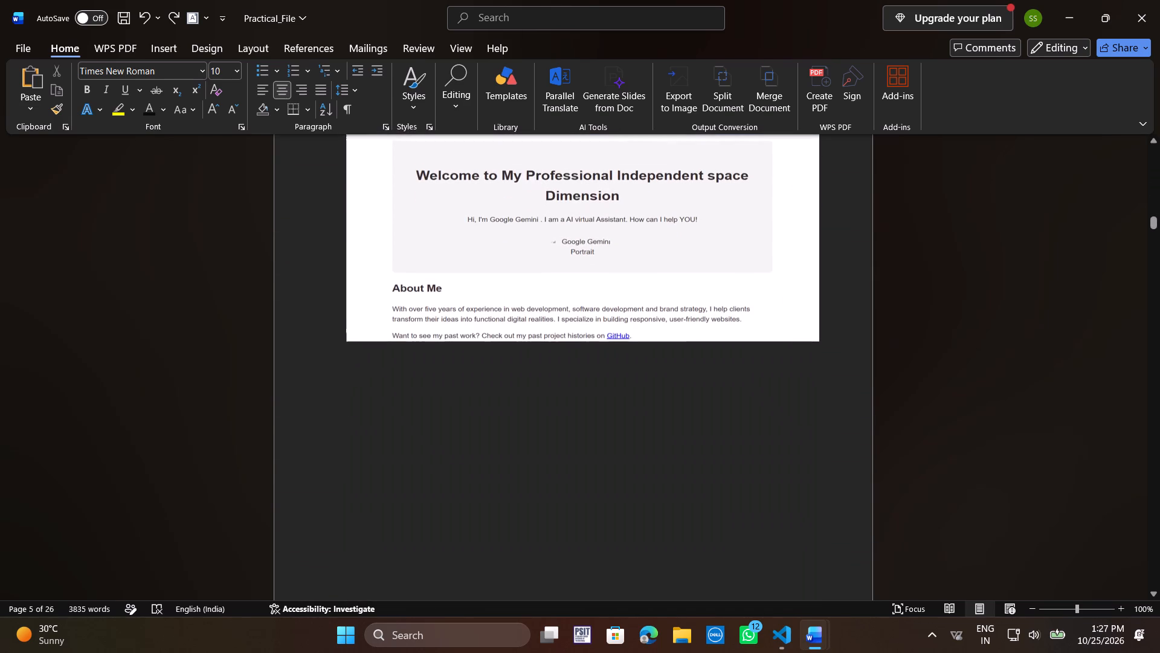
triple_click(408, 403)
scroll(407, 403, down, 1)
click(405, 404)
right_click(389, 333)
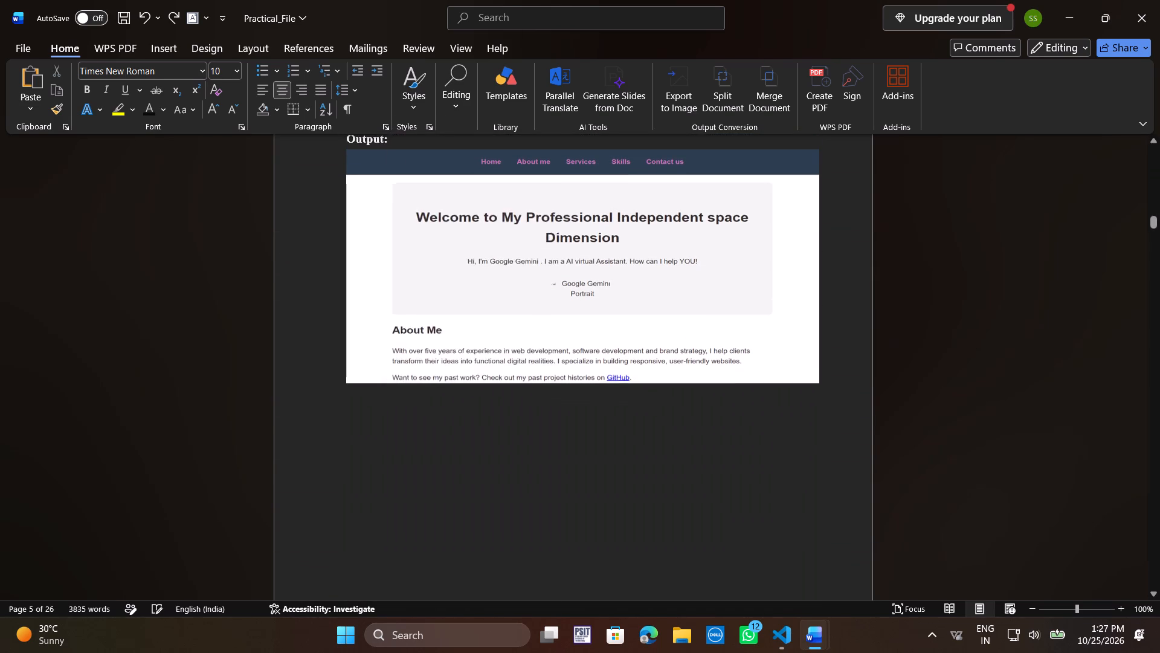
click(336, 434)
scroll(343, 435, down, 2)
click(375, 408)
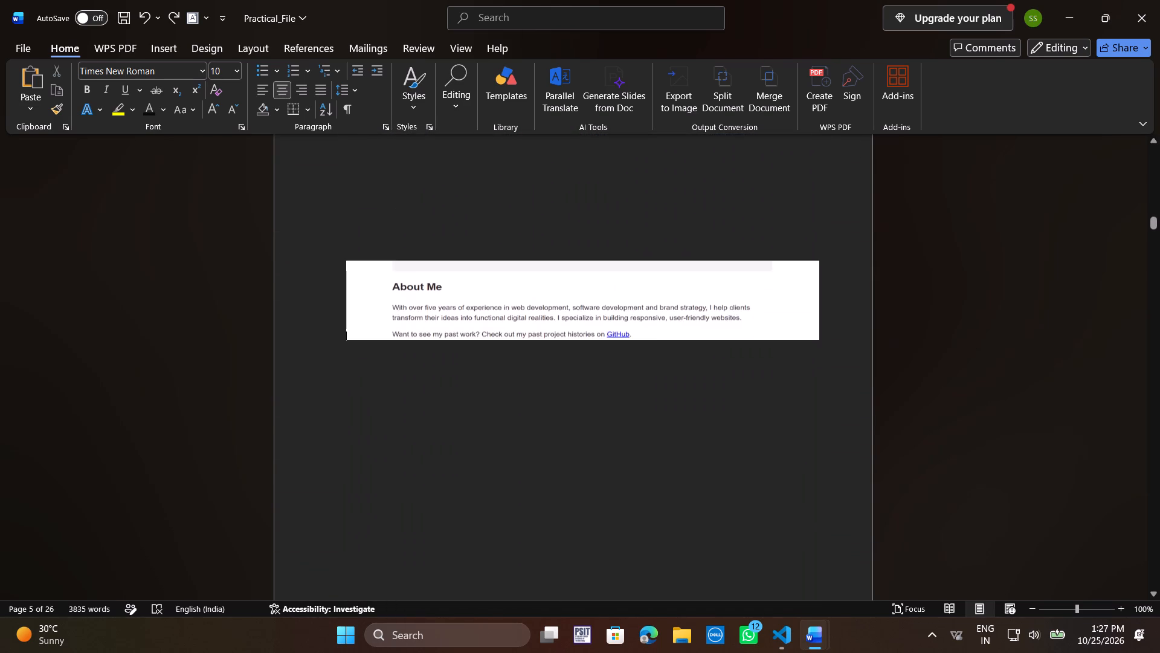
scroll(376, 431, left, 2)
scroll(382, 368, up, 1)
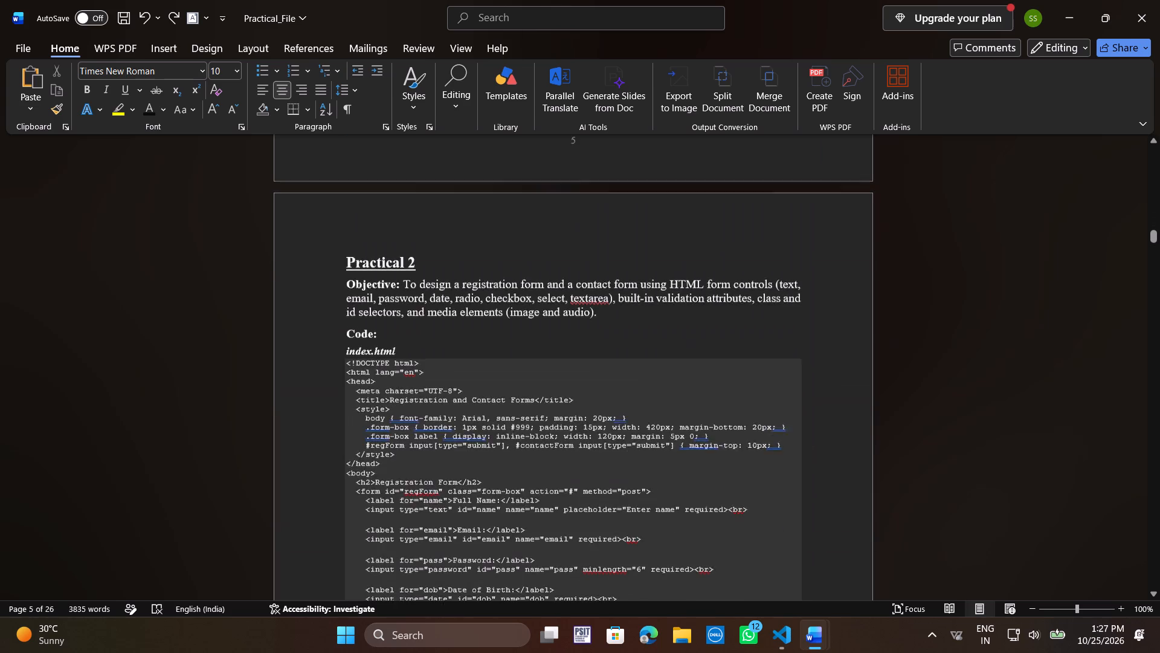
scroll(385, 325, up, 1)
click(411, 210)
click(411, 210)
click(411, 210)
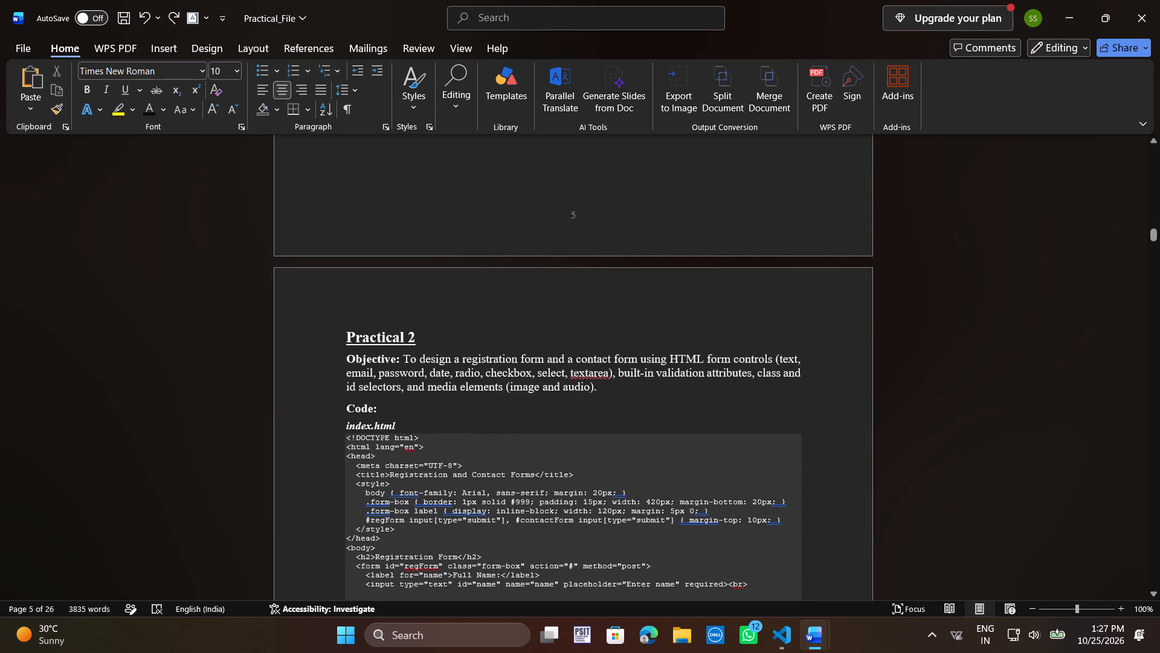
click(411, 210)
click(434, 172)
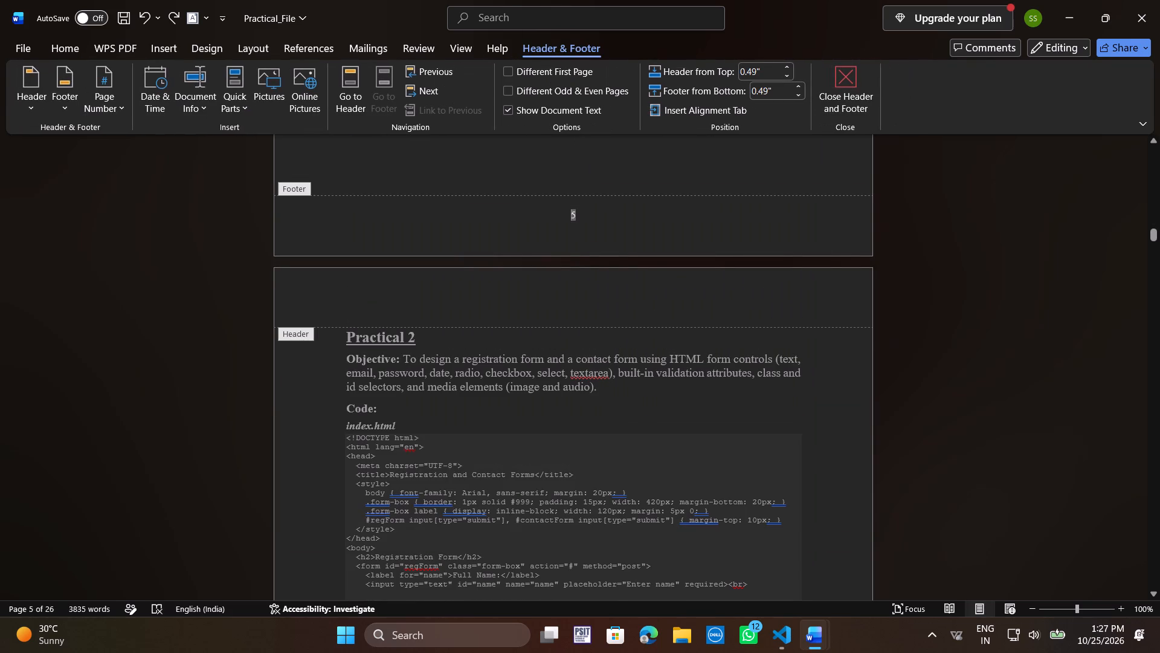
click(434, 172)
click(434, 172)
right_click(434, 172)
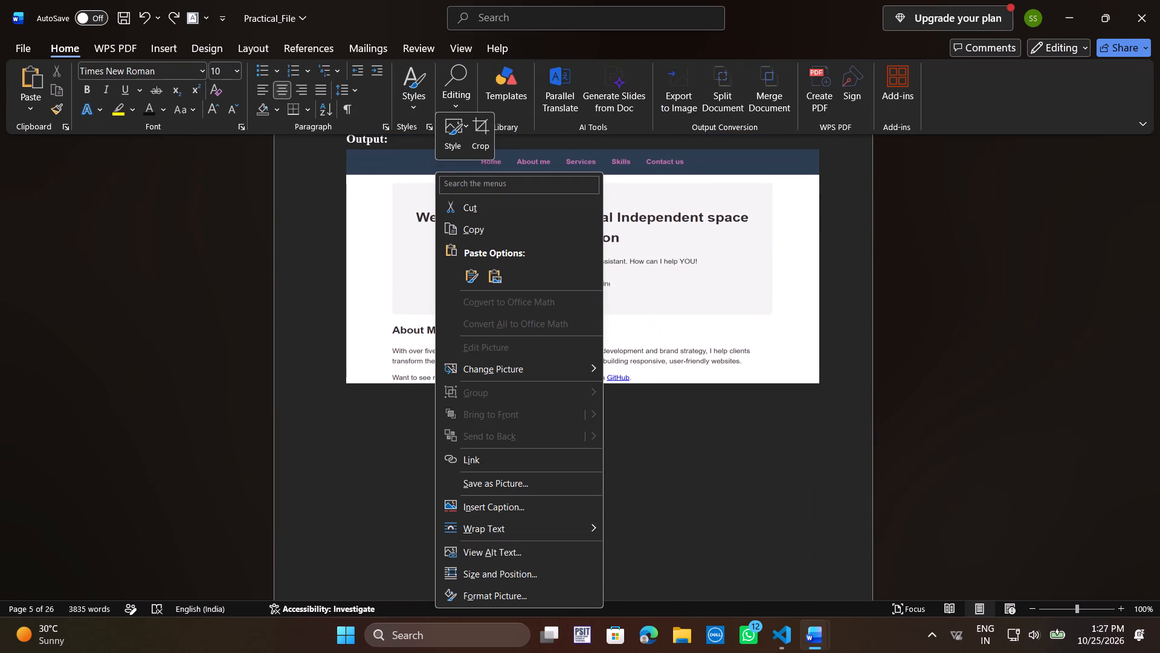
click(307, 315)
click(344, 466)
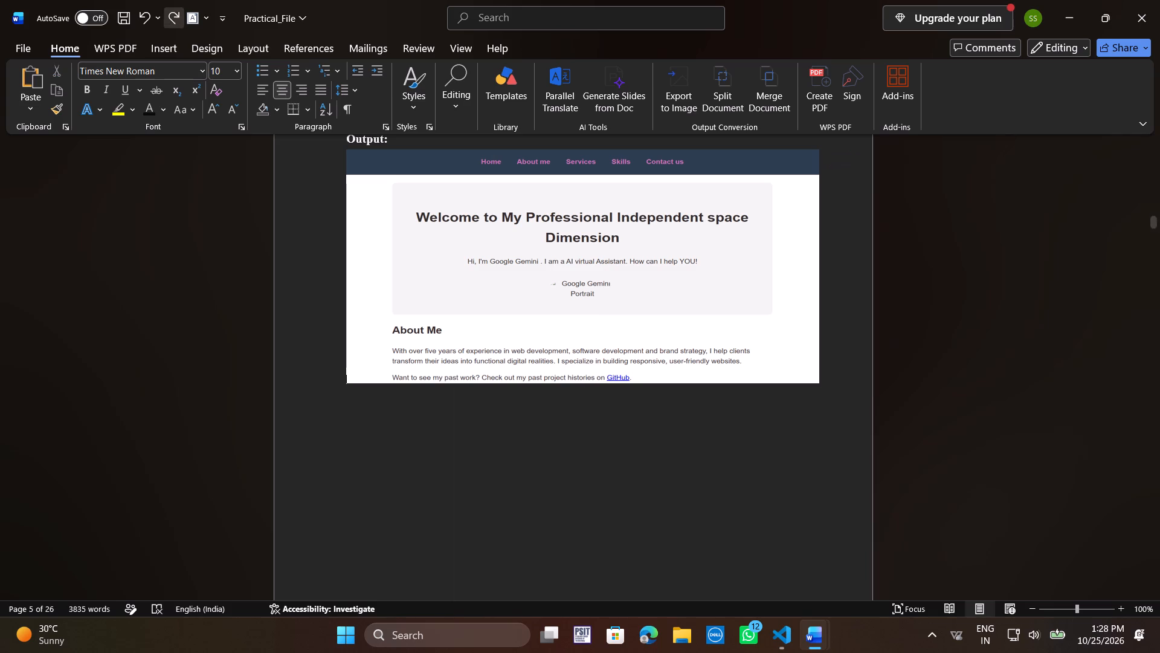
click(179, 47)
click(161, 106)
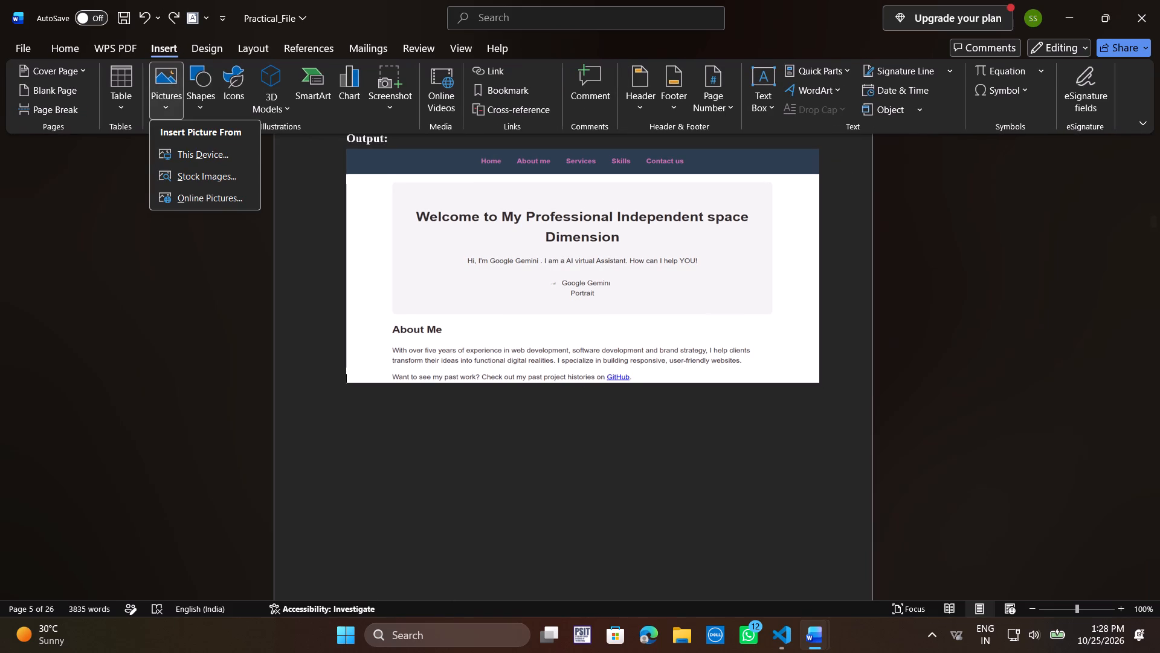
click(173, 148)
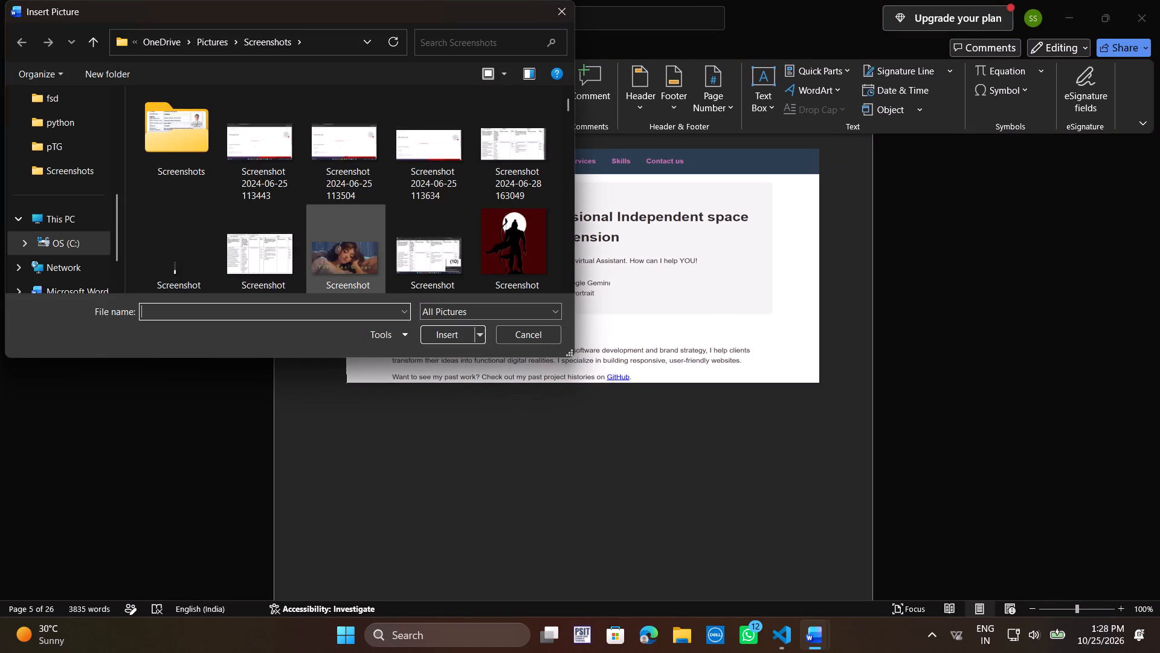
scroll(308, 197, down, 9)
scroll(302, 210, down, 20)
scroll(302, 210, down, 20)
scroll(302, 210, down, 18)
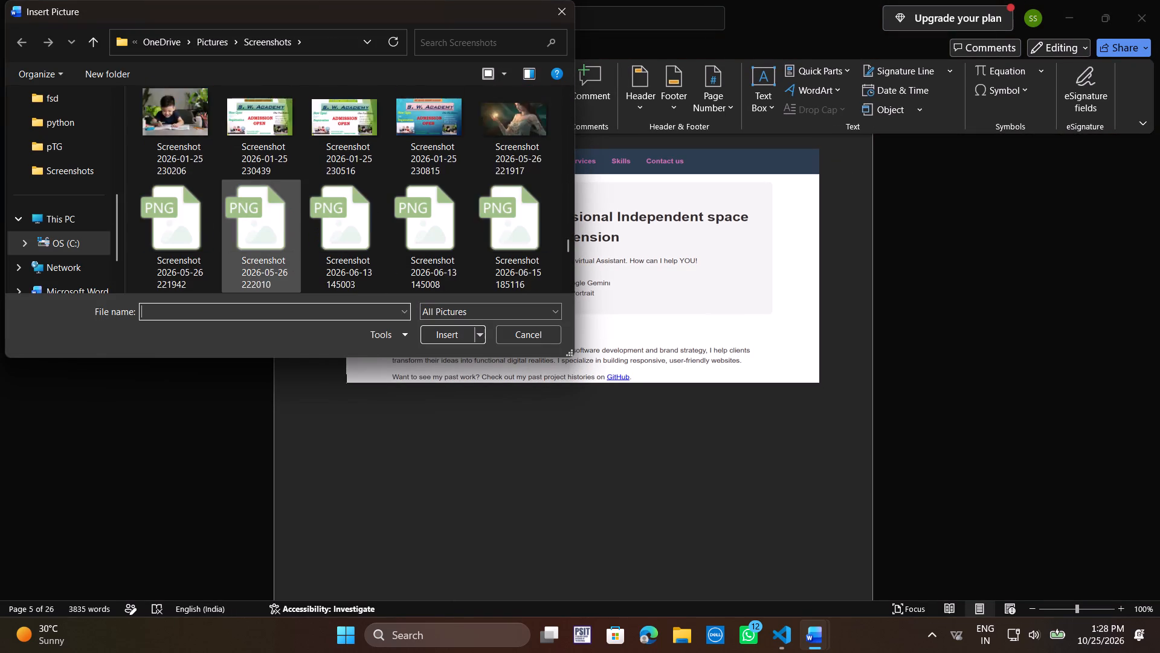
scroll(288, 245, down, 16)
scroll(288, 245, down, 12)
click(503, 128)
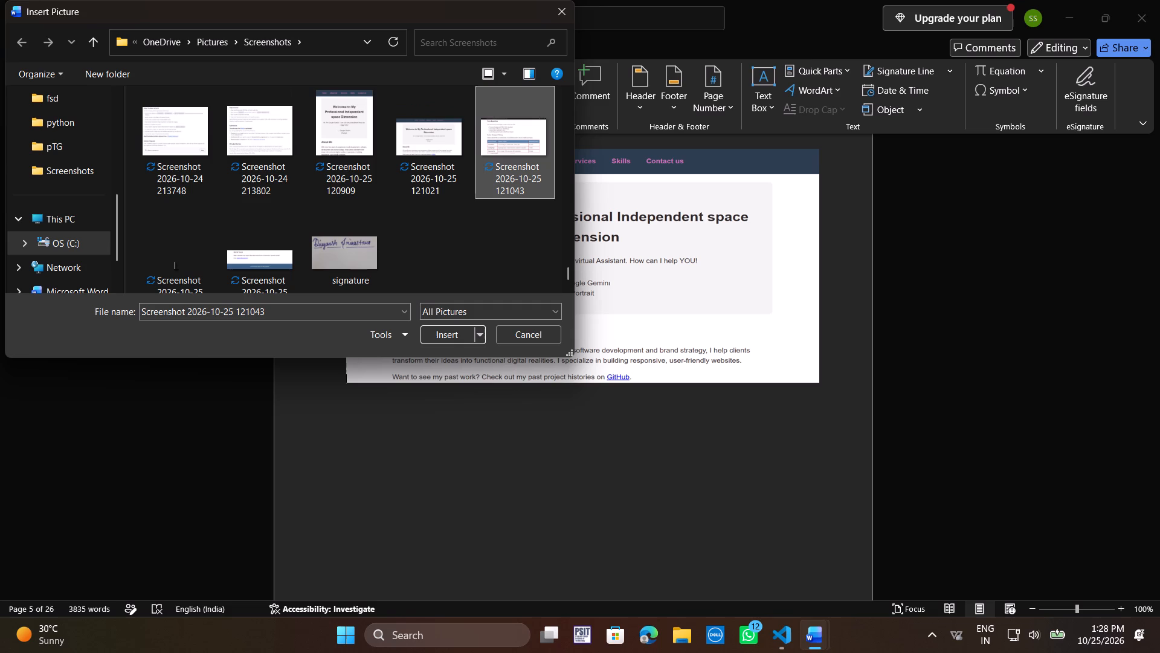
click(443, 332)
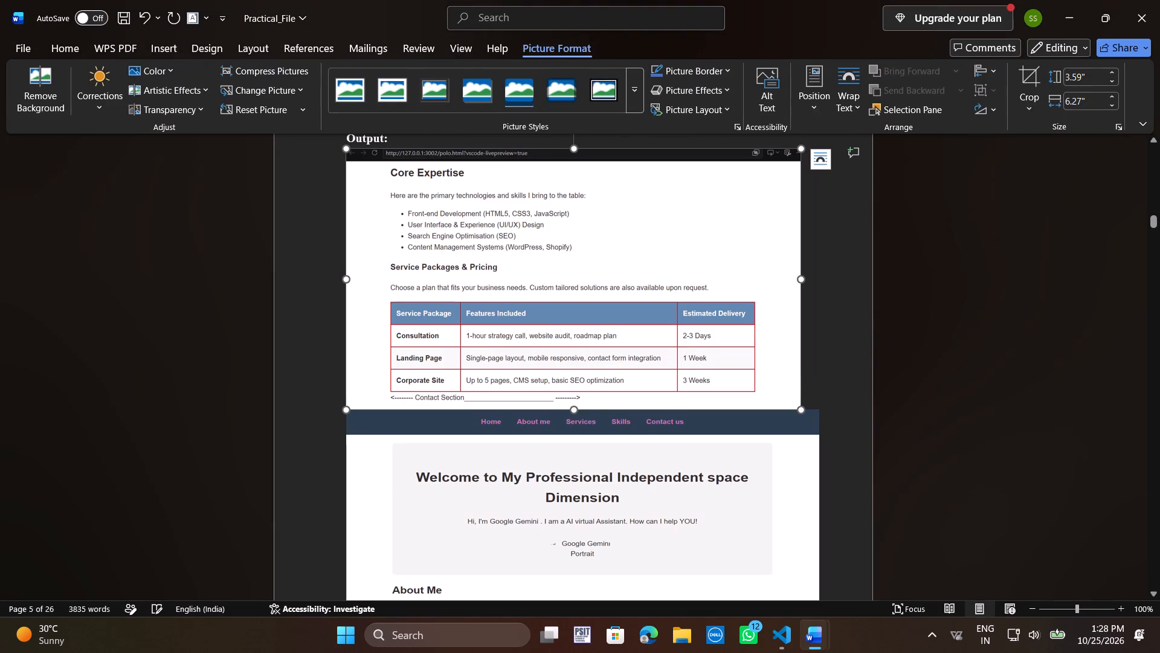
Move the "Welcome" picture above the "Core Expertise" picture so it comes first under the Output heading.
scroll(456, 296, up, 5)
scroll(464, 278, left, 1)
scroll(464, 278, down, 2)
scroll(464, 278, left, 1)
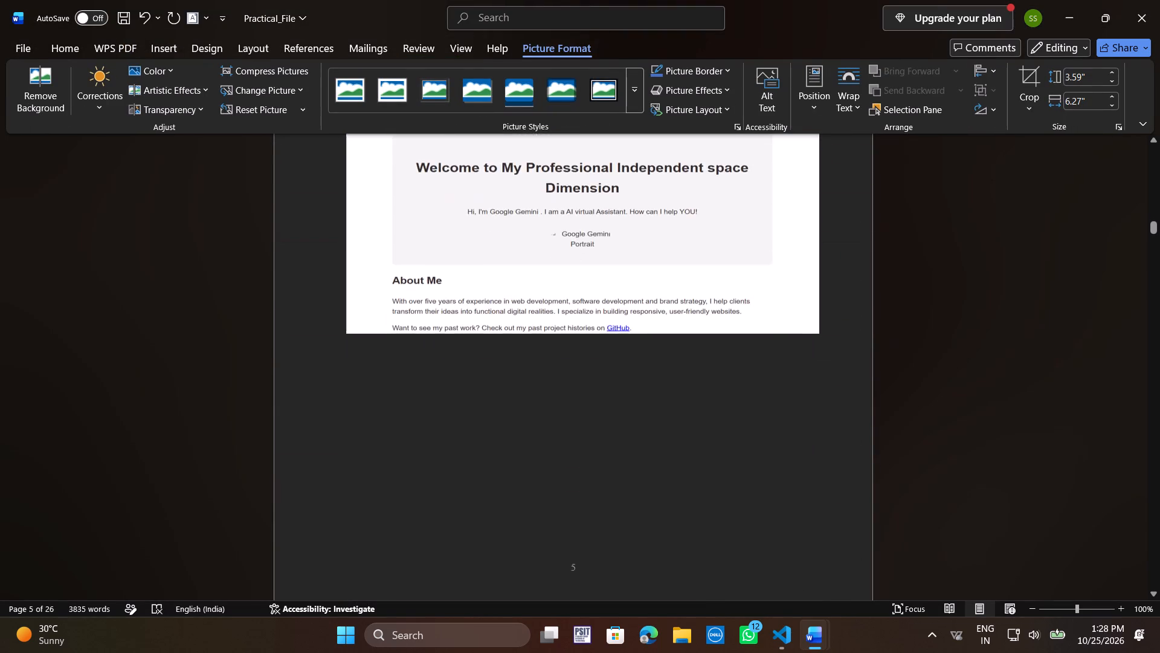
scroll(464, 278, down, 1)
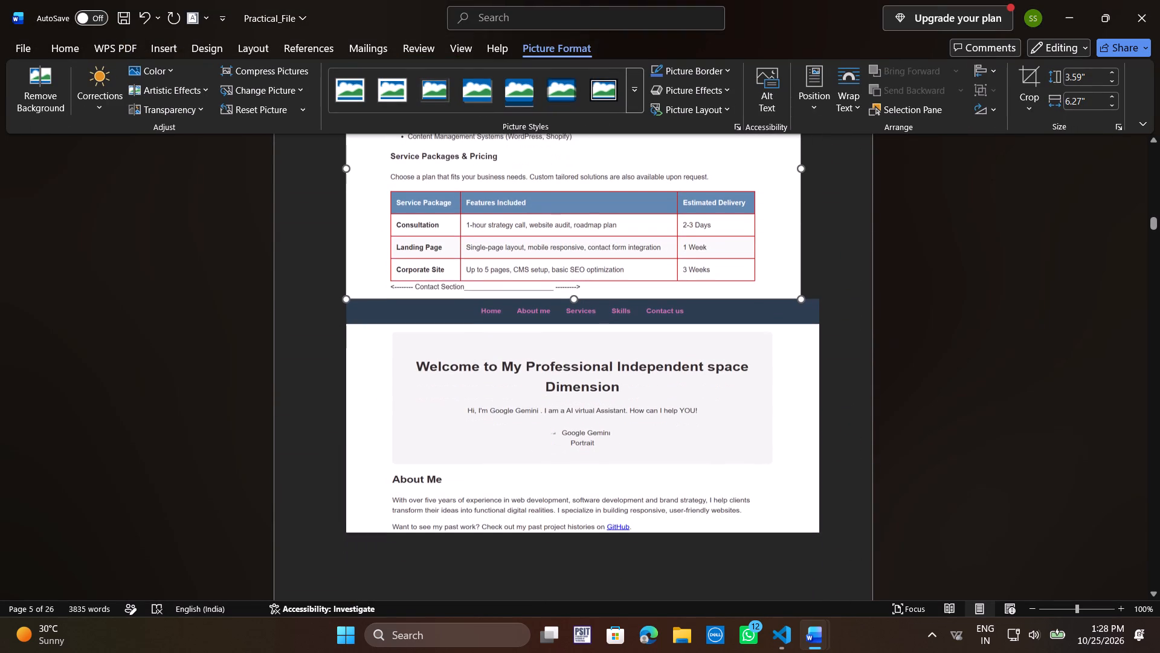
click(563, 310)
drag(570, 303, 562, 247)
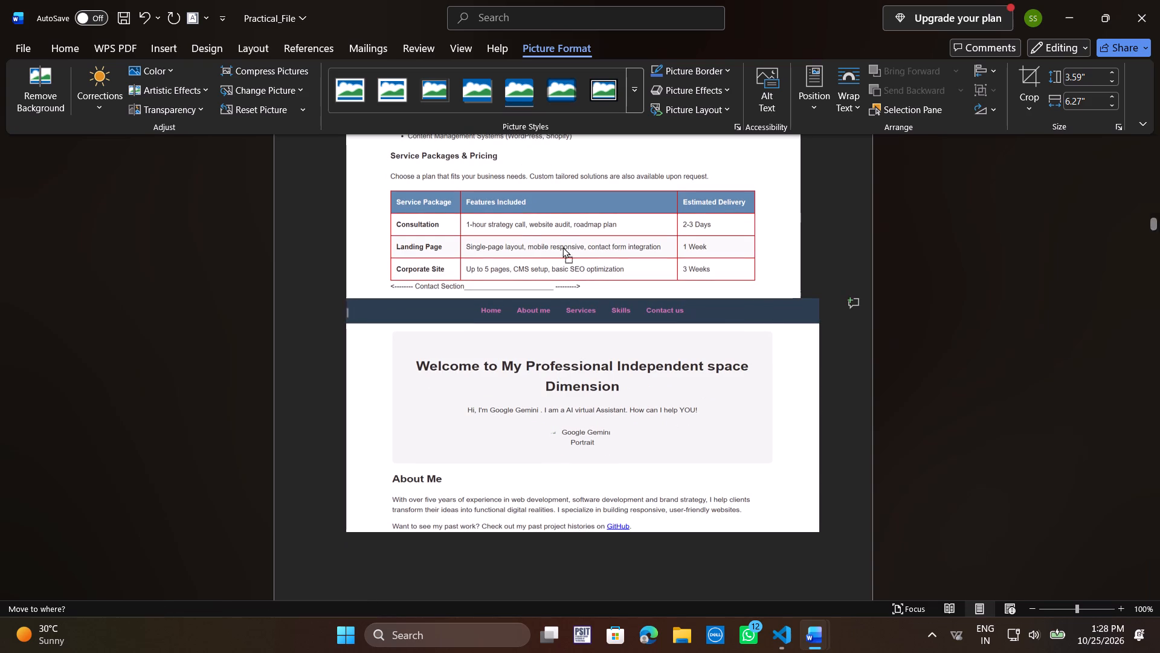
drag(562, 247, 558, 212)
scroll(504, 323, down, 1)
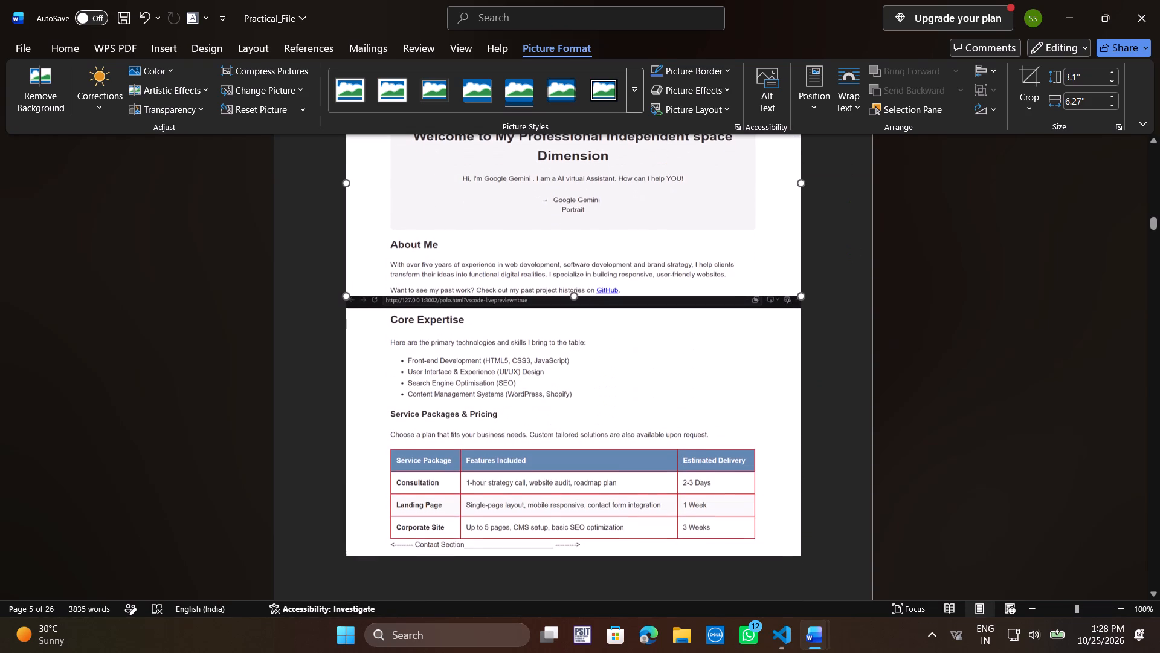
scroll(420, 363, down, 1)
click(315, 391)
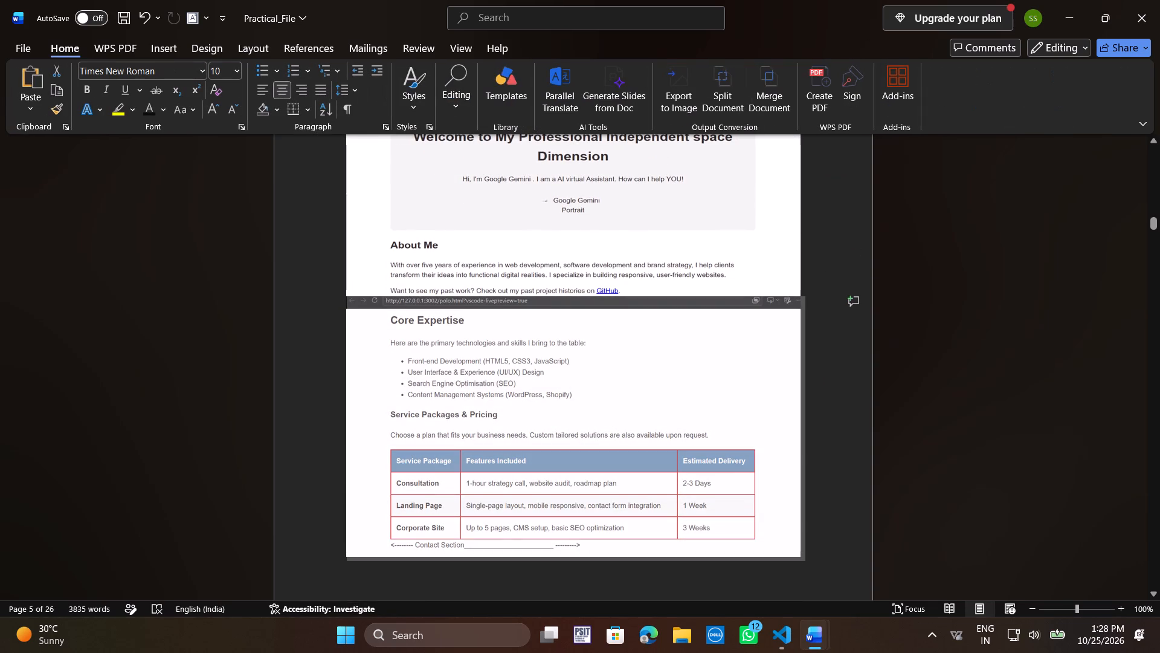
click(825, 323)
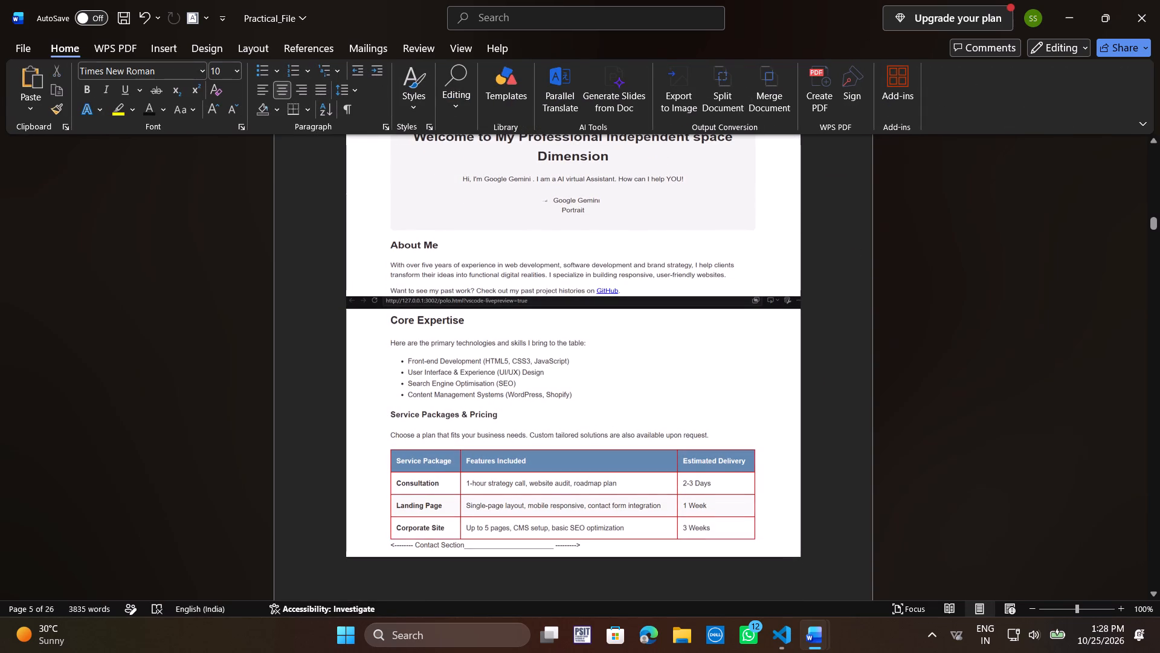
scroll(547, 423, up, 1)
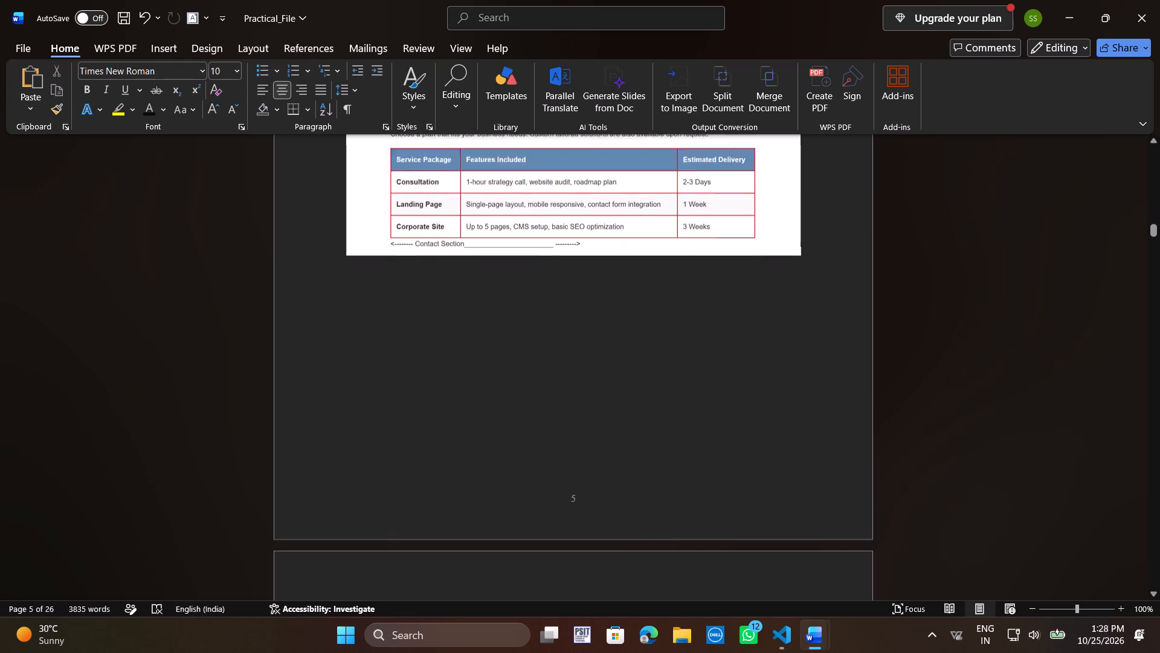
scroll(547, 423, up, 1)
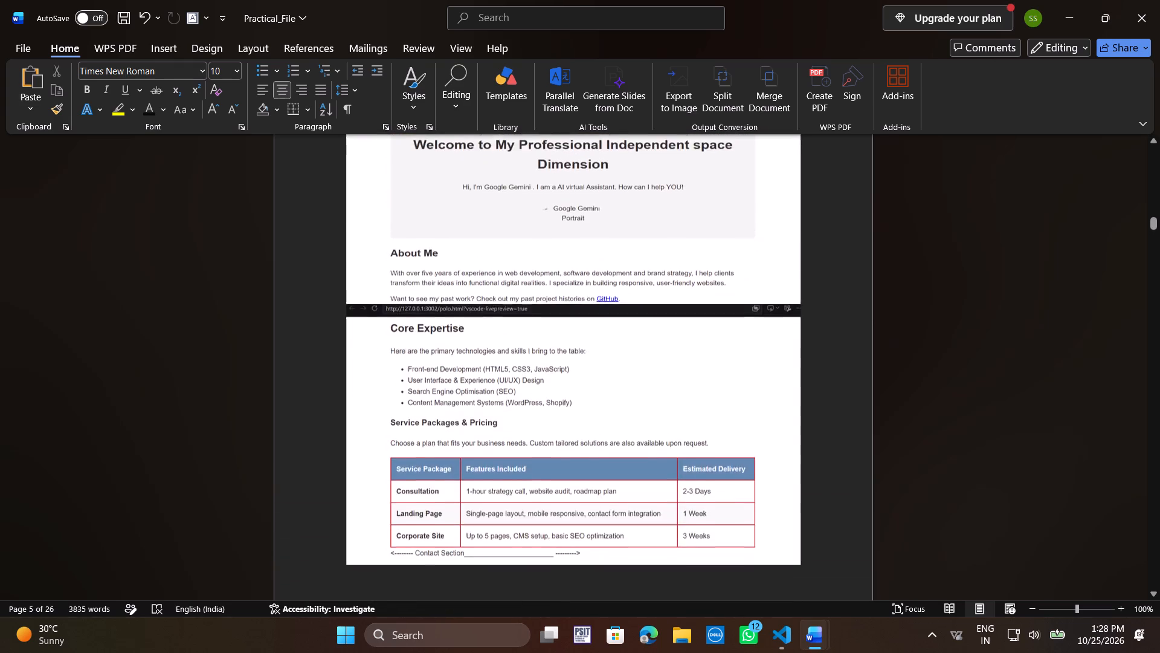
scroll(559, 284, up, 1)
scroll(437, 193, down, 1)
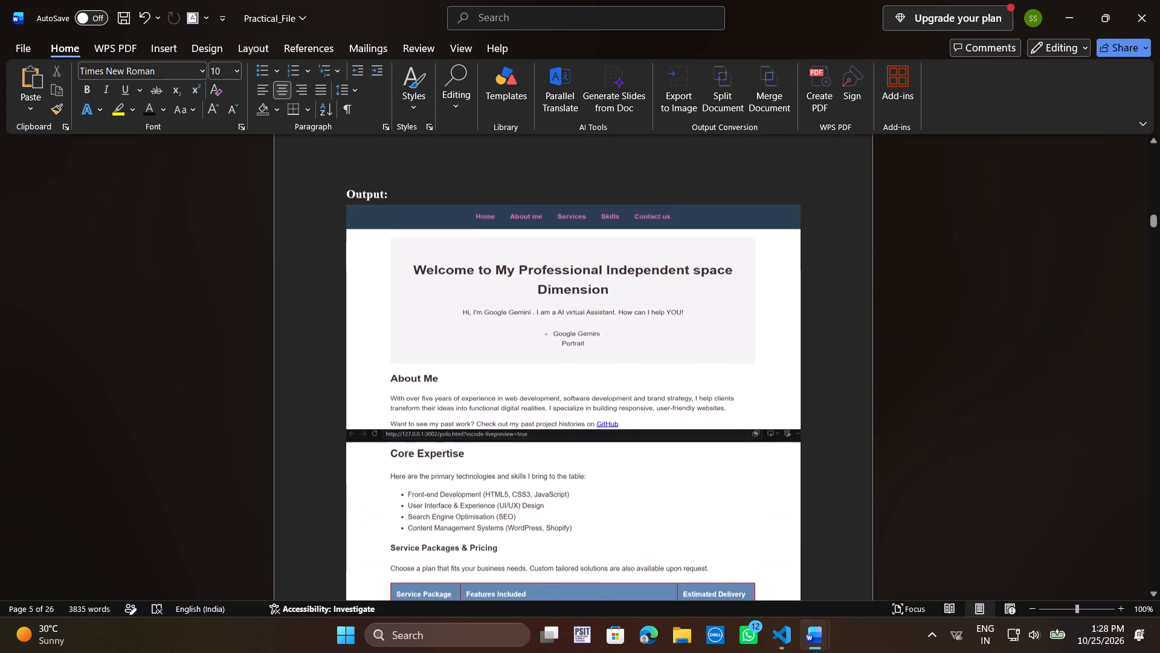
scroll(325, 138, down, 1)
click(169, 45)
click(162, 106)
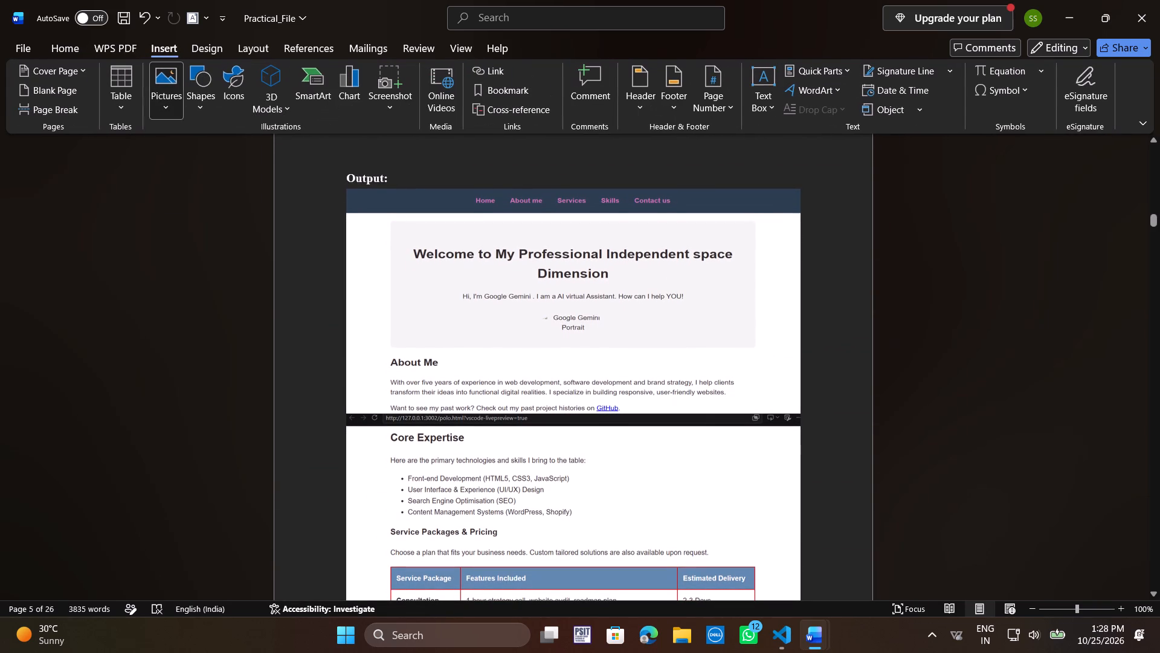
click(172, 148)
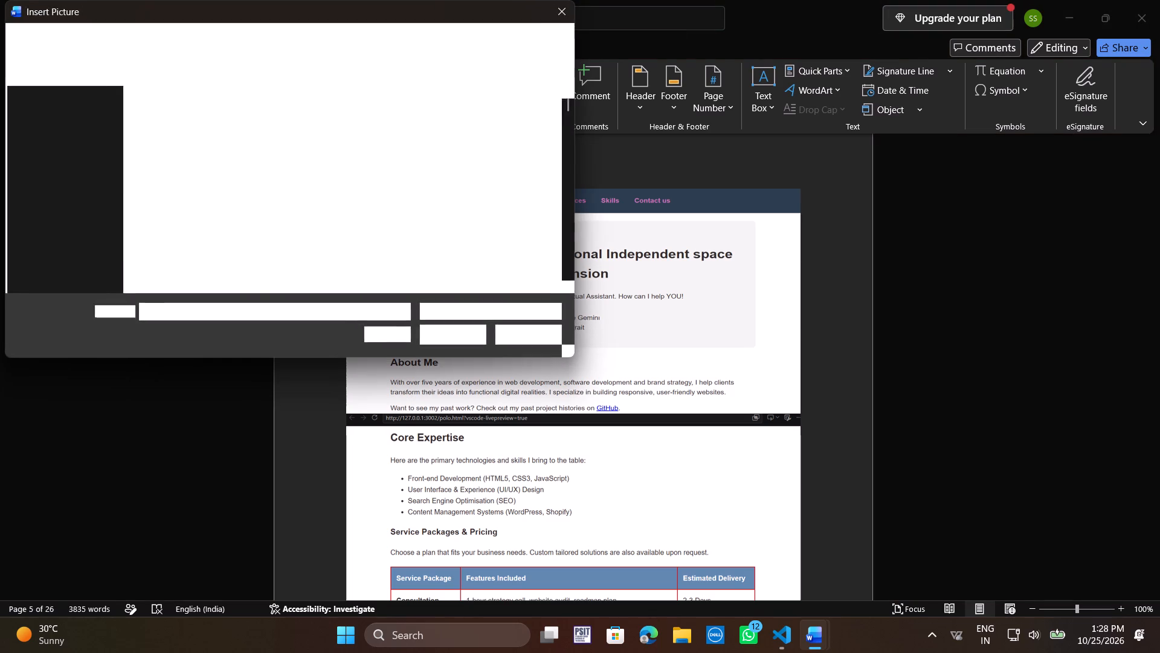
scroll(410, 215, down, 10)
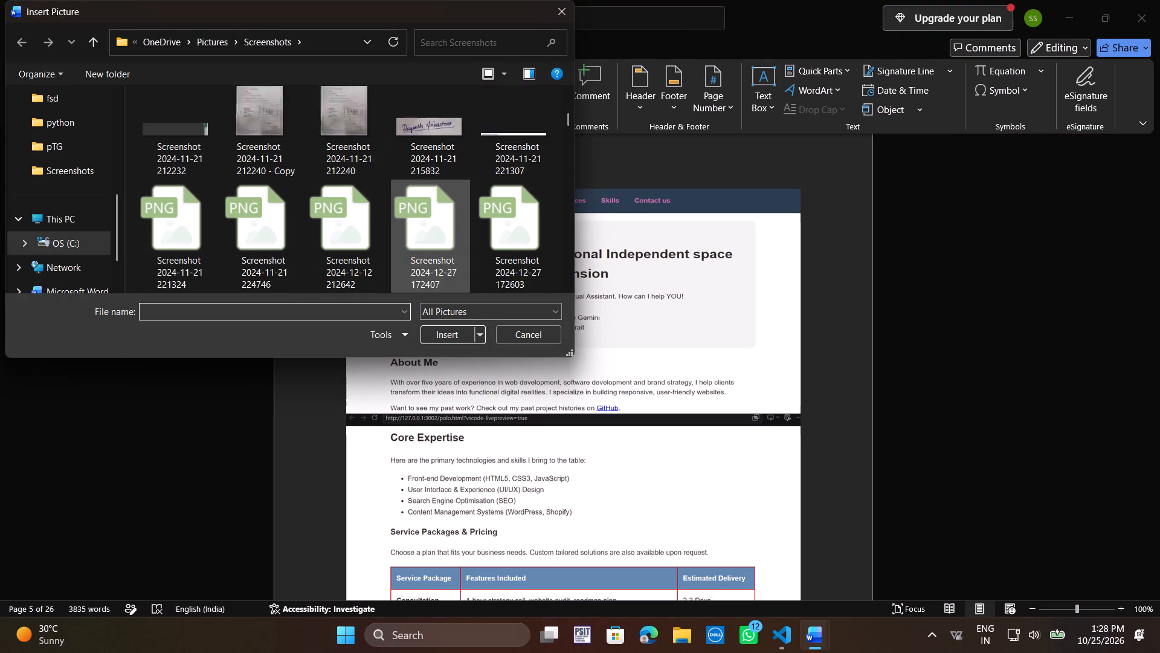
scroll(405, 216, down, 20)
scroll(401, 216, left, 11)
scroll(399, 220, down, 20)
scroll(399, 220, down, 20)
scroll(399, 220, down, 20)
scroll(399, 220, left, 20)
scroll(399, 220, left, 20)
scroll(399, 220, left, 20)
scroll(397, 222, down, 20)
scroll(397, 222, down, 20)
scroll(397, 222, down, 20)
scroll(397, 222, left, 20)
scroll(397, 222, left, 20)
scroll(397, 222, left, 20)
scroll(396, 223, down, 20)
scroll(396, 223, down, 20)
scroll(396, 223, down, 8)
scroll(396, 223, left, 20)
scroll(396, 223, left, 20)
scroll(396, 223, left, 20)
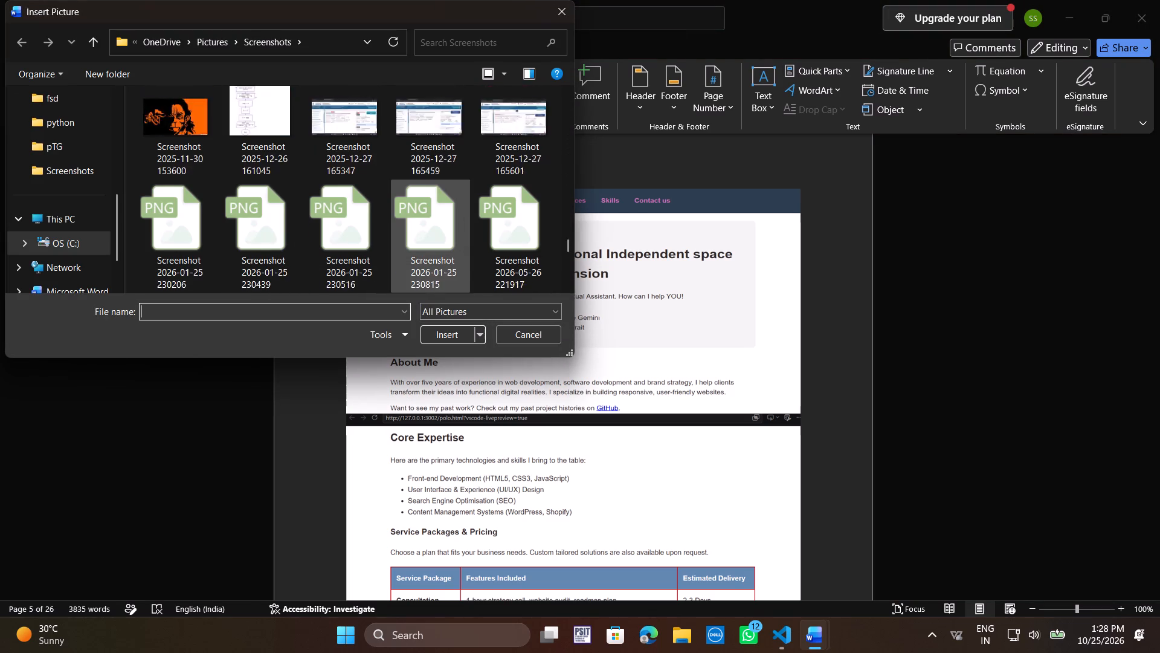
scroll(396, 223, left, 20)
scroll(396, 223, left, 20)
scroll(396, 223, left, 20)
scroll(396, 223, left, 17)
click(279, 240)
scroll(279, 240, down, 2)
scroll(278, 240, left, 2)
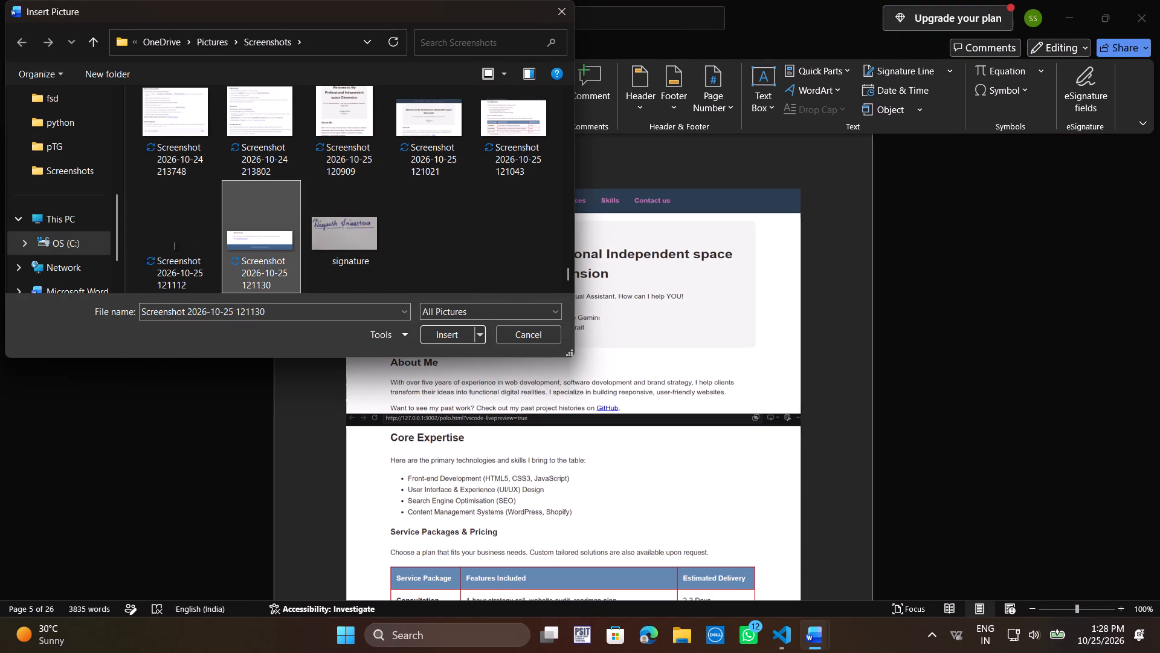
click(434, 331)
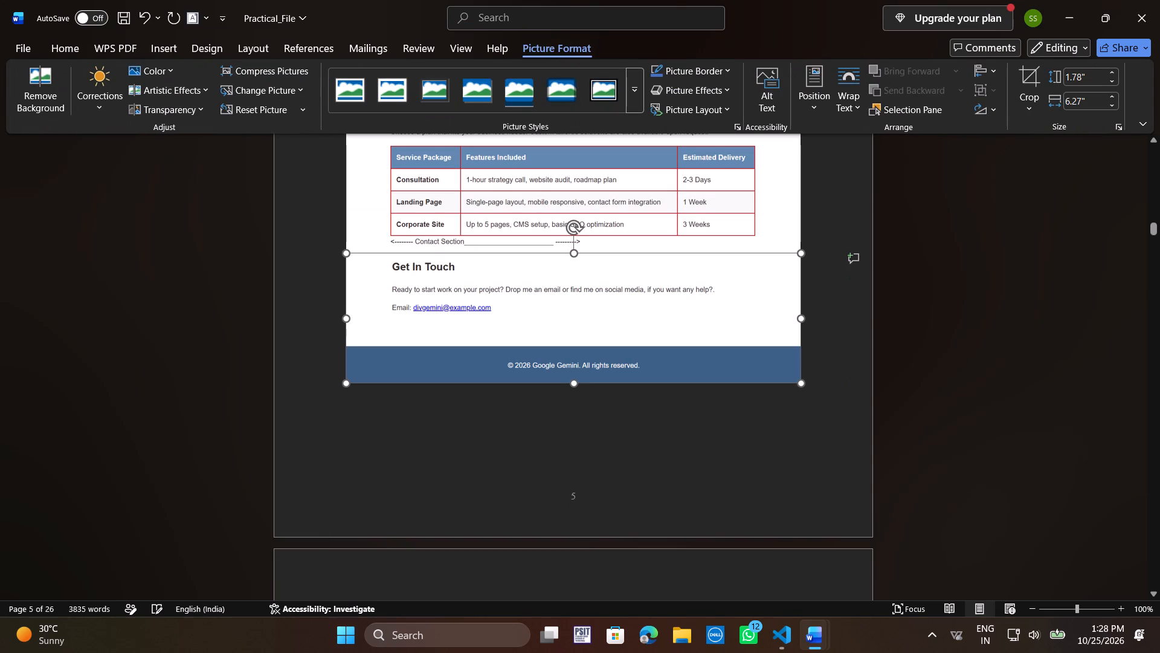
Adjust the height of the "Get In Touch" picture by stretching it and then shortening it to slightly less than its inserted height.
drag(575, 385, 573, 403)
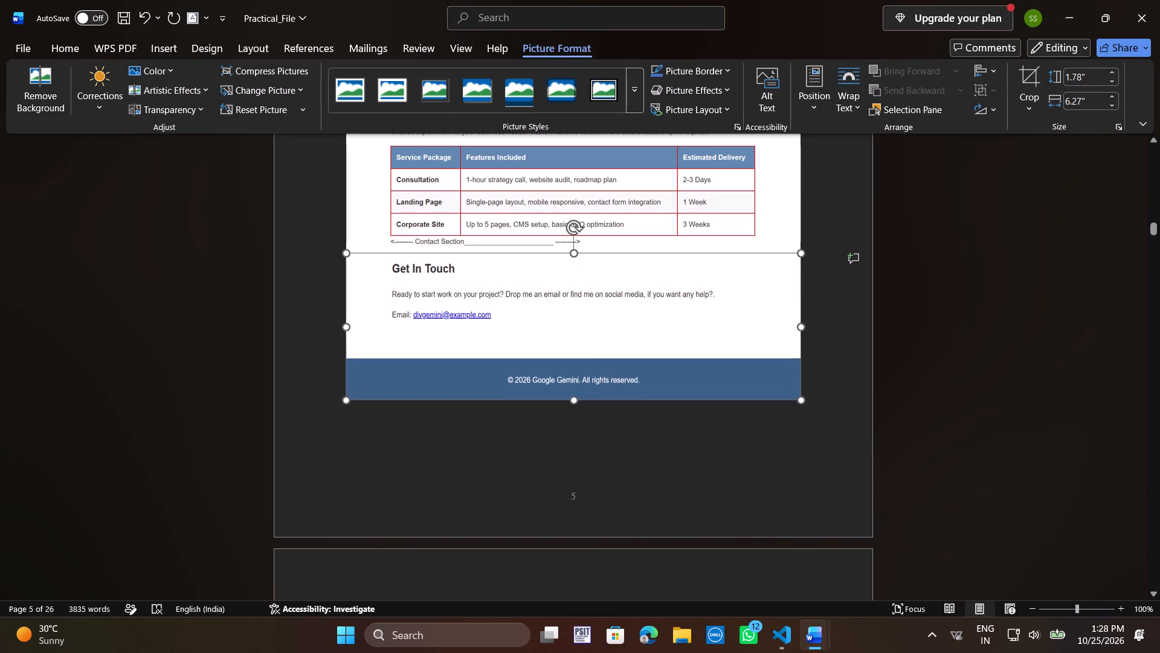
drag(573, 403, 566, 455)
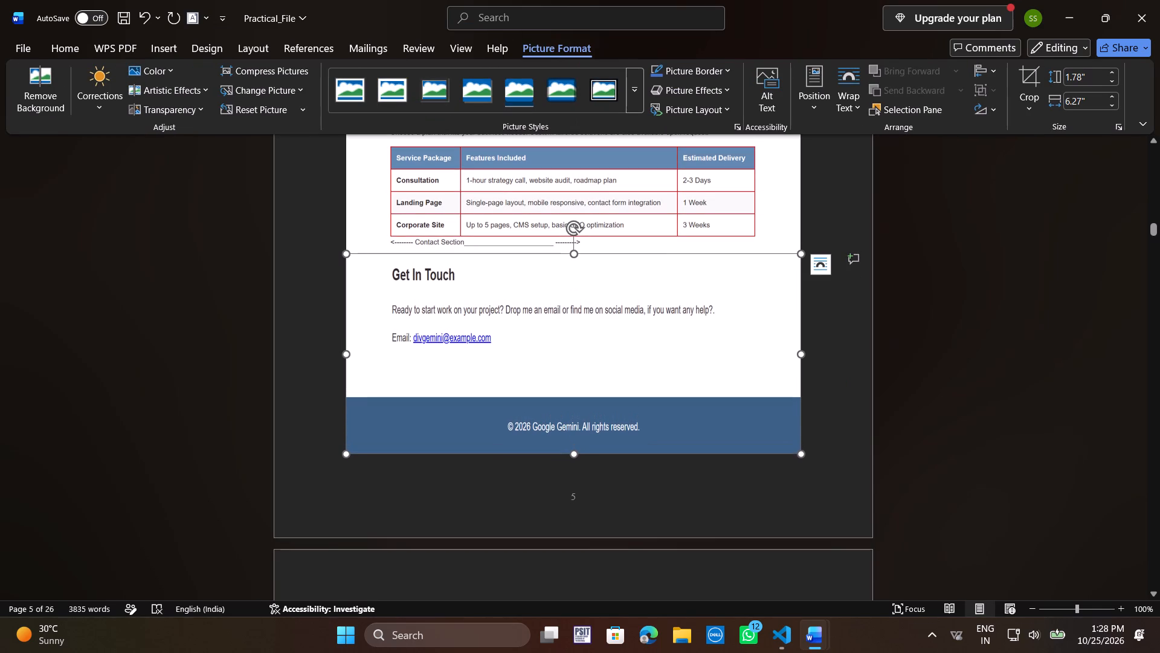
drag(572, 255, 573, 280)
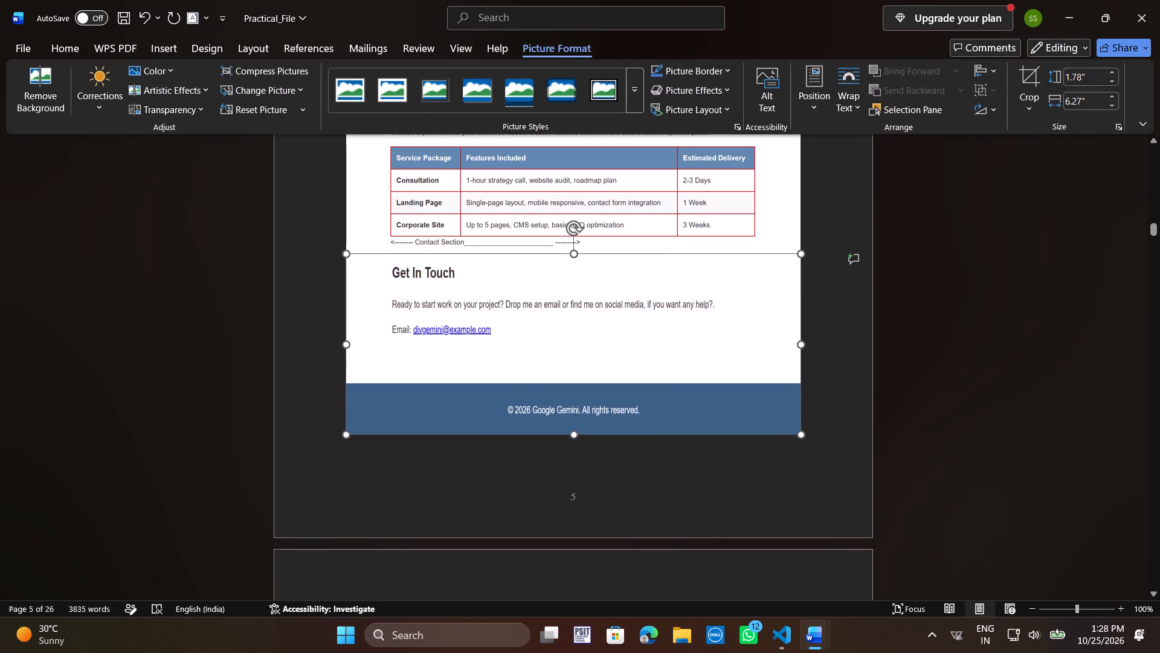
drag(573, 280, 578, 327)
click(509, 408)
scroll(511, 261, up, 1)
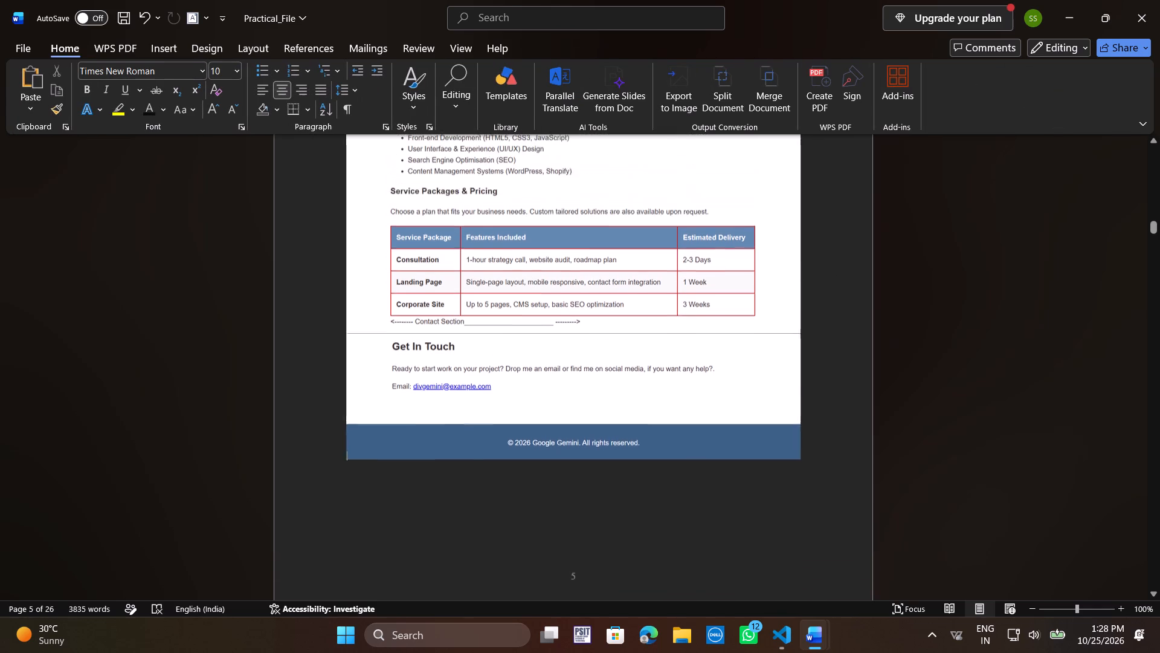
scroll(511, 261, up, 2)
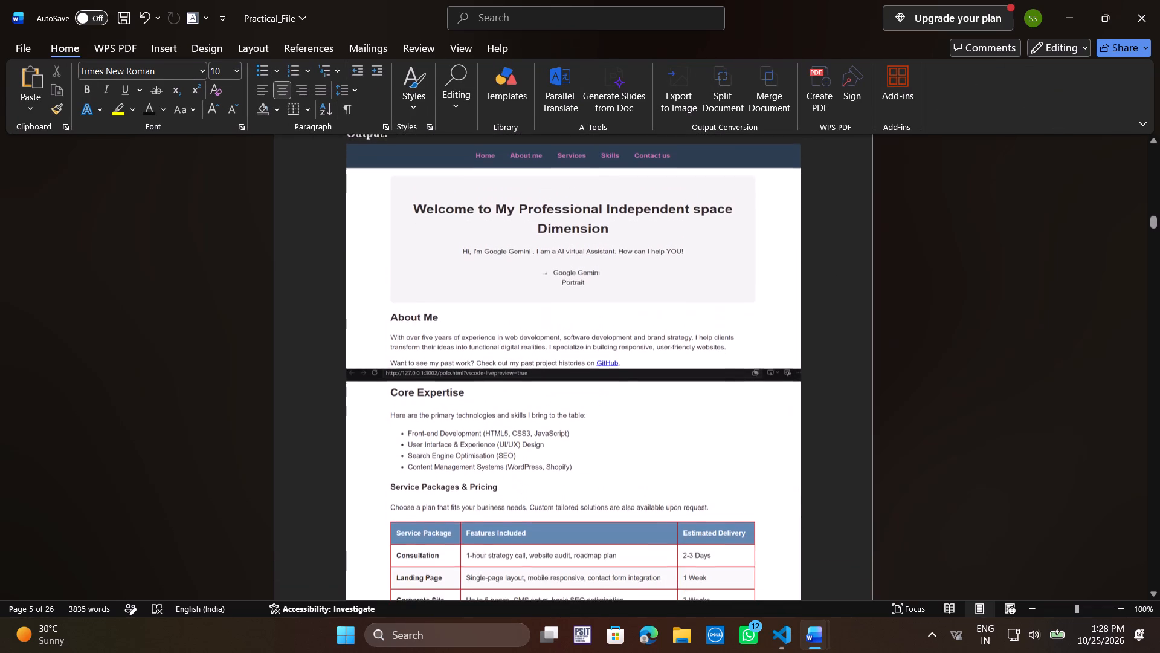
Shorten the "Welcome" picture under the Output heading slightly from its bottom edge, keeping its width.
scroll(521, 273, up, 1)
right_click(521, 273)
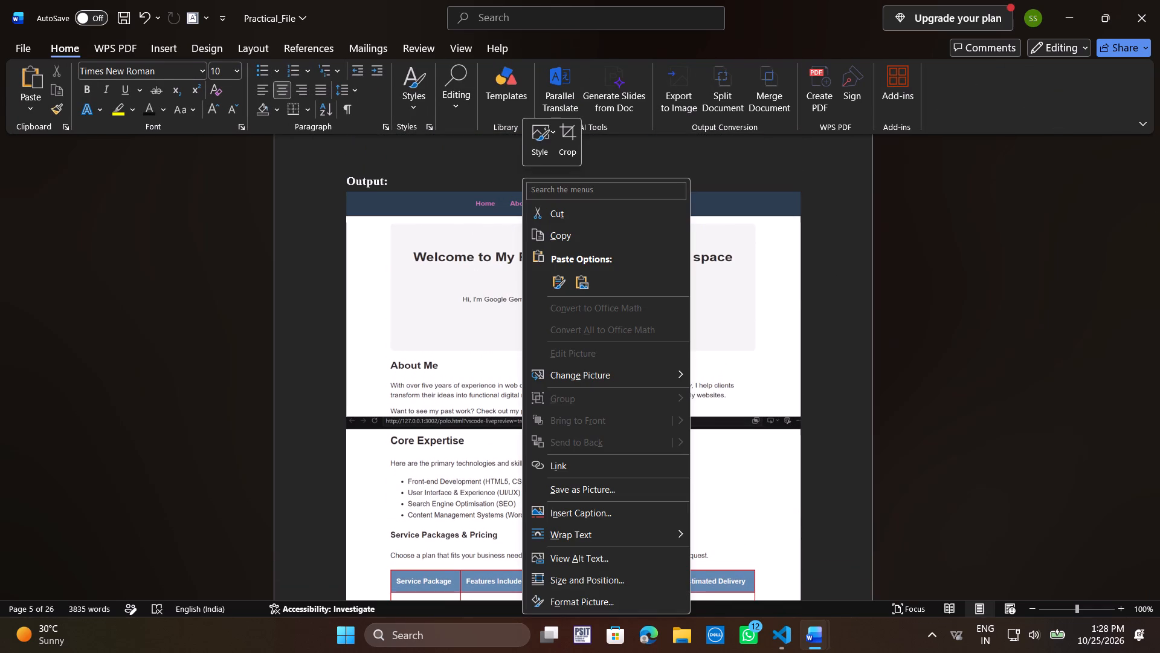
click(306, 306)
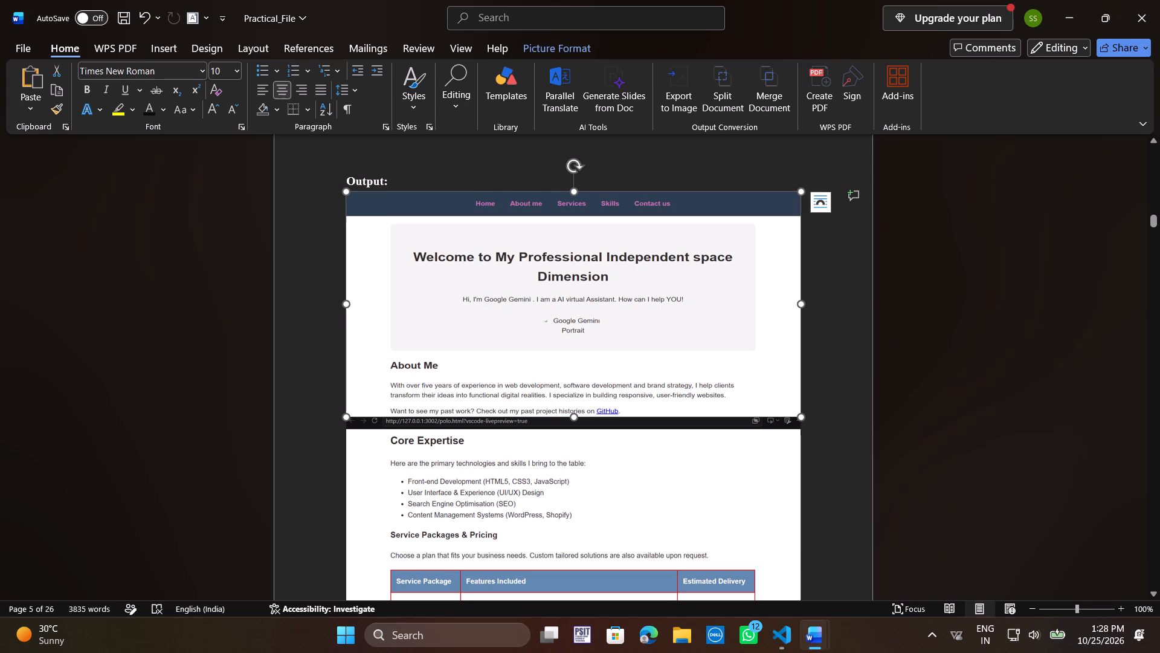
click(575, 419)
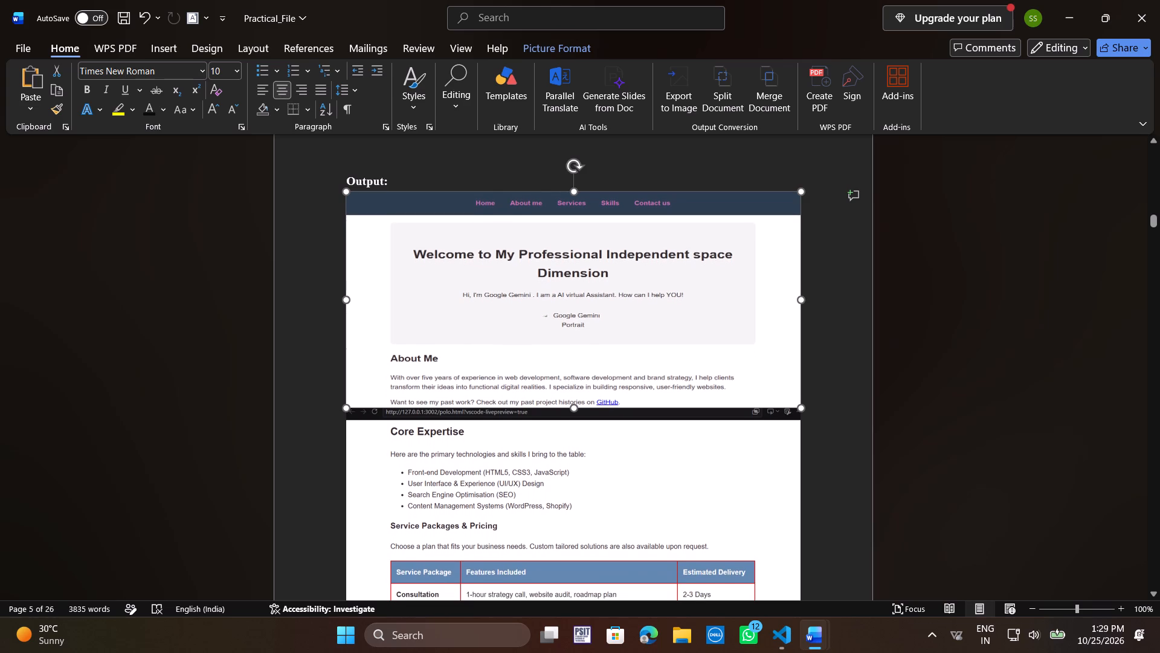
click(306, 377)
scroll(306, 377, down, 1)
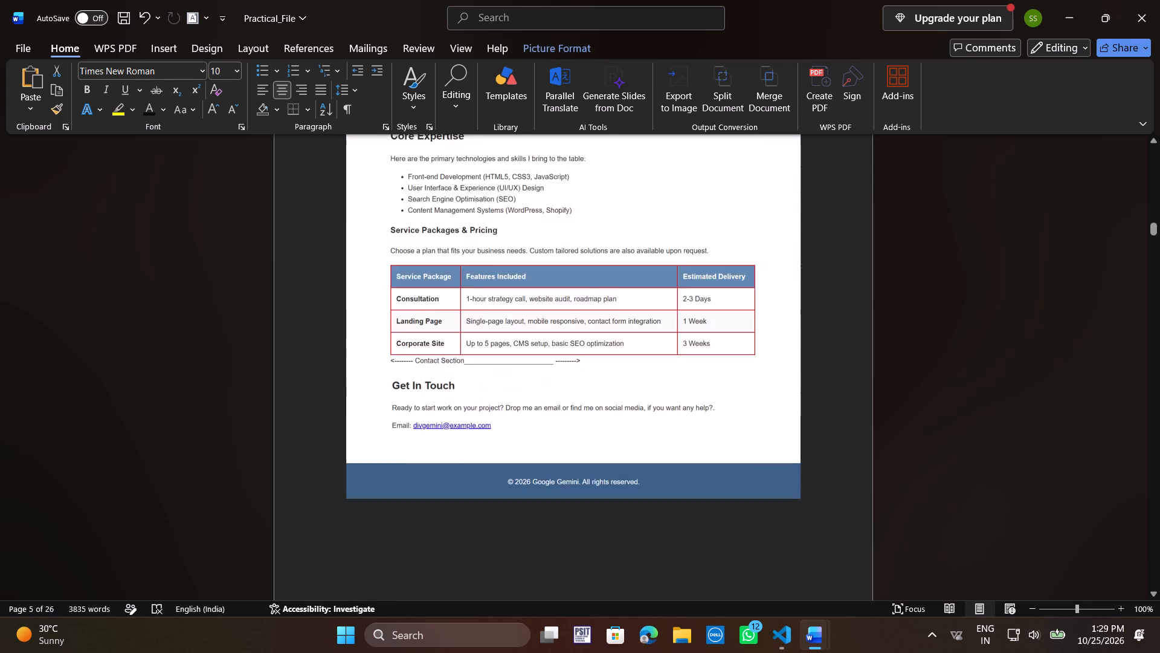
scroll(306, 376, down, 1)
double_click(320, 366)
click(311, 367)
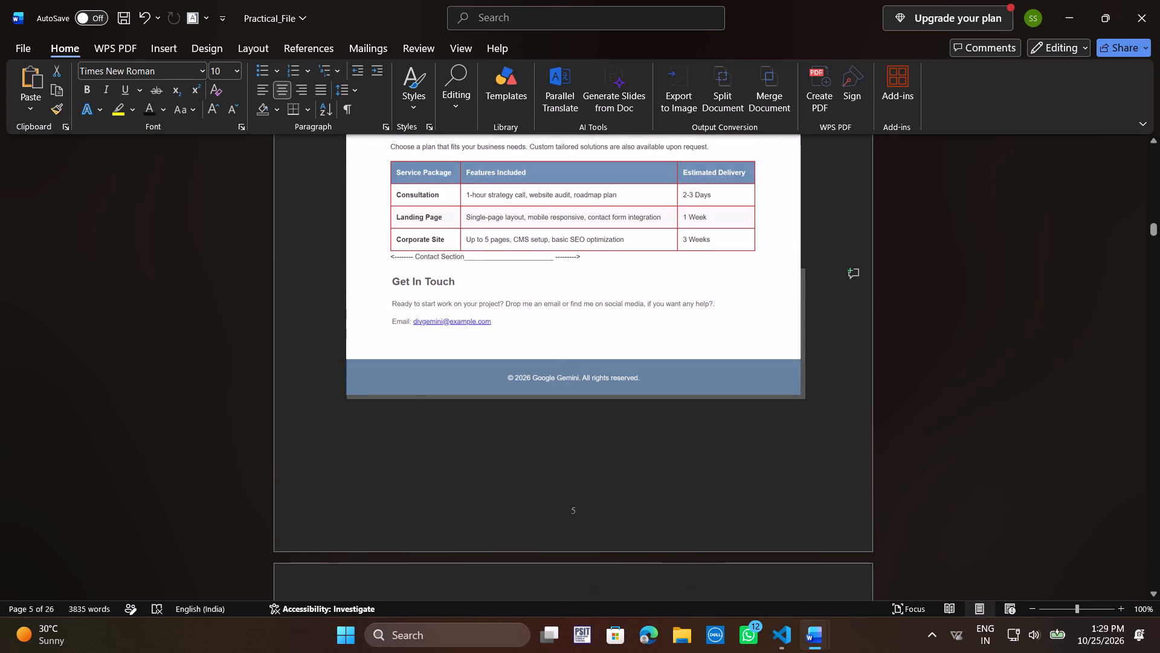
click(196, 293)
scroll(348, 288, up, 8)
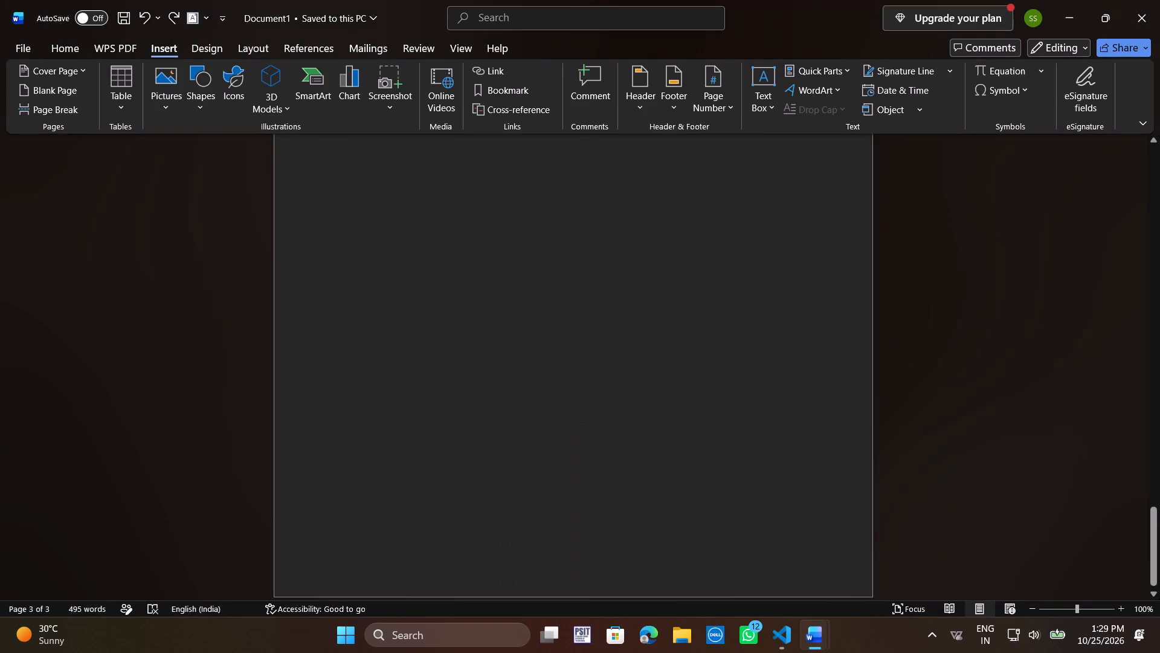
Minimize the Document1 window and open Kuro from the desktop.
click(1076, 5)
double_click(254, 383)
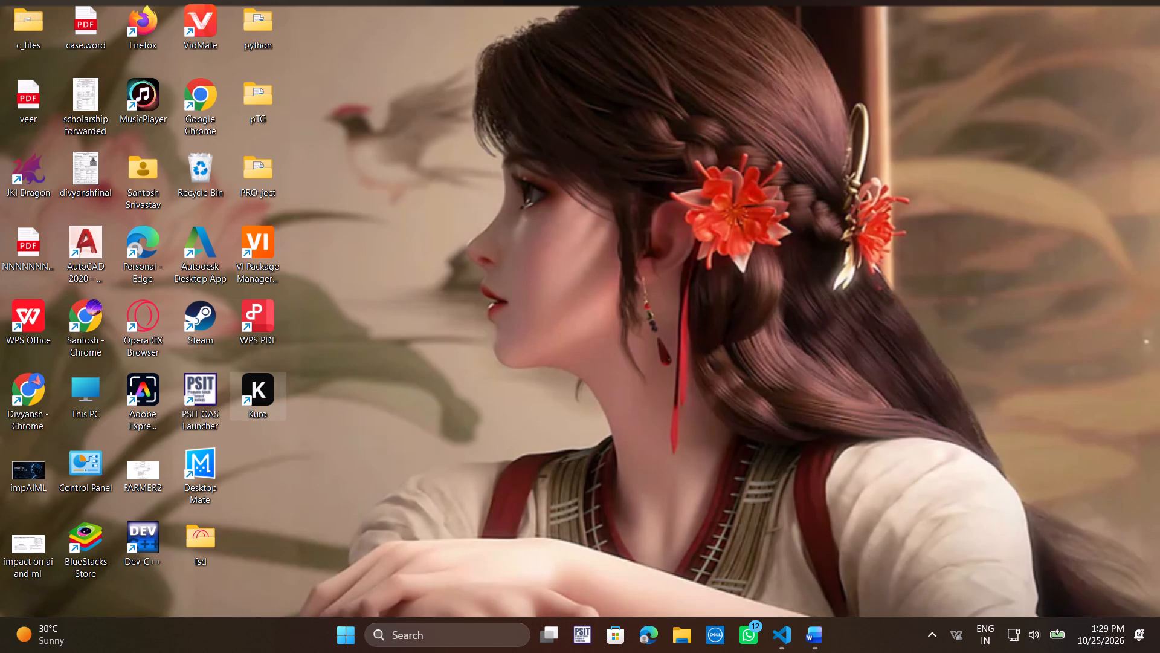
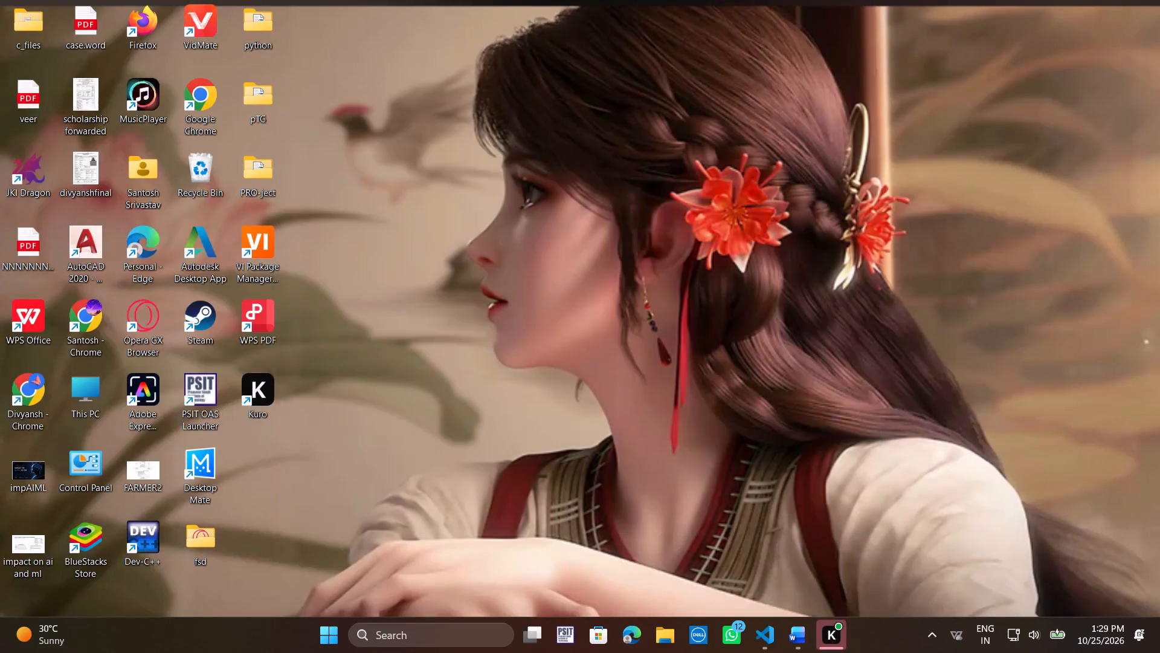
Switch to the Practical_File document and examine Practical 2's objective and the start of its index.html code.
click(820, 650)
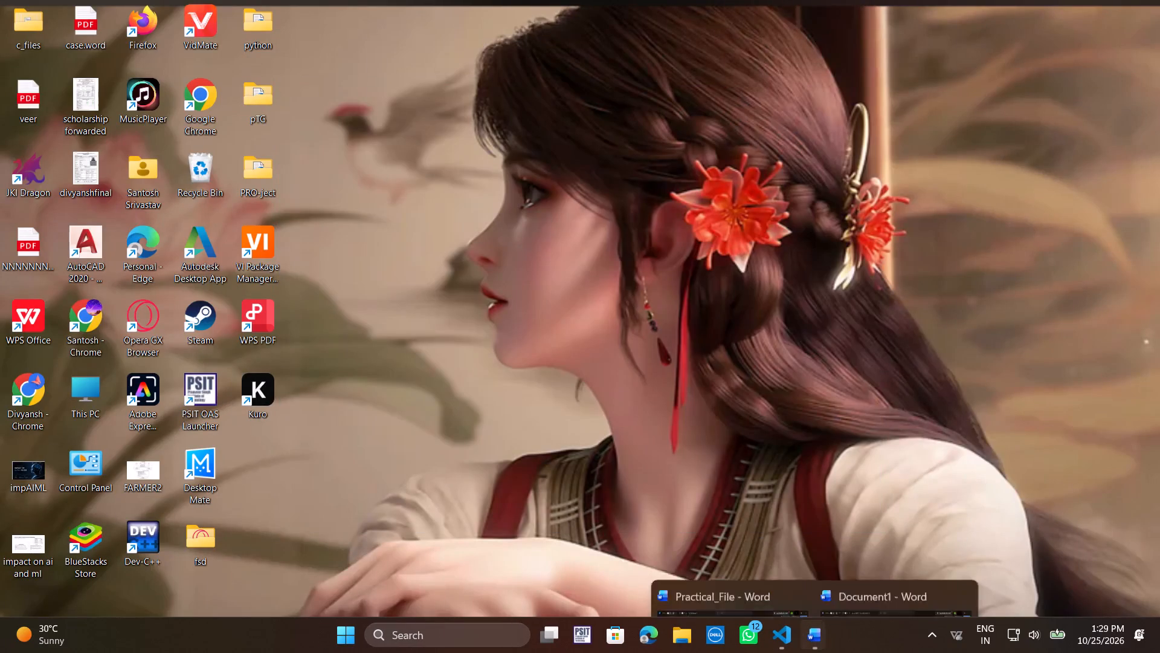
click(746, 574)
scroll(549, 475, down, 1)
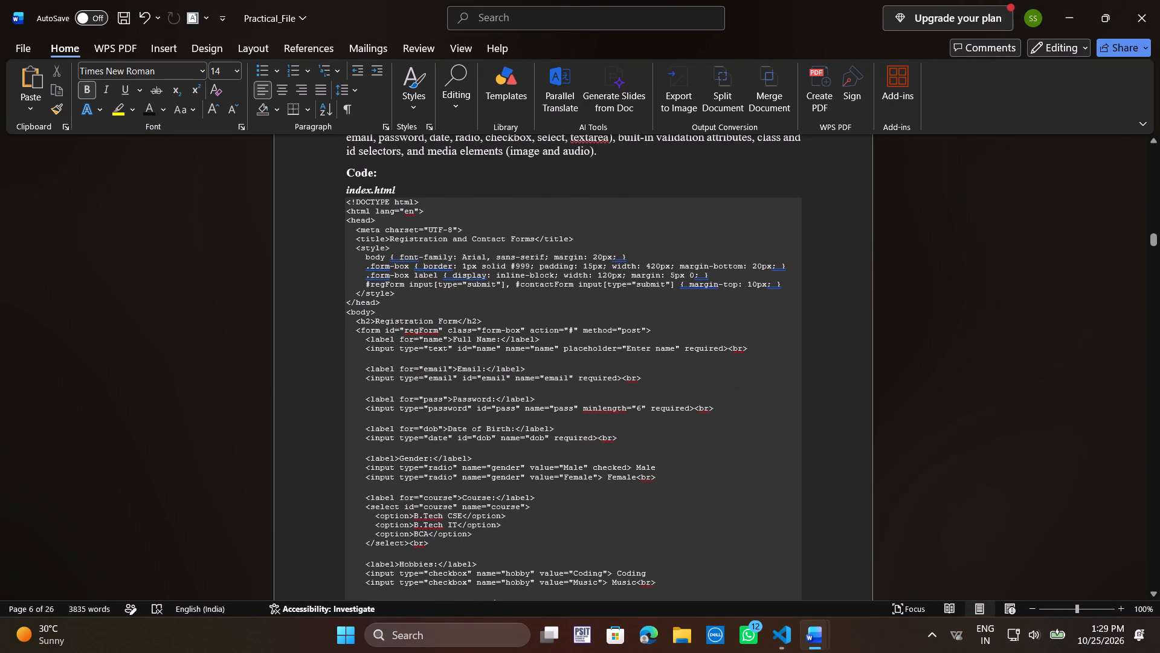
scroll(665, 311, up, 1)
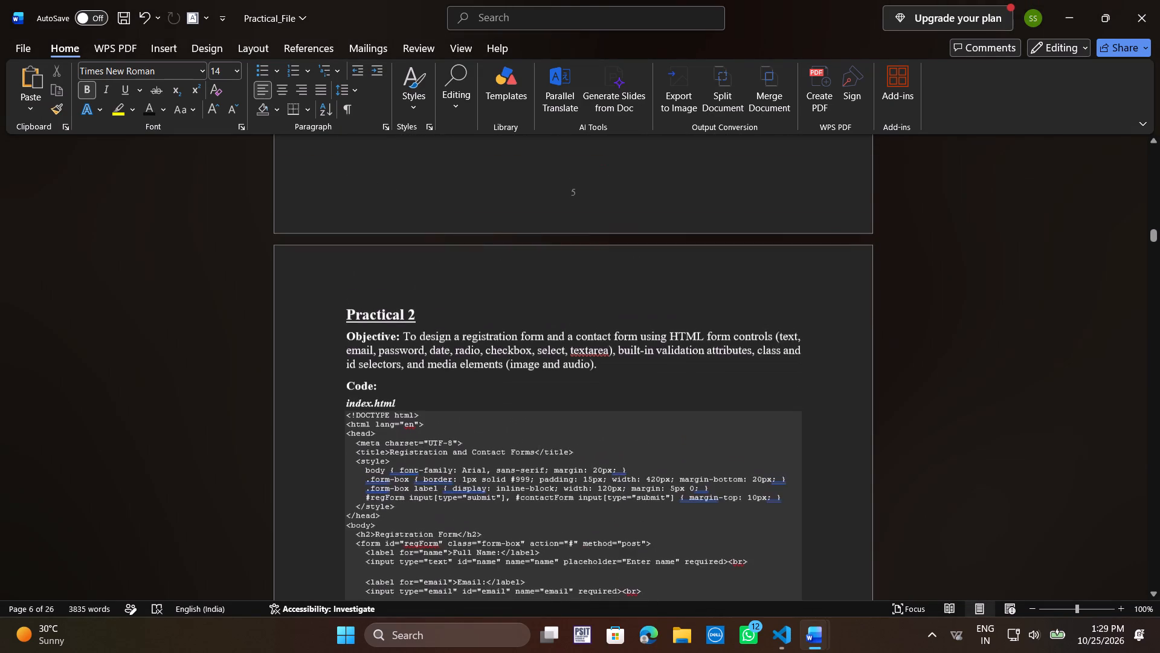
scroll(665, 311, up, 1)
scroll(665, 311, down, 3)
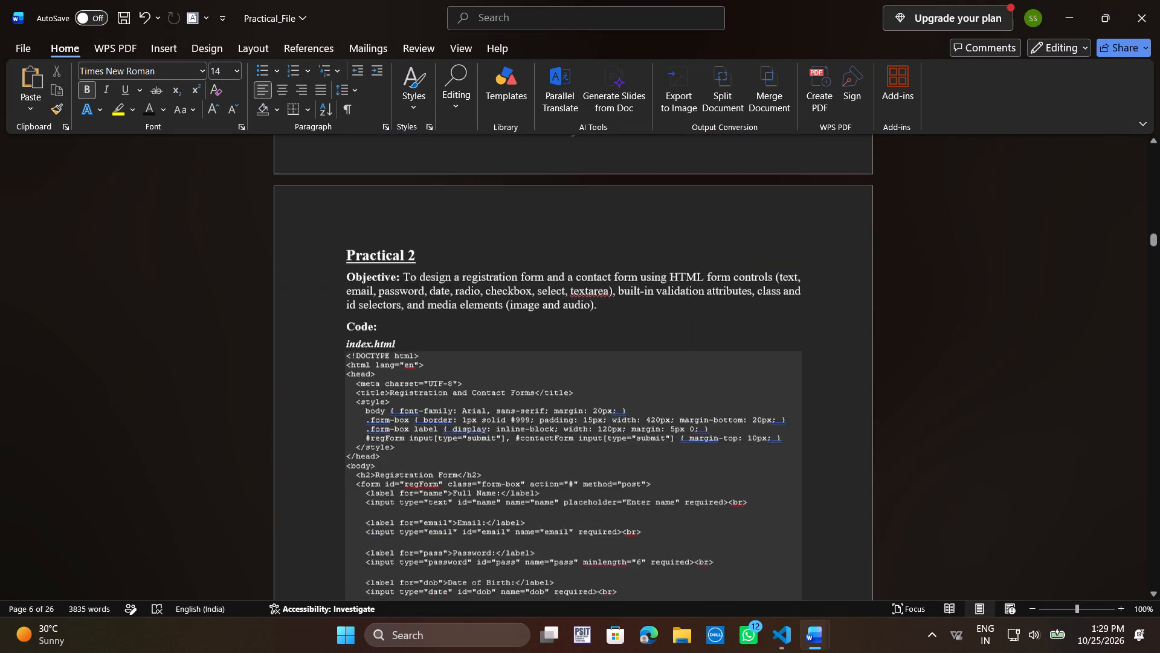
scroll(665, 311, down, 1)
scroll(665, 311, up, 1)
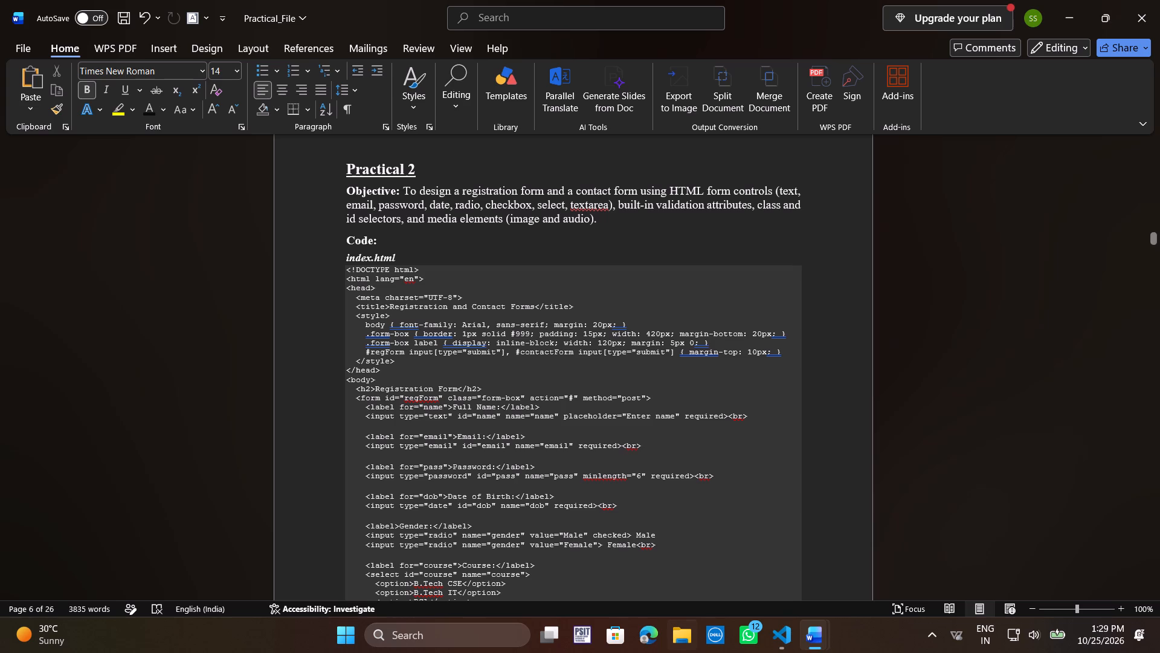
Switch to Visual Studio Code and open registration.html from the fsd folder.
click(767, 638)
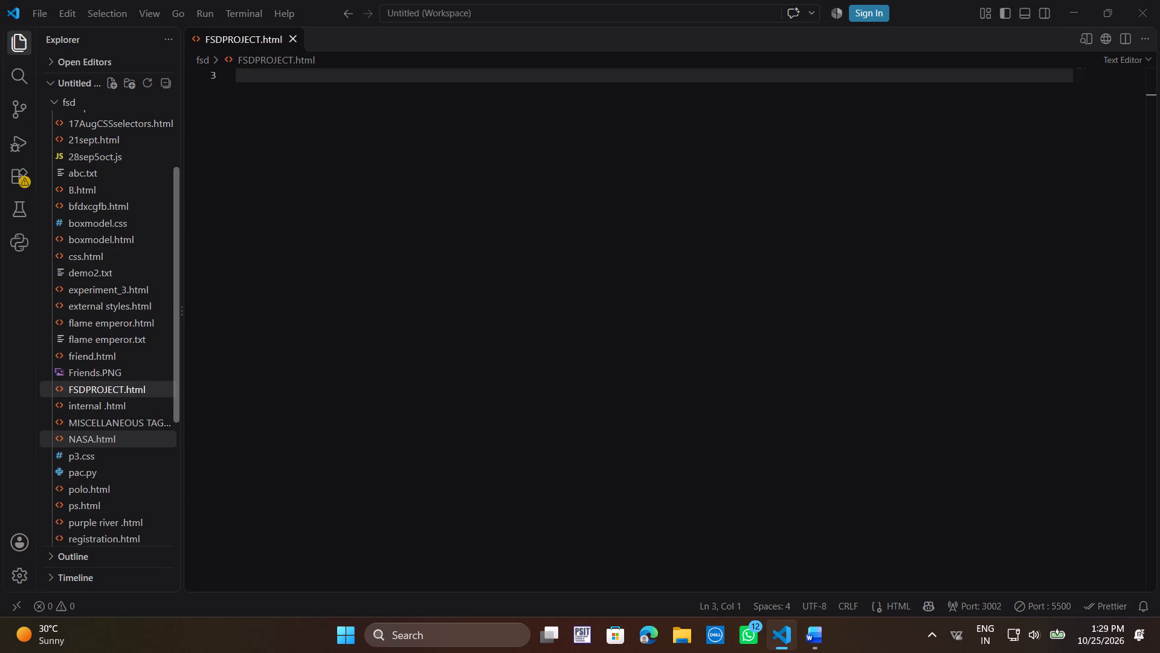
click(135, 542)
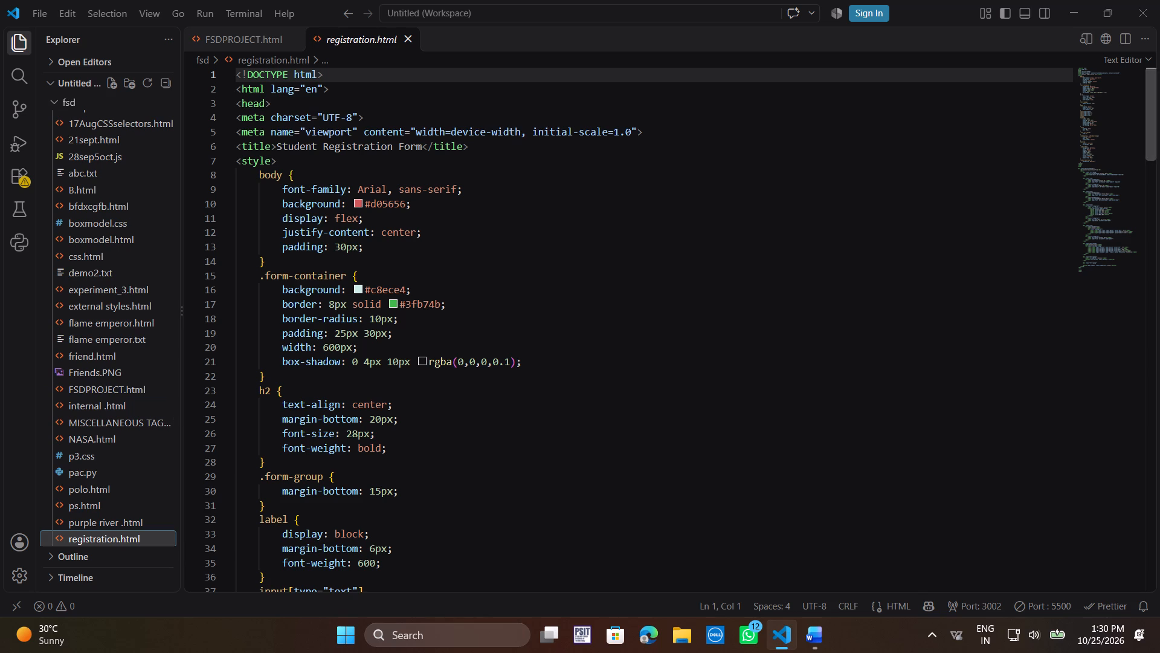
Show a live preview of registration.html, examine the Student Registration Form from top to bottom, and close the preview.
click(1086, 42)
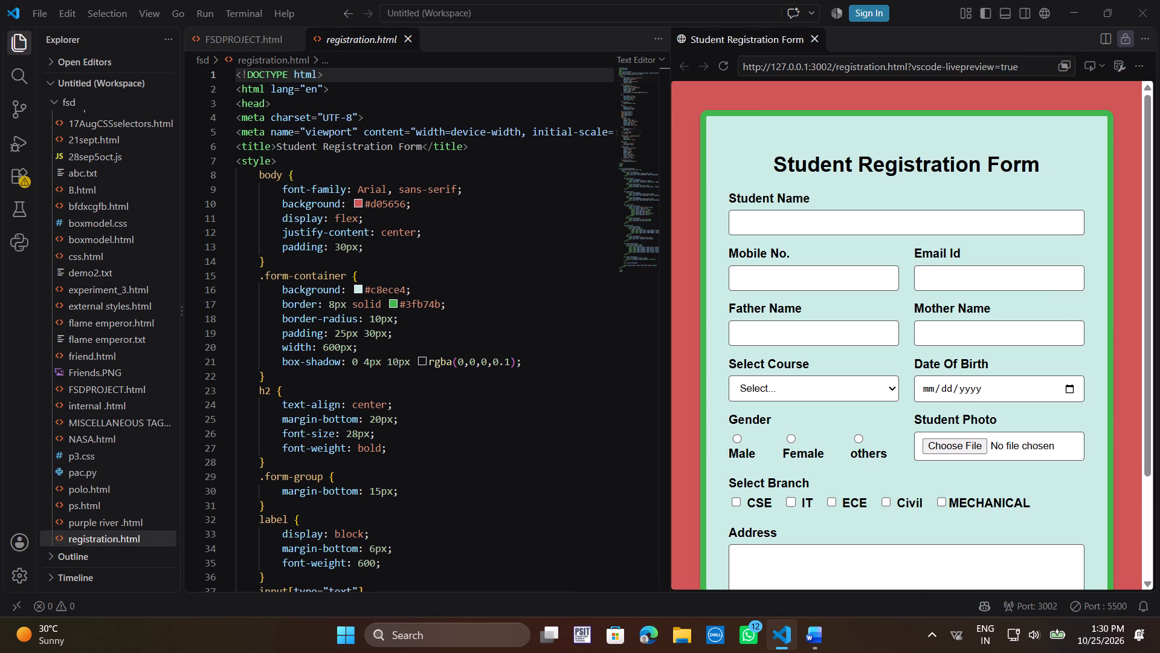
scroll(822, 226, up, 1)
scroll(833, 259, down, 3)
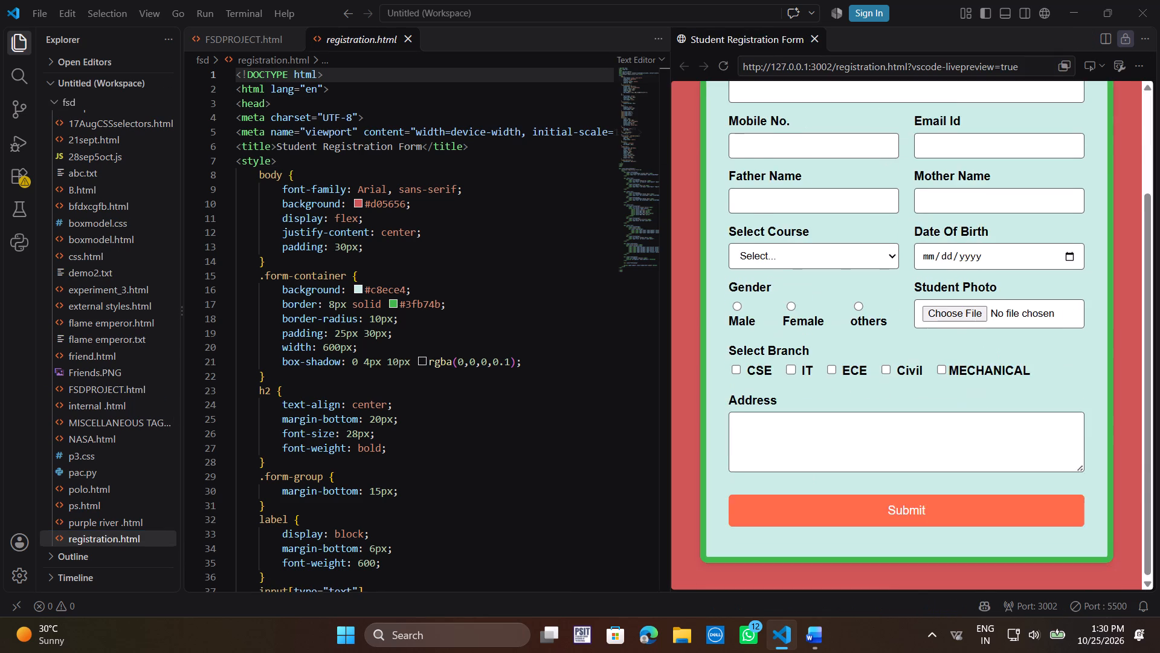
scroll(833, 259, up, 4)
scroll(833, 259, down, 5)
scroll(833, 259, up, 6)
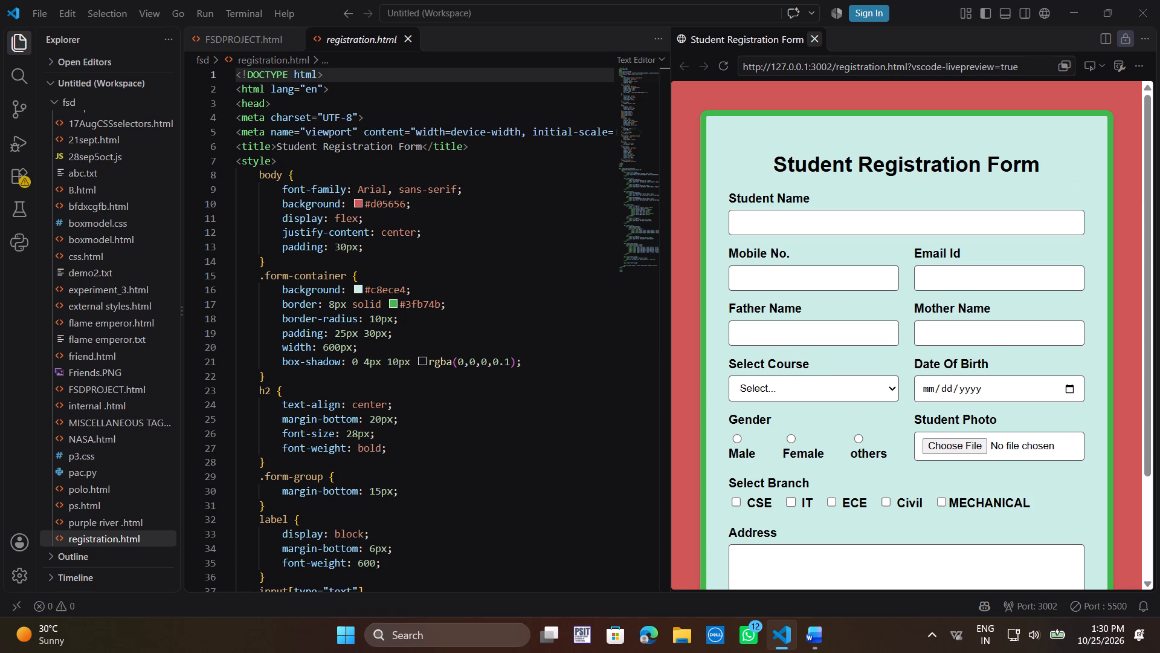
click(807, 37)
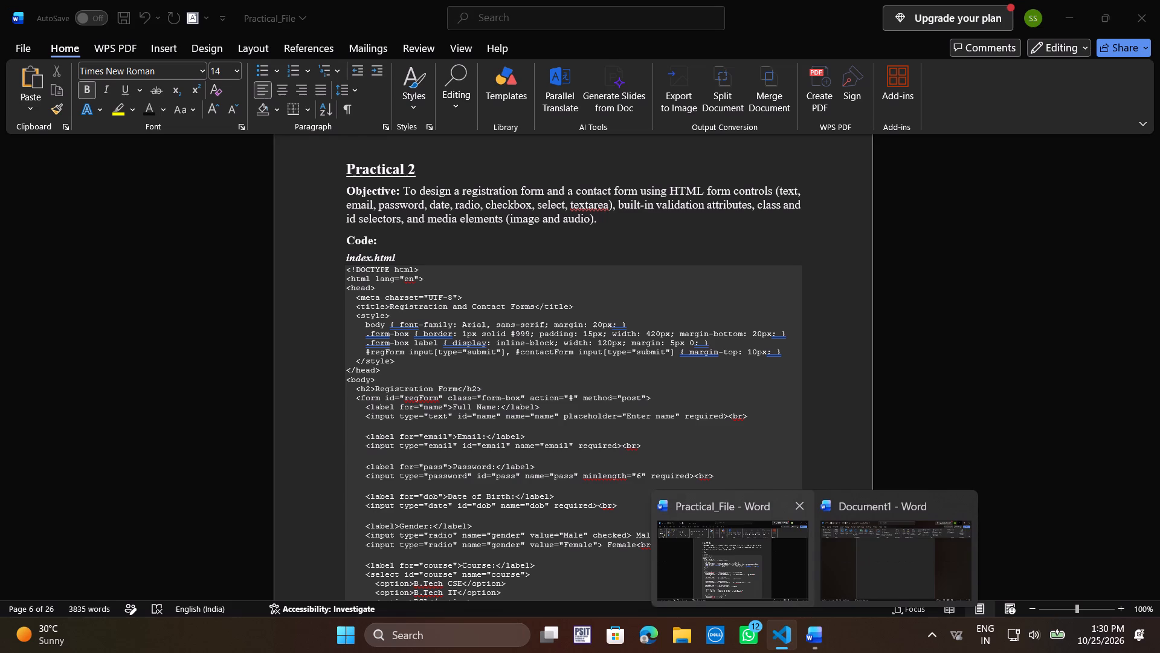
Switch back to Practical_File and examine the registration and contact form picture under Practical 2's Output heading.
click(761, 543)
scroll(602, 369, down, 1)
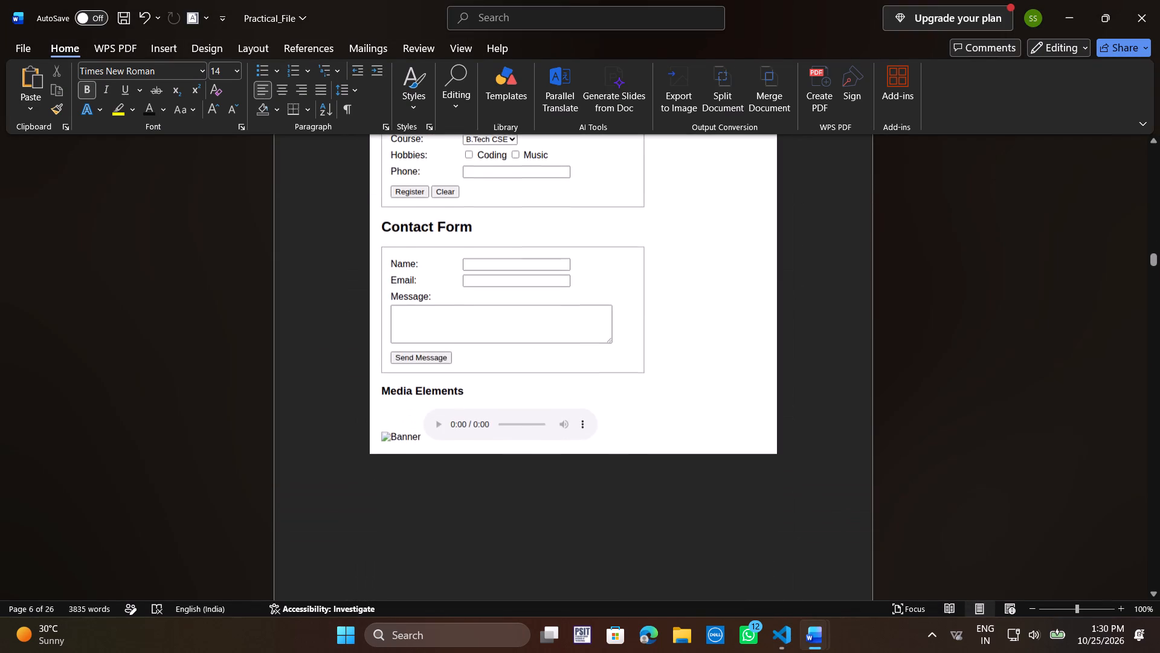
scroll(602, 369, down, 1)
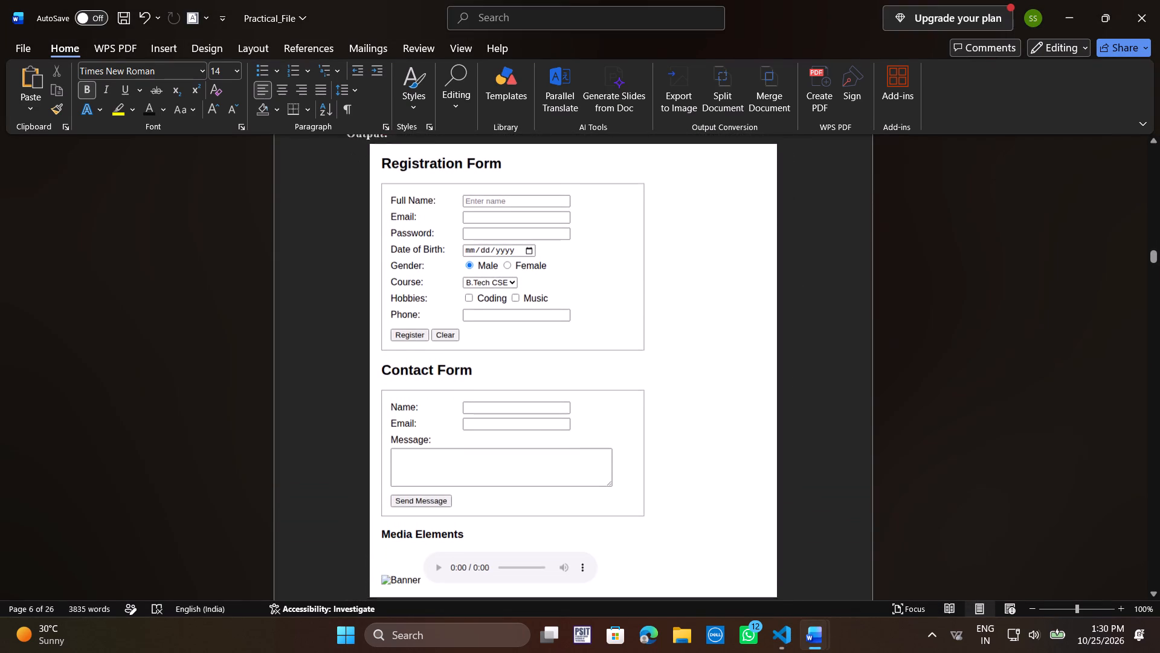
scroll(602, 369, down, 1)
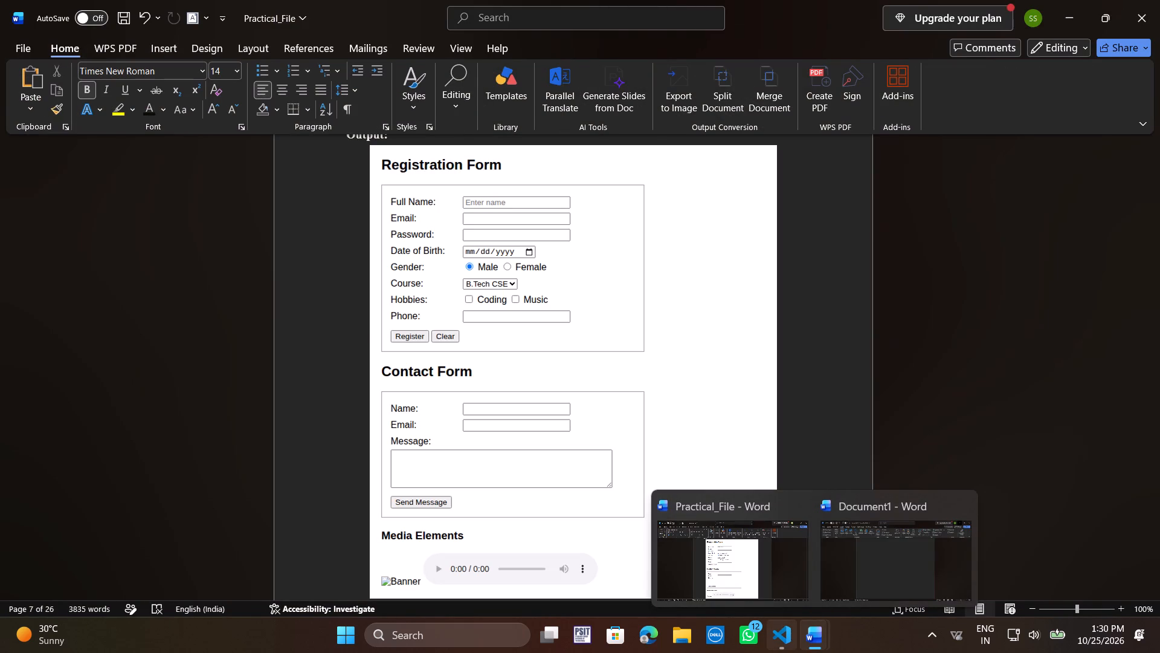
Preview registration.html in Visual Studio Code again, compare the form with Practical 2's output picture in Practical_File, and close the preview.
click(787, 577)
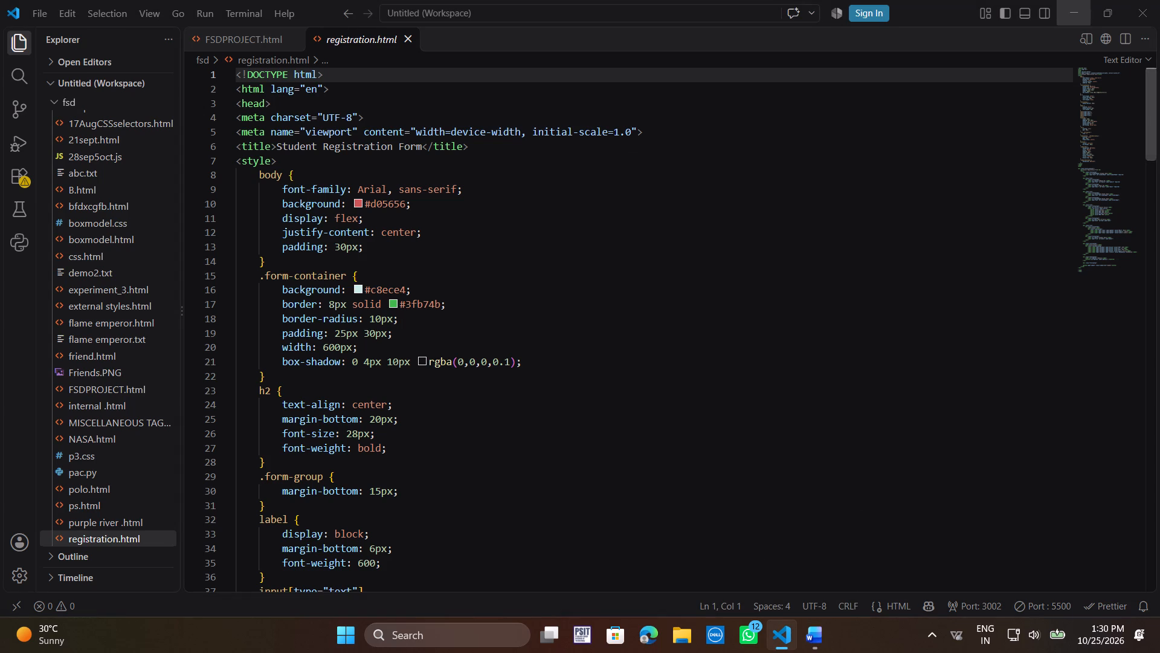
click(1087, 42)
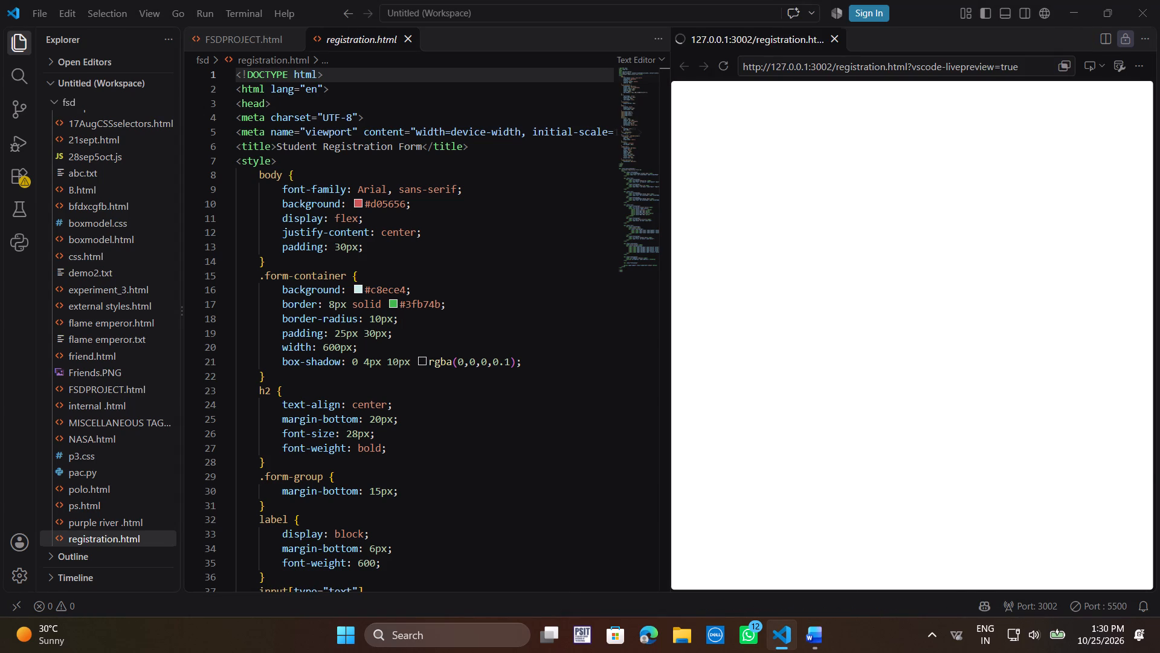
scroll(863, 478, down, 1)
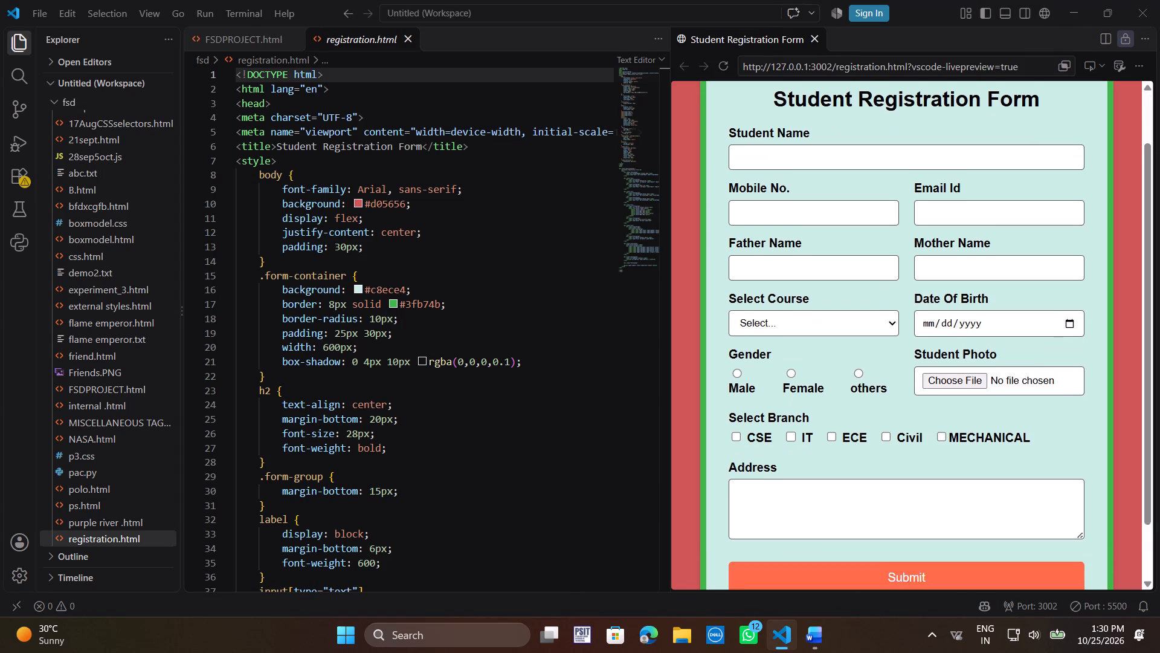
scroll(863, 478, down, 1)
click(833, 539)
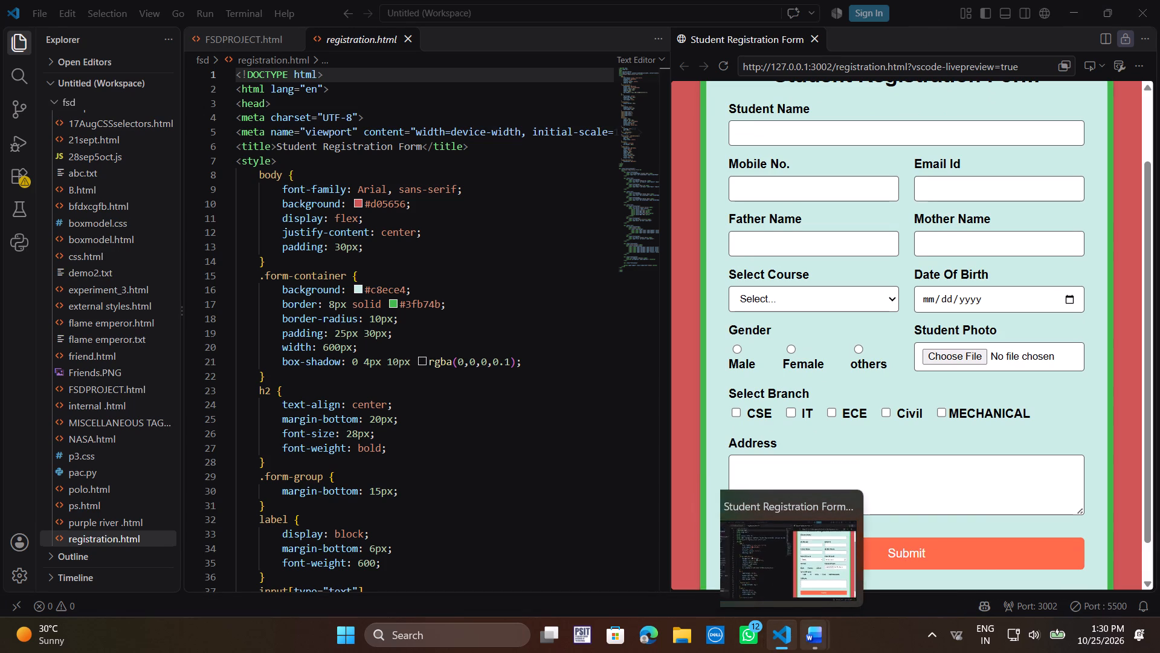
click(779, 572)
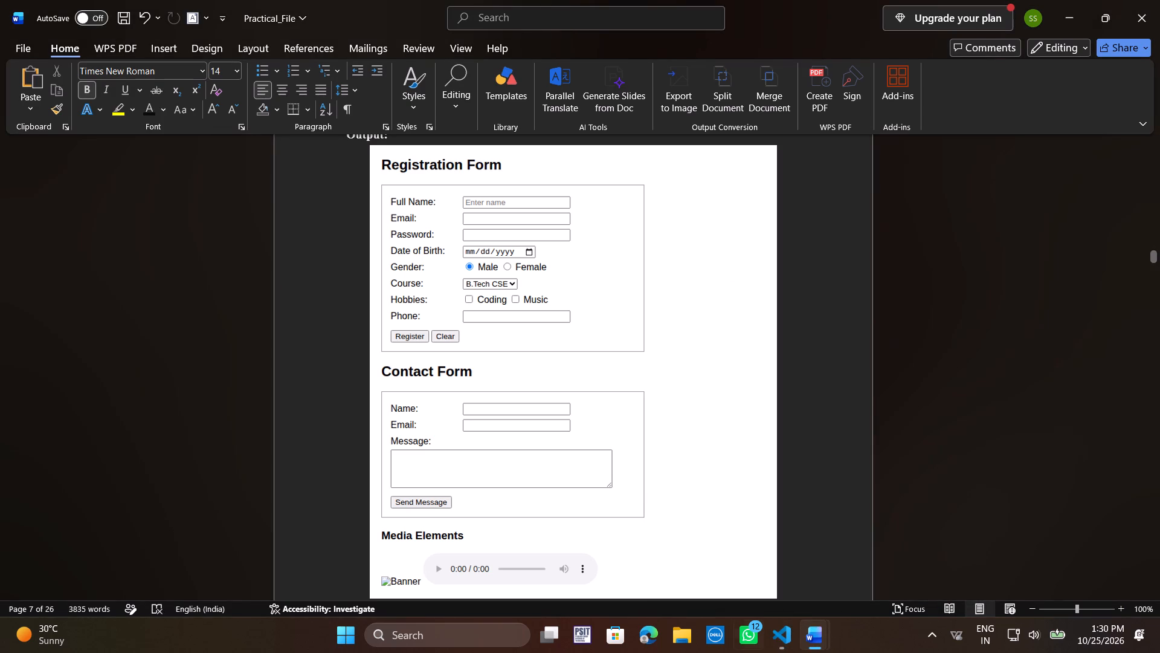
click(782, 635)
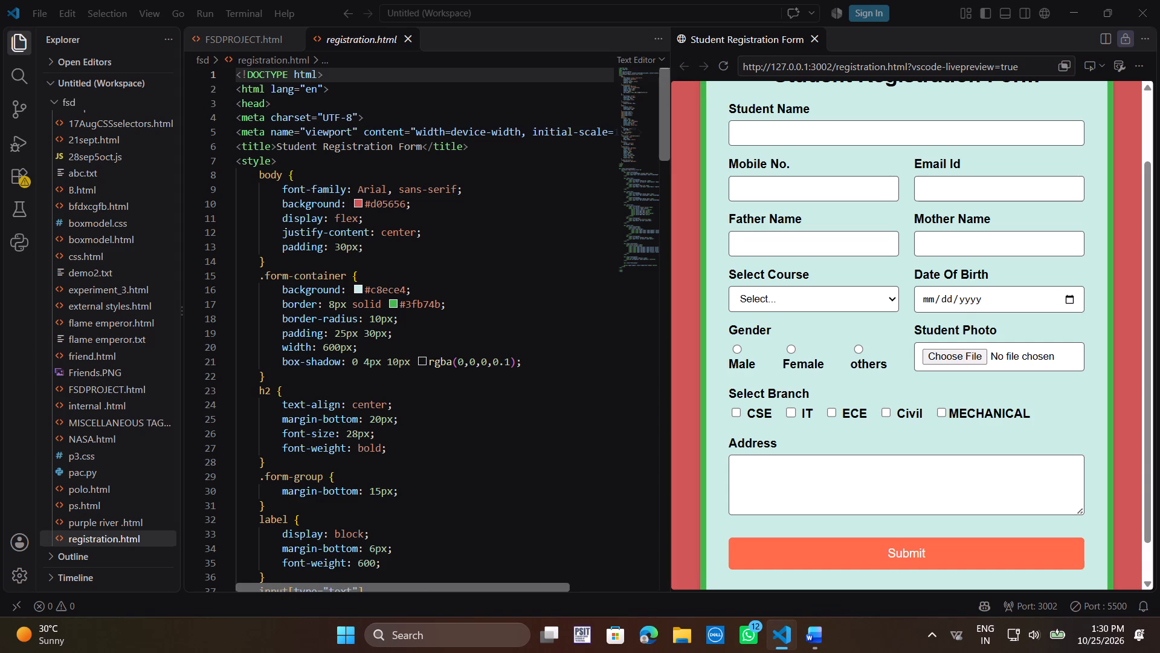
click(817, 33)
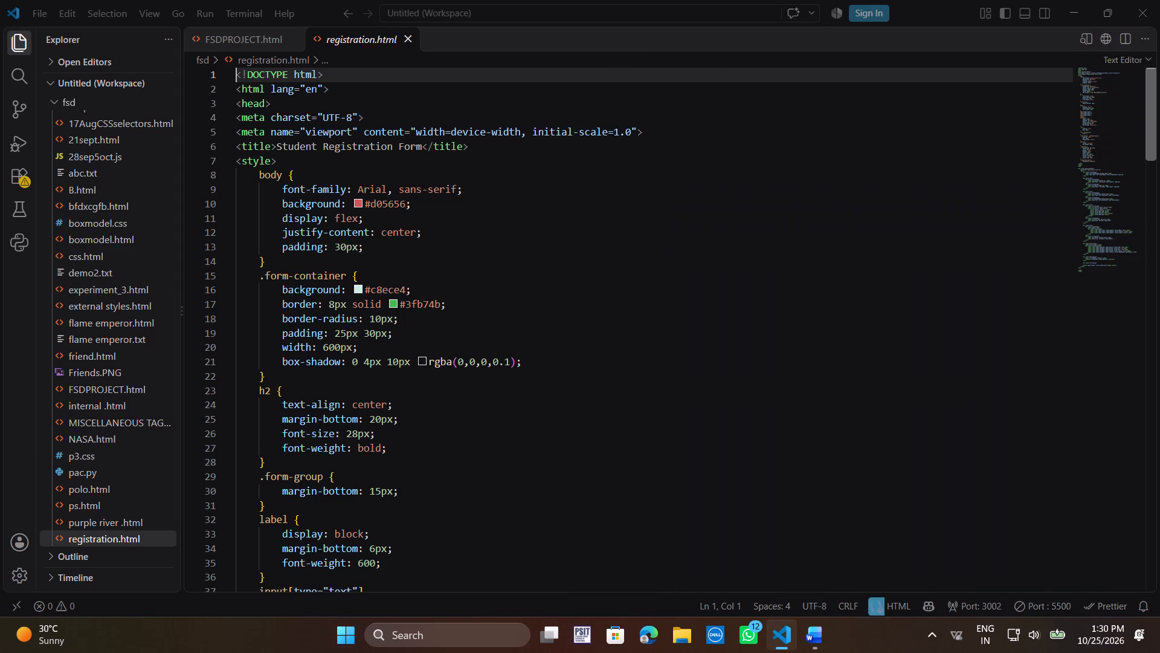
In the body rule of registration.html, join the background and display declarations onto the font-family line.
click(281, 207)
key(BackSpace)
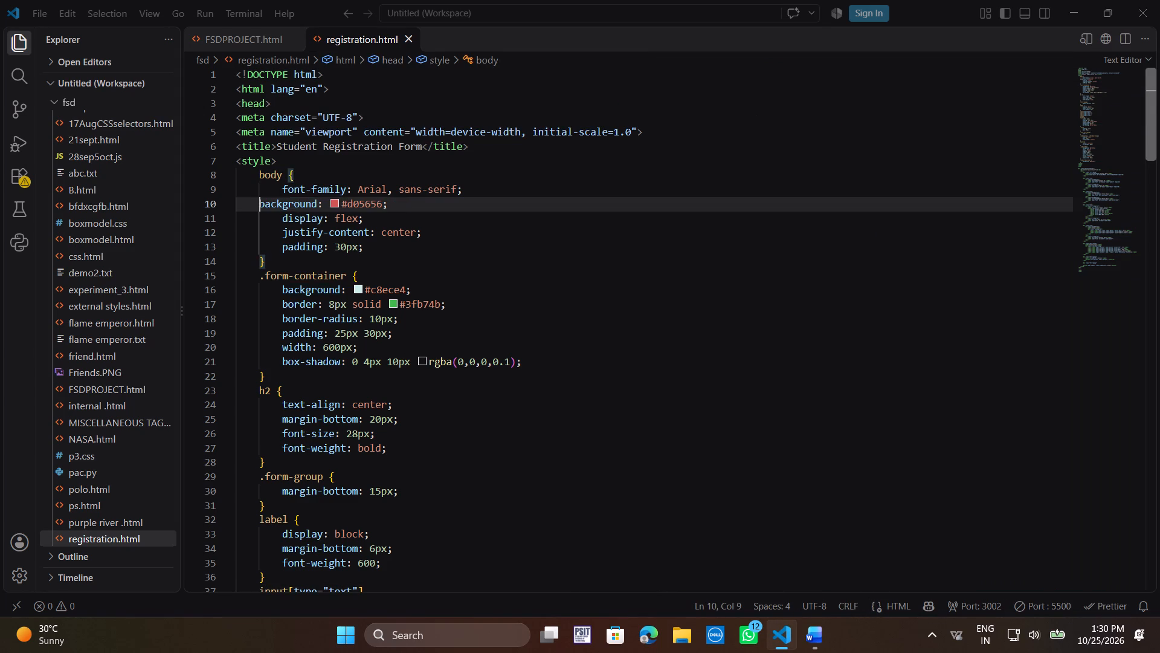
key(BackSpace)
key(BackSpace)
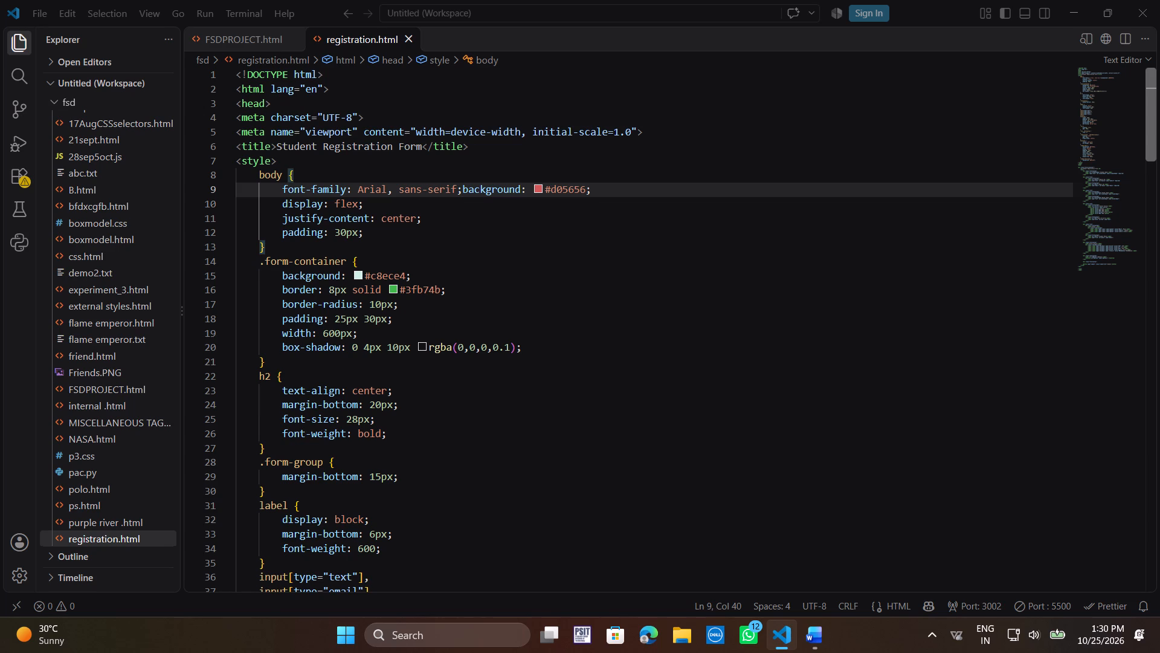
click(282, 203)
key(BackSpace)
key(BackSpace)
key(BackSpace)
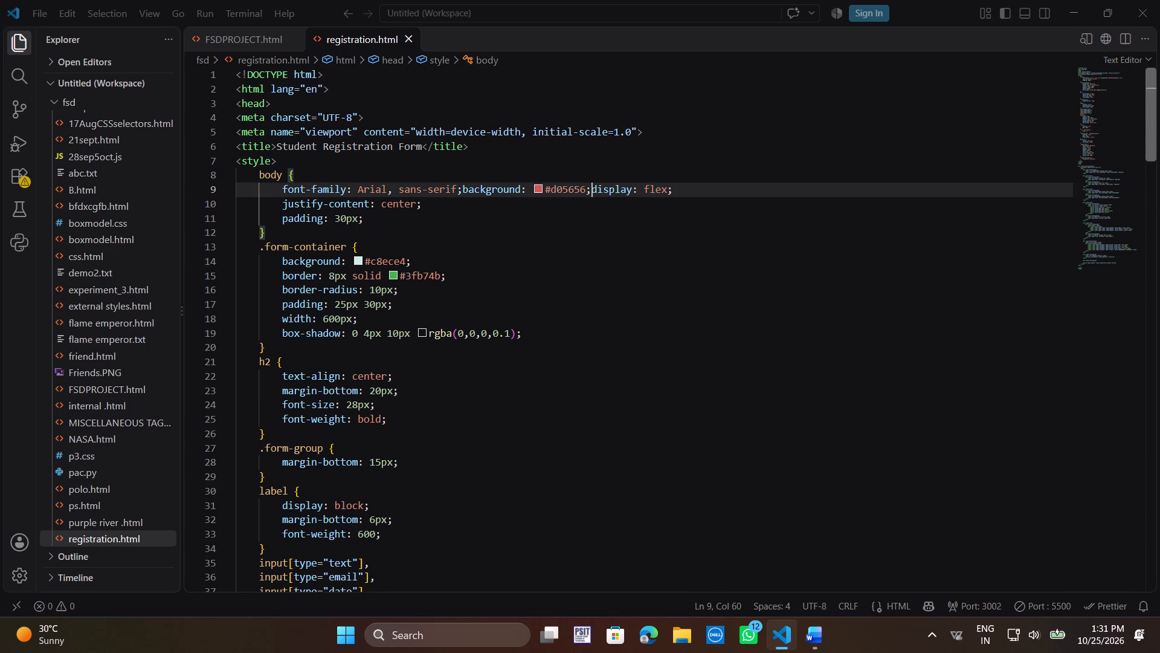
Join the body rule's justify-content and padding declarations and its closing brace onto the same font-family line.
click(279, 211)
key(BackSpace)
key(BackSpace)
key(BackSpace)
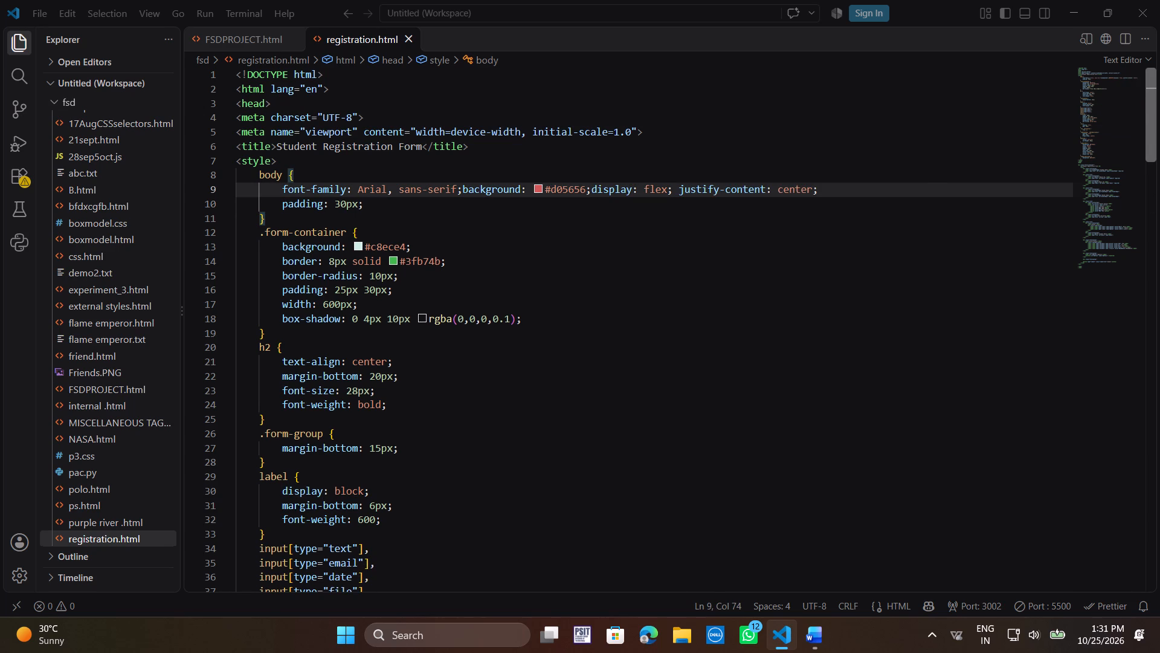
click(282, 203)
key(BackSpace)
key(BackSpace)
key(BackSpace)
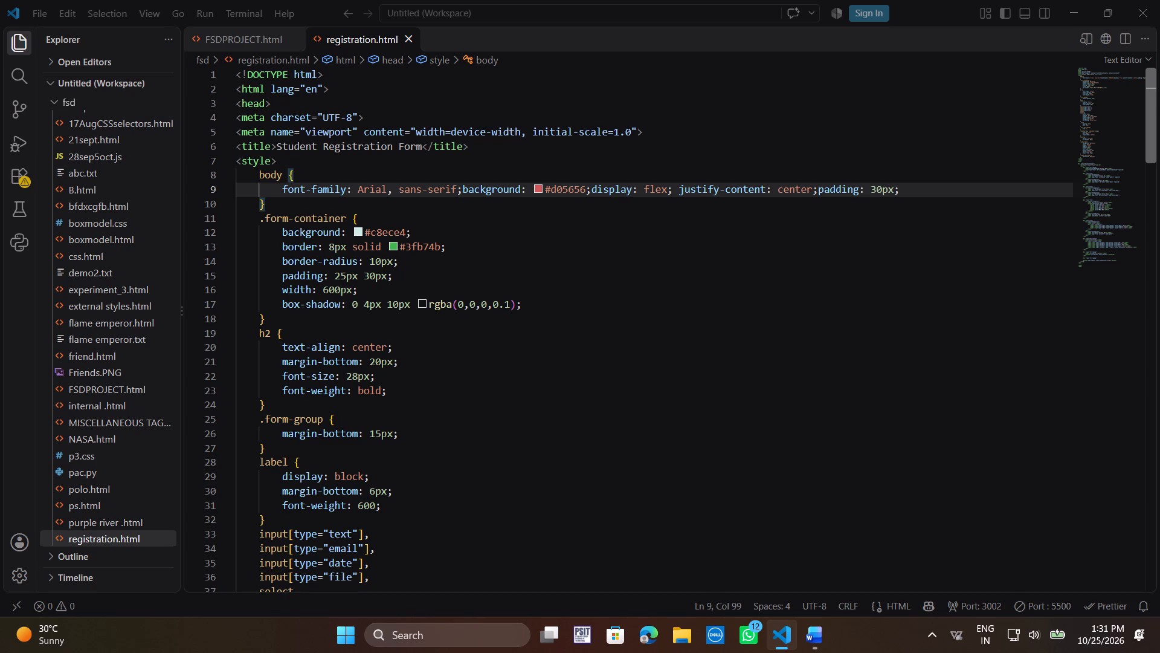
click(257, 202)
key(BackSpace)
key(BackSpace)
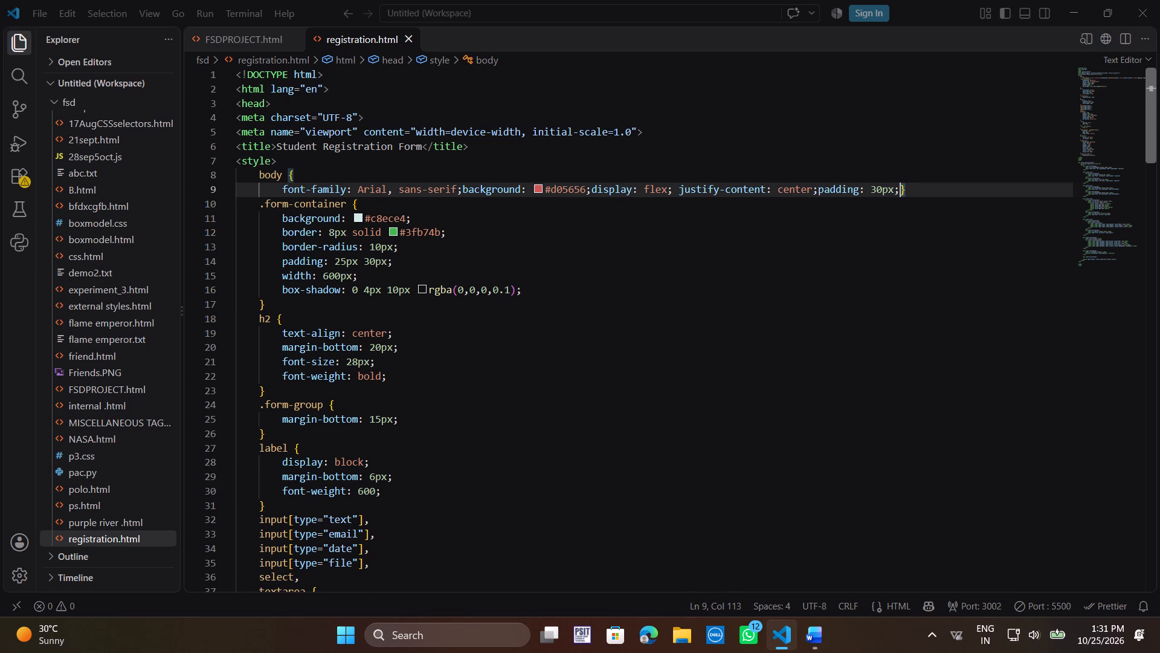
Join the .form-container rule's background, border and border-radius declarations onto its selector line.
click(282, 220)
key(BackSpace)
key(BackSpace)
key(BackSpace)
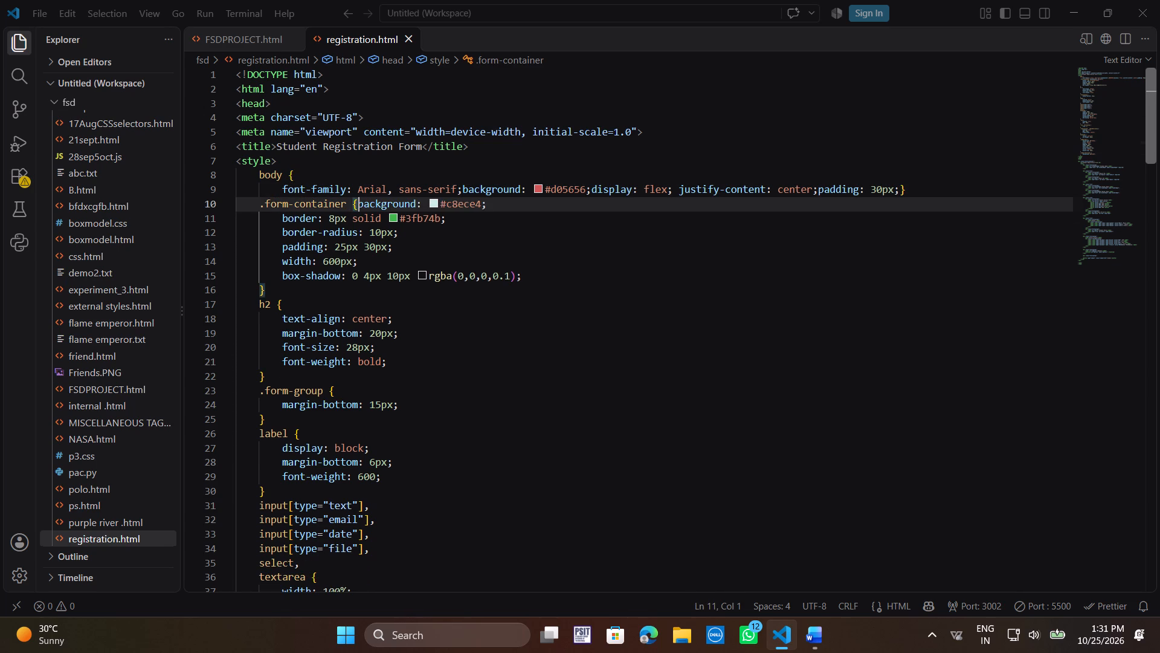
click(282, 220)
key(BackSpace)
key(BackSpace)
key(BackSpace)
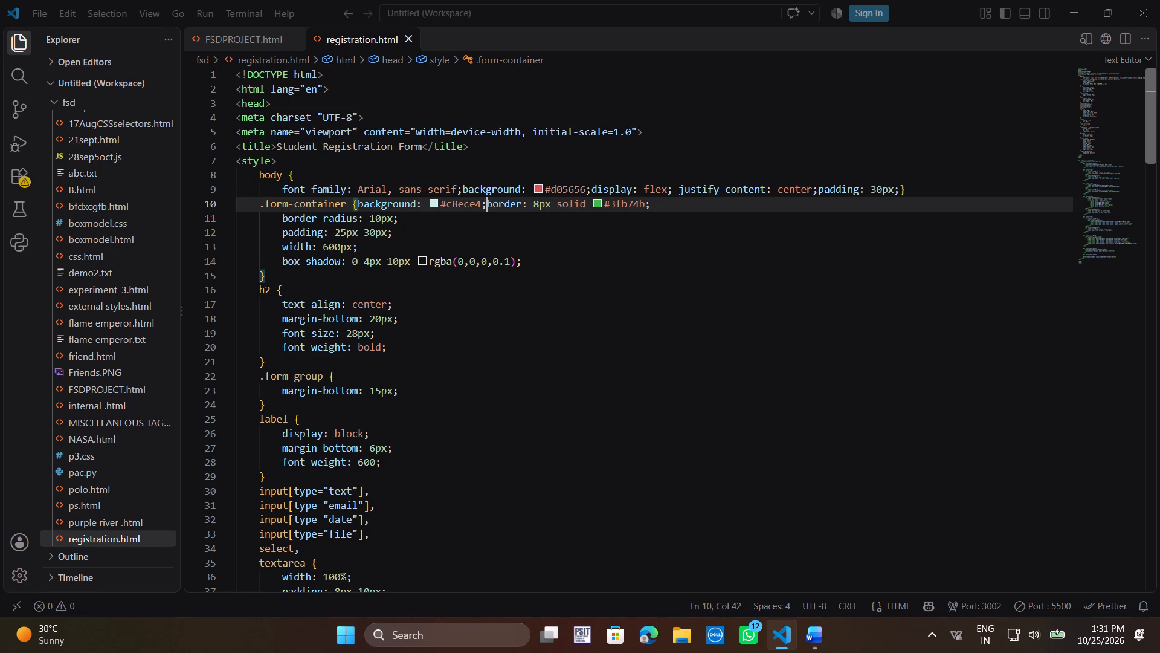
click(282, 222)
key(BackSpace)
key(BackSpace)
key(BackSpace)
Join the .form-container rule's padding, width and box-shadow declarations and its closing brace onto the selector line.
click(281, 224)
key(BackSpace)
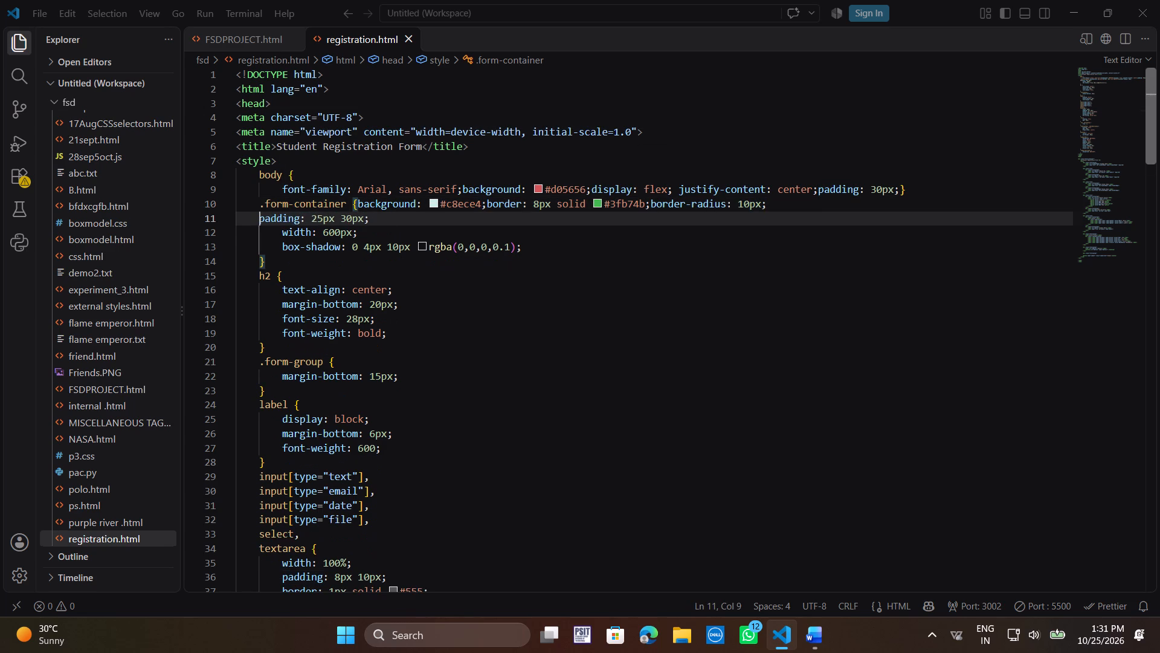
key(BackSpace)
key(BackSpace)
click(281, 221)
key(BackSpace)
key(BackSpace)
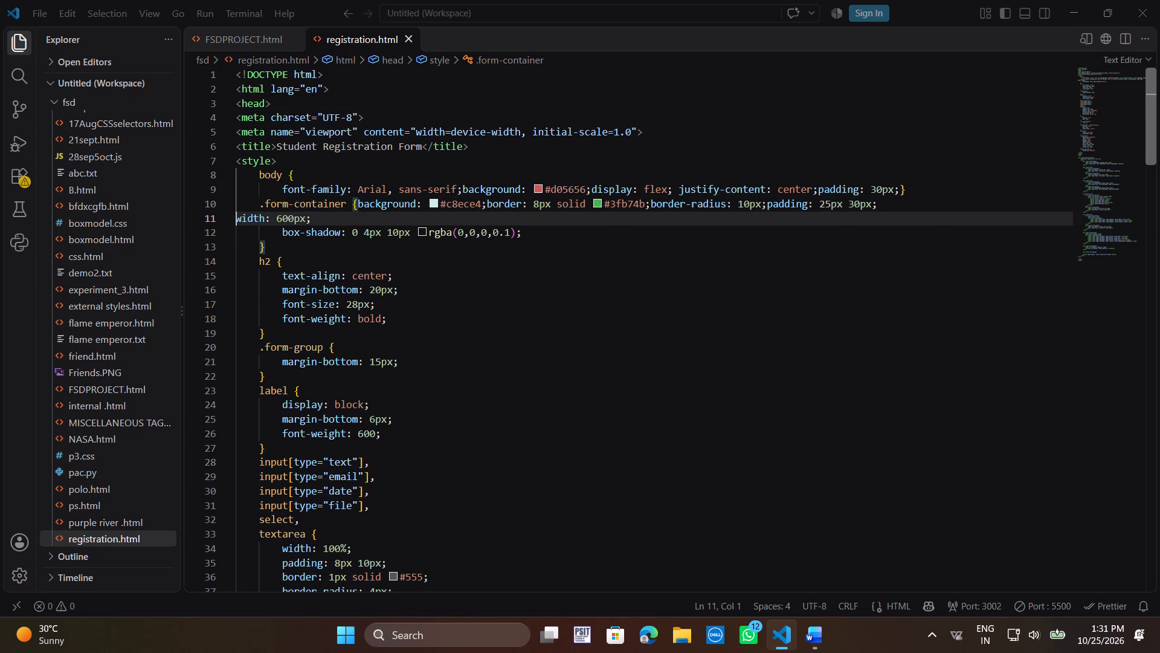
key(BackSpace)
click(281, 221)
key(BackSpace)
key(BackSpace)
key(BackSpace)
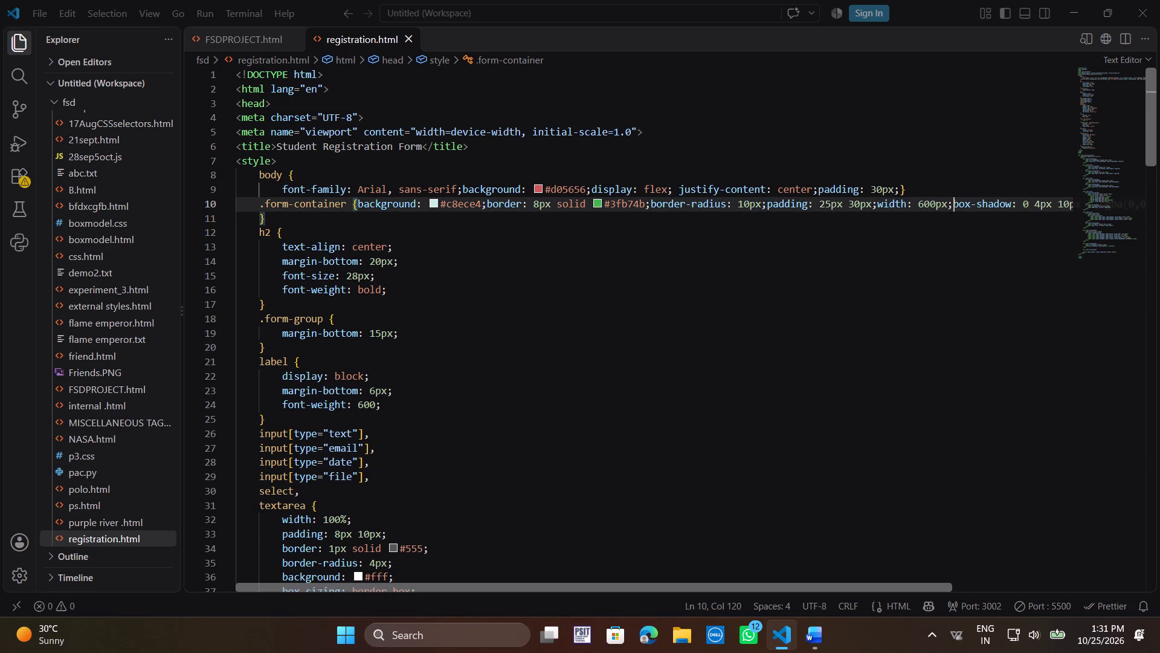
click(259, 222)
key(BackSpace)
key(BackSpace)
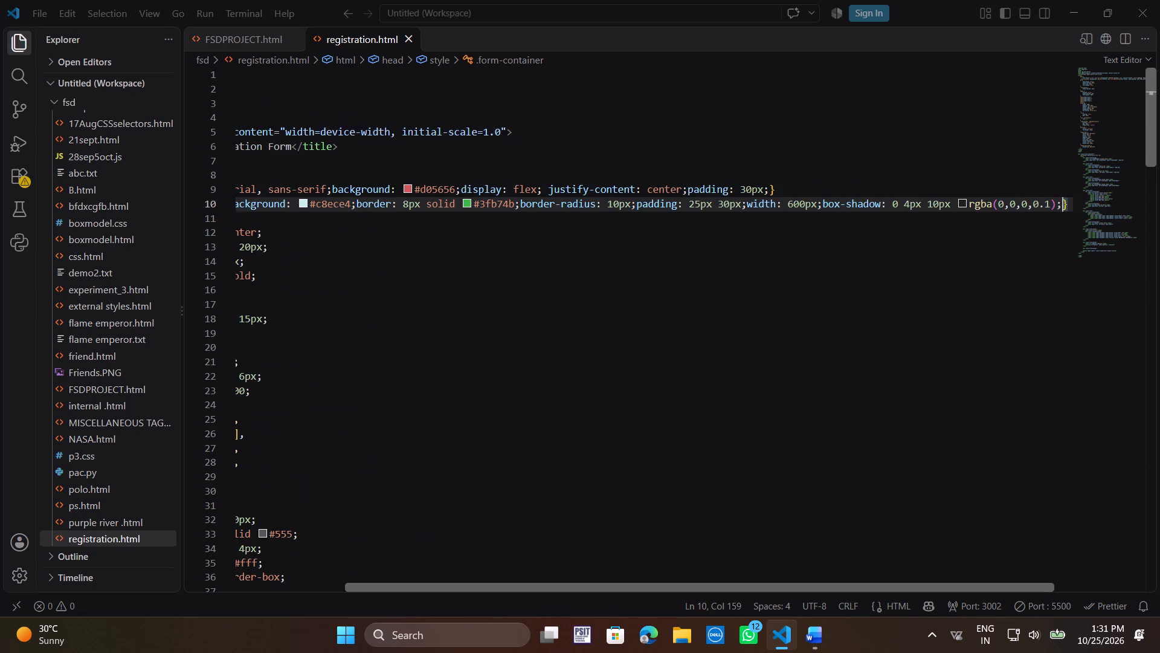
scroll(436, 221, down, 1)
scroll(451, 219, right, 7)
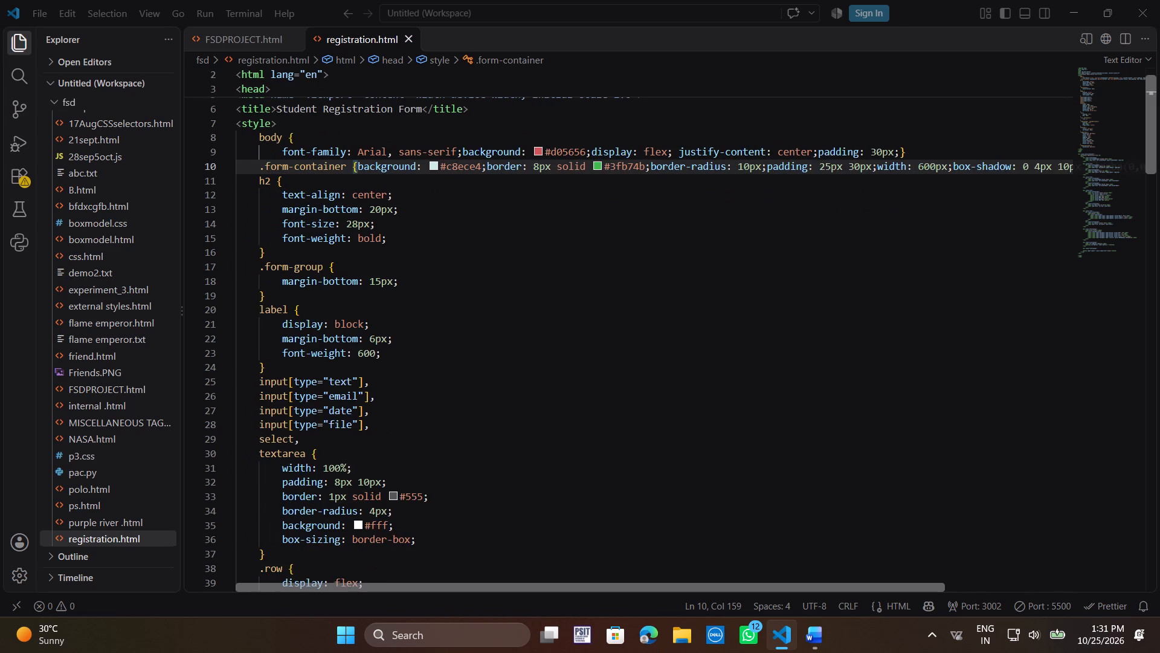
Join the body rule's font-family line, with all its declarations, onto the body selector line.
scroll(458, 217, up, 1)
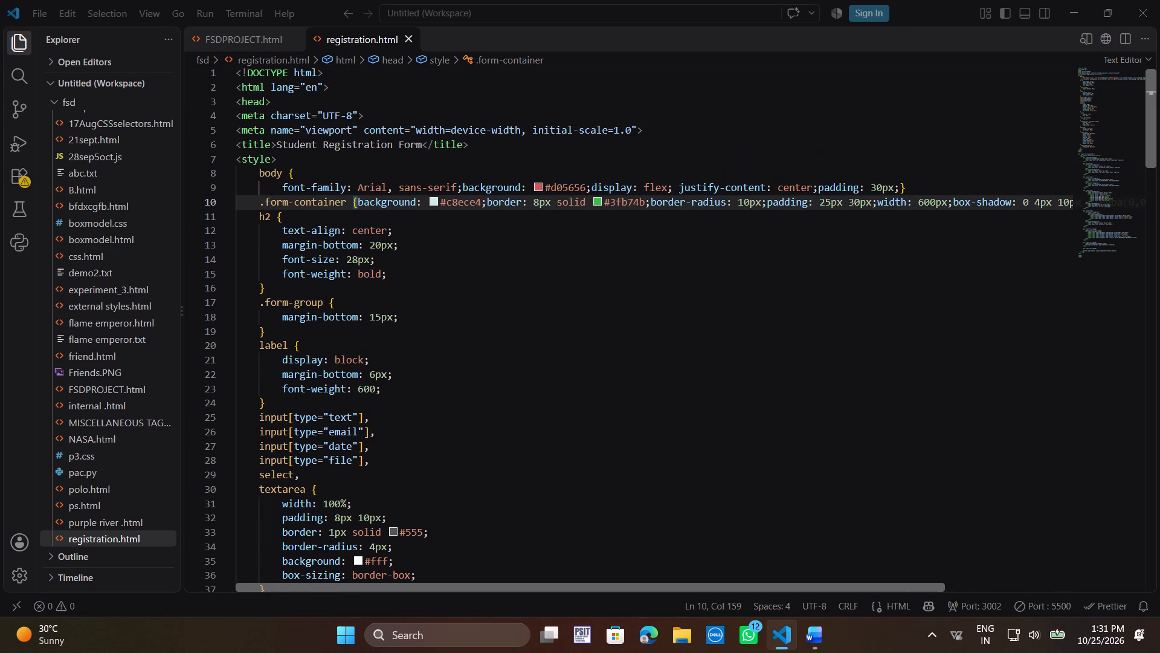
click(280, 187)
key(BackSpace)
key(BackSpace)
key(BackSpace)
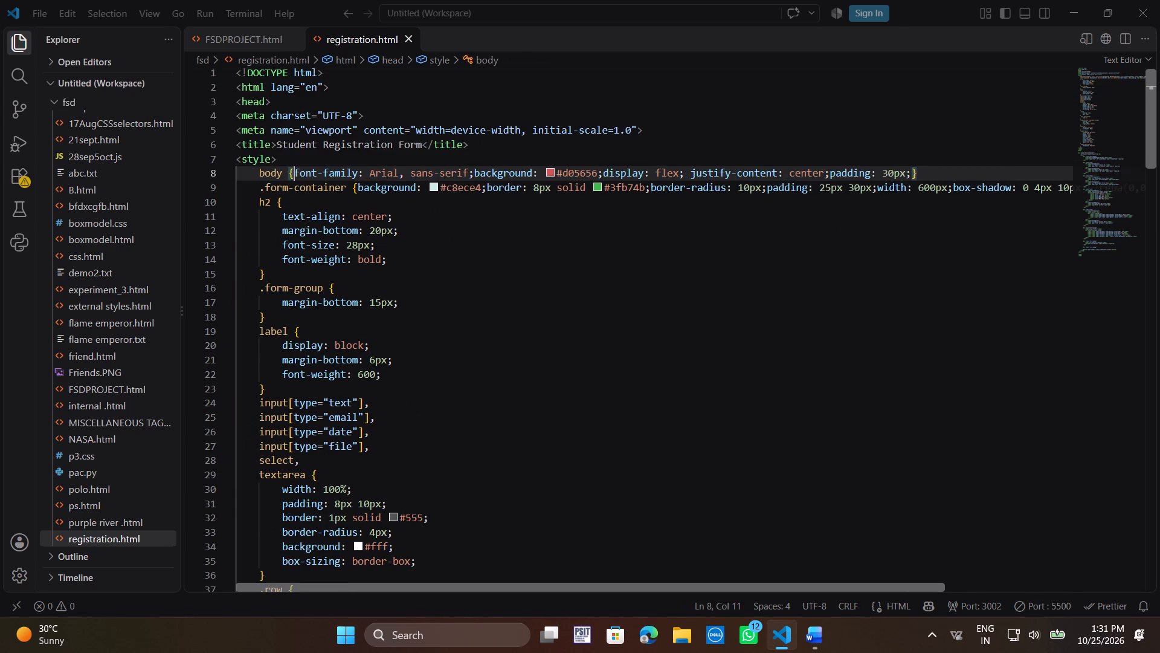
Join the h2 rule's text-align and margin-bottom declarations onto its selector line.
click(282, 216)
key(BackSpace)
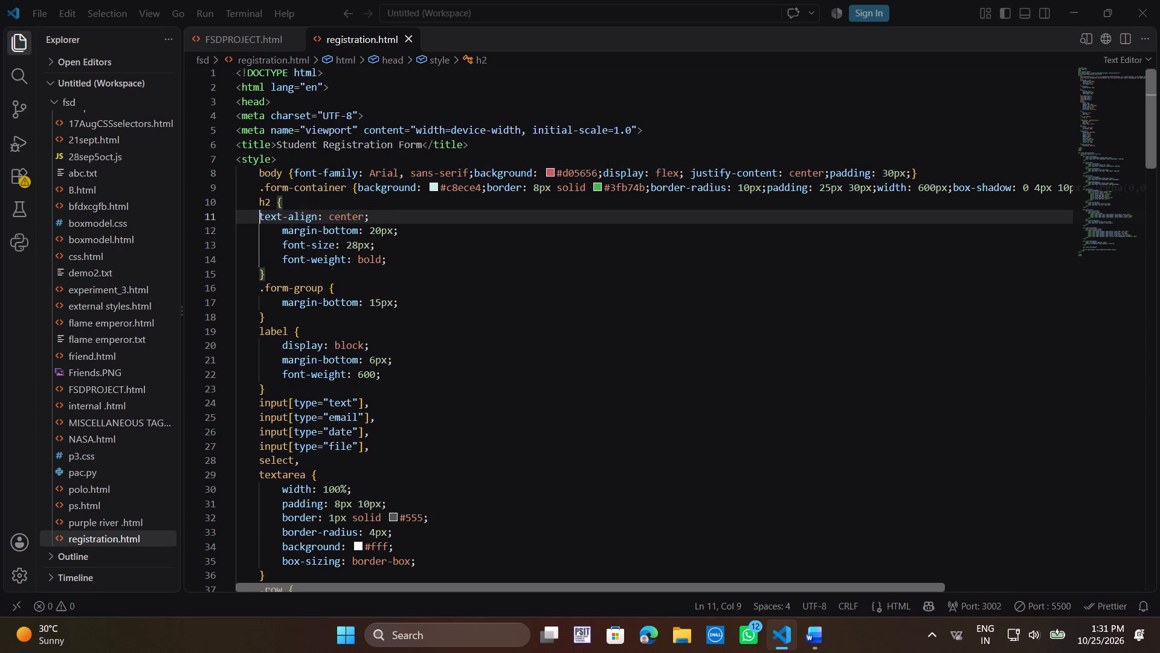
key(BackSpace)
key(BackSpace)
click(281, 218)
key(BackSpace)
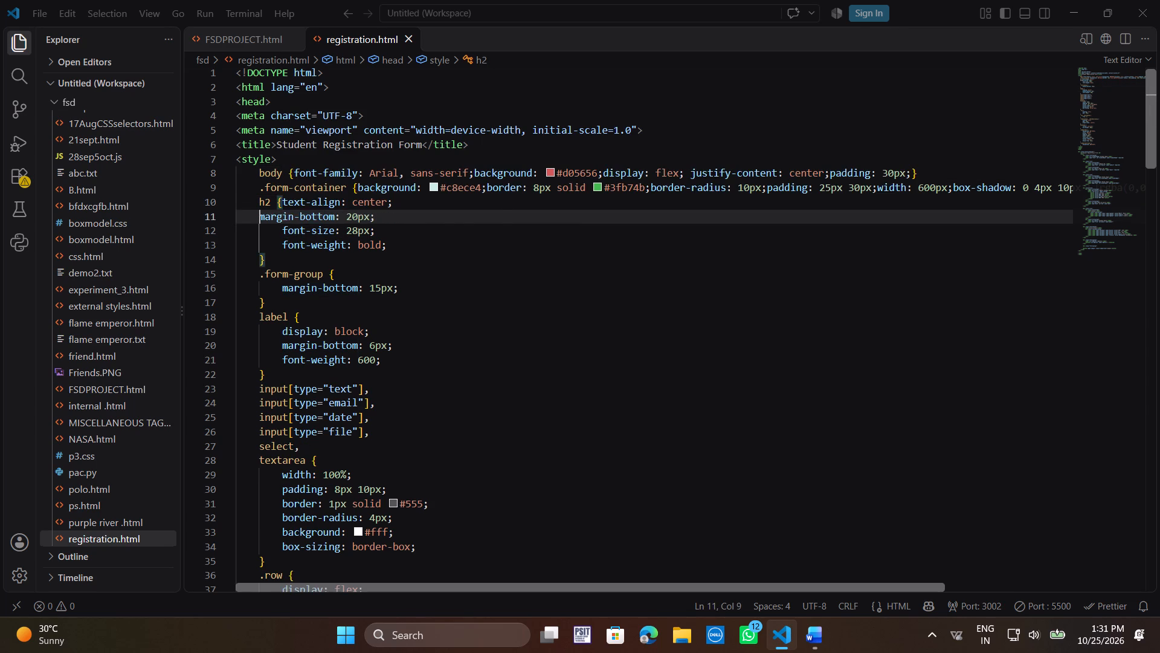
key(BackSpace)
key(BackSpace)
Join the h2 rule's font-size and font-weight declarations and its closing brace onto the selector line.
click(282, 213)
key(BackSpace)
key(BackSpace)
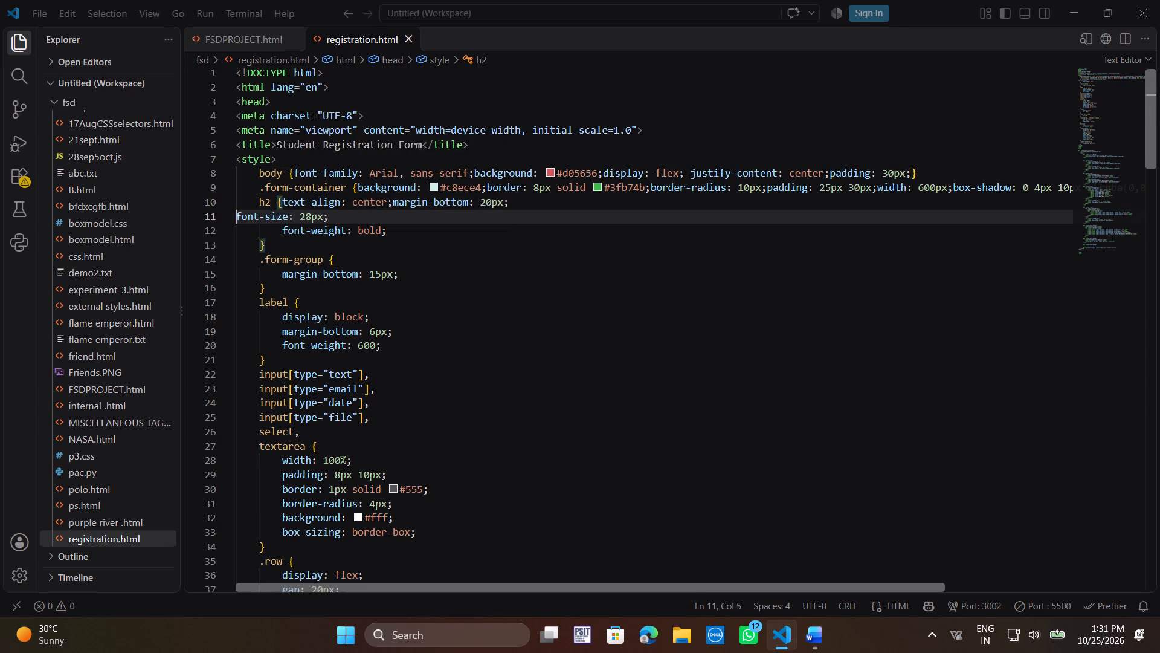
key(BackSpace)
click(282, 216)
key(BackSpace)
key(BackSpace)
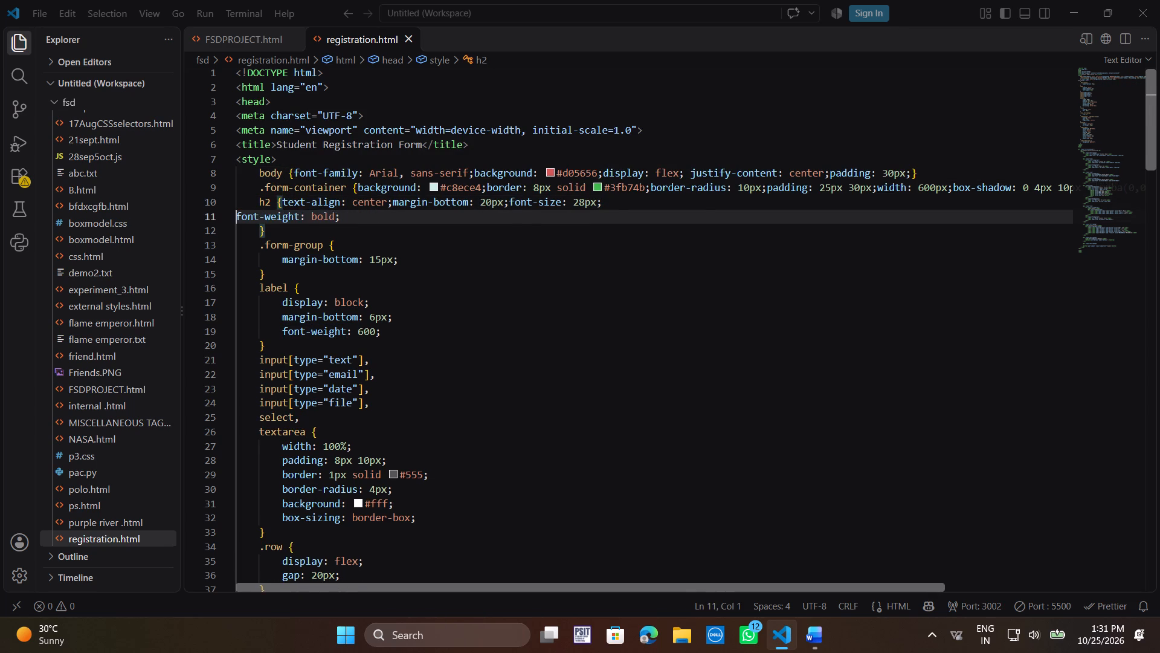
key(BackSpace)
click(257, 216)
key(BackSpace)
key(BackSpace)
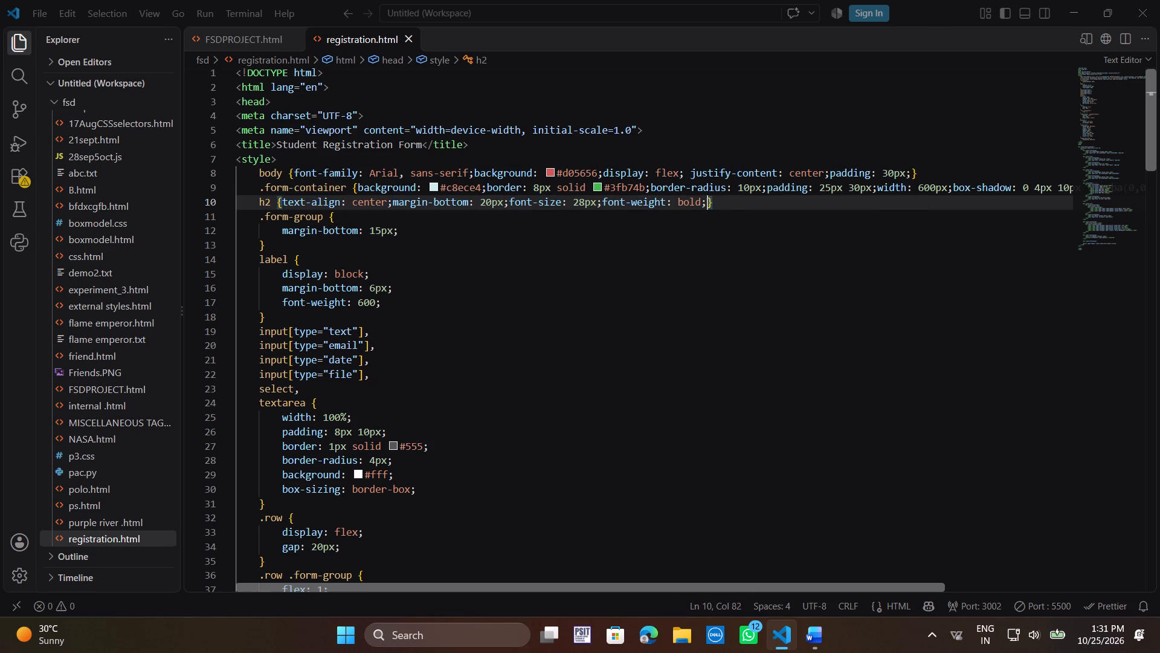
Join the .form-group rule's margin-bottom declaration and its closing brace onto the selector line.
click(283, 232)
key(BackSpace)
key(BackSpace)
key(BackSpace)
click(260, 231)
key(BackSpace)
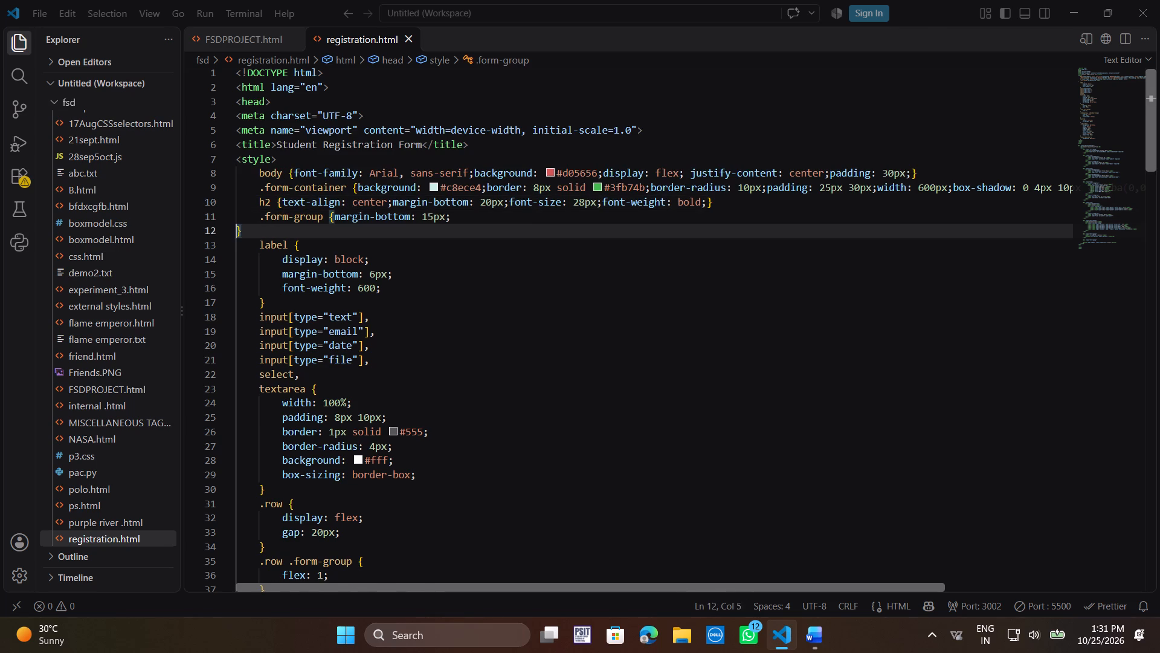
key(BackSpace)
Join the label rule's display, margin-bottom and font-weight declarations and its closing brace onto the selector line.
click(282, 243)
key(BackSpace)
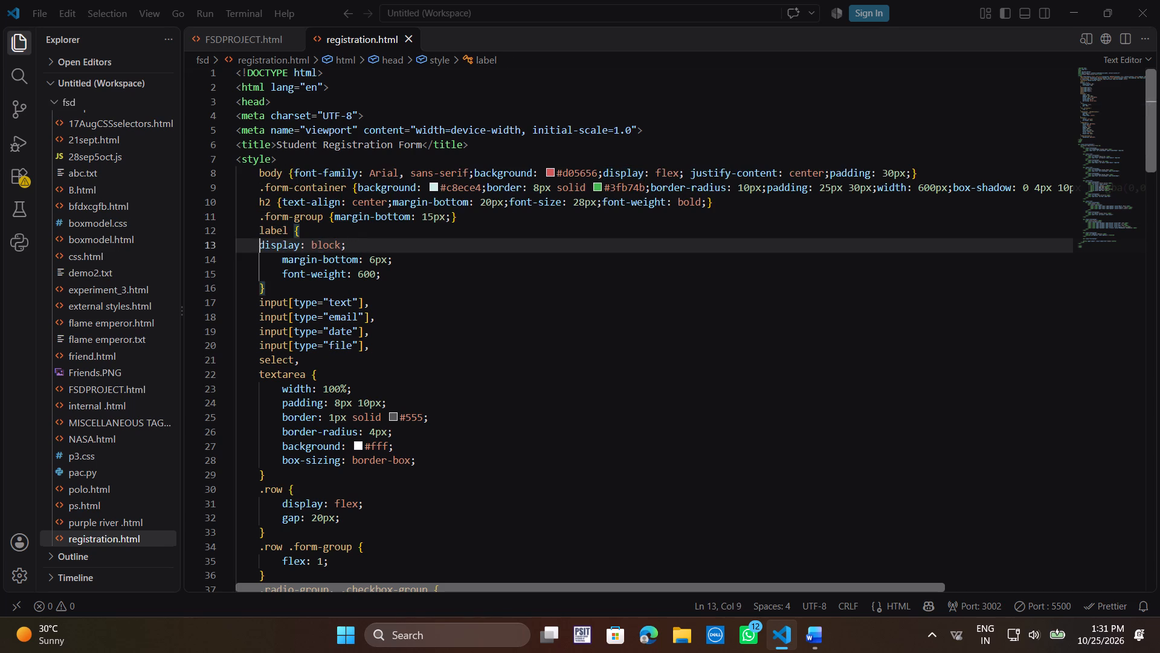
key(BackSpace)
key(BackSpace)
click(281, 244)
key(BackSpace)
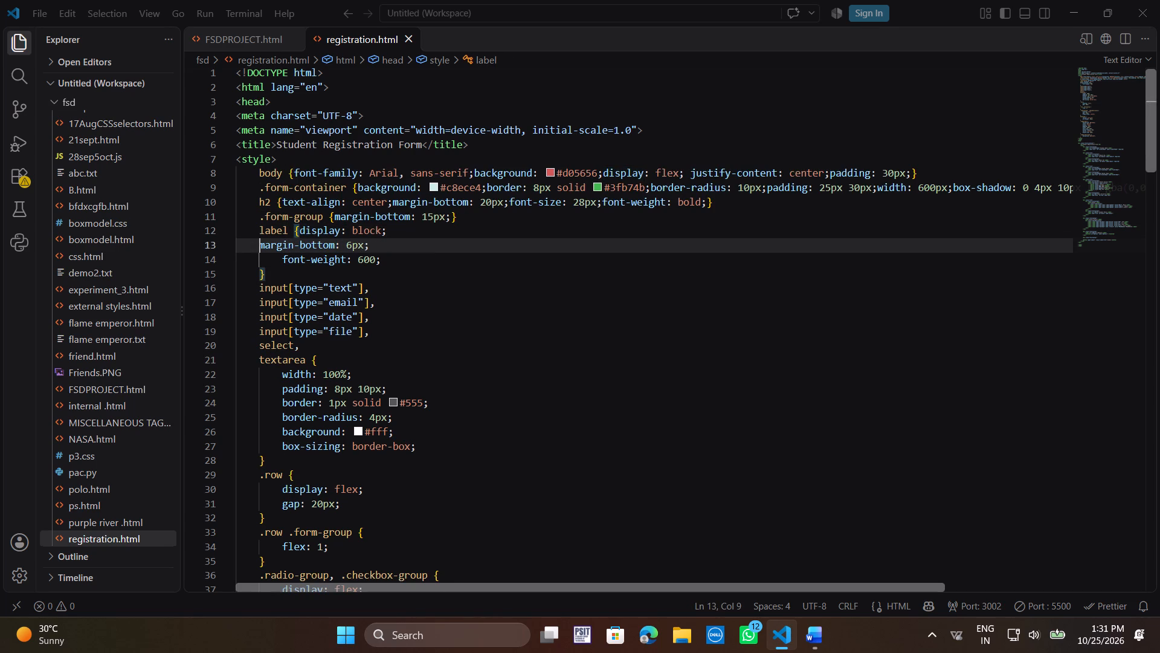
key(BackSpace)
key(BackSpace)
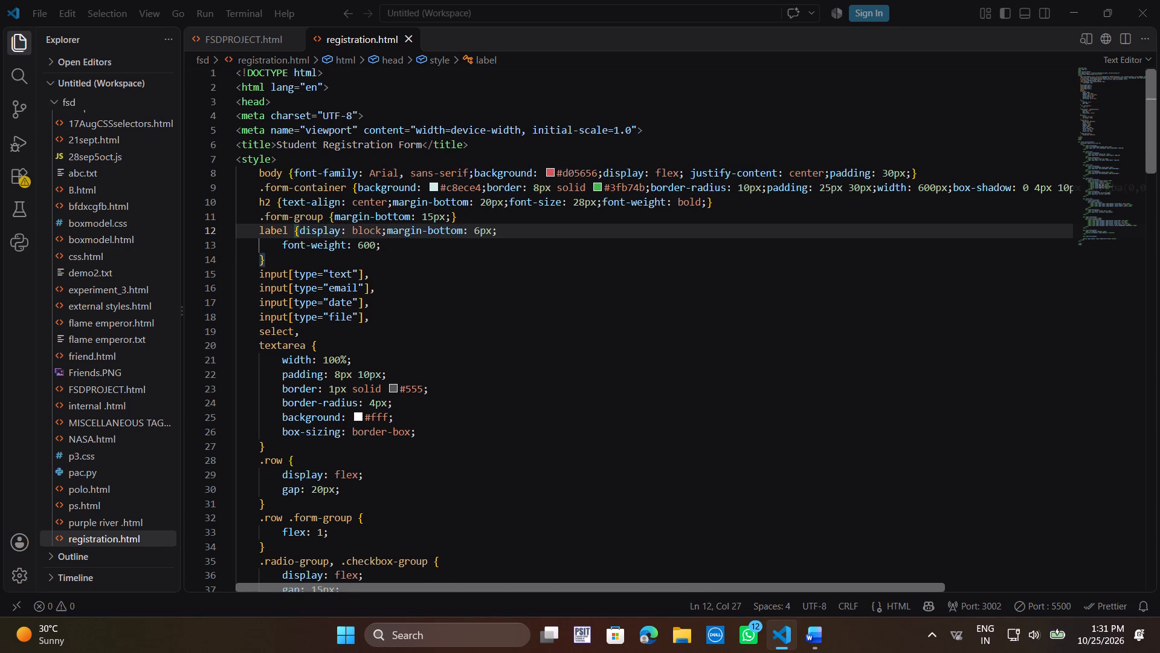
click(281, 245)
key(BackSpace)
key(BackSpace)
key(BackSpace)
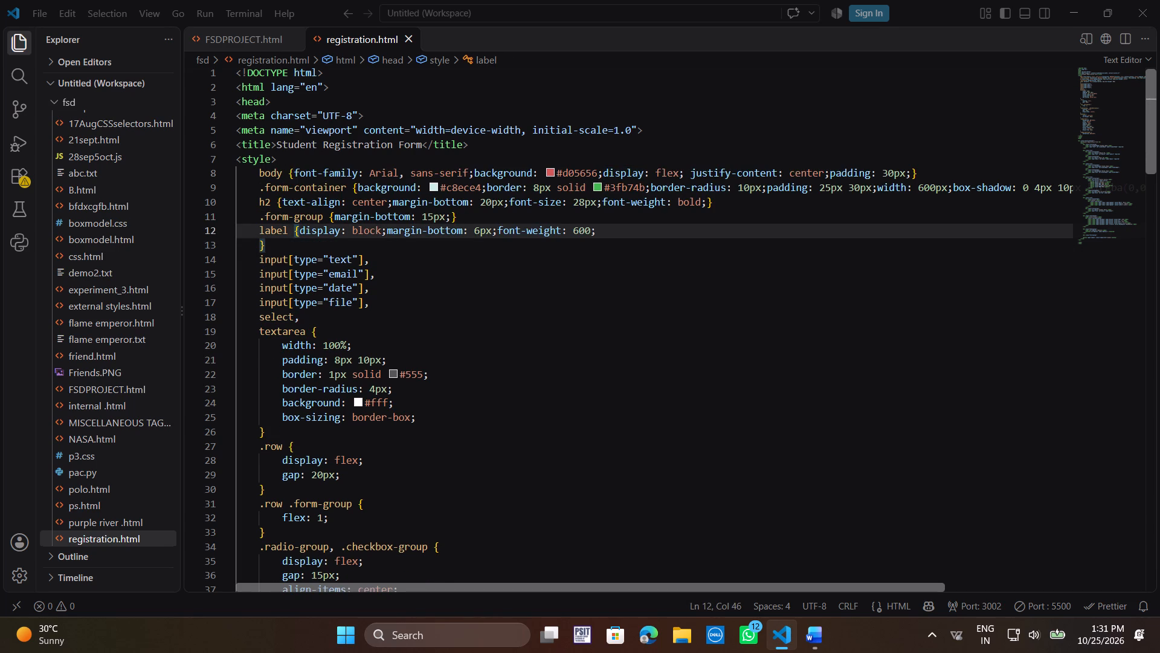
click(257, 242)
key(BackSpace)
key(BackSpace)
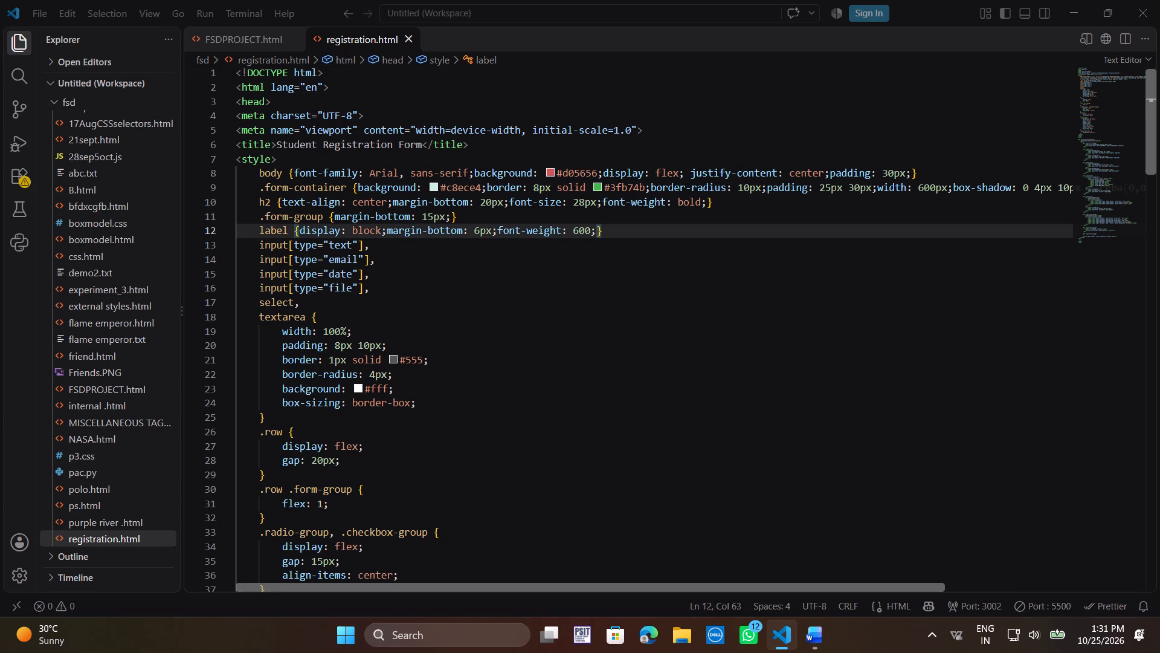
Join the email, date and file input selectors and the select selector onto the input[type="text"] line.
click(259, 259)
key(BackSpace)
key(BackSpace)
click(259, 258)
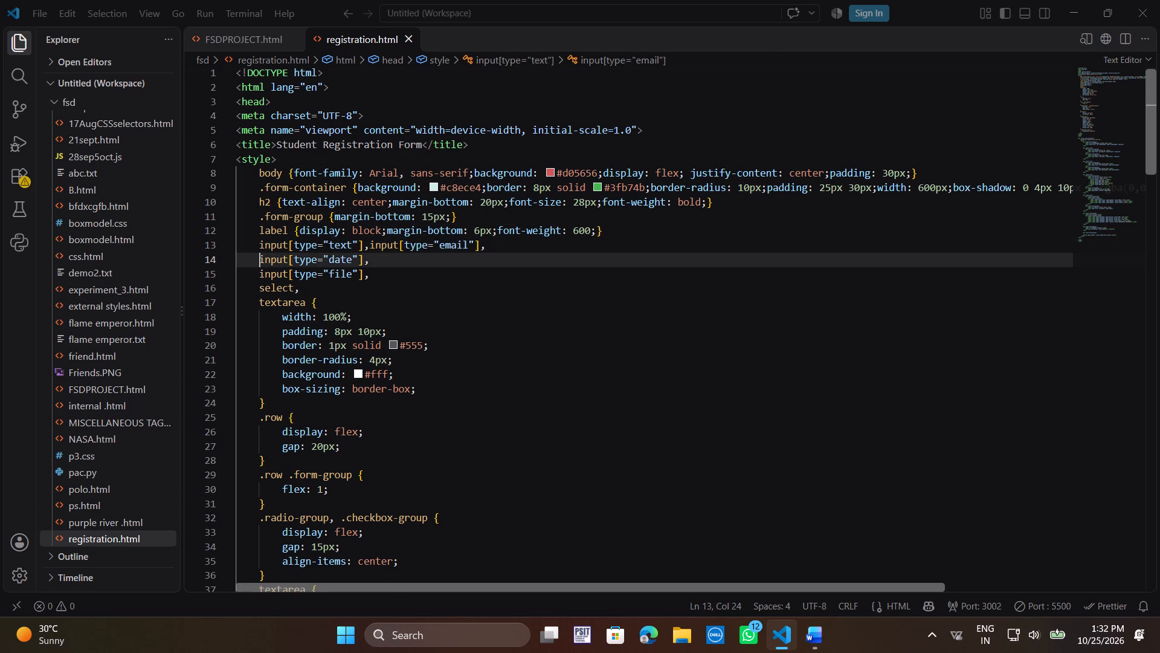
key(BackSpace)
key(BackSpace)
click(260, 259)
key(BackSpace)
key(BackSpace)
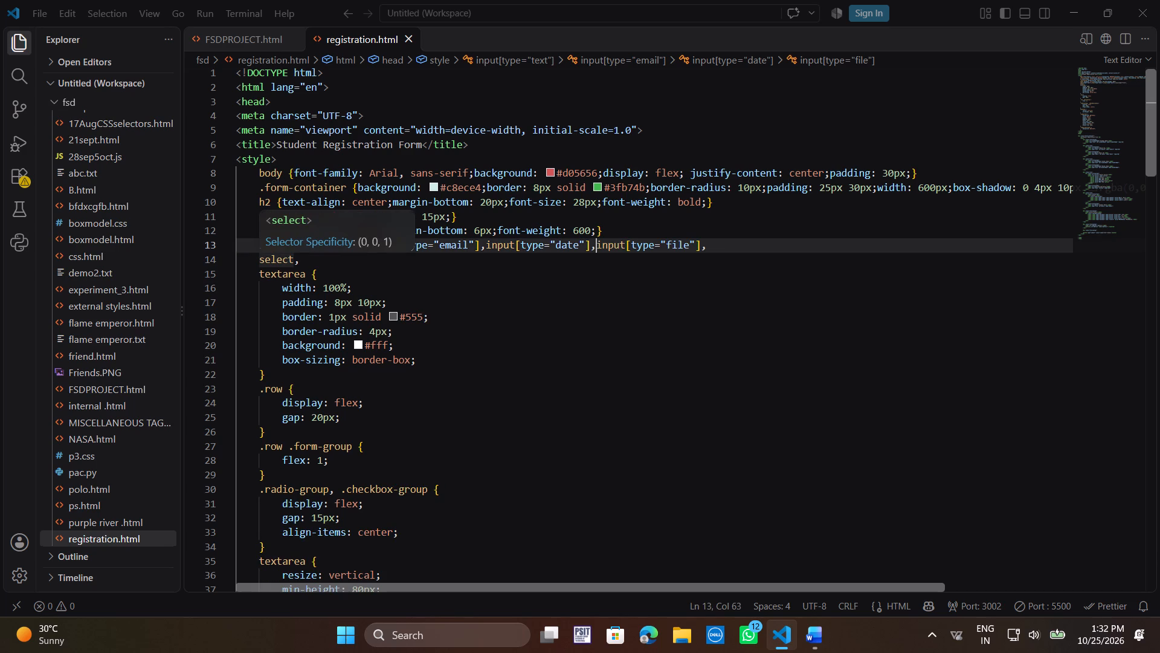
click(259, 256)
key(BackSpace)
key(BackSpace)
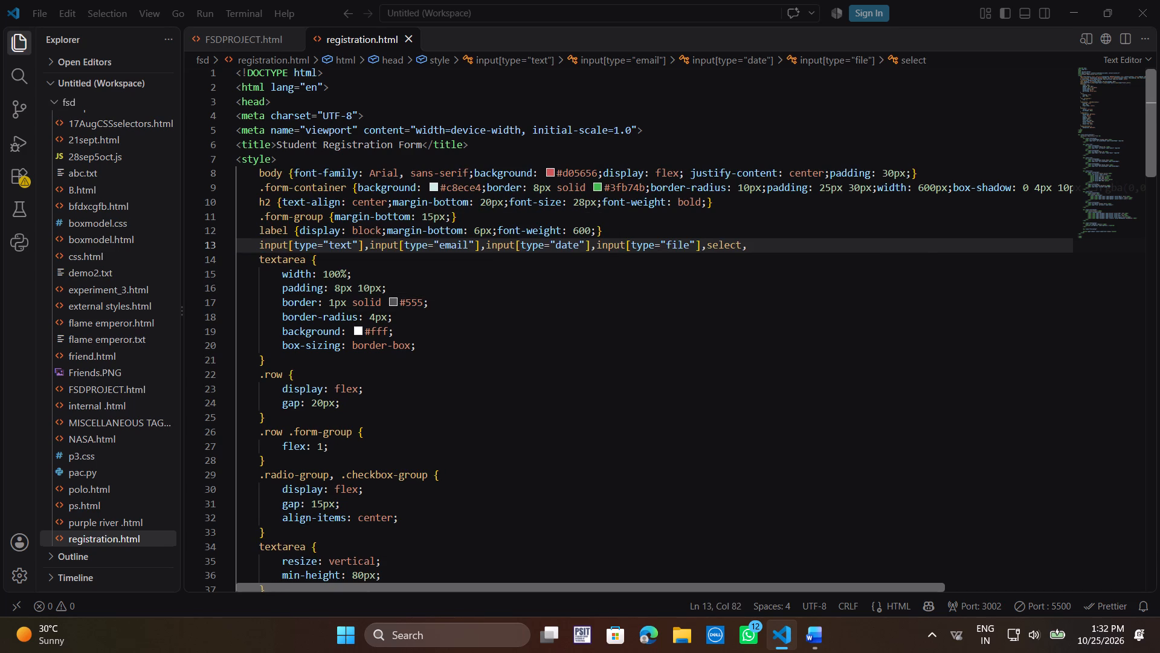
Join the width and padding declarations onto the textarea selector line that ends the input selector group.
click(280, 278)
key(BackSpace)
key(BackSpace)
key(BackSpace)
click(278, 274)
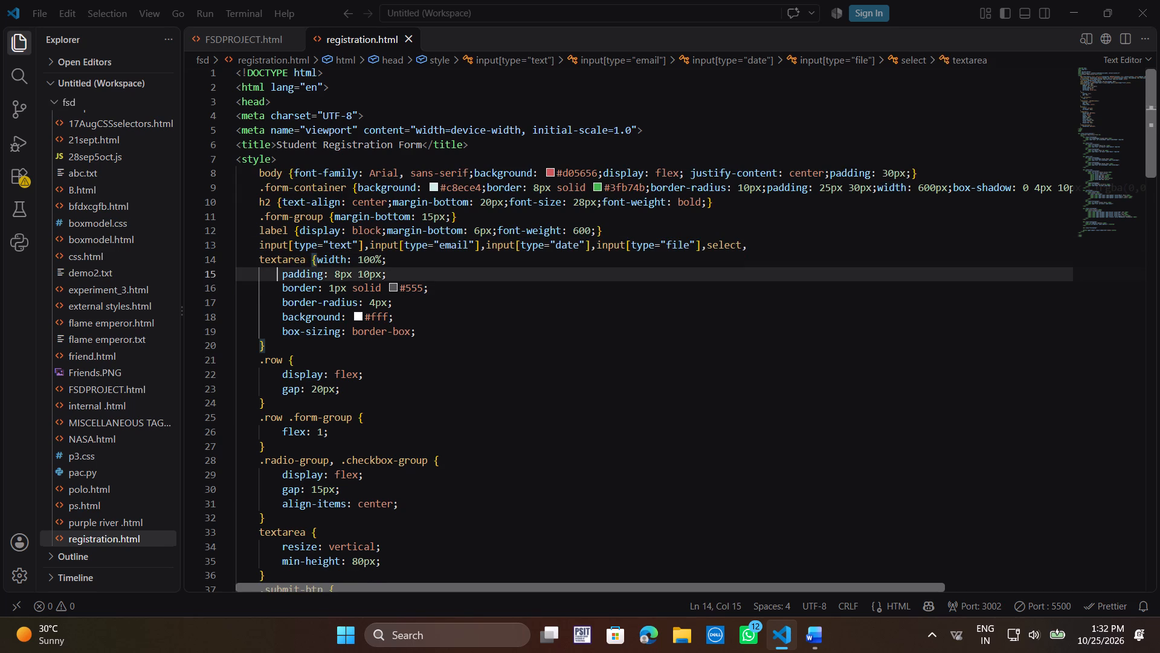
key(BackSpace)
key(BackSpace)
key(BackSpace)
Join the border and border-radius declarations onto the same textarea selector line.
click(281, 275)
key(BackSpace)
key(BackSpace)
key(BackSpace)
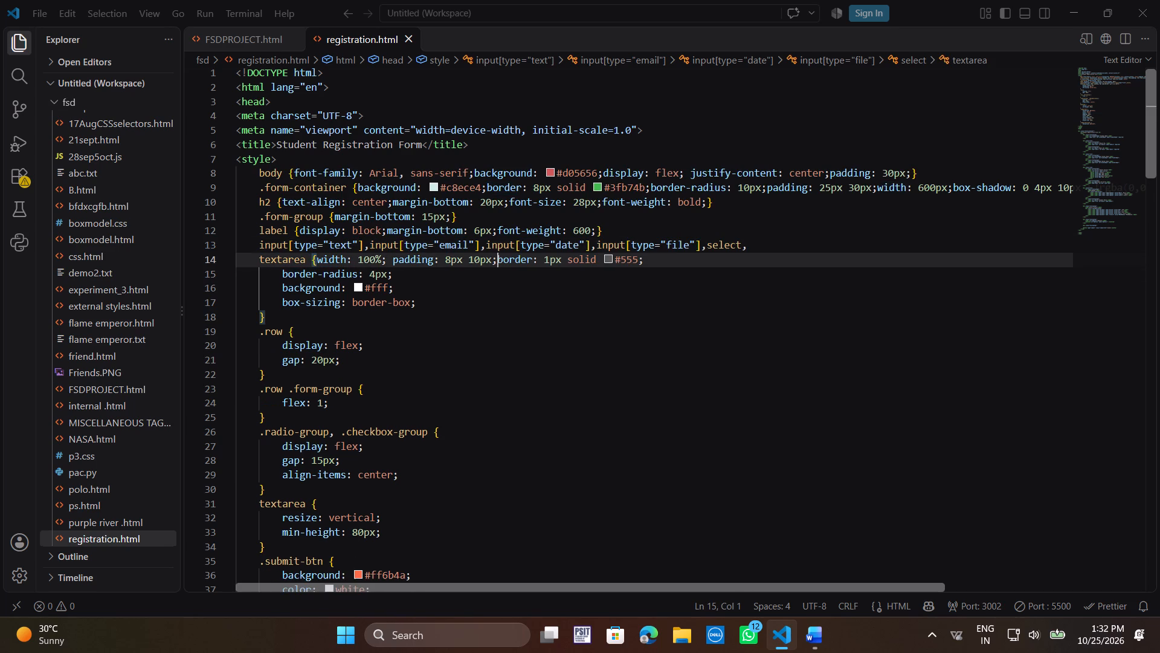
click(282, 276)
key(BackSpace)
key(BackSpace)
key(BackSpace)
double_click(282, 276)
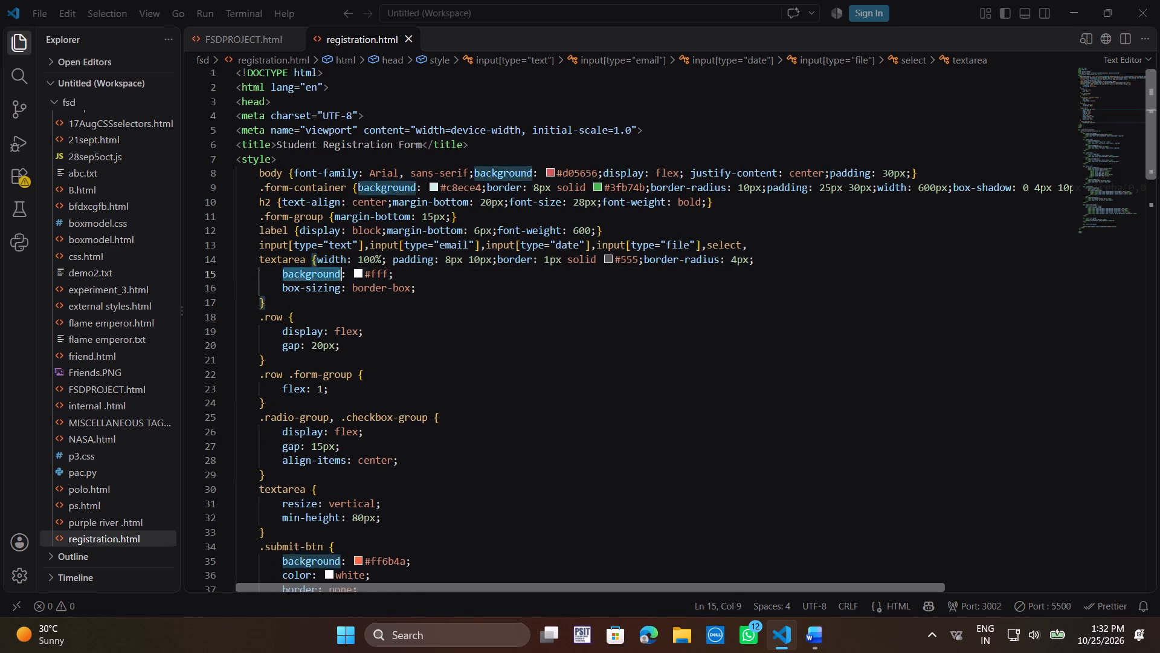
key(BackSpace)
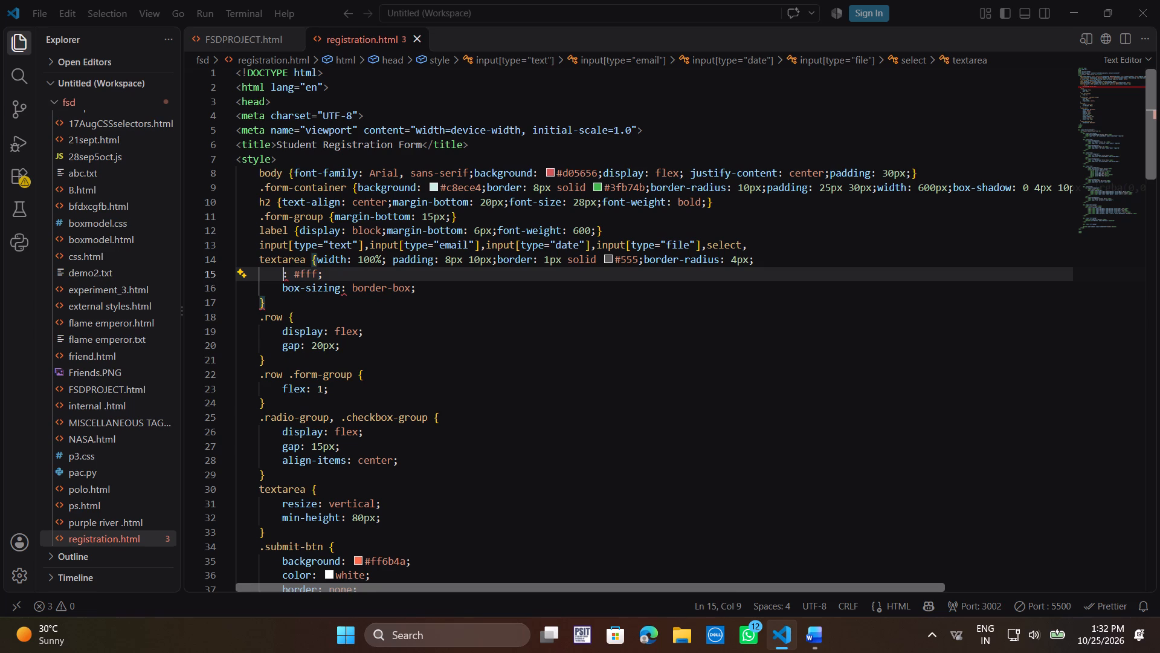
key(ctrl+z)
Join that textarea rule's background and box-sizing declarations and its closing brace onto the selector line.
click(283, 278)
key(BackSpace)
key(BackSpace)
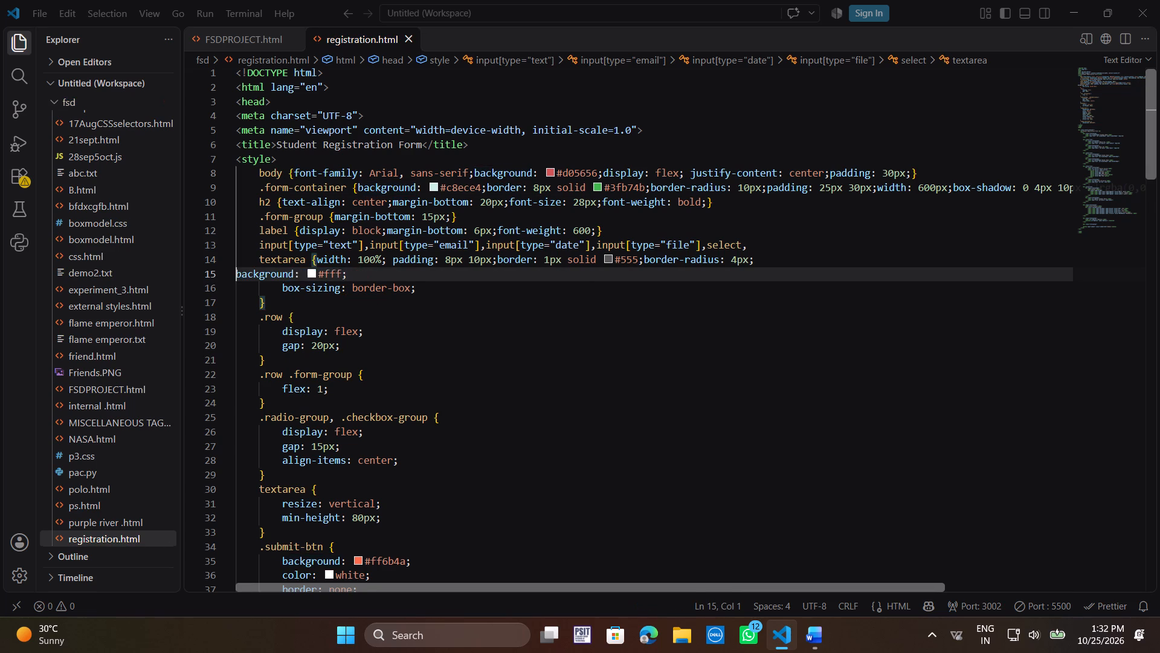
key(BackSpace)
click(283, 277)
key(BackSpace)
key(BackSpace)
key(BackSpace)
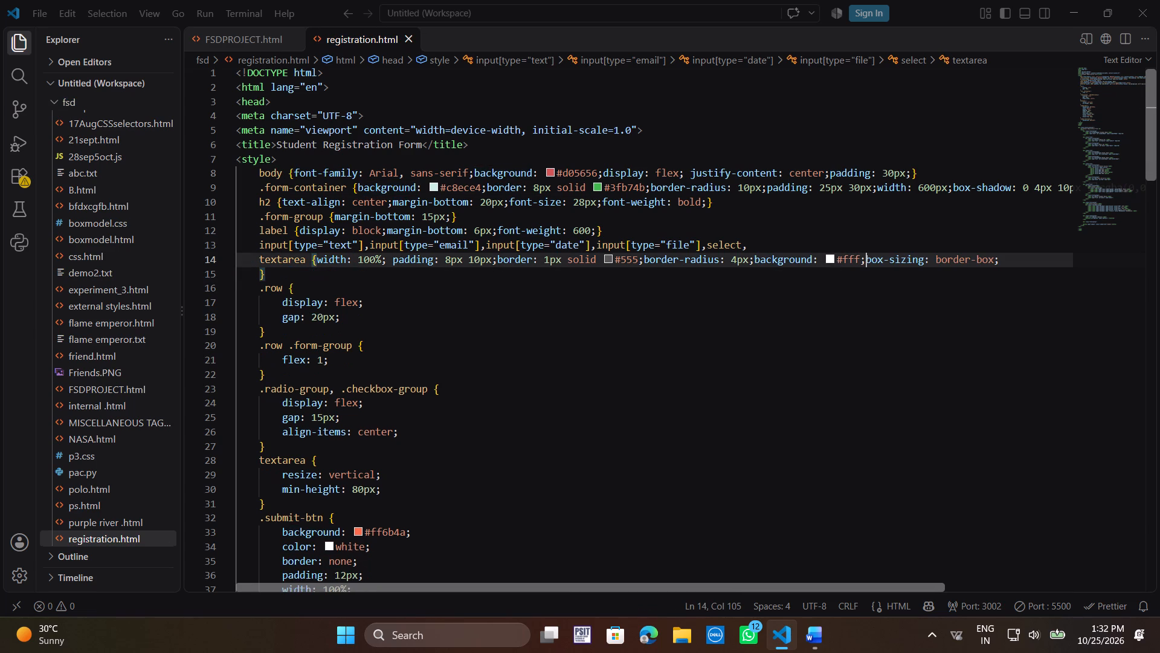
click(258, 275)
key(BackSpace)
key(BackSpace)
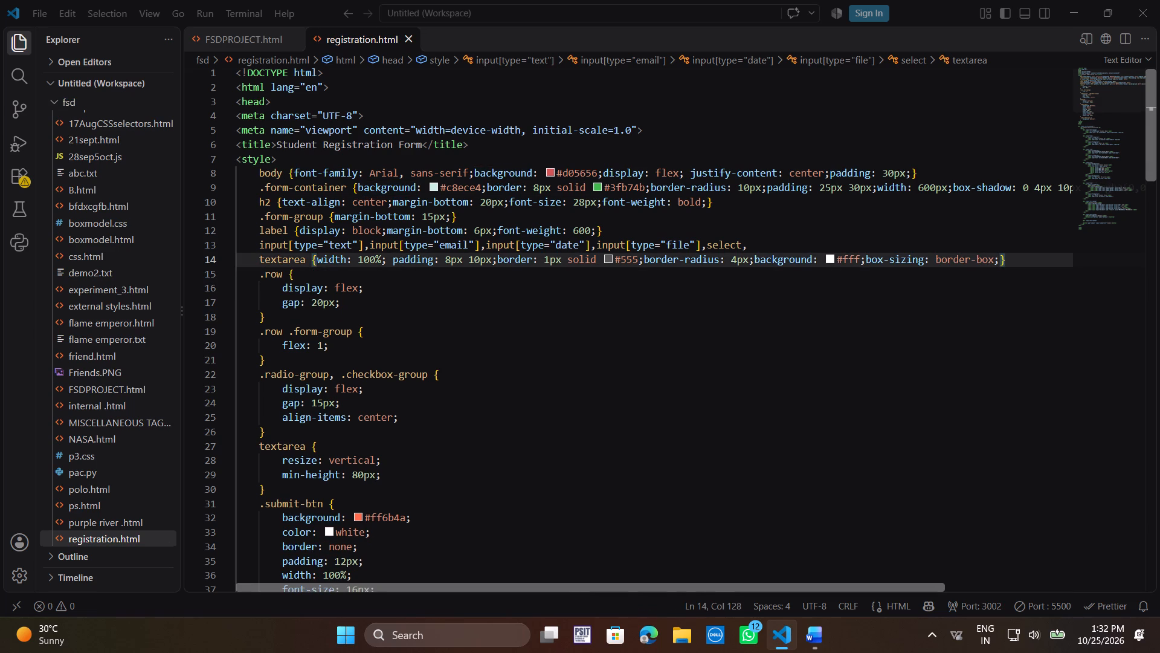
Preview the registration form page beside the code, and close the preview.
click(1085, 39)
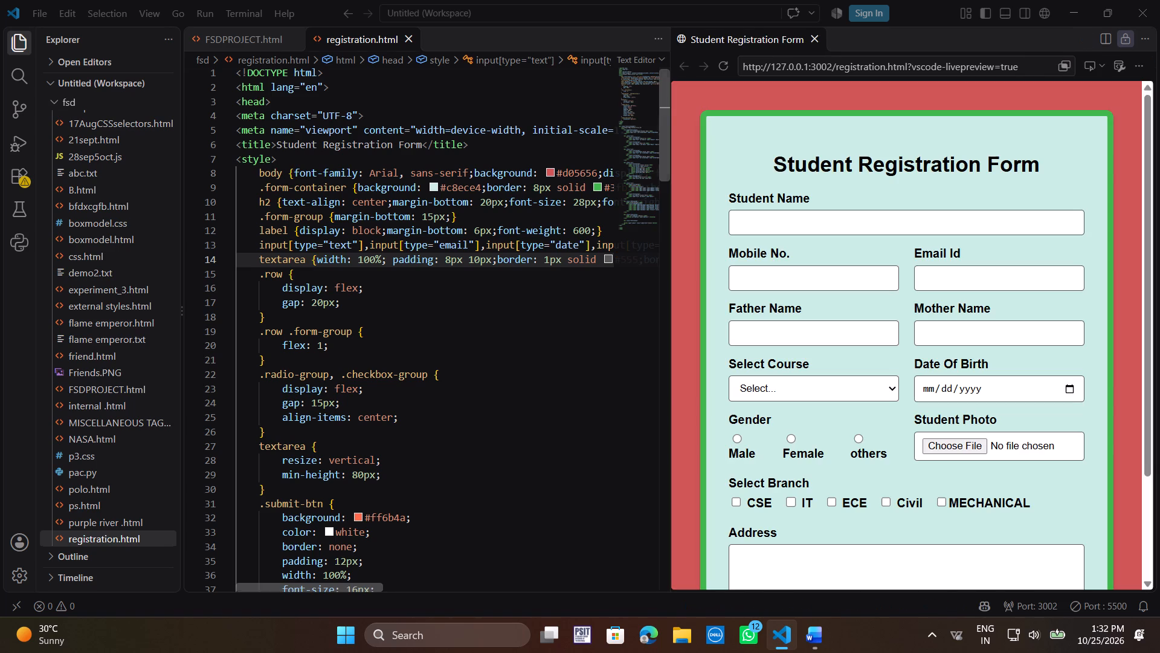
click(817, 39)
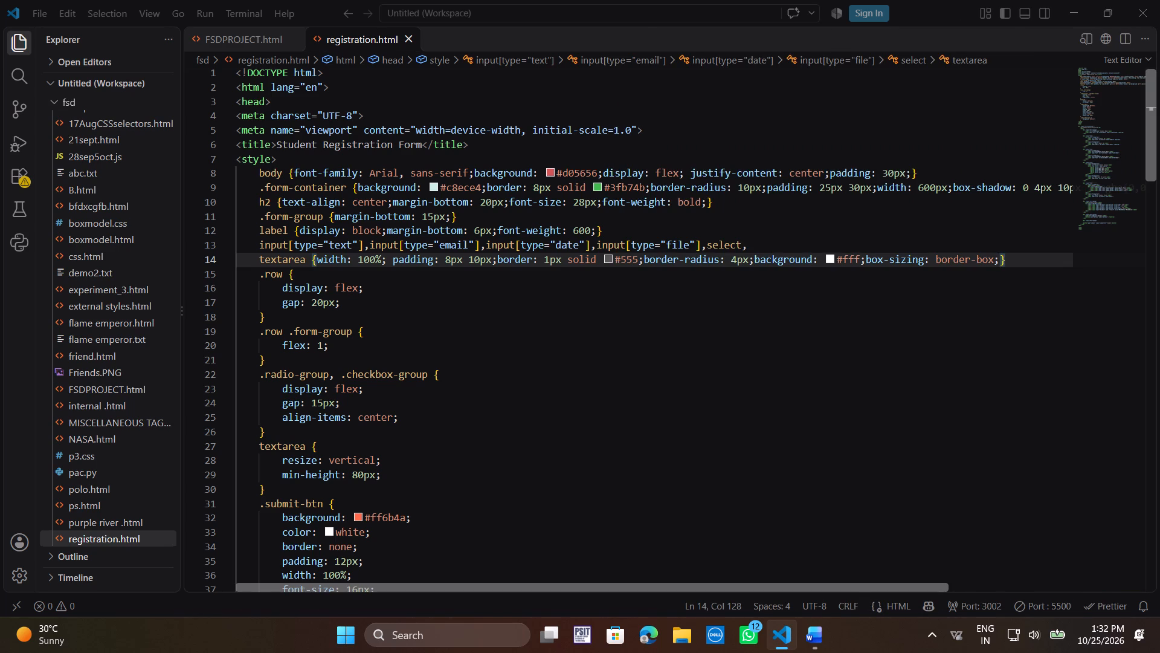
Join the .row rule's display and gap declarations and its closing brace onto the selector line.
click(281, 284)
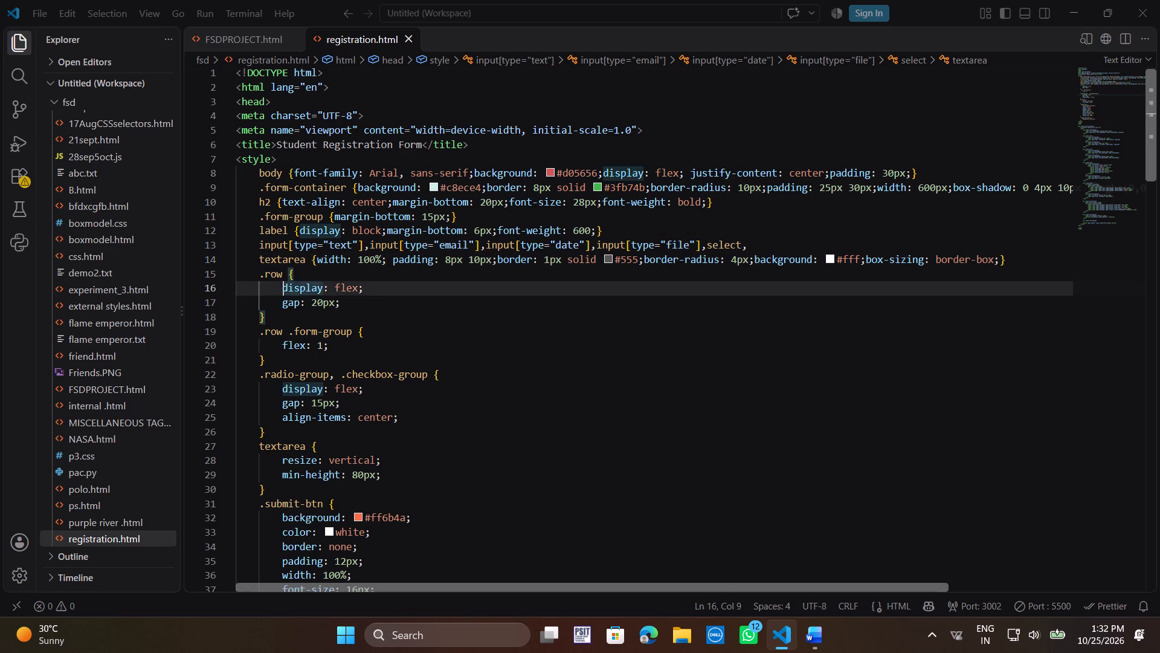
key(BackSpace)
key(BackSpace)
key(BackSpace)
click(281, 289)
key(BackSpace)
key(BackSpace)
key(BackSpace)
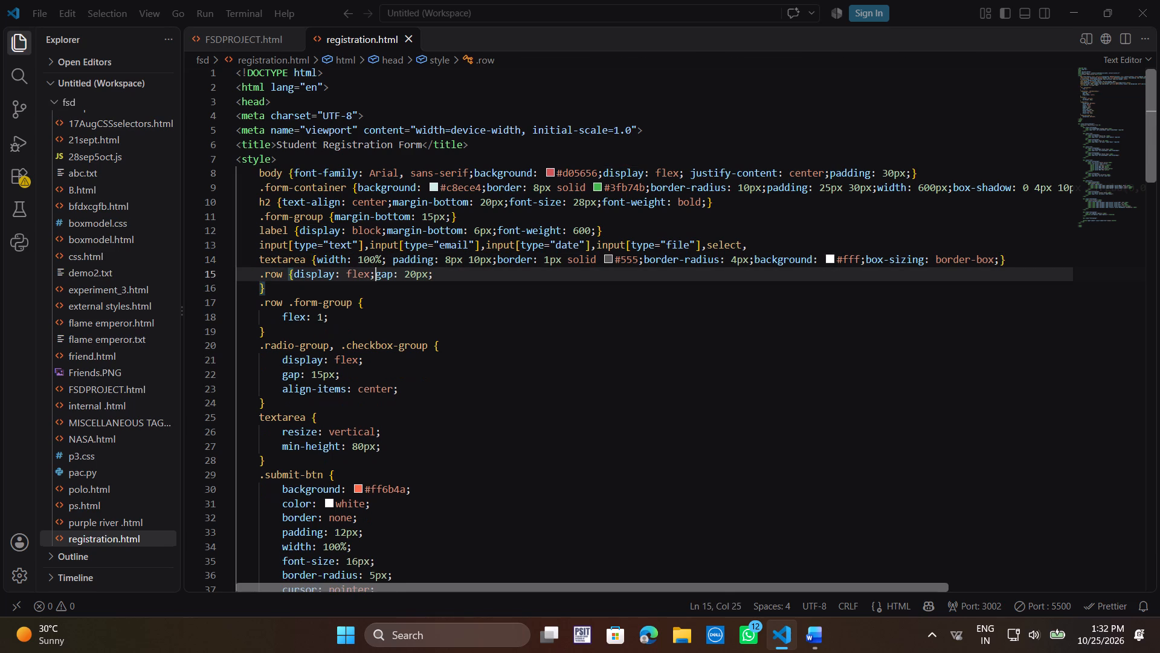
click(259, 288)
key(BackSpace)
key(BackSpace)
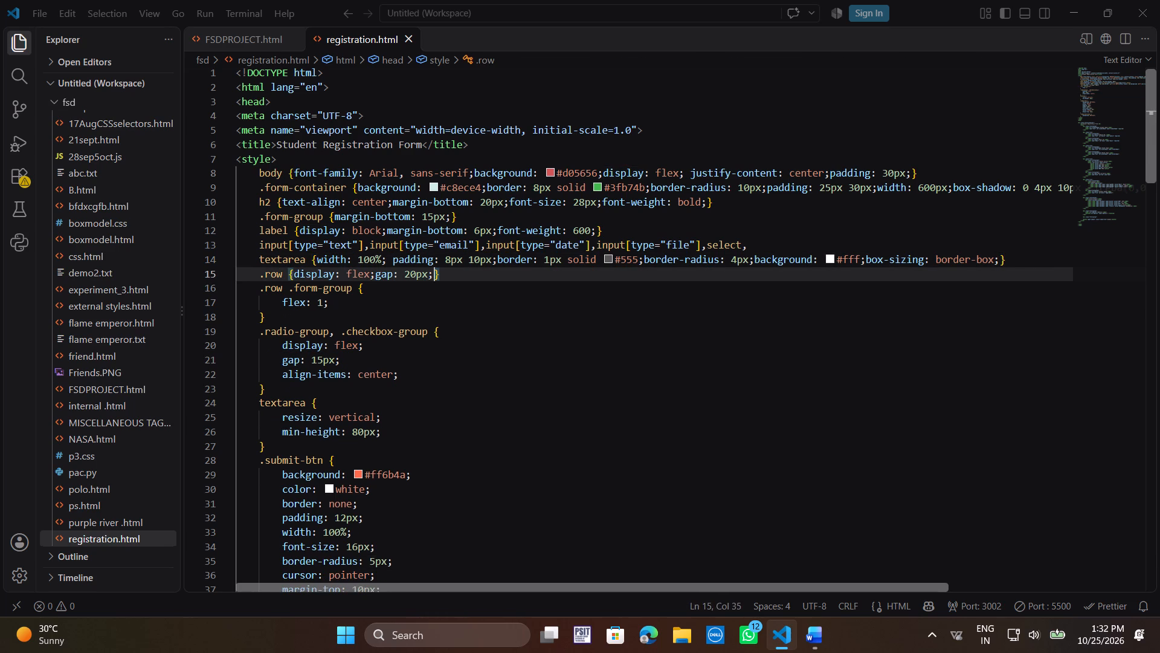
Join the .row .form-group rule's flex declaration and its closing brace onto the selector line.
click(283, 299)
key(BackSpace)
key(BackSpace)
key(BackSpace)
click(262, 304)
key(BackSpace)
key(BackSpace)
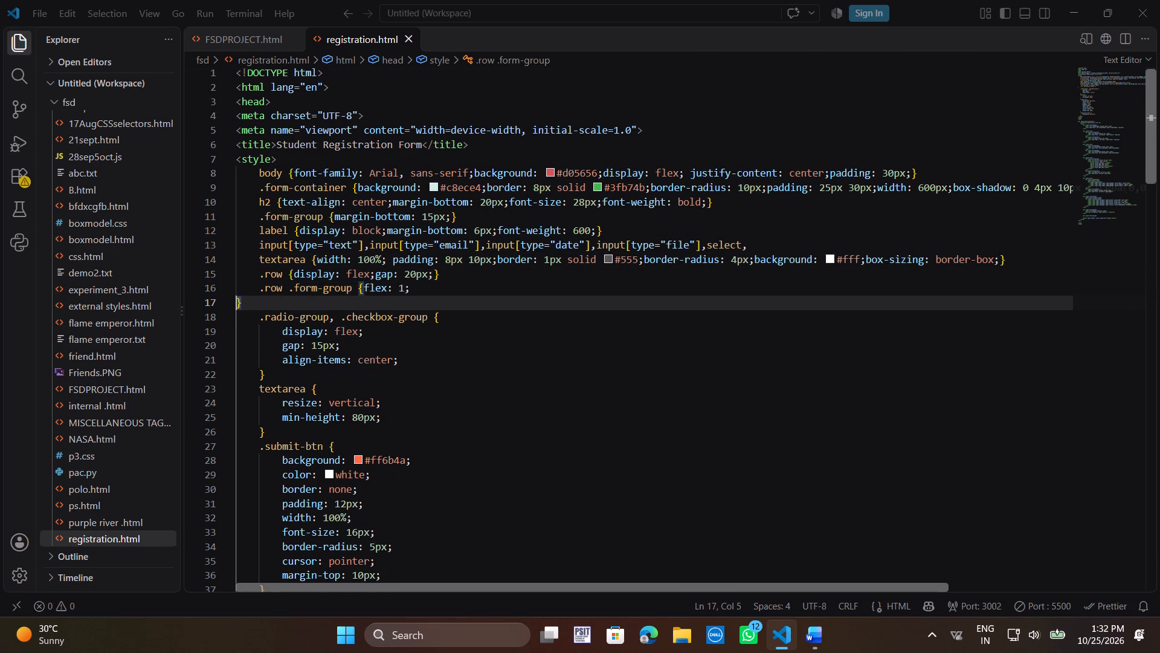
Join the .radio-group, .checkbox-group rule's display, gap and align-items declarations and its closing brace onto the selector line.
click(279, 315)
key(BackSpace)
key(BackSpace)
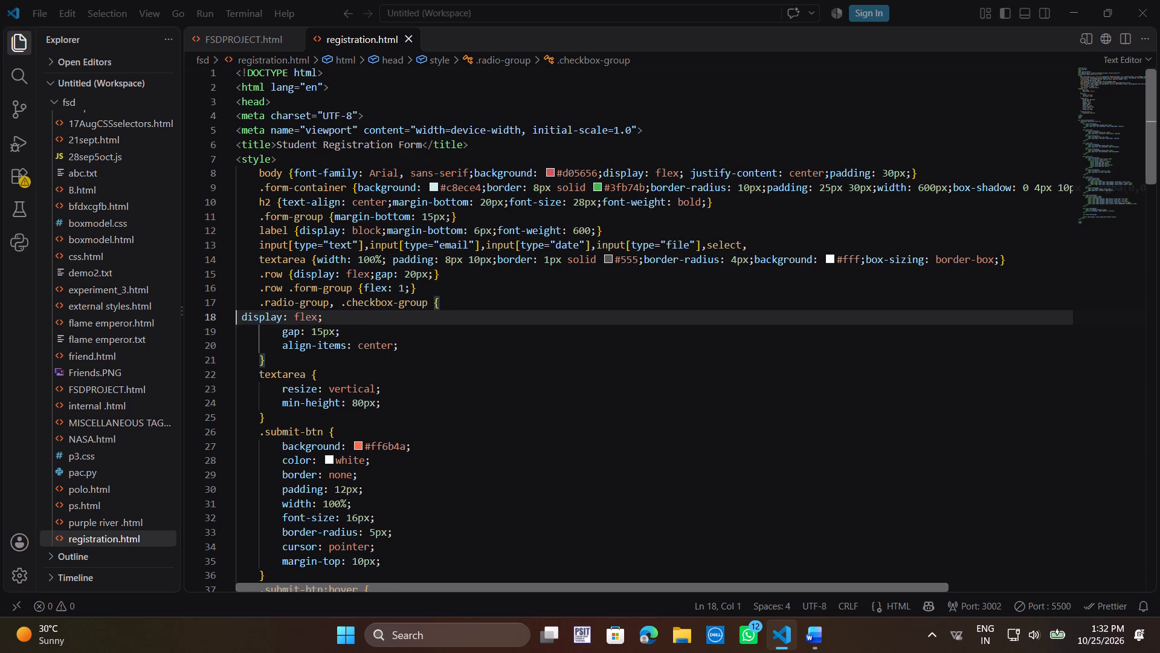
key(BackSpace)
click(280, 319)
key(BackSpace)
key(BackSpace)
key(BackSpace)
click(280, 319)
key(BackSpace)
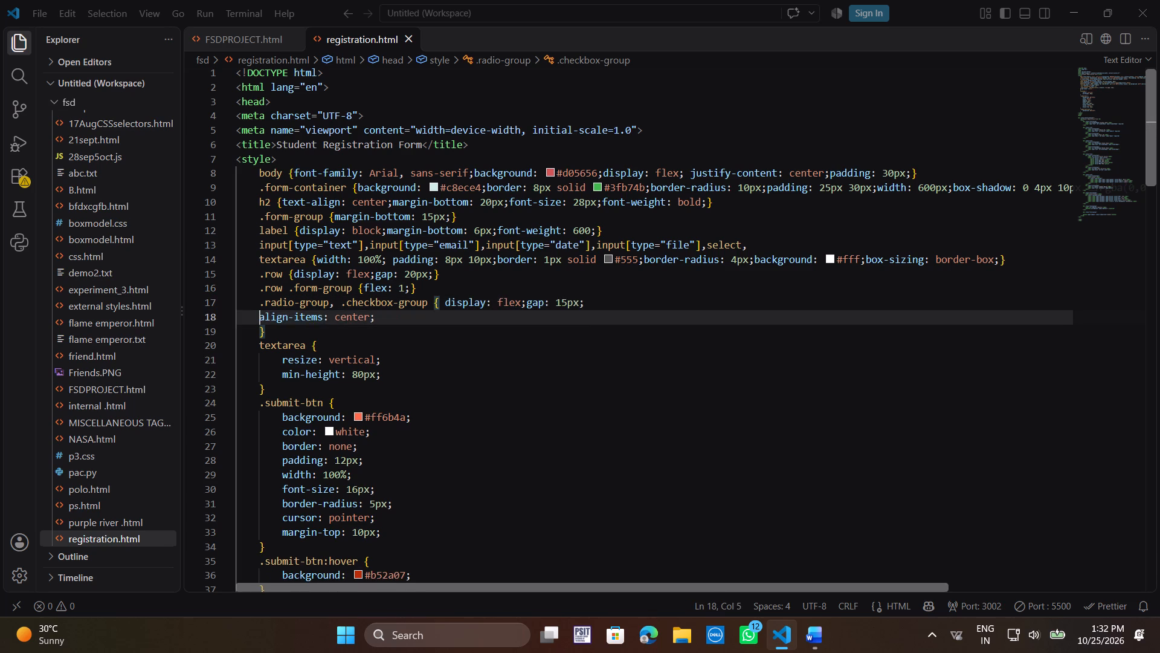
key(BackSpace)
key(BackSpace)
click(257, 319)
key(BackSpace)
key(BackSpace)
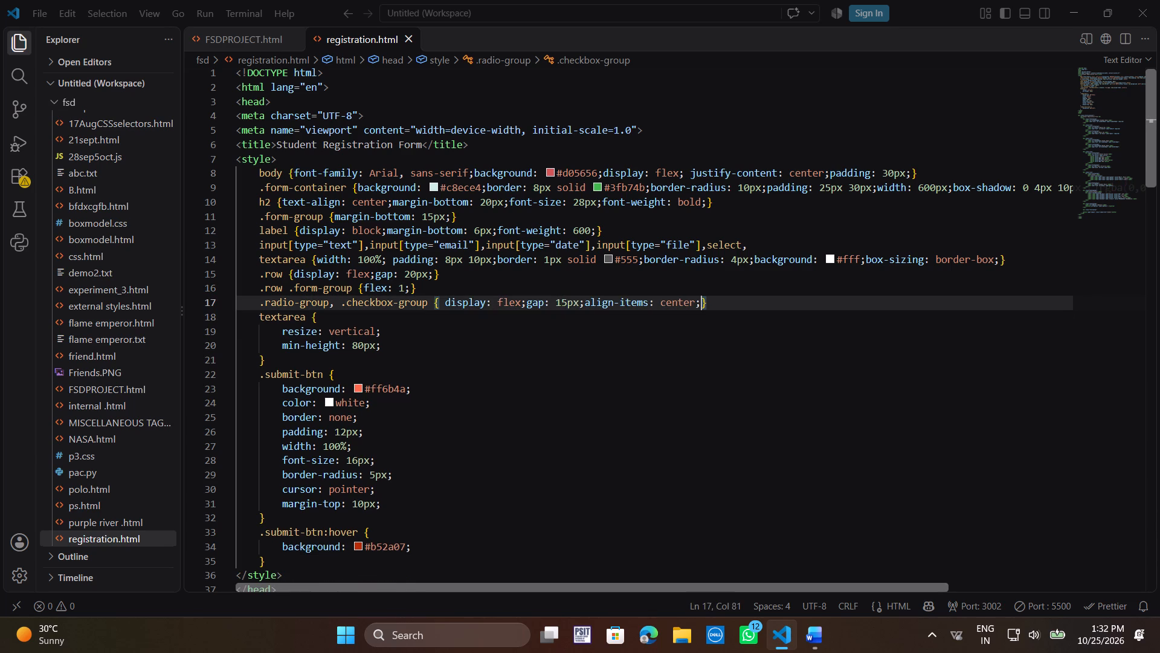
Join the second textarea rule's resize and min-height declarations and its closing brace onto the selector line.
click(281, 329)
key(BackSpace)
key(BackSpace)
key(BackSpace)
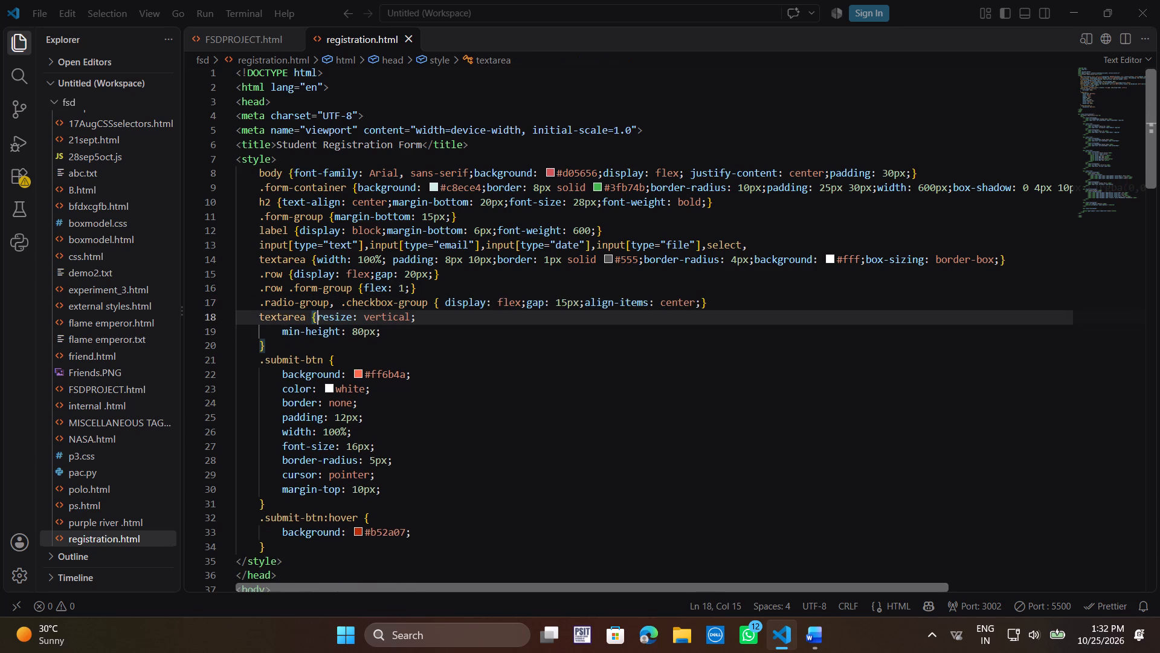
click(281, 329)
key(BackSpace)
key(BackSpace)
key(BackSpace)
click(258, 331)
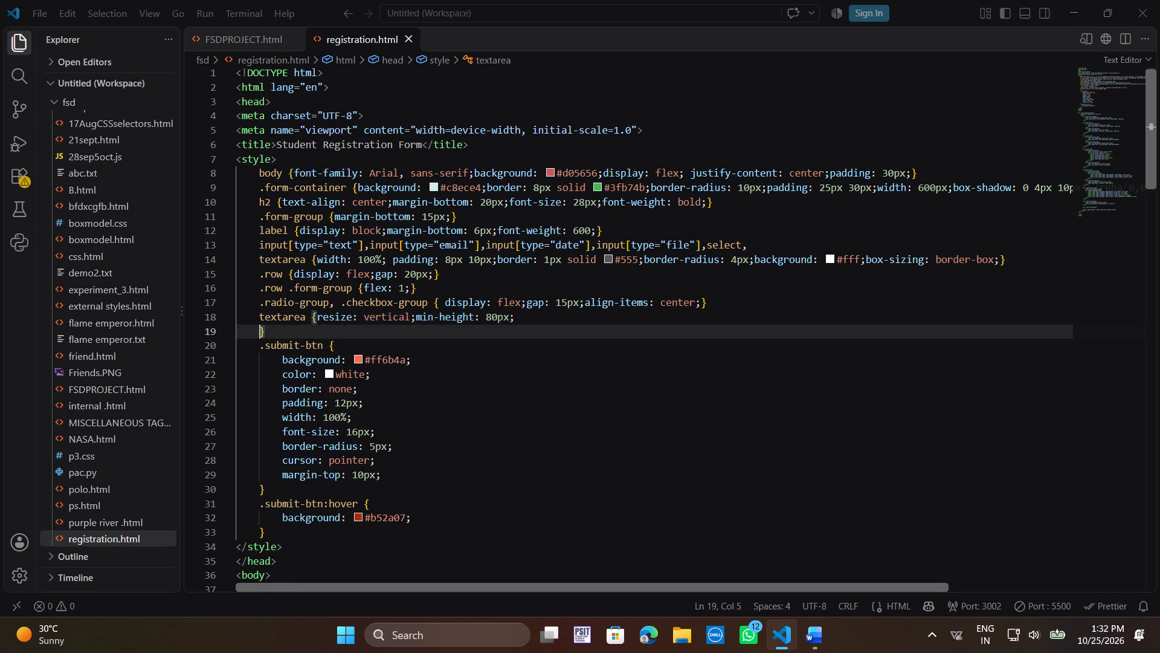
key(BackSpace)
key(BackSpace)
Join the .submit-btn rule's background, color, border and padding declarations onto the selector line.
click(284, 342)
key(BackSpace)
key(BackSpace)
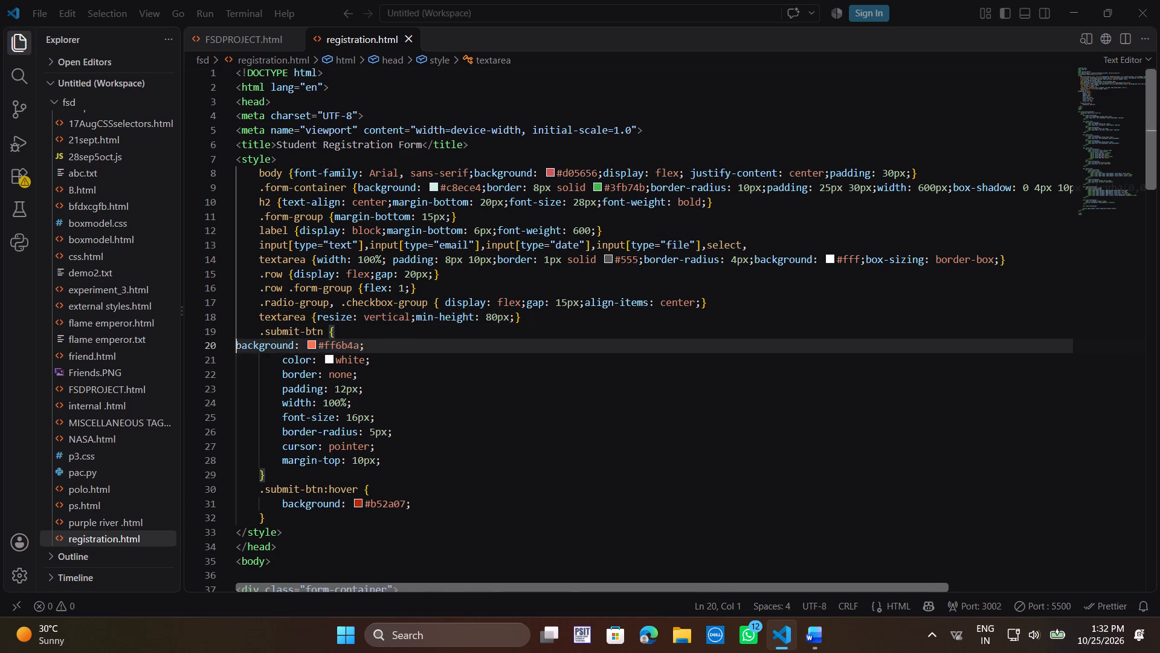
key(BackSpace)
click(282, 345)
key(BackSpace)
key(BackSpace)
key(BackSpace)
click(282, 345)
key(BackSpace)
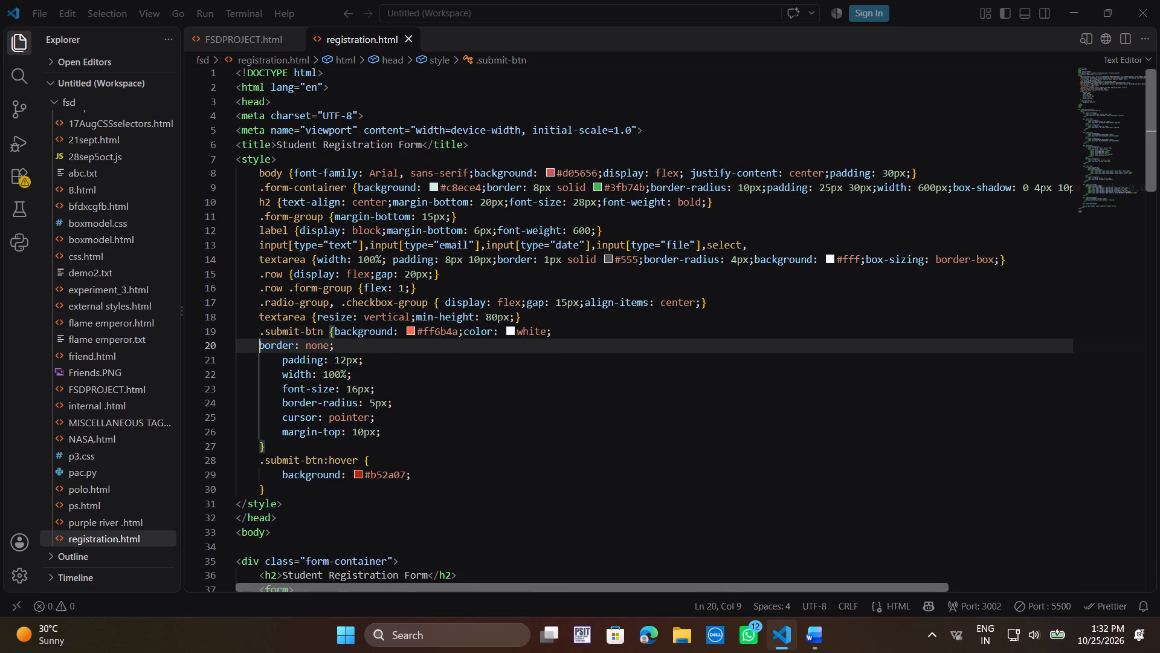
key(BackSpace)
key(BackSpace)
click(282, 345)
key(BackSpace)
key(BackSpace)
key(BackSpace)
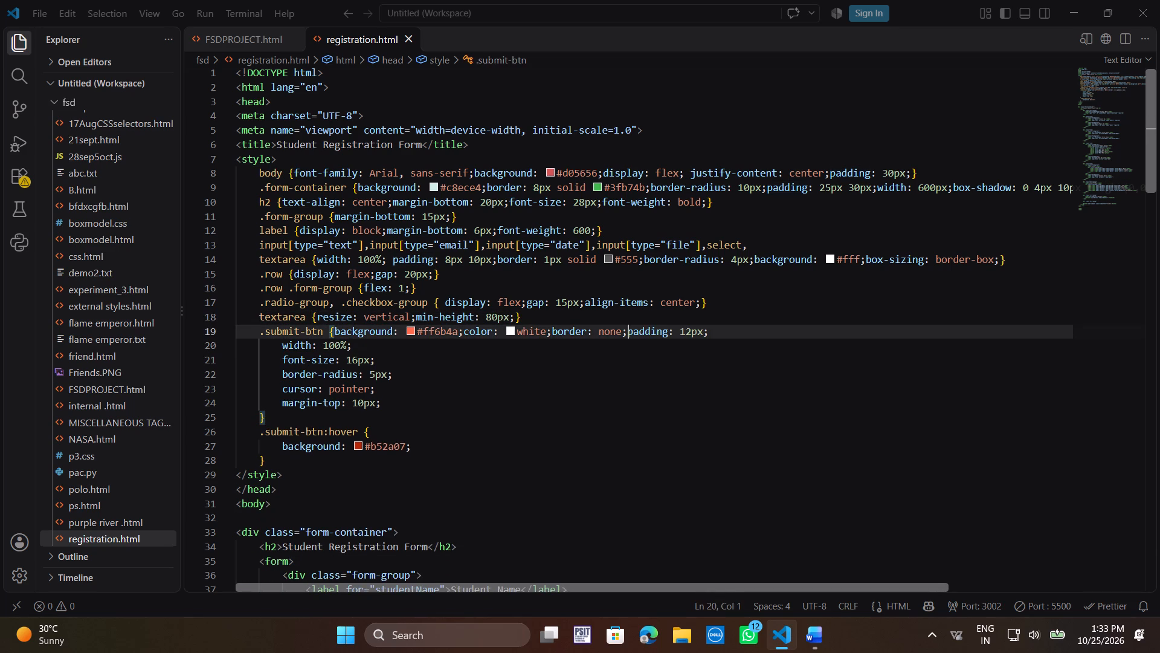
Join the .submit-btn rule's width, font-size and border-radius declarations onto the selector line.
click(280, 345)
key(BackSpace)
key(BackSpace)
key(BackSpace)
click(280, 345)
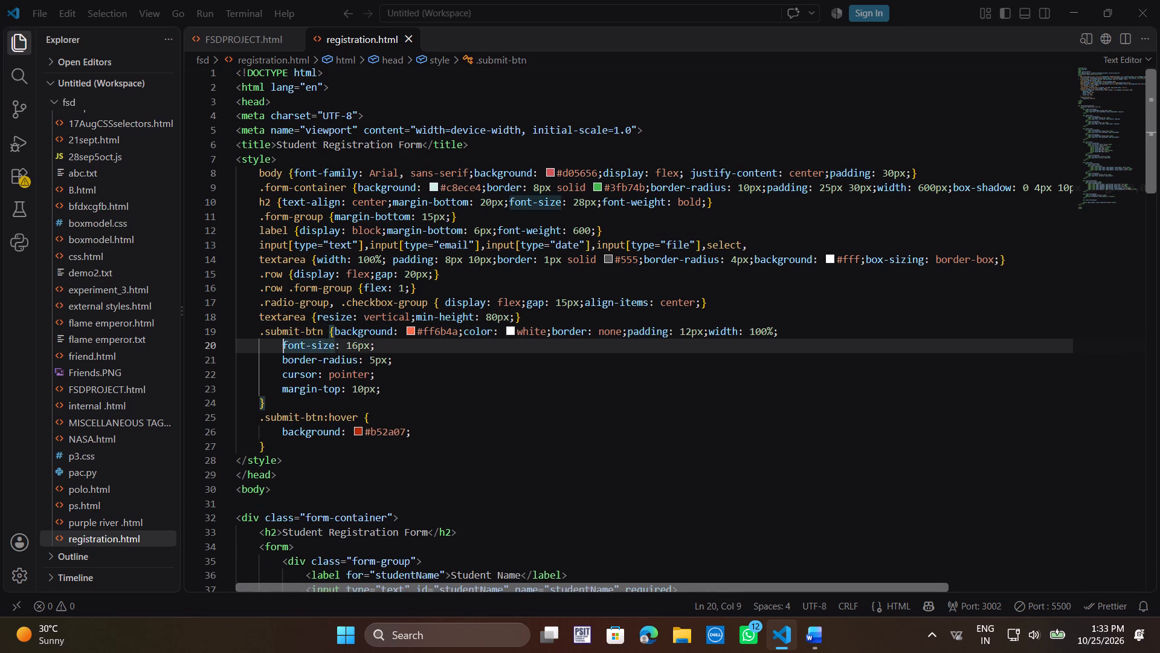
key(BackSpace)
key(BackSpace)
key(BackSpace)
click(280, 345)
key(BackSpace)
key(BackSpace)
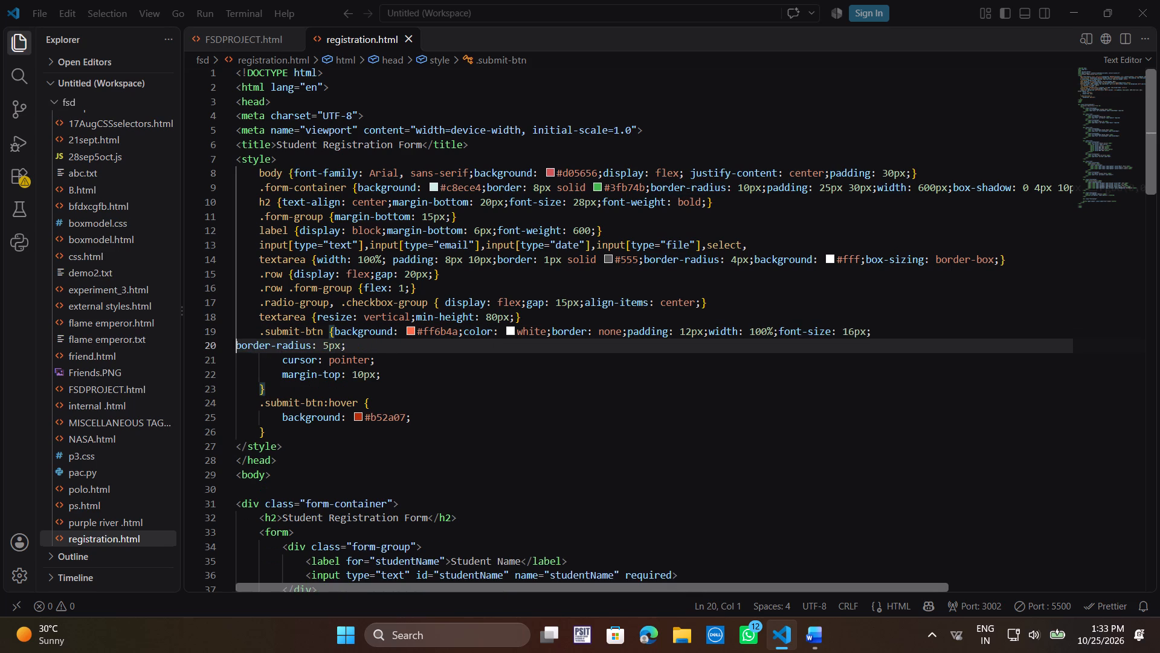
key(BackSpace)
Join the .submit-btn rule's cursor and margin-top declarations and its closing brace onto the selector line.
click(280, 345)
key(BackSpace)
key(BackSpace)
key(BackSpace)
click(279, 344)
key(BackSpace)
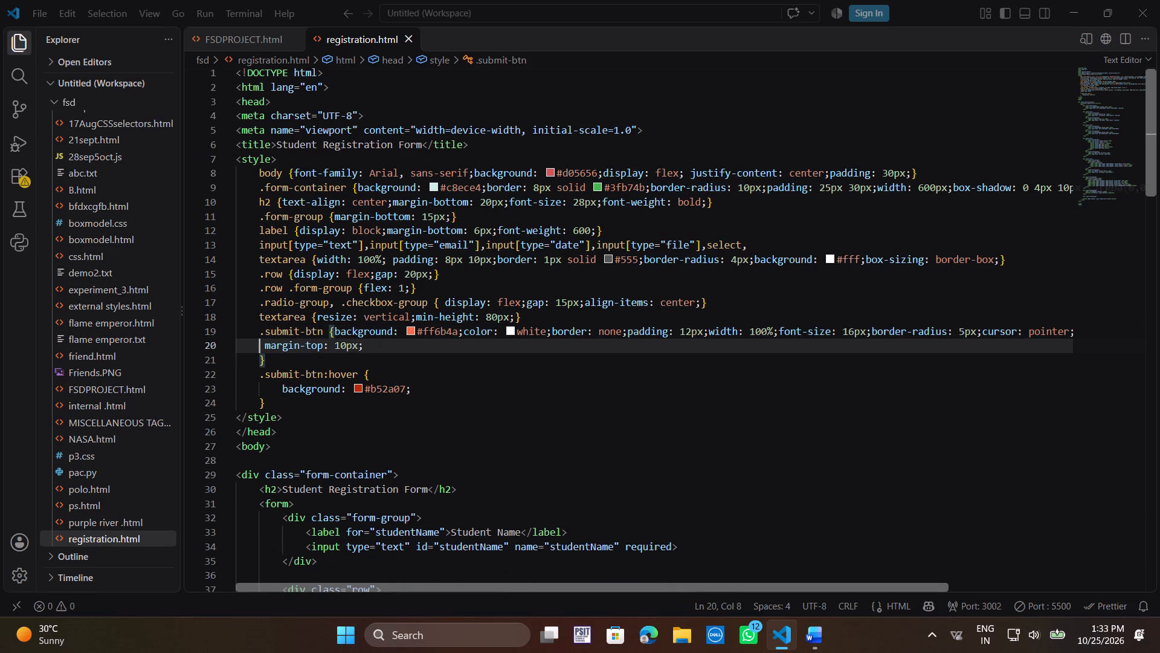
key(BackSpace)
key(BackSpace)
click(248, 343)
key(BackSpace)
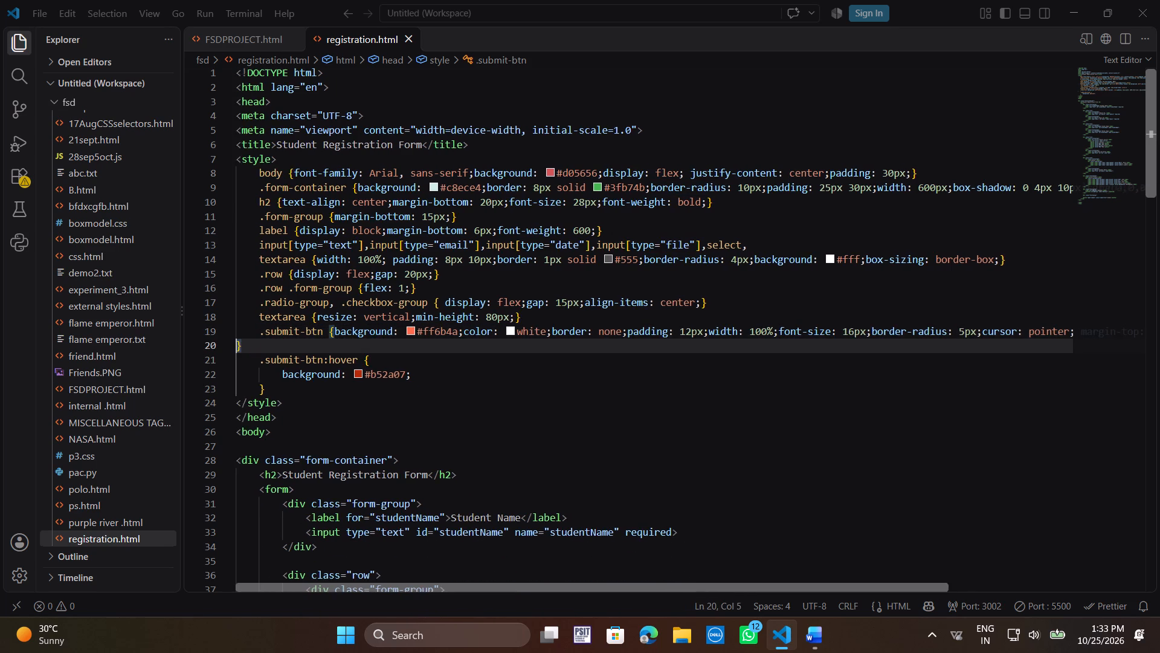
key(BackSpace)
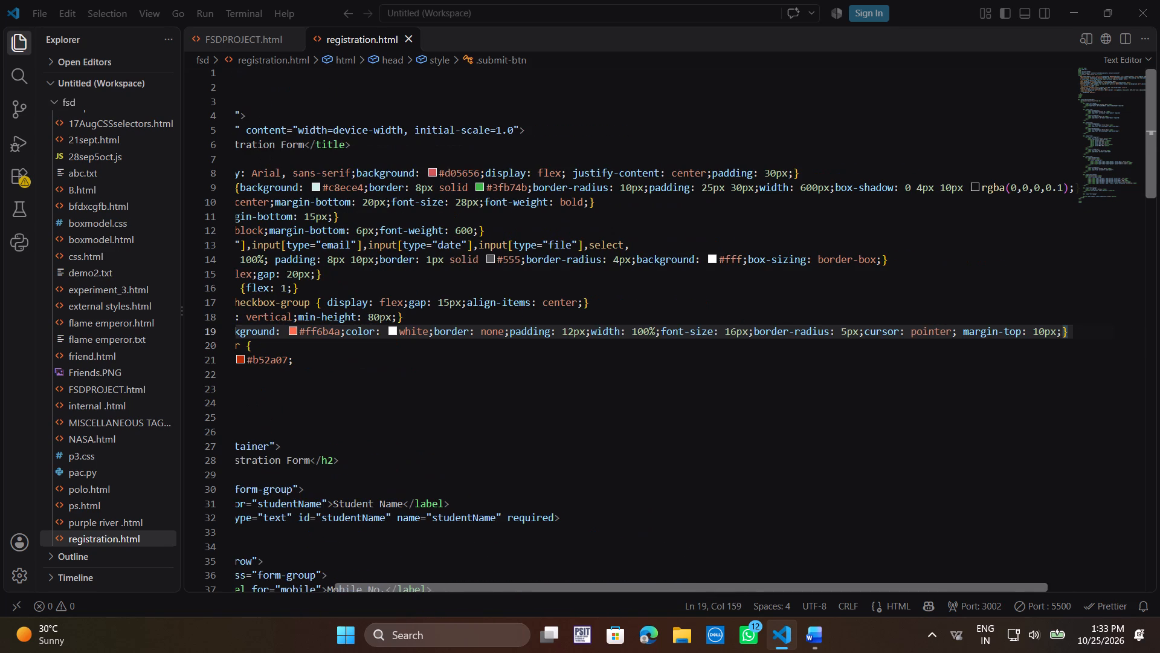
scroll(432, 354, right, 10)
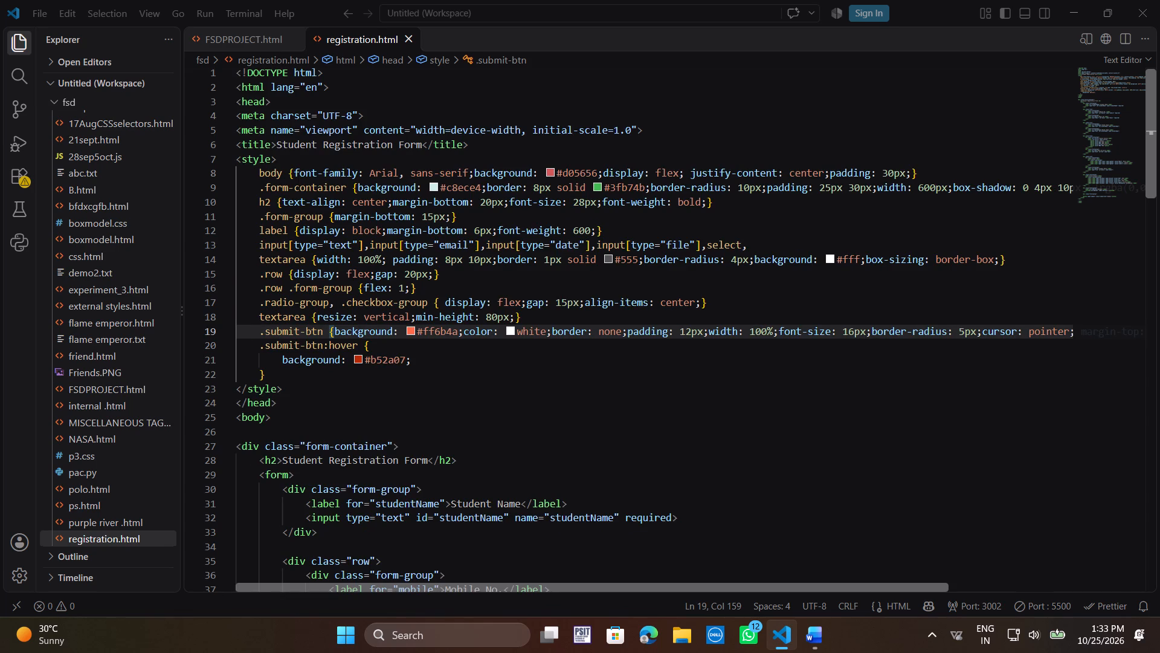
Join the .submit-btn:hover rule's background declaration and its closing brace onto the selector line.
click(279, 363)
key(BackSpace)
key(BackSpace)
key(BackSpace)
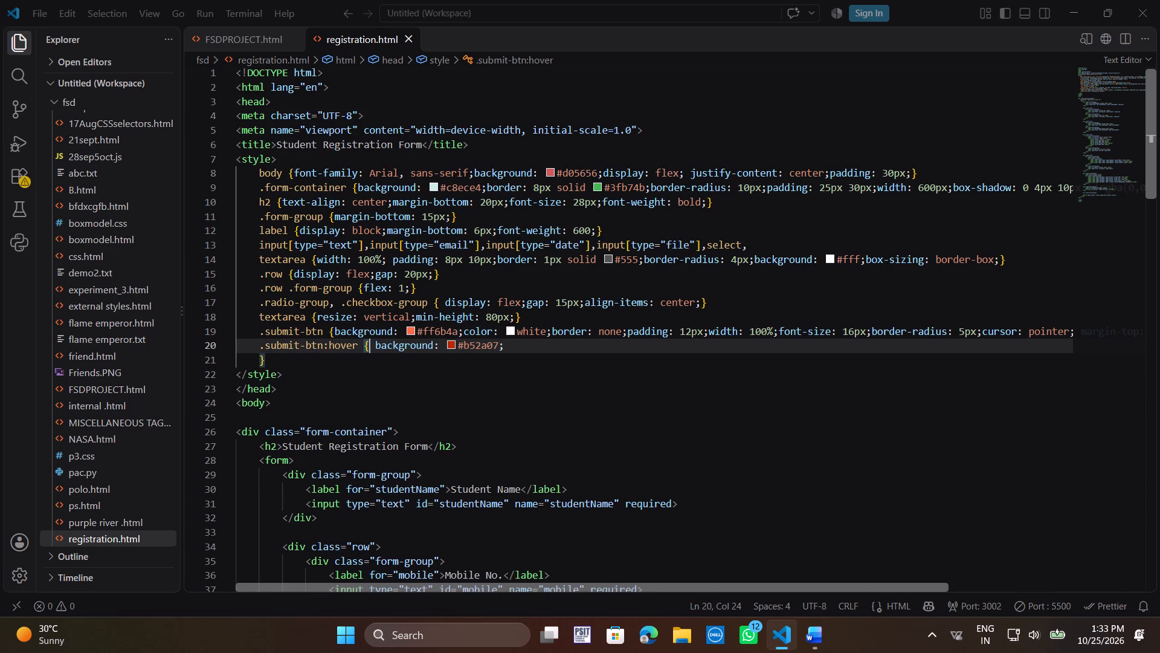
click(256, 362)
key(BackSpace)
key(BackSpace)
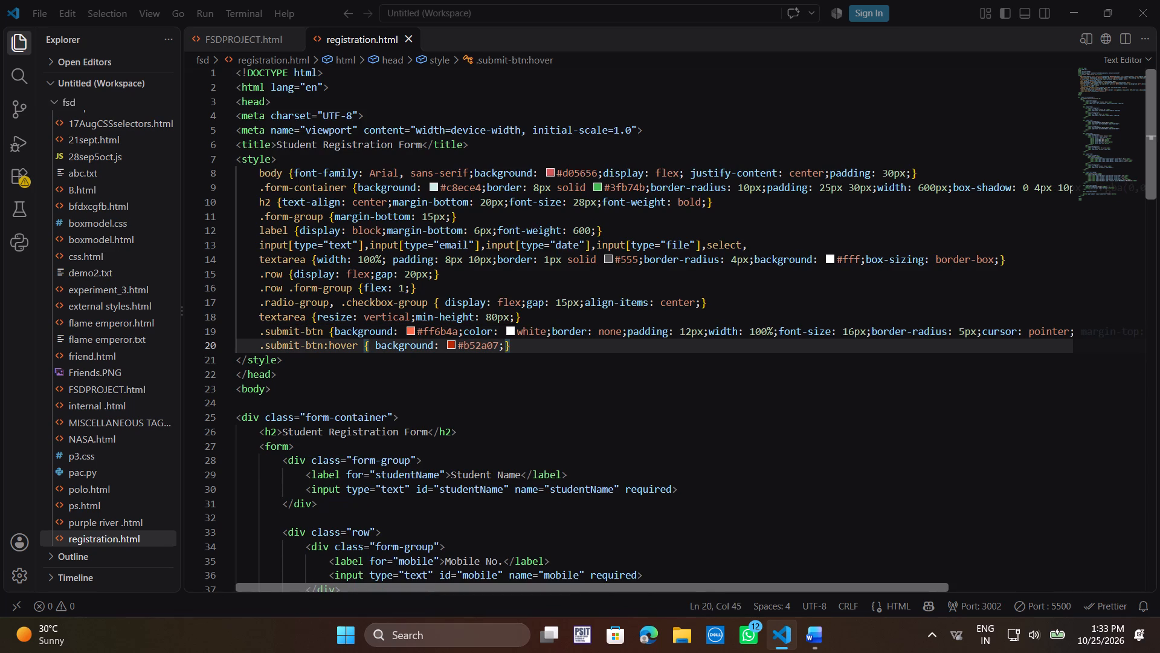
Remove the blank line between the opening body tag and the form-container div.
click(236, 419)
key(BackSpace)
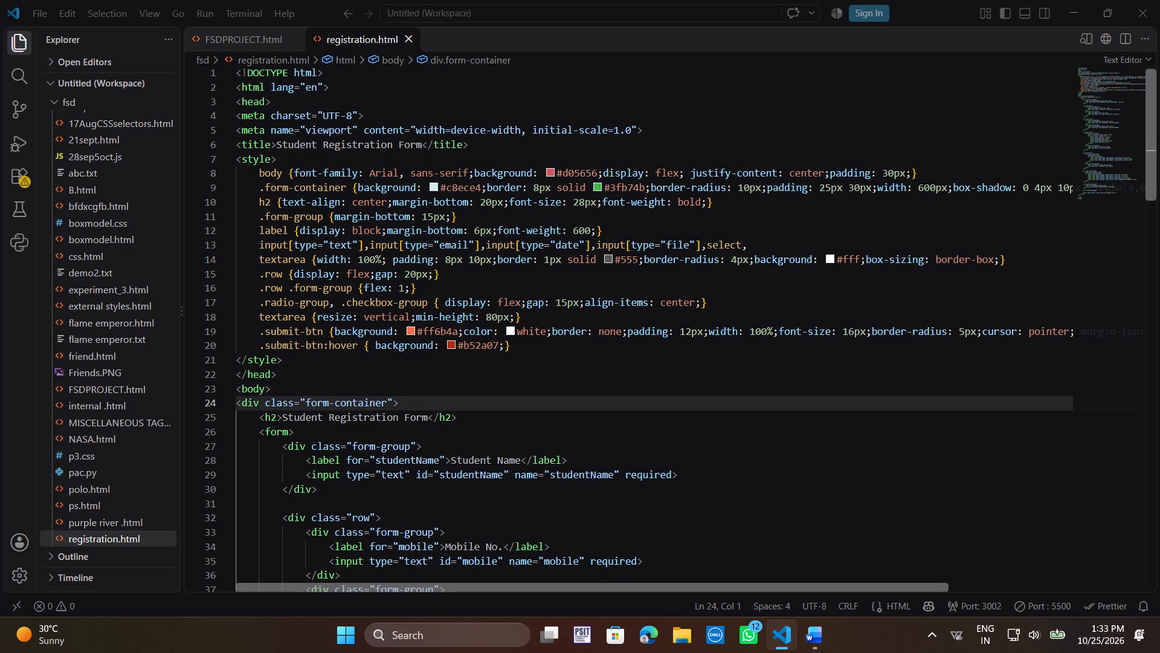
Remove the blank line above the row div holding Mobile No. and indent that div's opening tag by six spaces.
scroll(330, 487, down, 2)
click(280, 465)
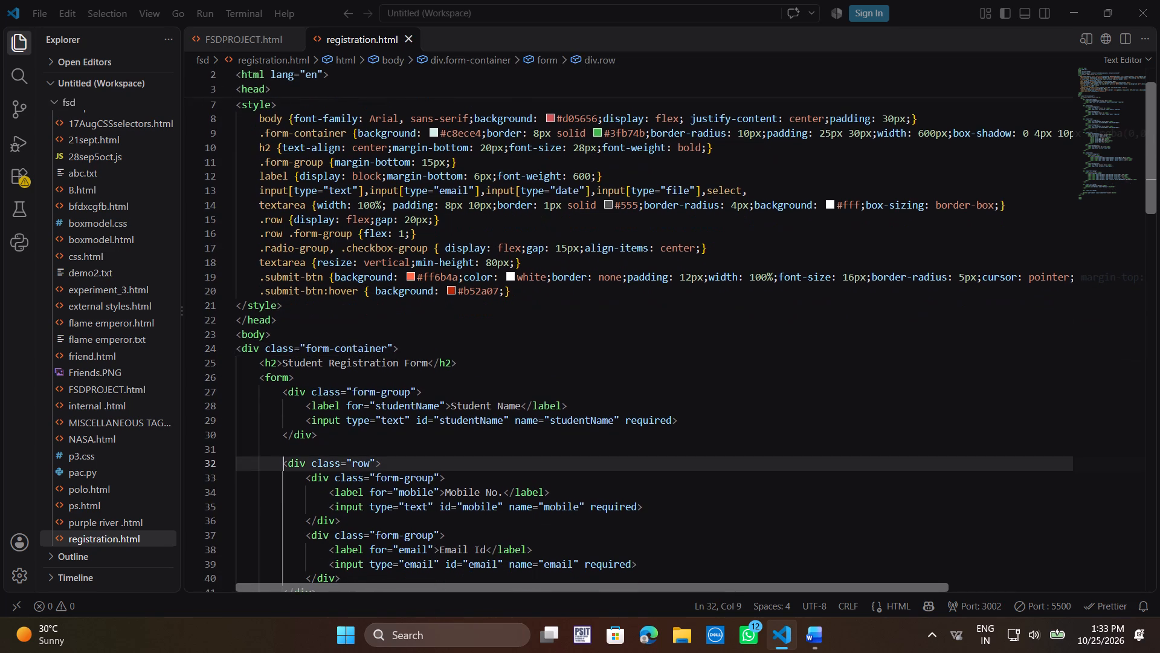
key(BackSpace)
key(BackSpace)
key(BackSpace)
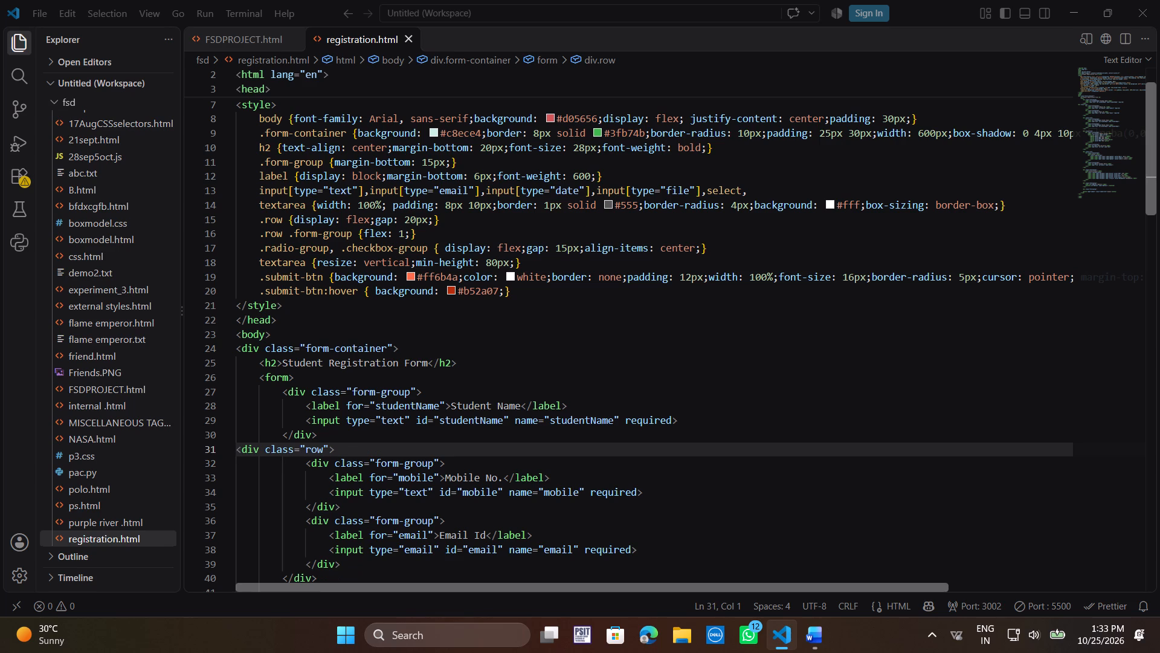
key(space)
key(space)
key(space)
key(space)
key(space)
key(space)
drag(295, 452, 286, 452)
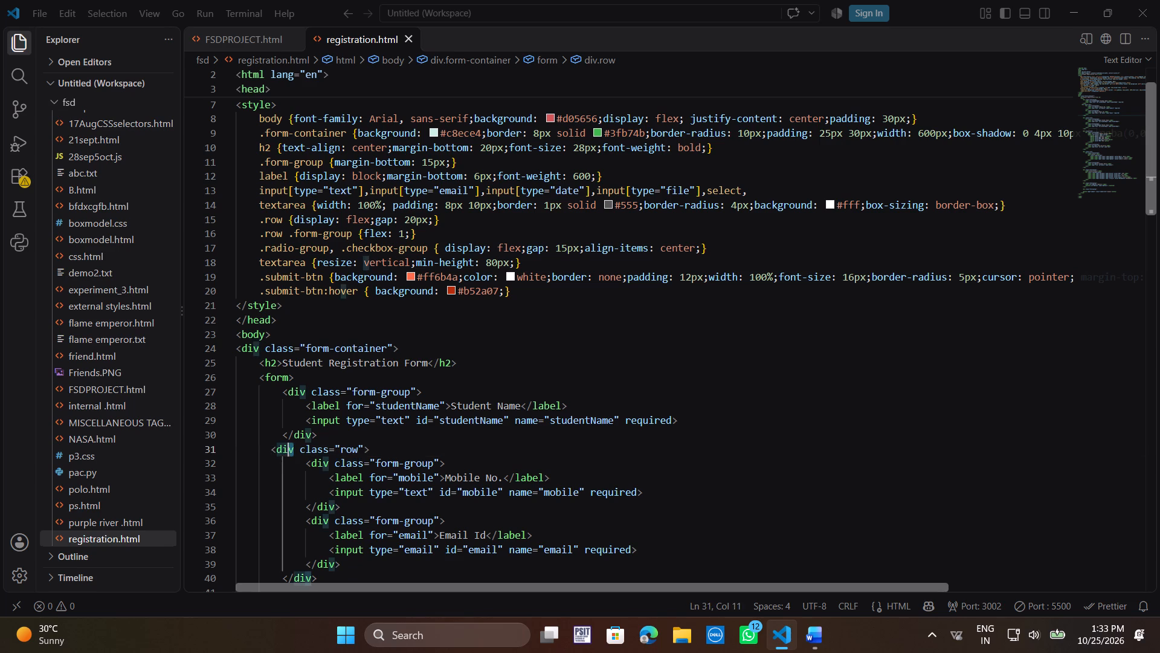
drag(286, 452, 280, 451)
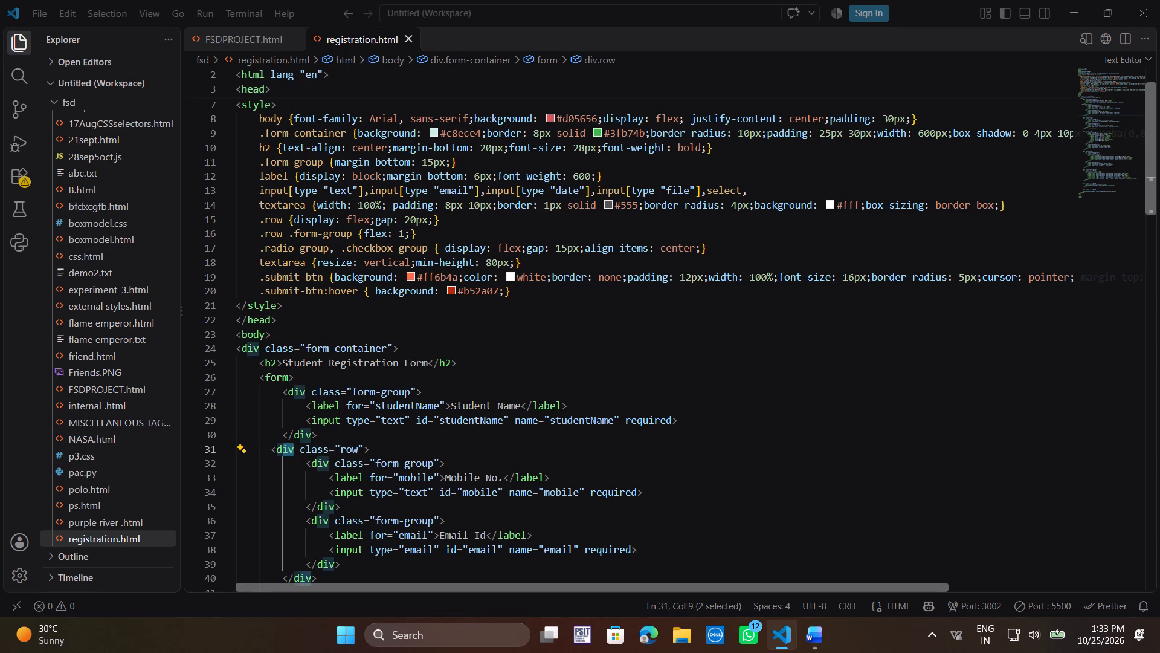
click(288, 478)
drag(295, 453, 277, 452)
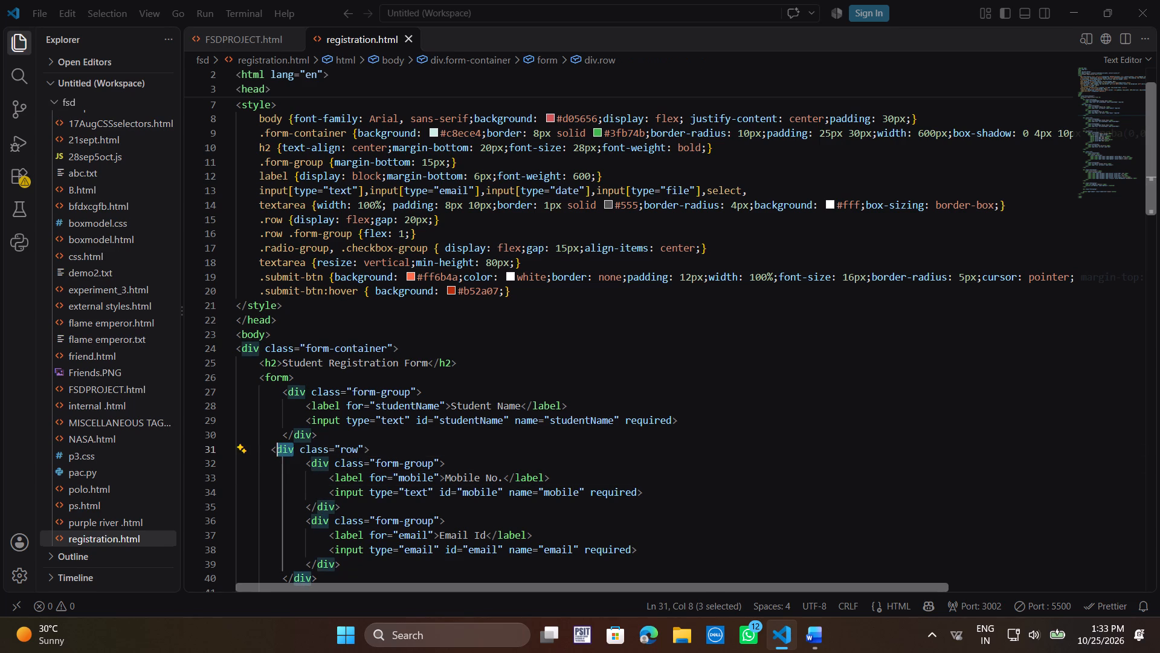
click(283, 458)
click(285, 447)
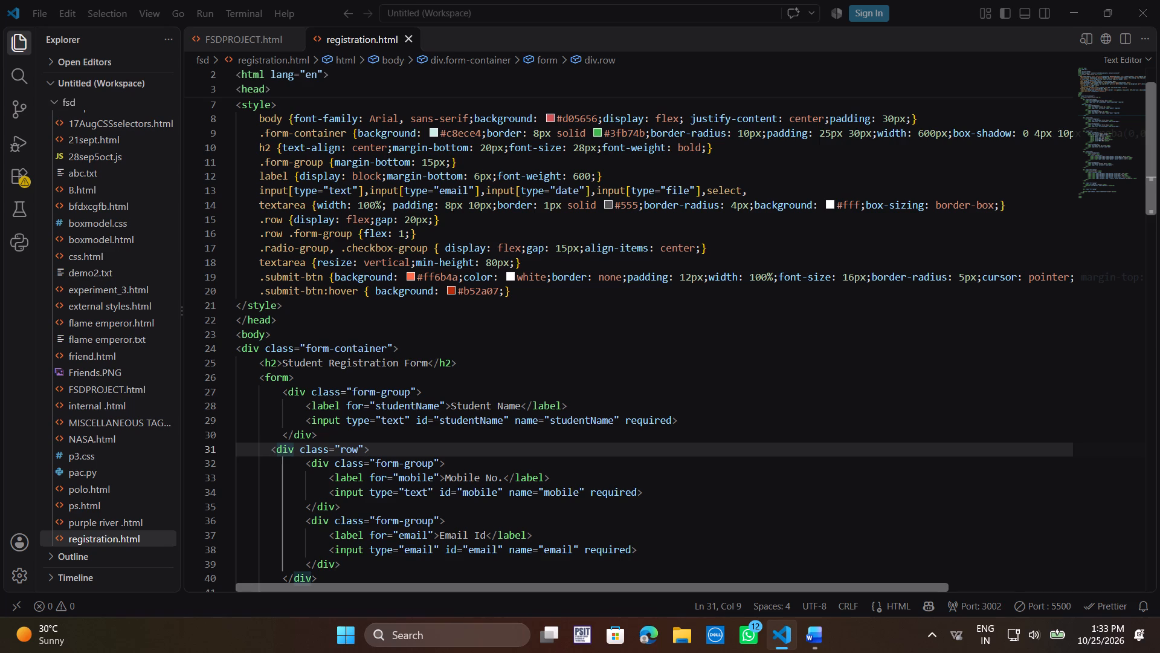
Remove the blank line above the row div holding Father Name and indent that div's opening tag by eight spaces.
scroll(326, 541, down, 1)
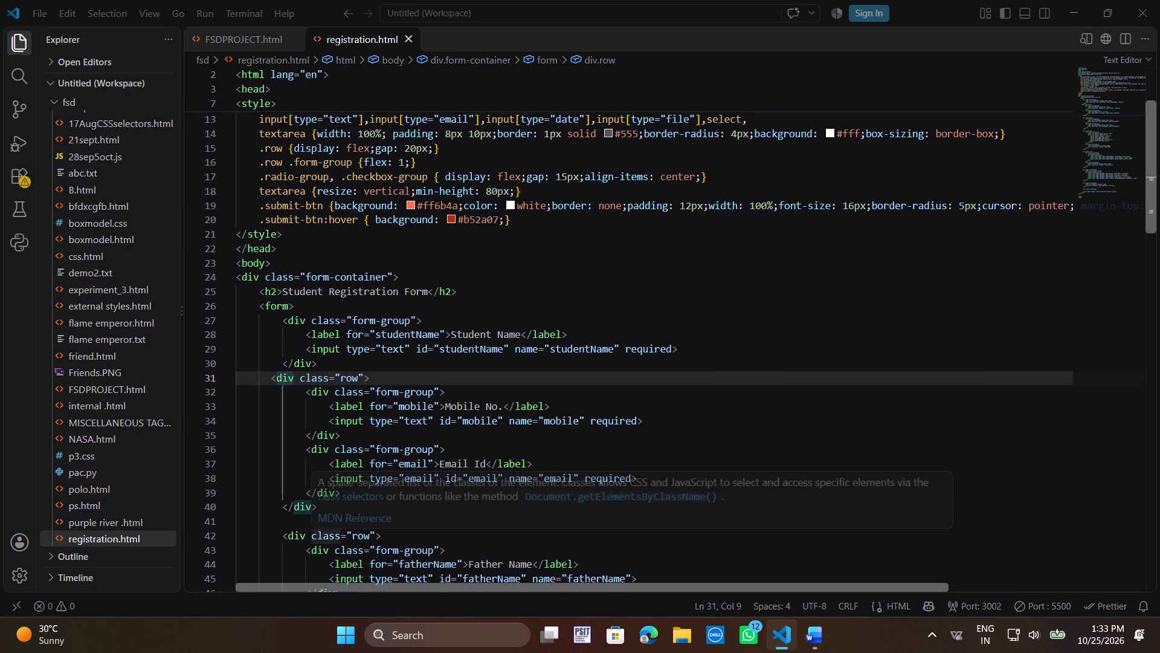
scroll(332, 527, down, 1)
click(292, 469)
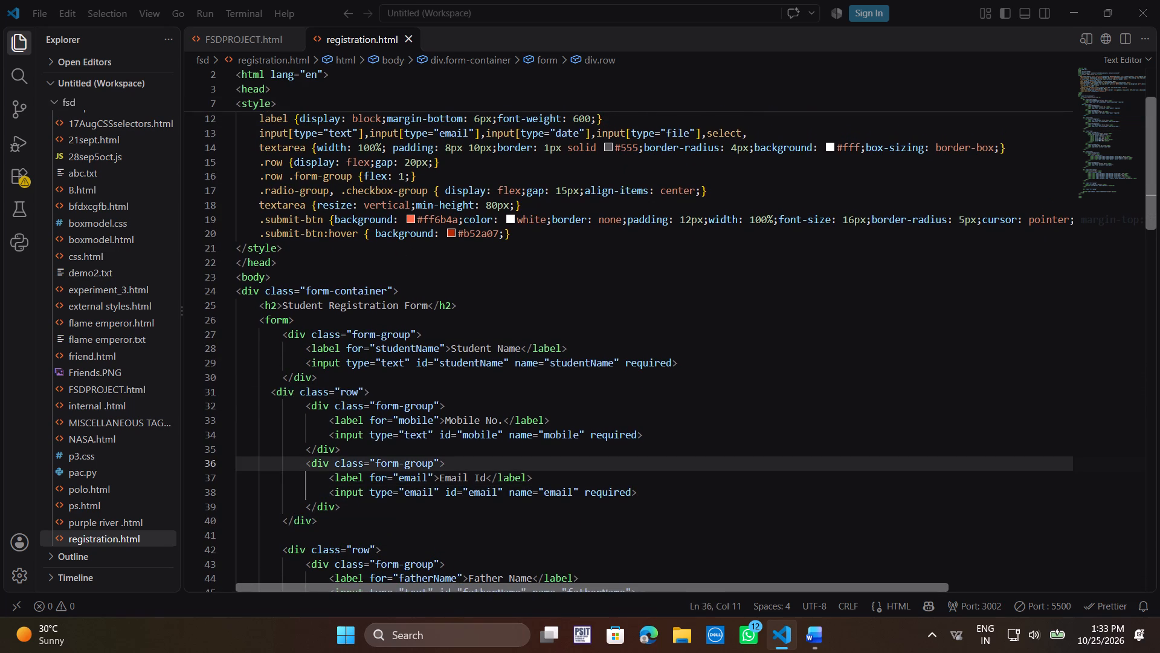
click(283, 548)
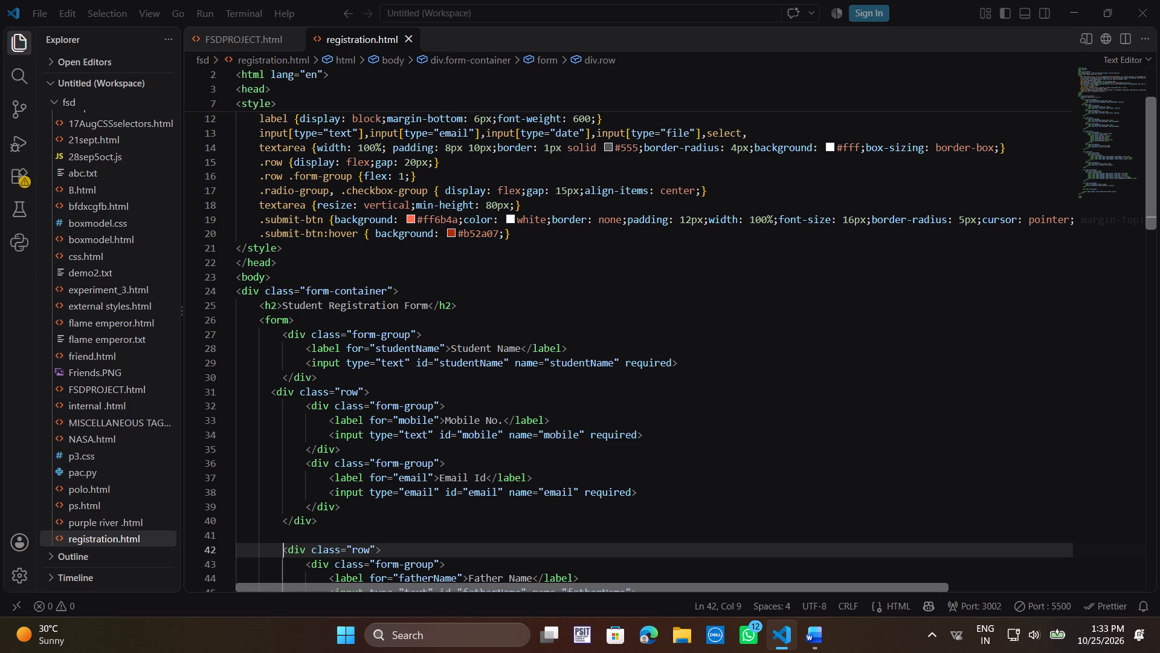
key(shift+BackSpace)
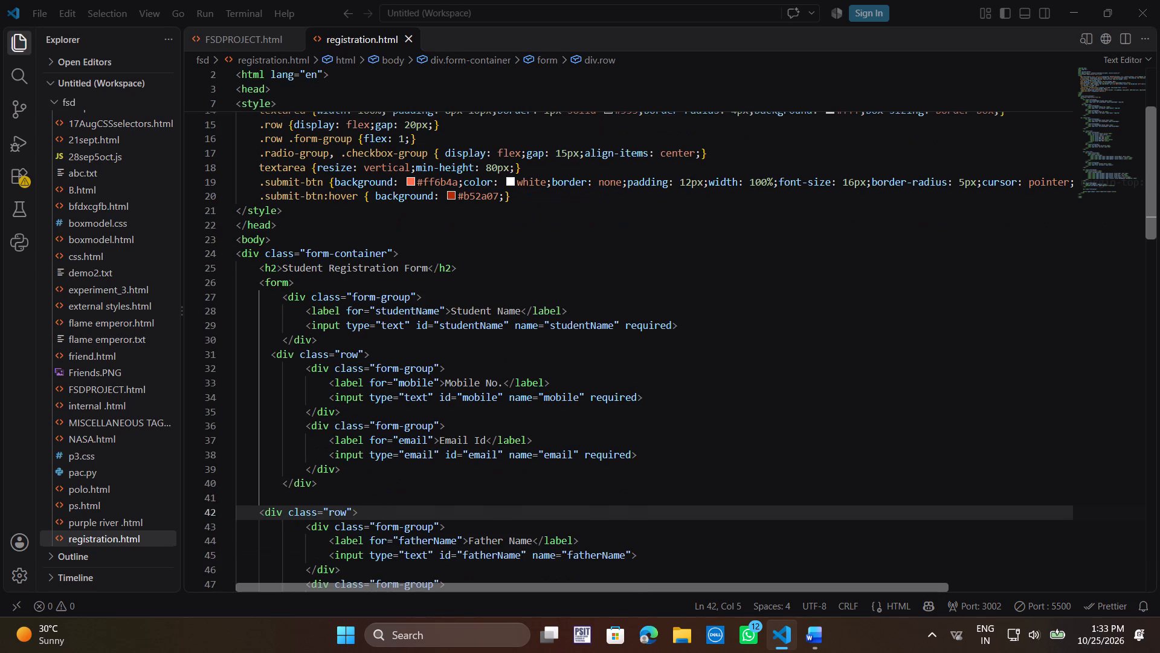
key(shift+BackSpace)
key(shift+BackSpace)
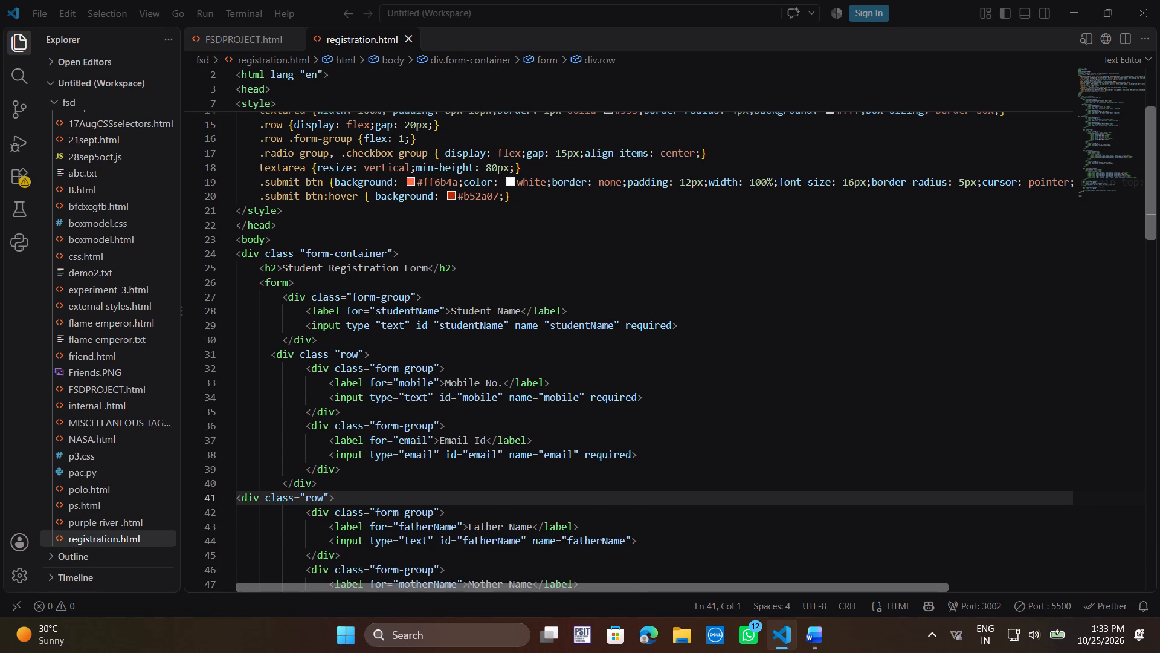
key(space)
key(space)
key(space)
key(space)
key(space)
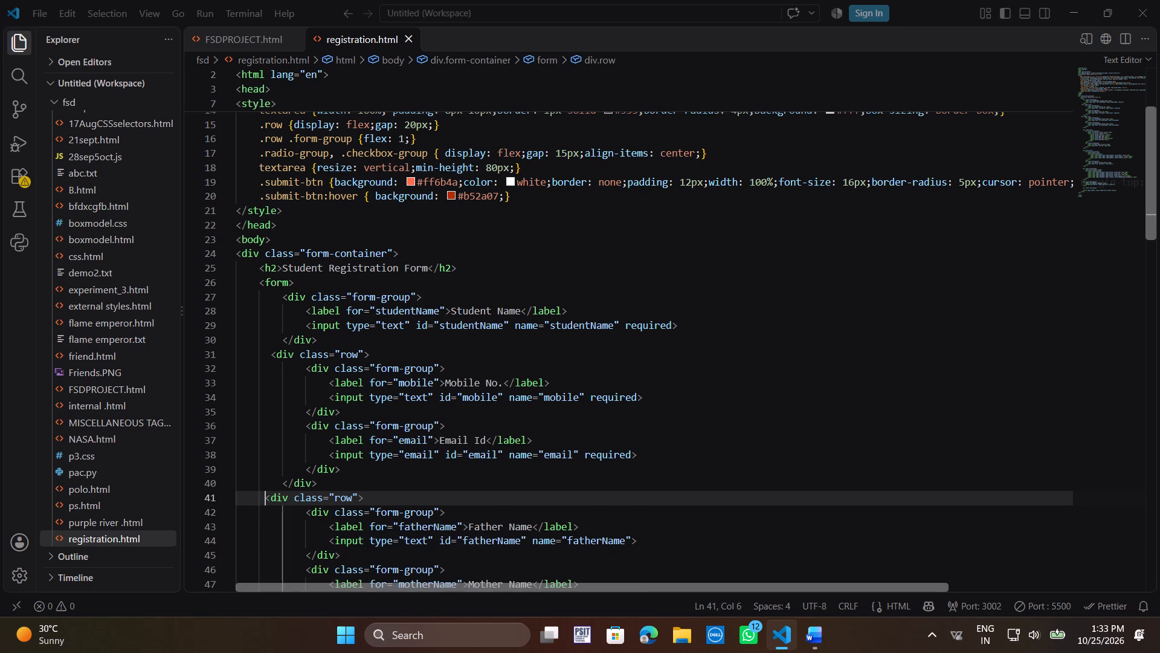
key(space)
key(space)
key(space)
Copy the entire code of registration.html.
scroll(282, 538, down, 3)
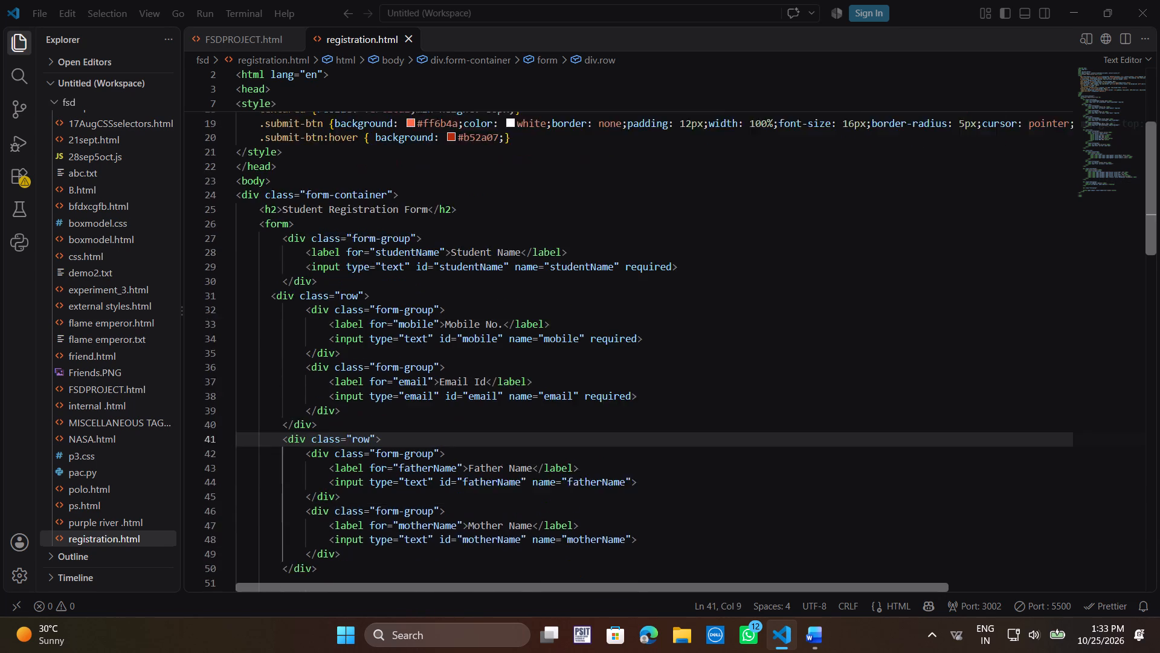
scroll(282, 538, down, 10)
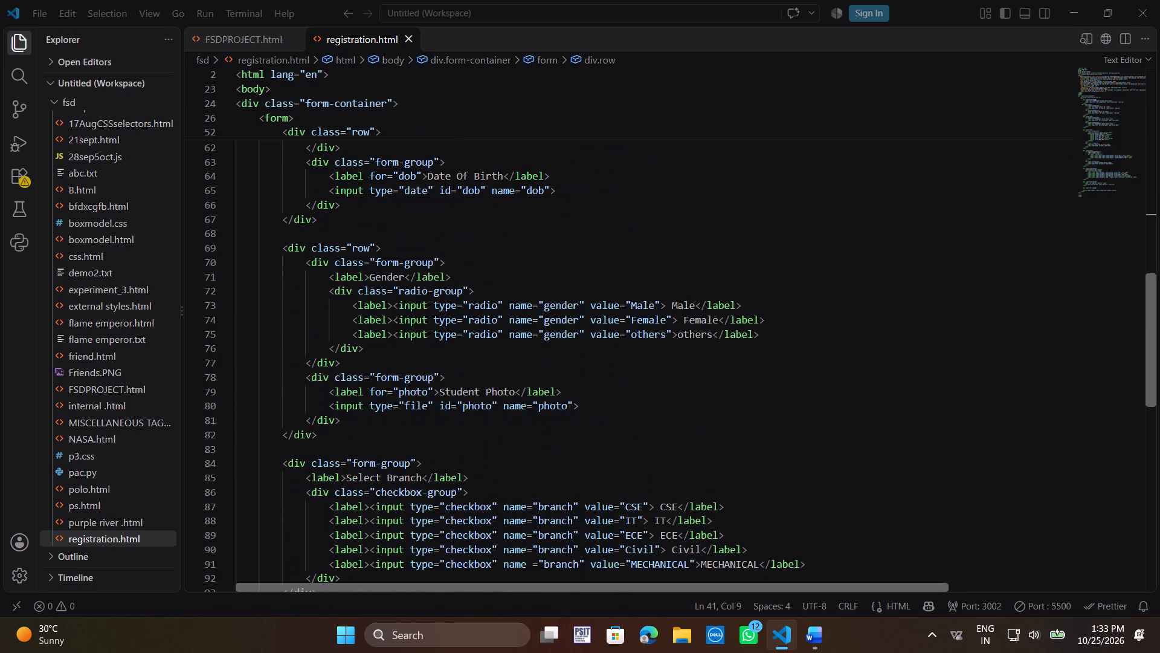
scroll(282, 533, down, 8)
click(634, 317)
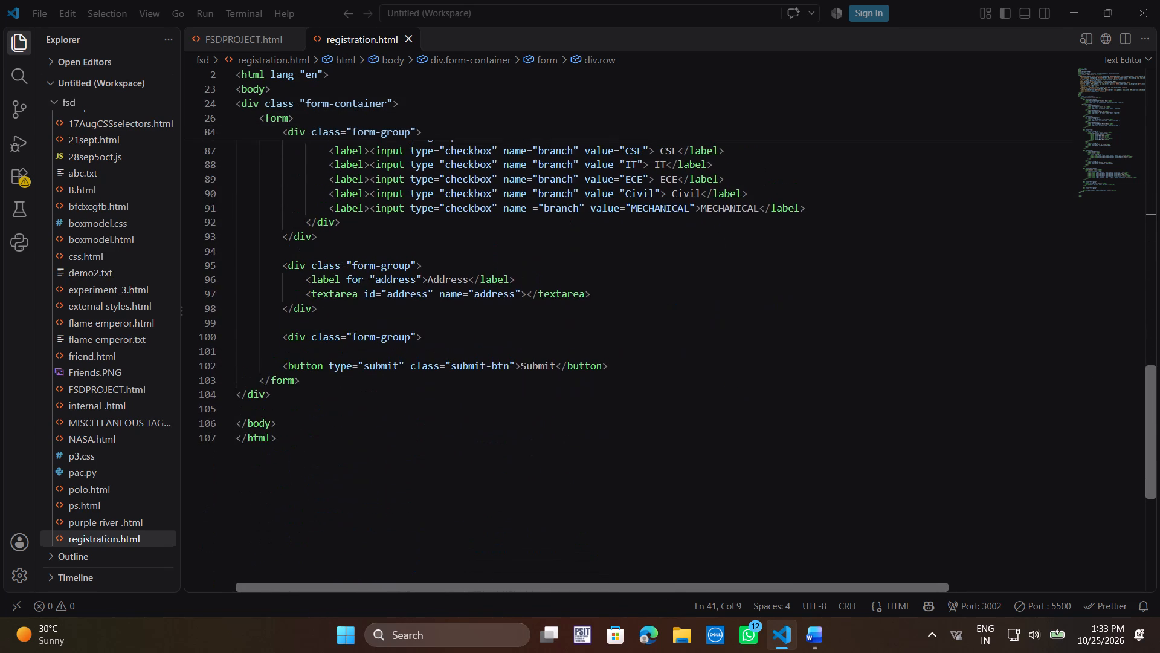
key(ctrl+a)
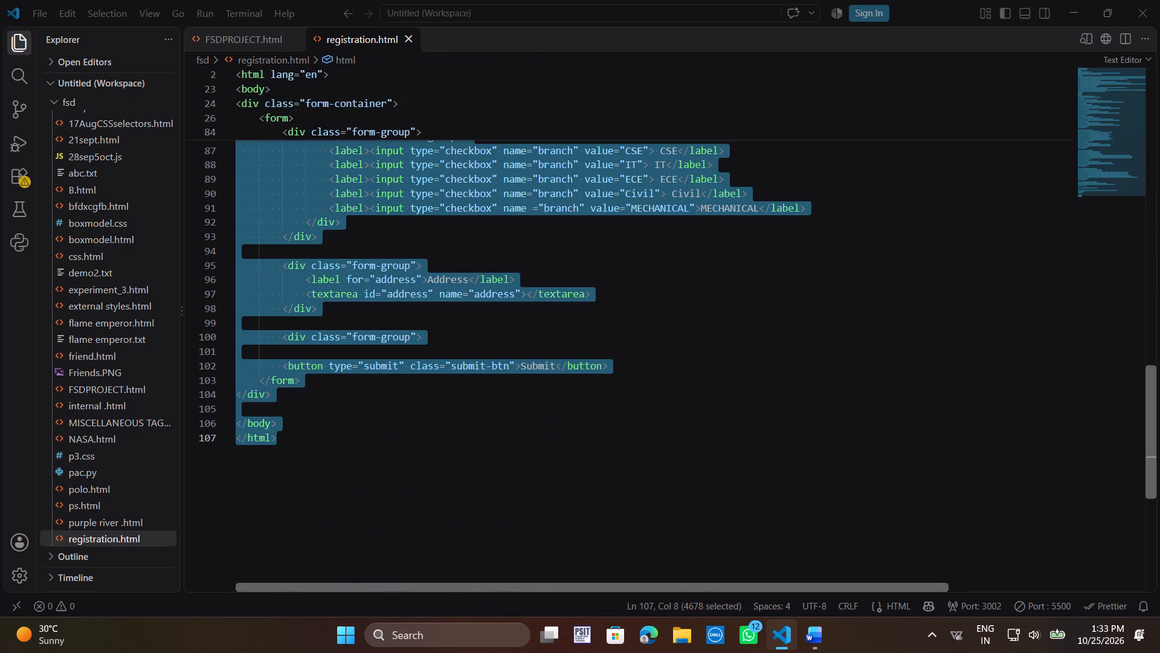
key(ctrl+c)
scroll(695, 276, up, 7)
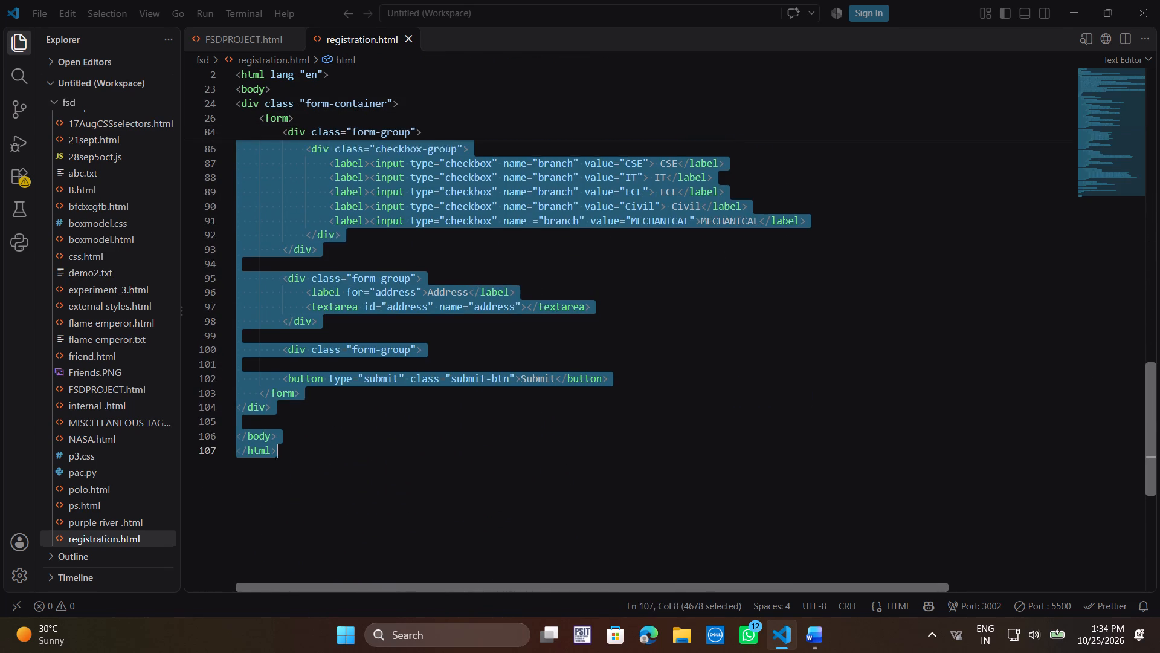
scroll(694, 276, up, 17)
Switch to the Practical_File document in Word.
click(806, 627)
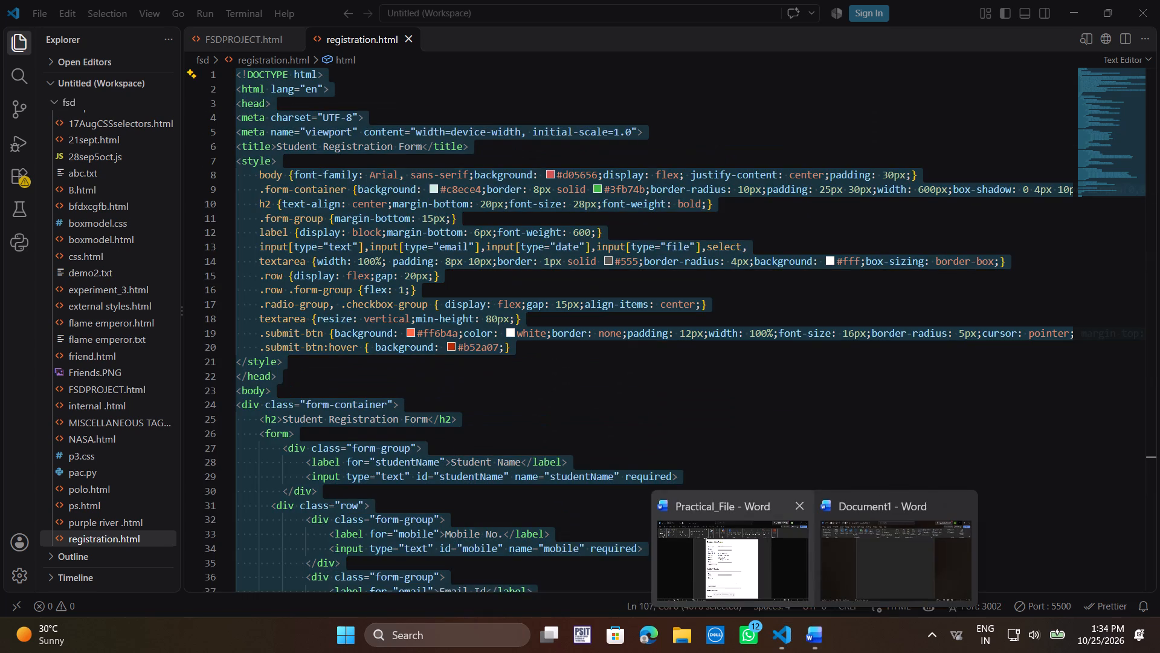
click(785, 568)
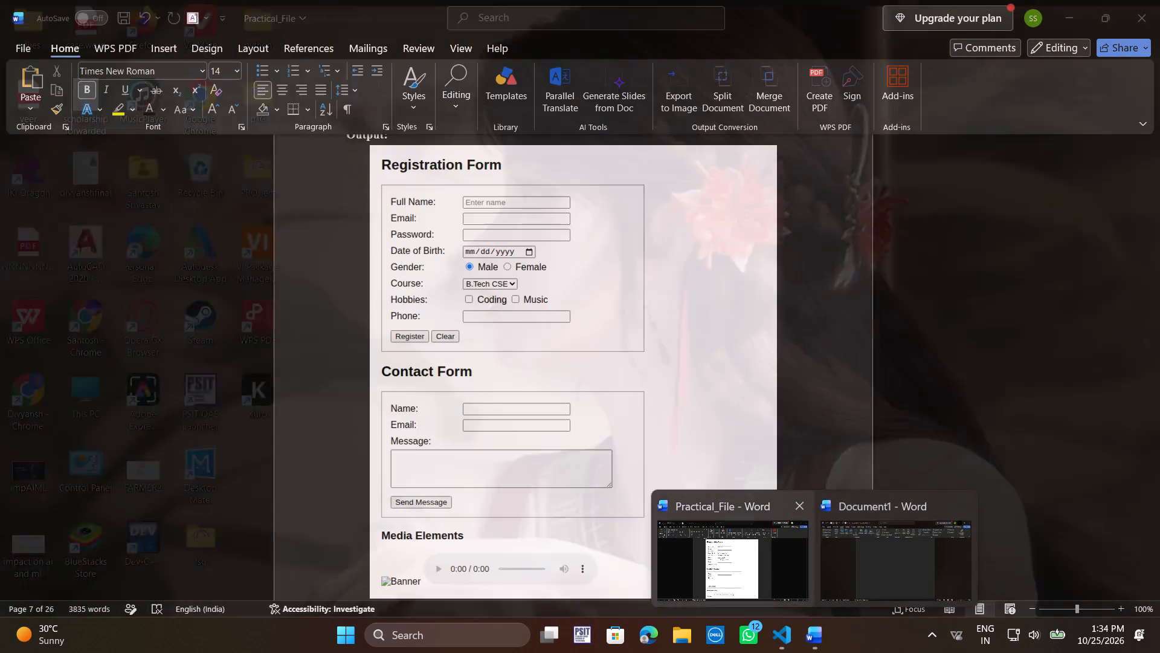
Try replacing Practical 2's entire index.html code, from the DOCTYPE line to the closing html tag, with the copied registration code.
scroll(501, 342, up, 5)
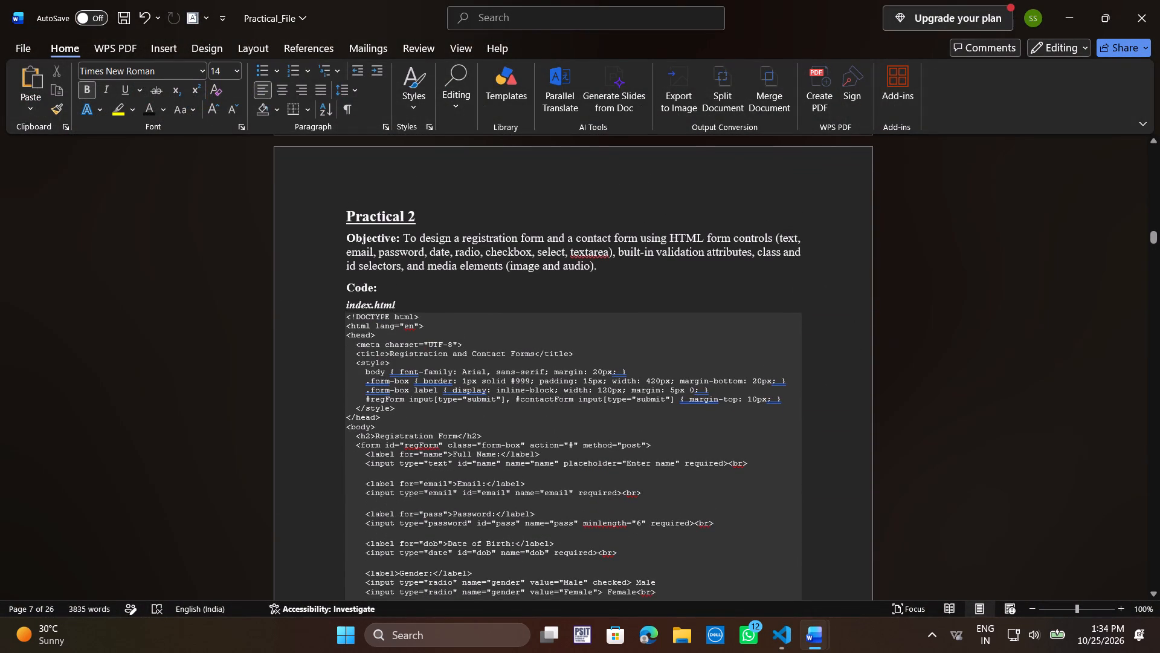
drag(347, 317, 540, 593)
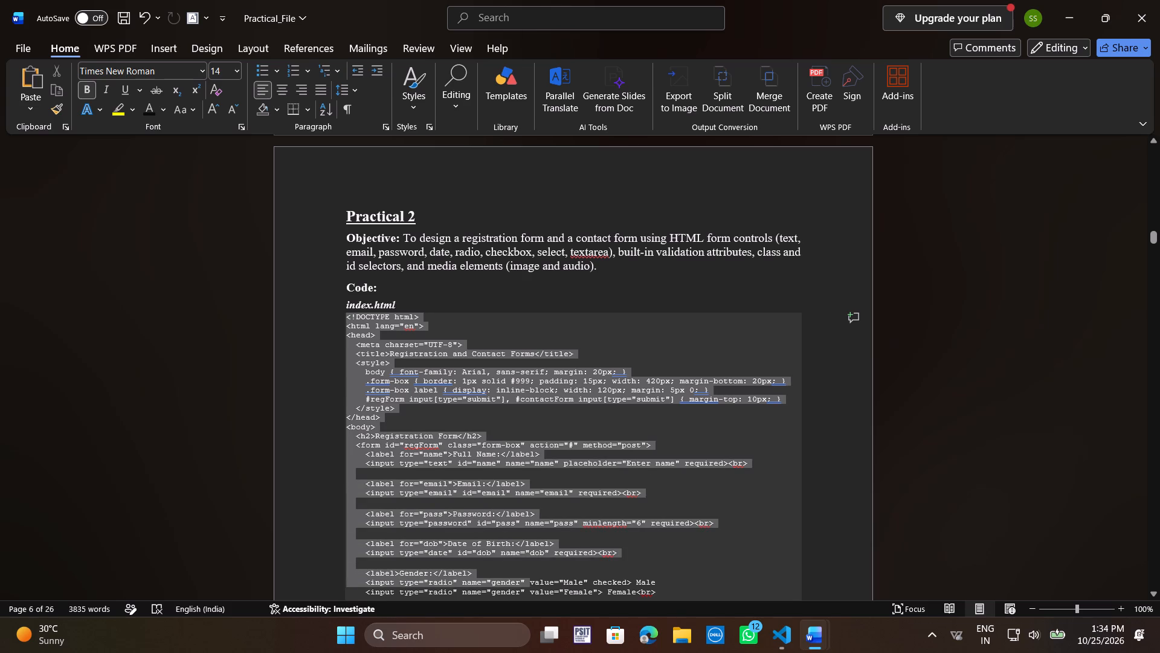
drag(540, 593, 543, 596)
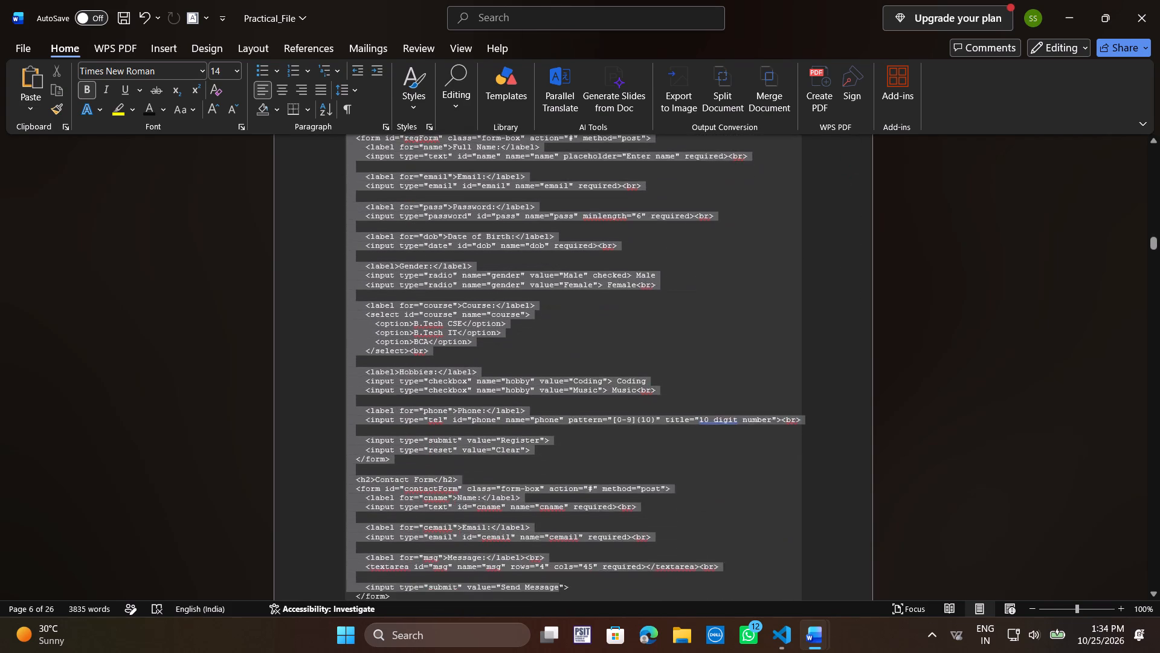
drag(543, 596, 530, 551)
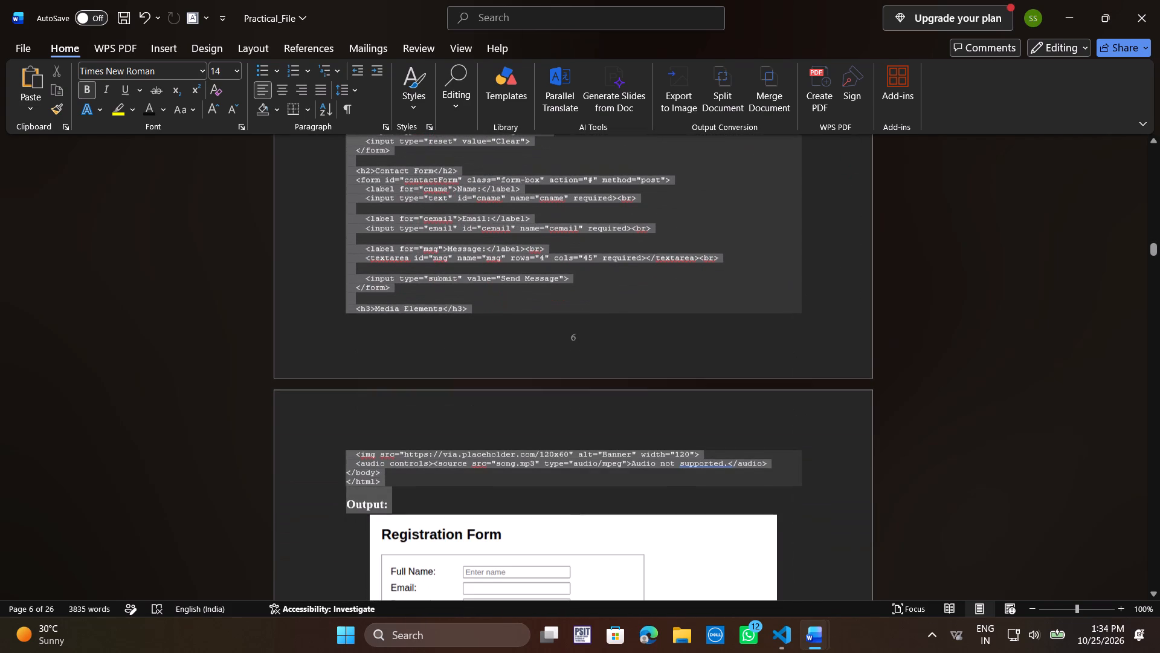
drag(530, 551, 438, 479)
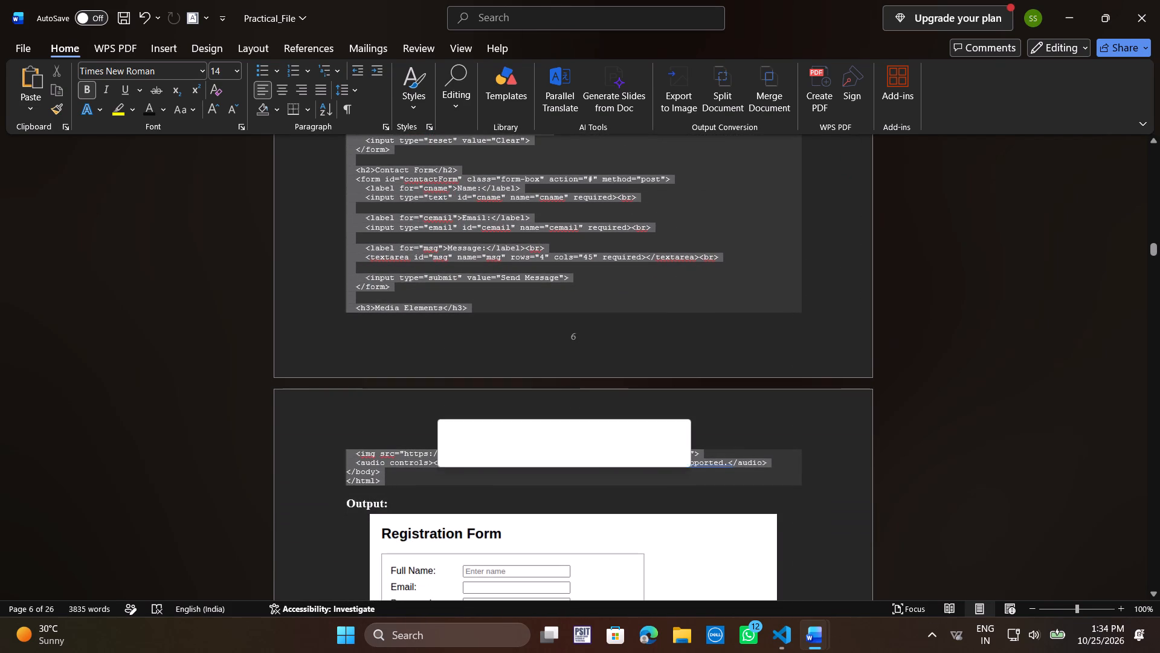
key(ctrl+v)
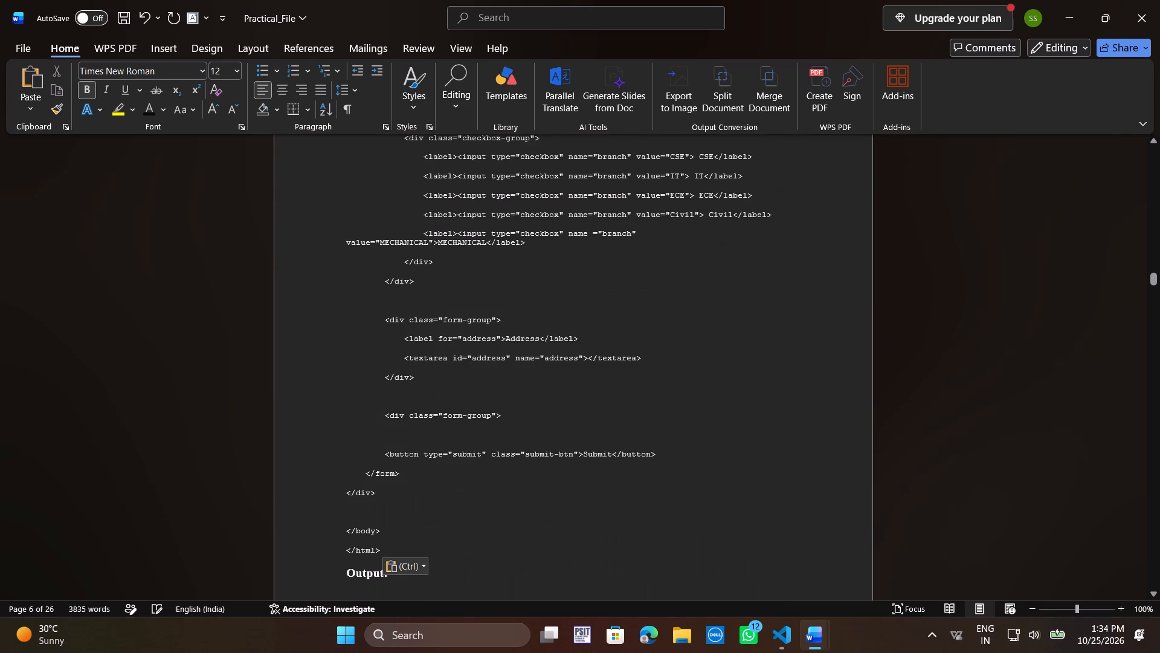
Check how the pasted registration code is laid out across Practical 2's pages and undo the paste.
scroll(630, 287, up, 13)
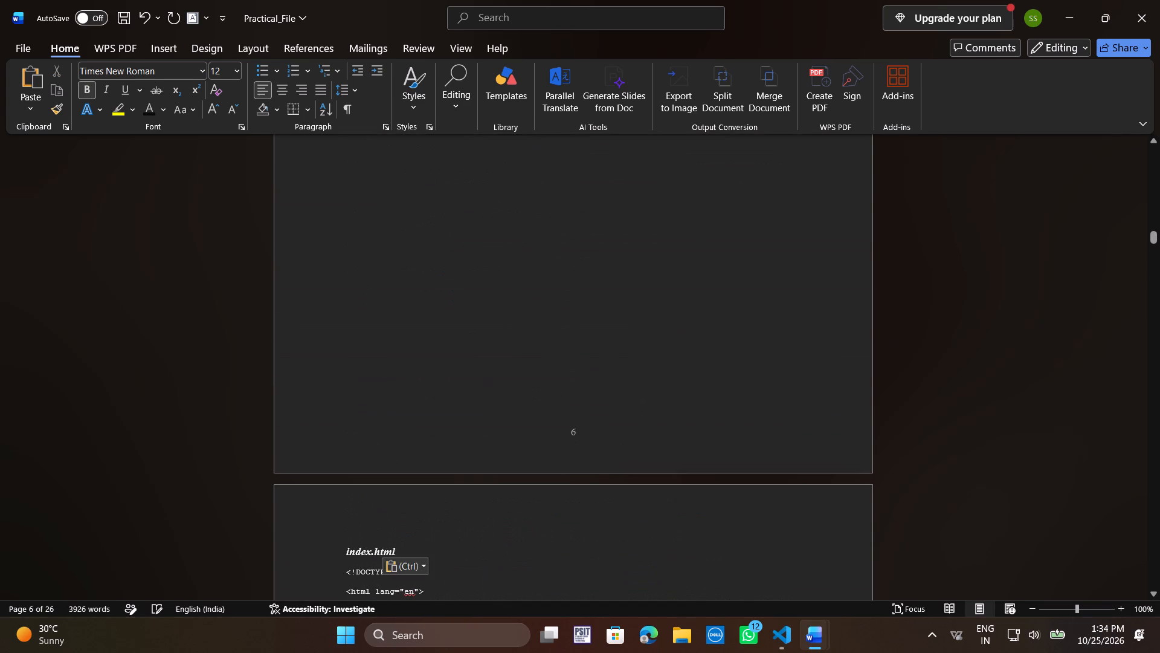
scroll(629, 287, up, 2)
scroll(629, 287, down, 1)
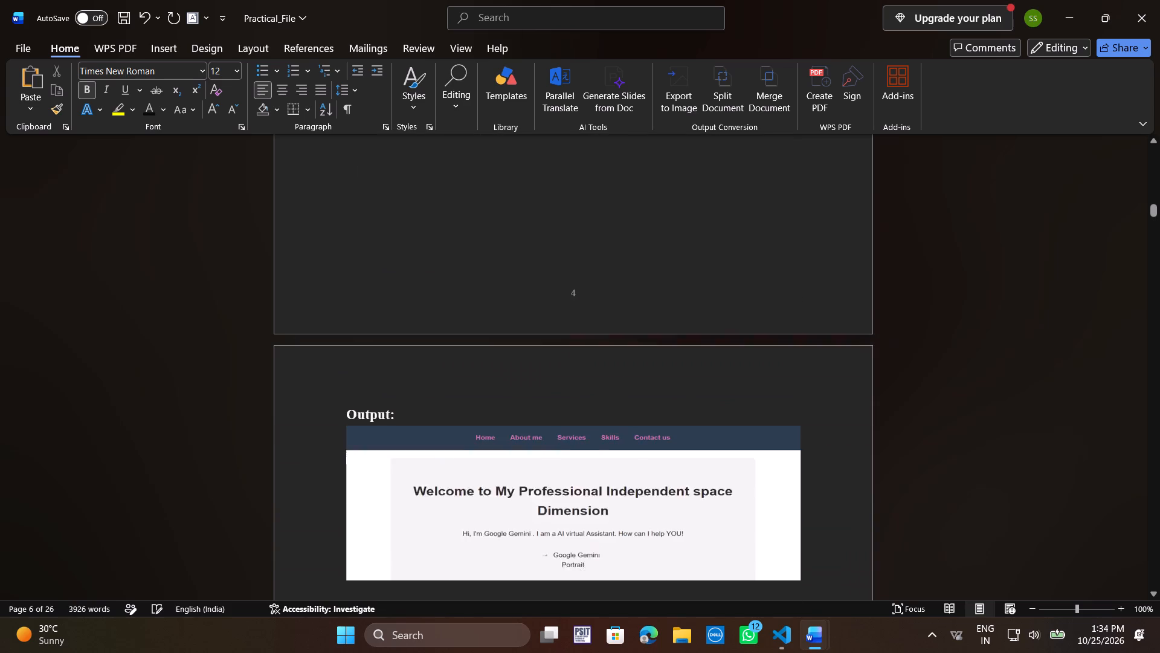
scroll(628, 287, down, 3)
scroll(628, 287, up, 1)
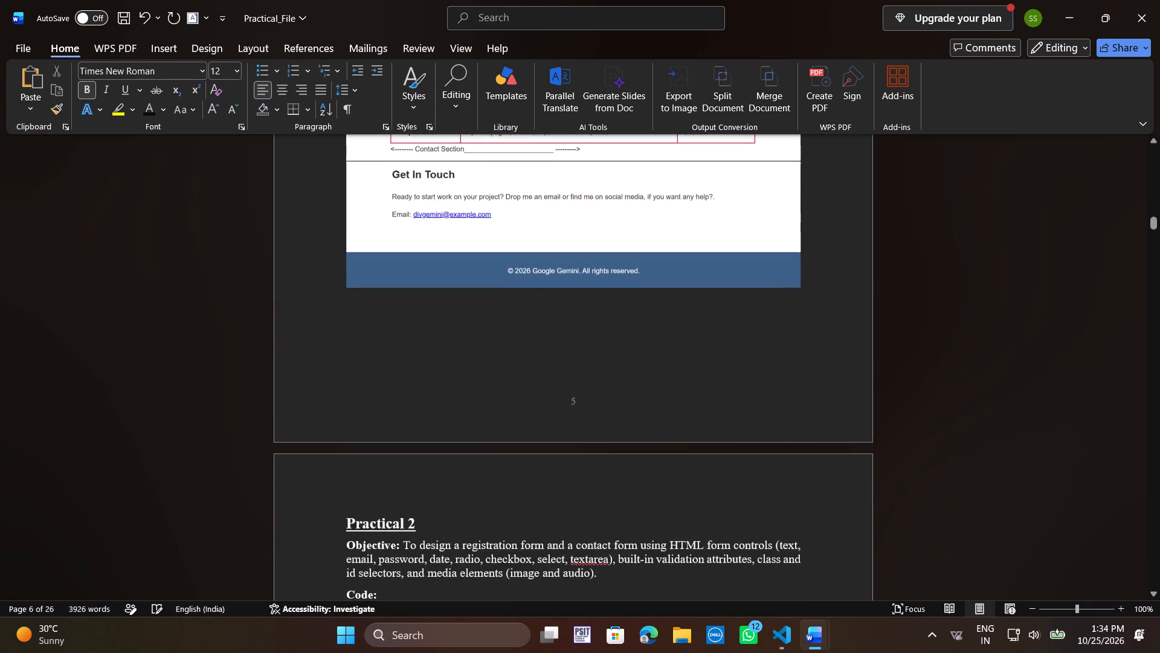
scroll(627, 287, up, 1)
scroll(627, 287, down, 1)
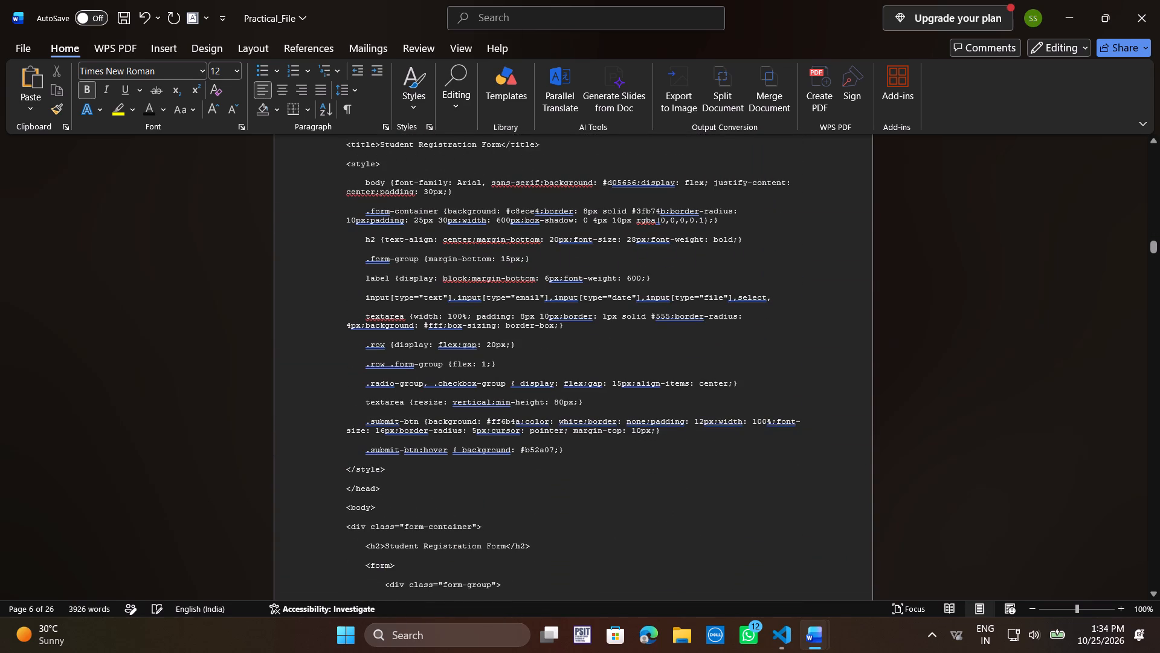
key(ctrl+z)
Replace Practical 2's index.html code from the DOCTYPE line down to just above the Contact Form heading with the copied registration code.
scroll(600, 298, up, 3)
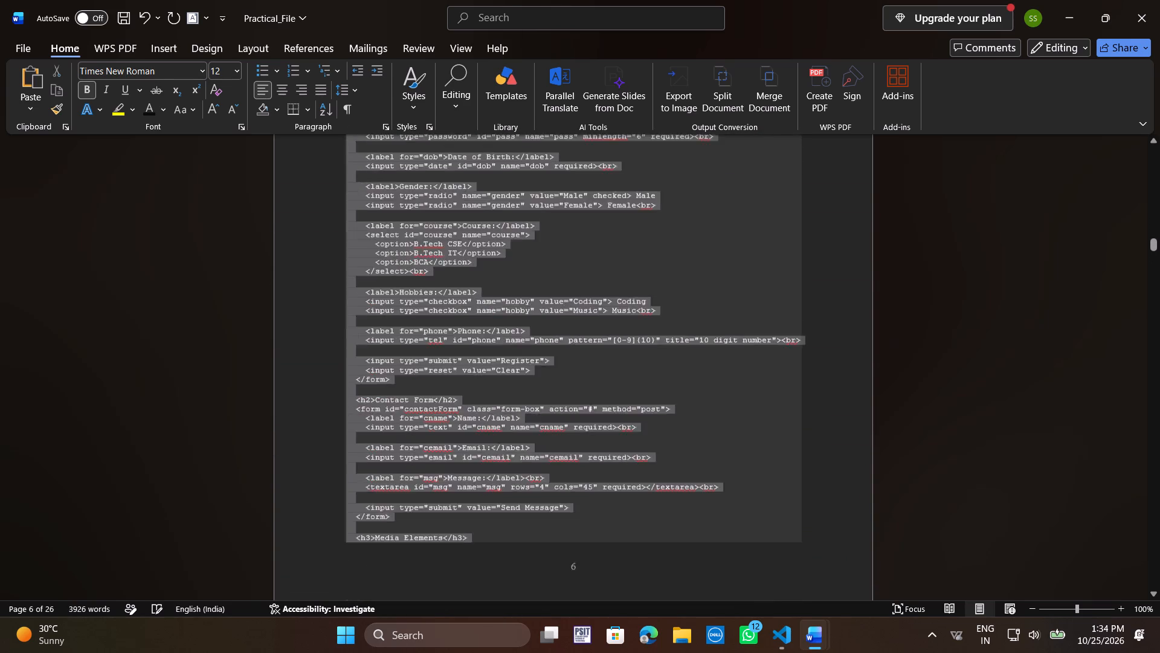
scroll(522, 333, up, 1)
click(375, 227)
scroll(374, 227, up, 1)
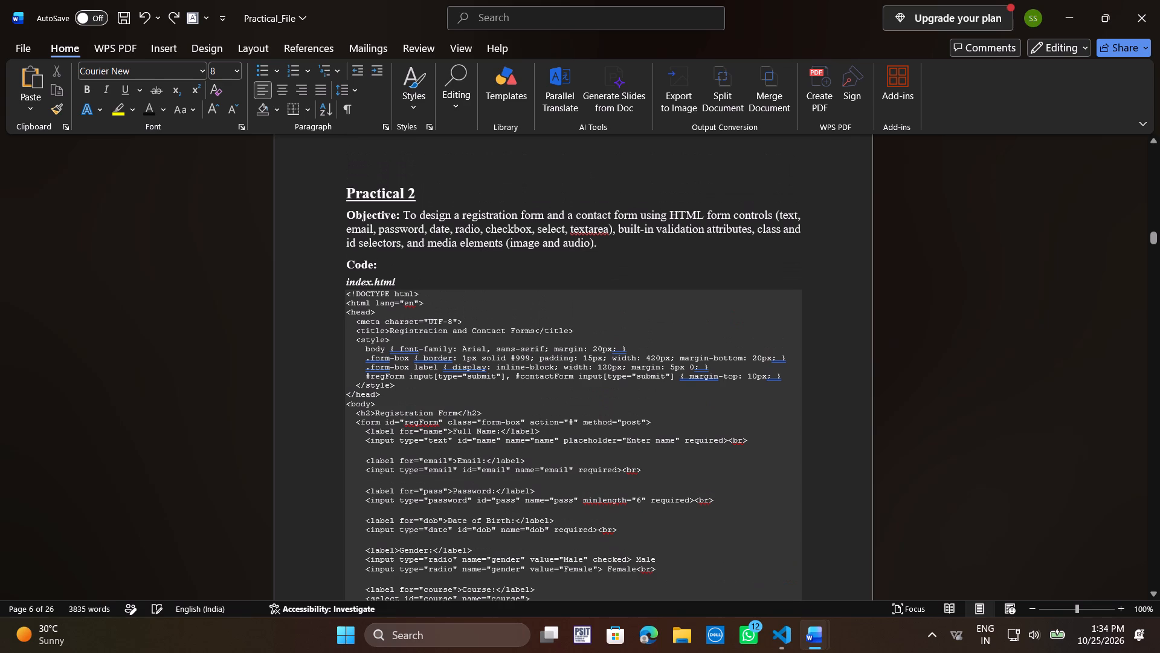
drag(346, 291, 425, 460)
scroll(418, 443, down, 1)
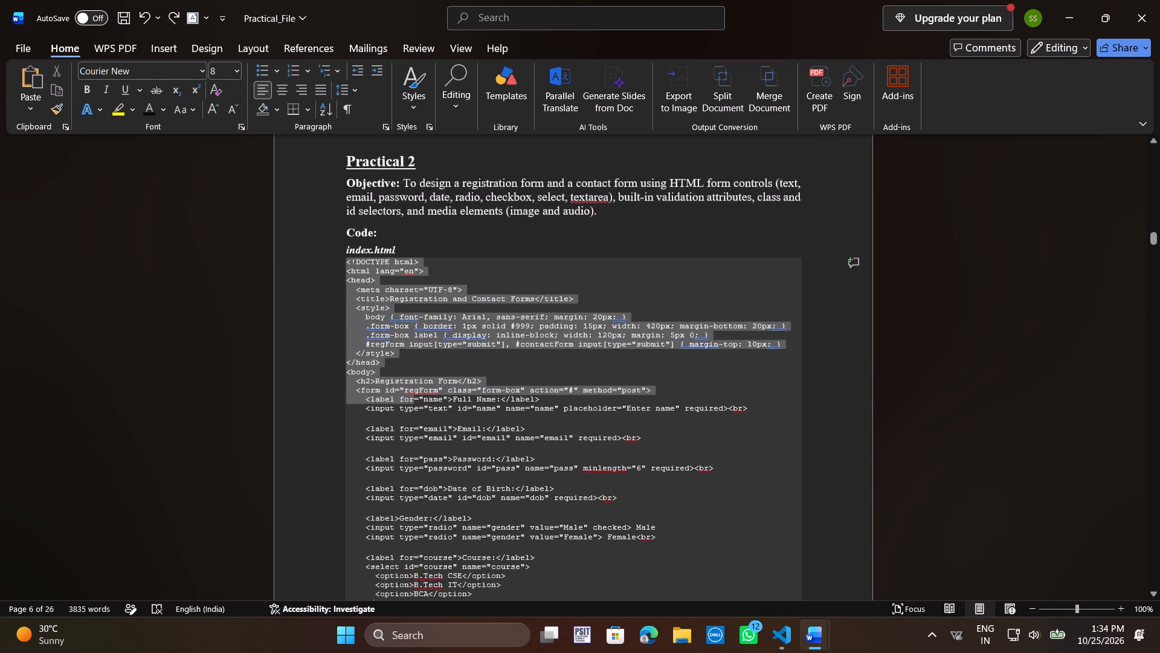
scroll(425, 460, down, 3)
drag(425, 460, 435, 345)
key(ctrl+v)
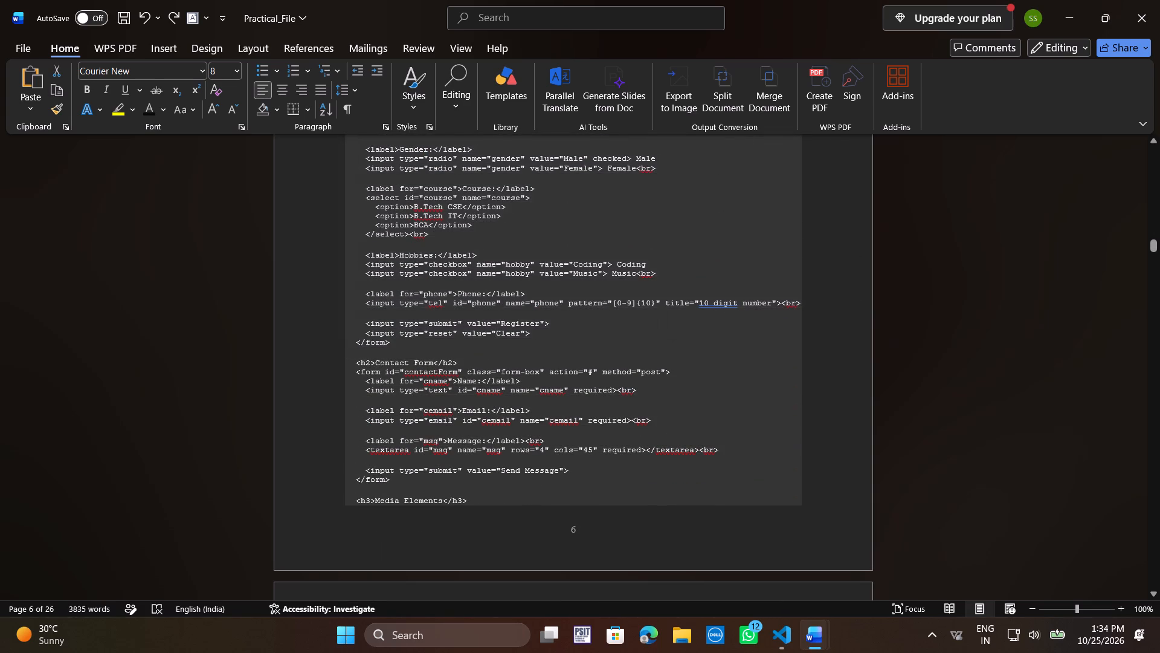
Delete the leftover Contact Form and Media Elements code below the pasted code's closing html tag, including the extra blank lines.
scroll(507, 293, up, 2)
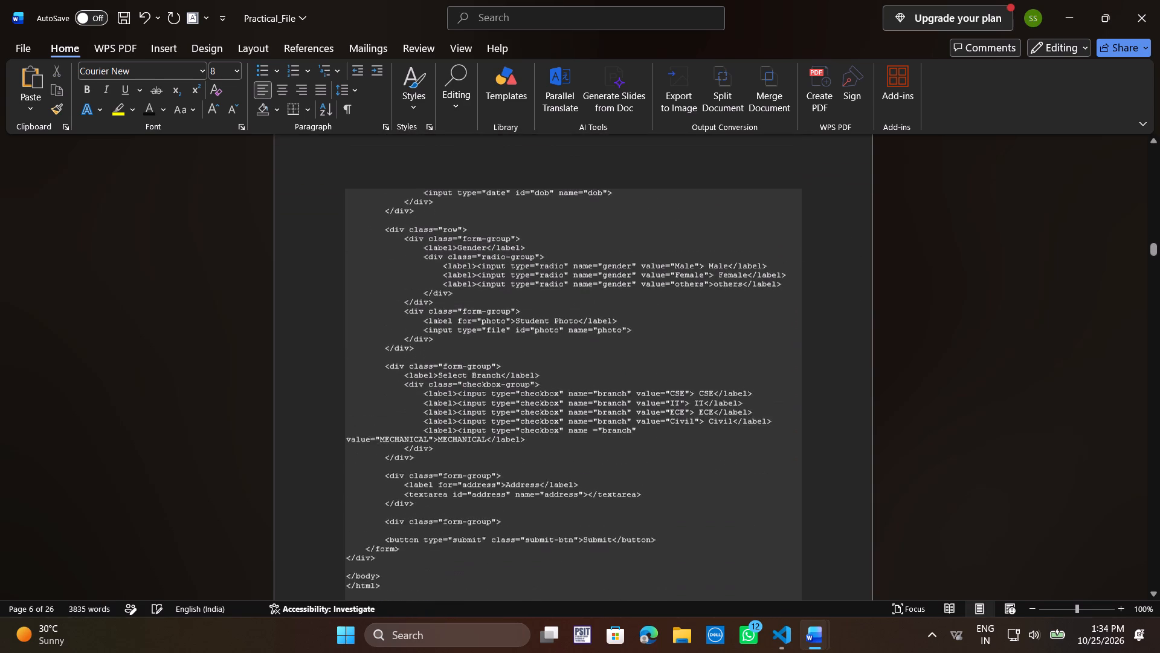
scroll(507, 293, up, 4)
scroll(457, 396, down, 3)
scroll(463, 332, down, 2)
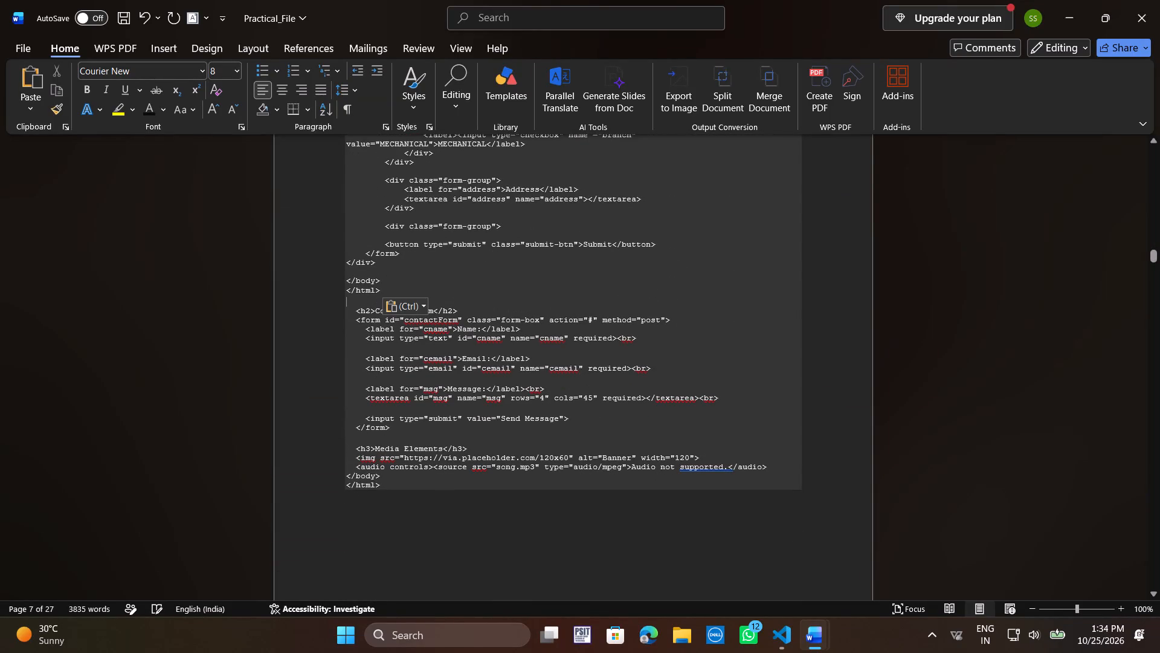
click(454, 250)
click(502, 274)
drag(355, 308, 393, 473)
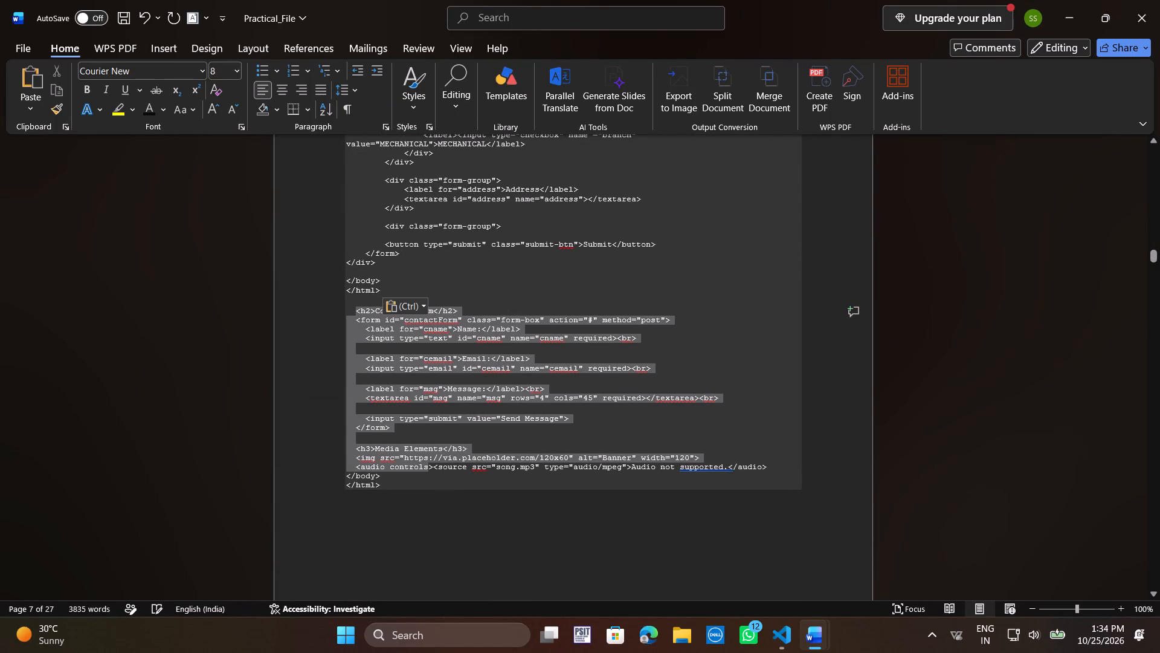
drag(393, 473, 395, 484)
key(BackSpace)
key(BackSpace)
key(BackSpace)
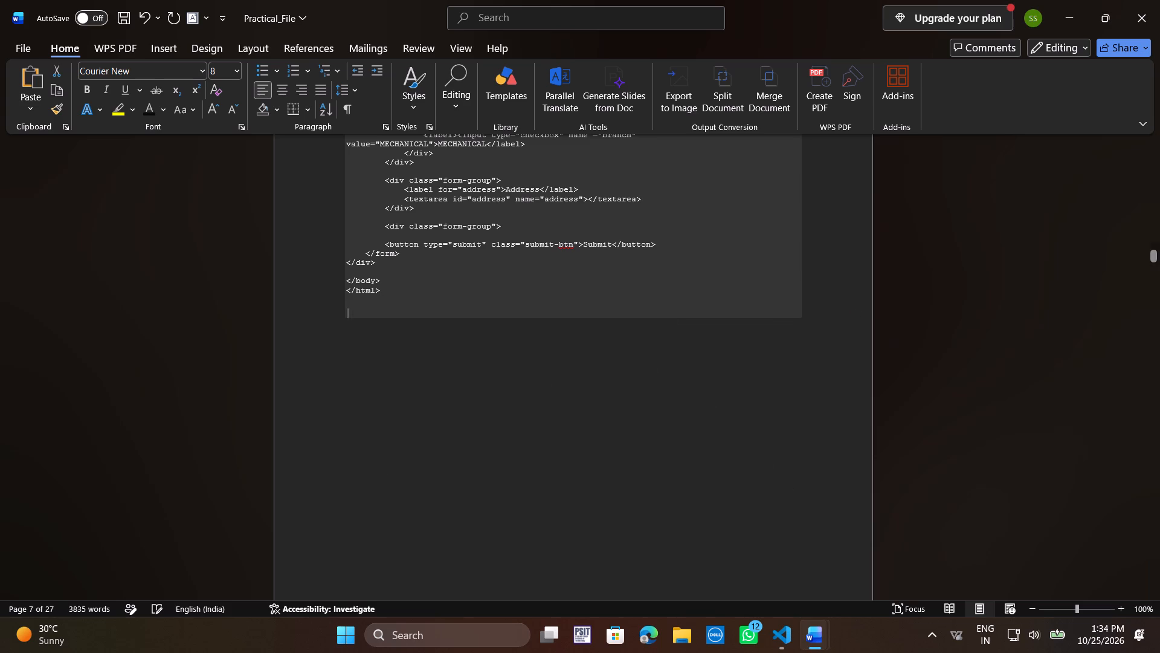
key(BackSpace)
key(BackSpace)
key(BackSpace)
In Practical 2's style block, insert a blank line after the body, h2, label, input/textarea and .row rules.
scroll(461, 259, up, 3)
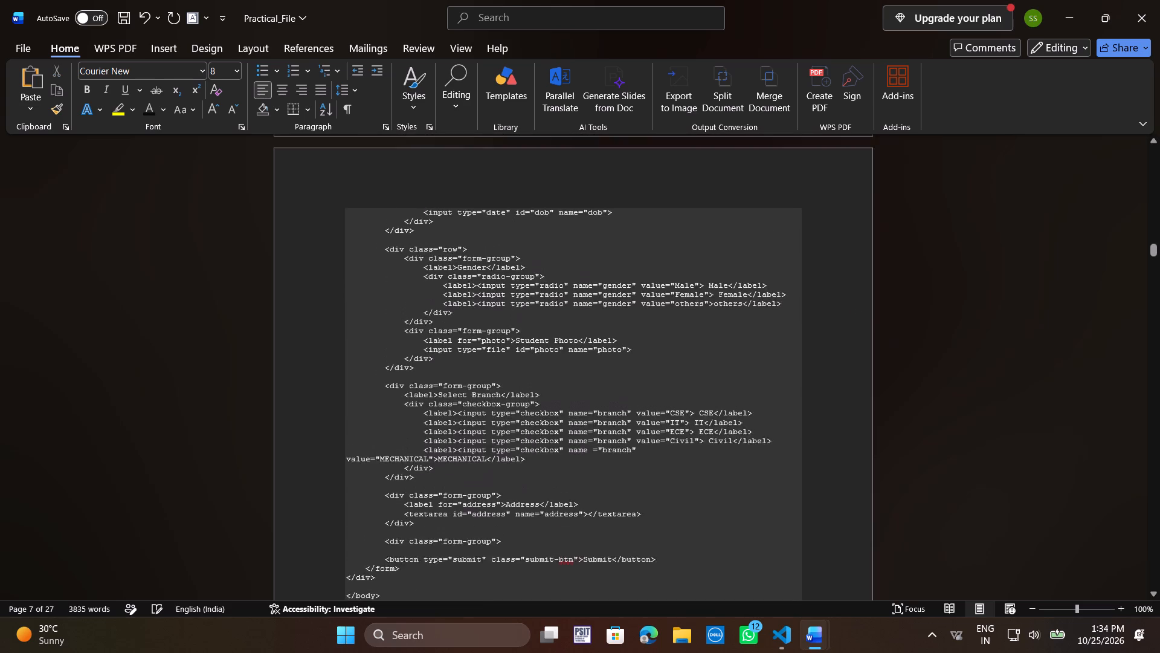
scroll(462, 260, up, 2)
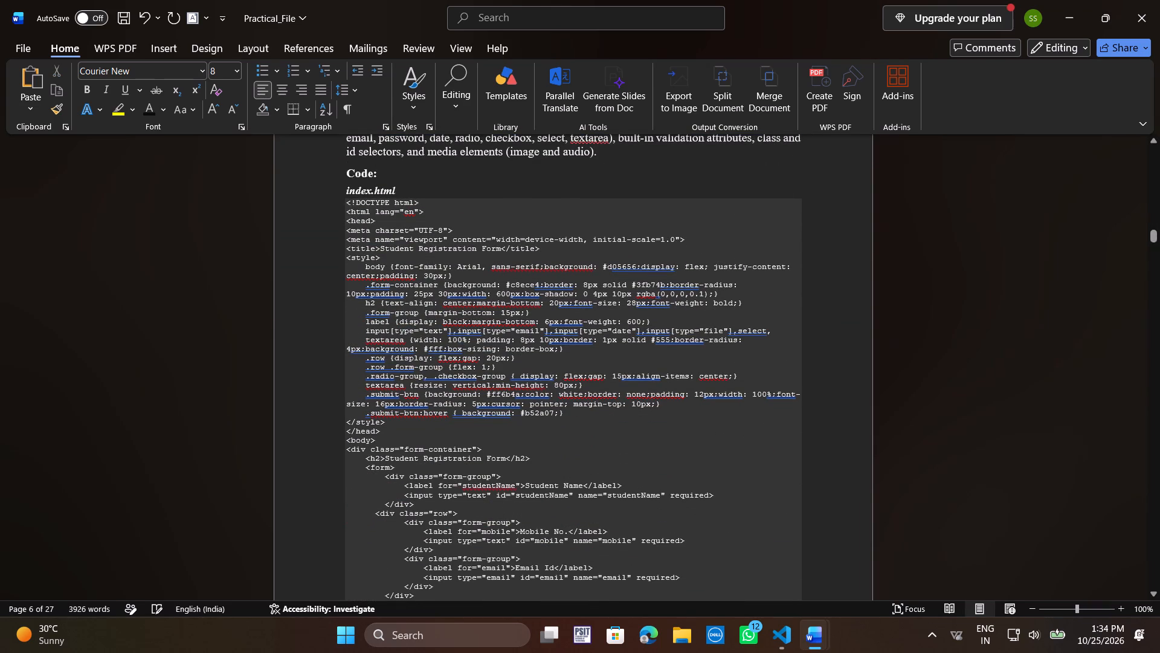
click(466, 279)
key(Return)
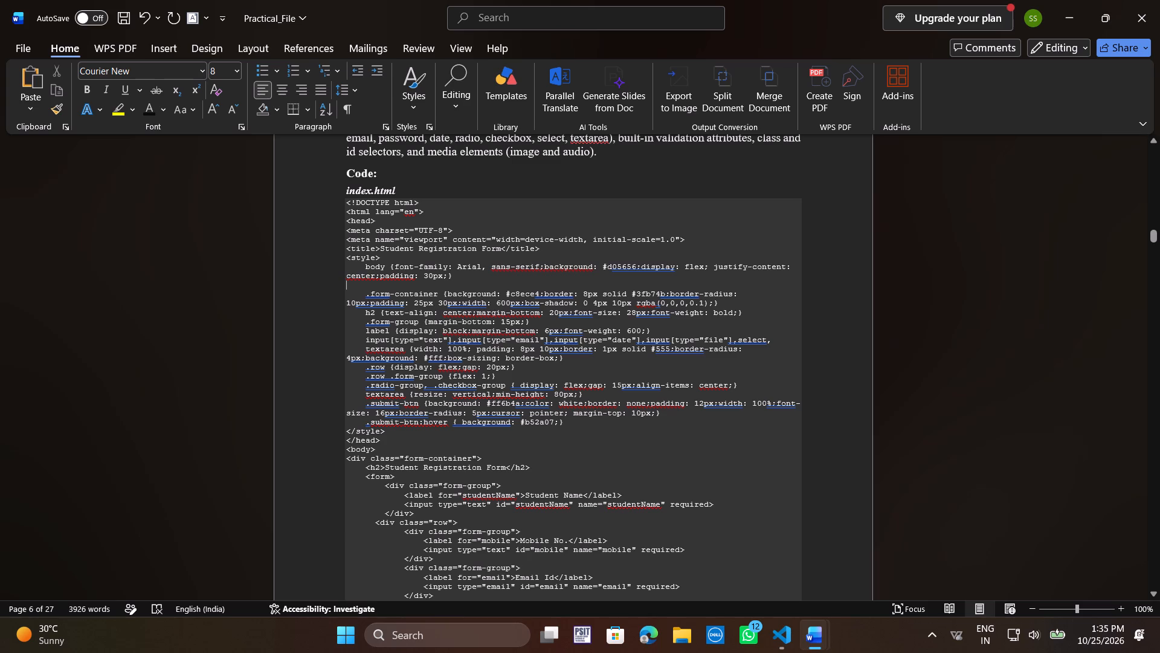
click(758, 310)
key(Return)
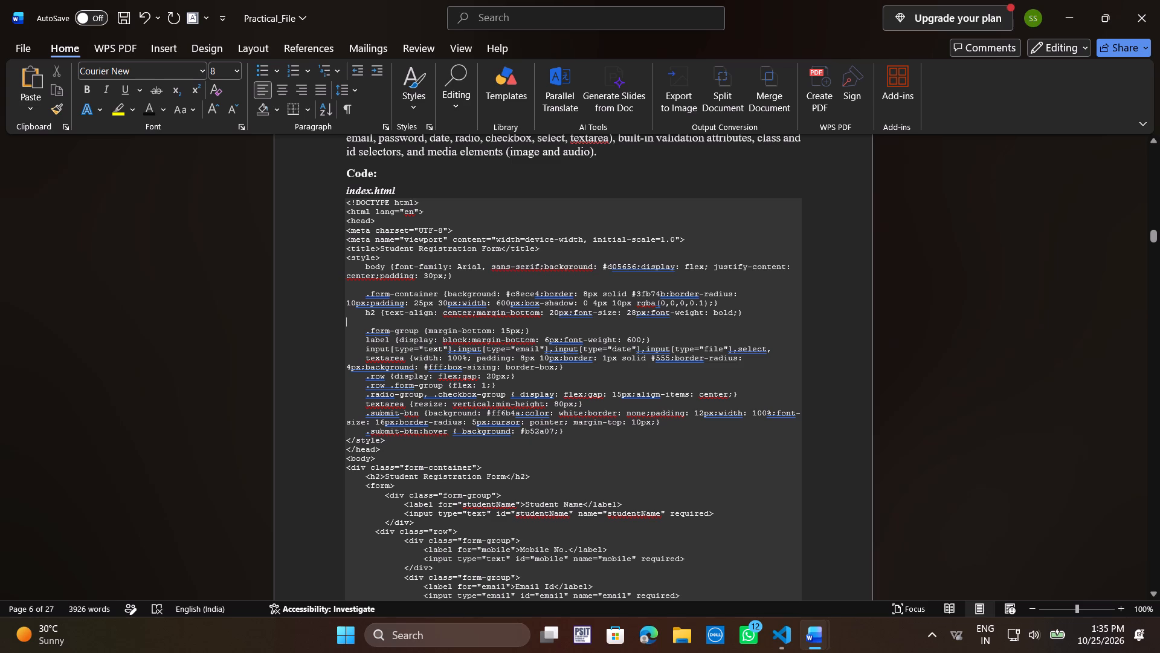
click(665, 342)
key(Return)
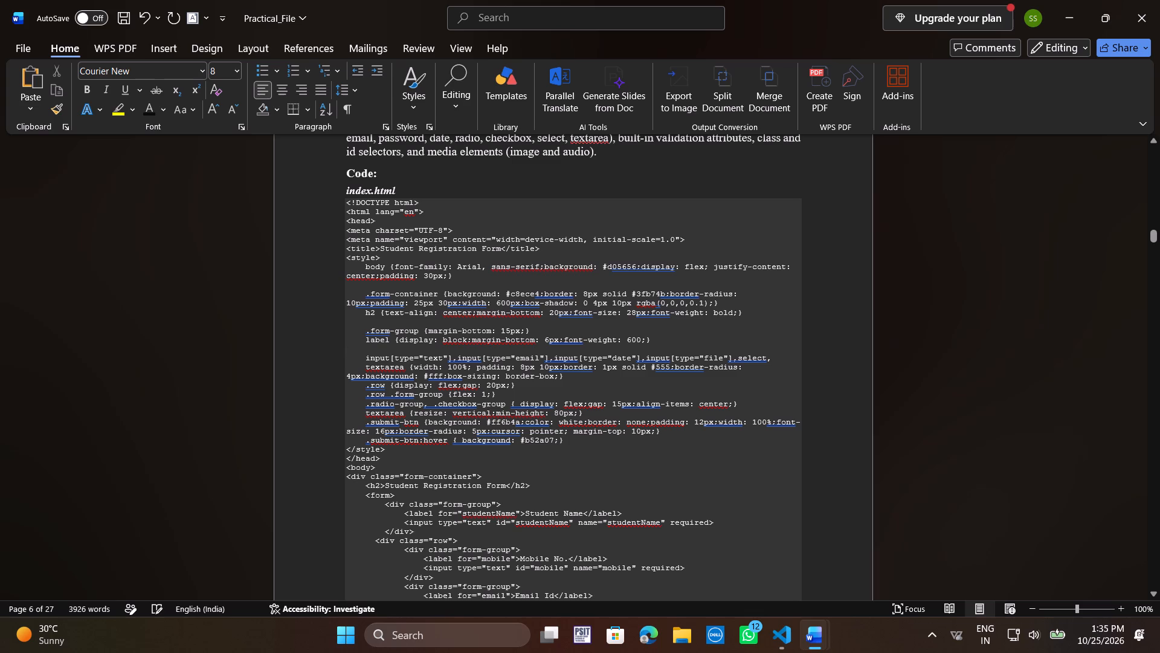
click(570, 378)
key(Return)
click(521, 393)
key(Return)
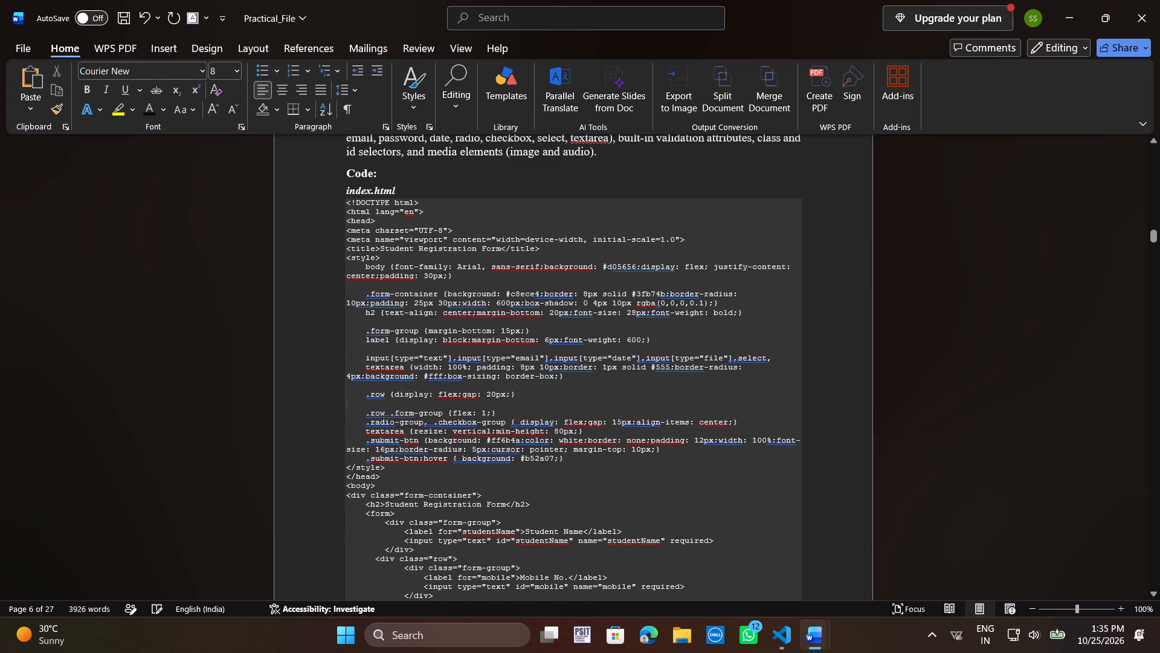
In Practical 2's style block, insert a blank line after the .row .form-group, .radio-group/.checkbox-group, textarea and .submit-btn rules.
scroll(541, 394, down, 5)
scroll(541, 394, up, 1)
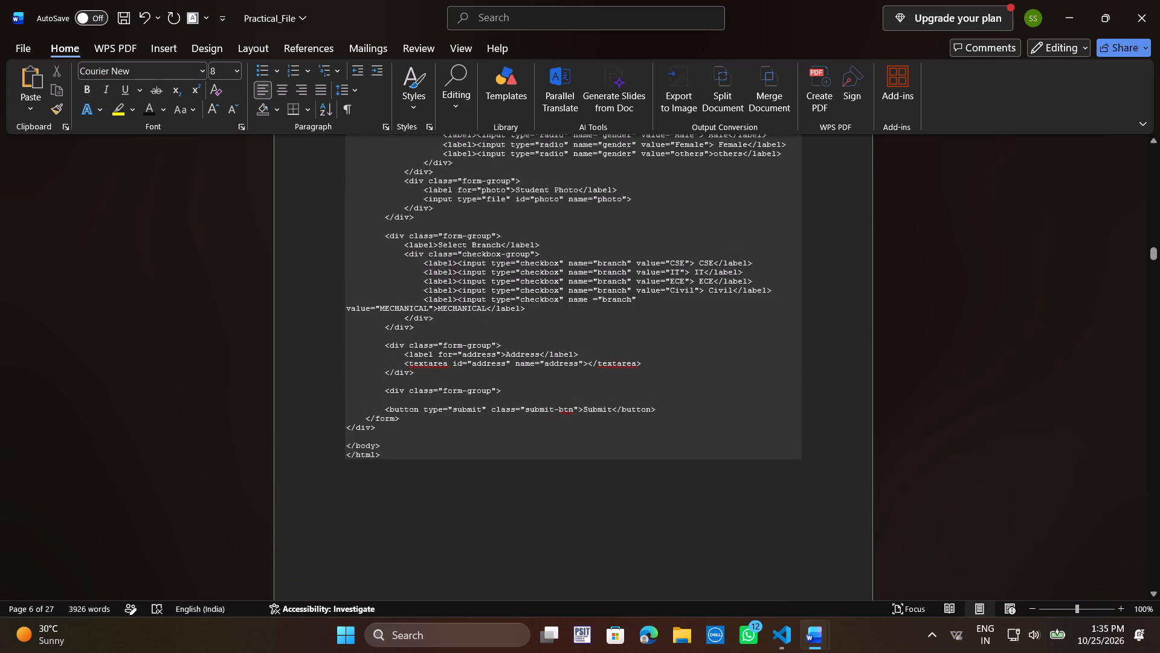
scroll(541, 394, up, 2)
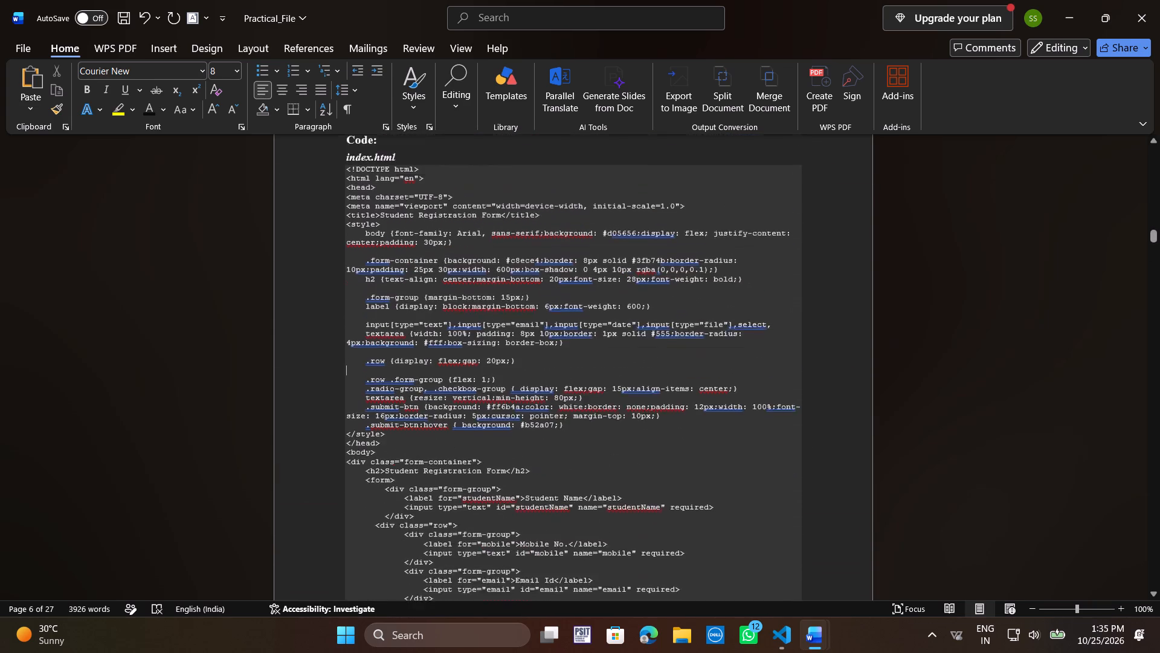
scroll(547, 399, up, 2)
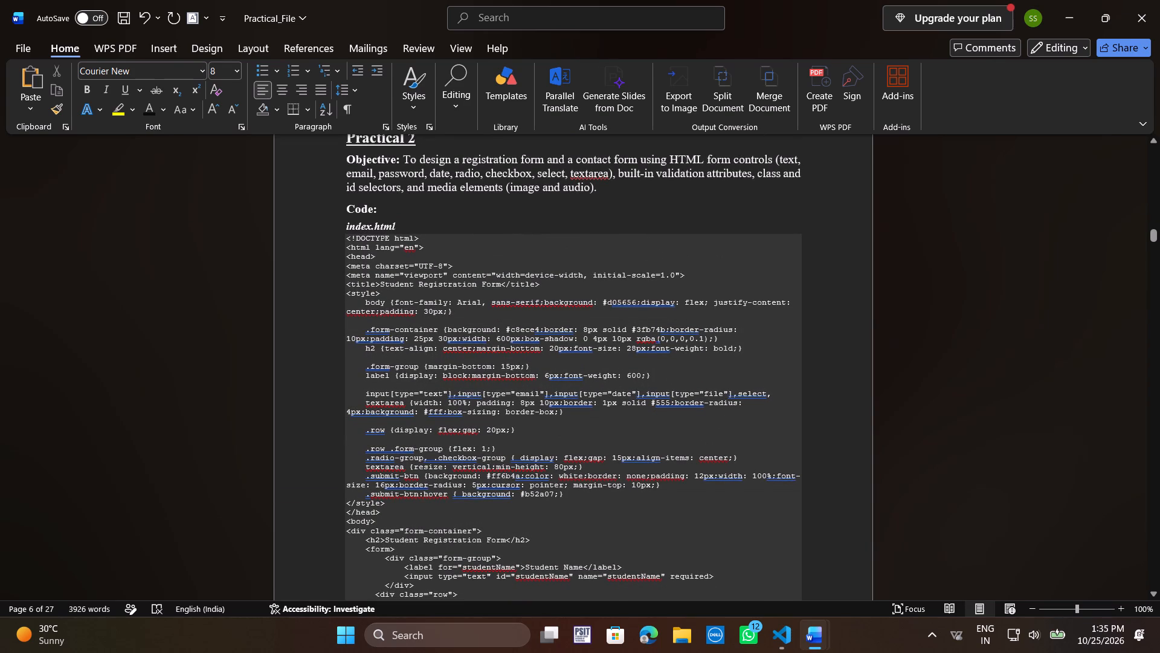
click(500, 449)
key(Return)
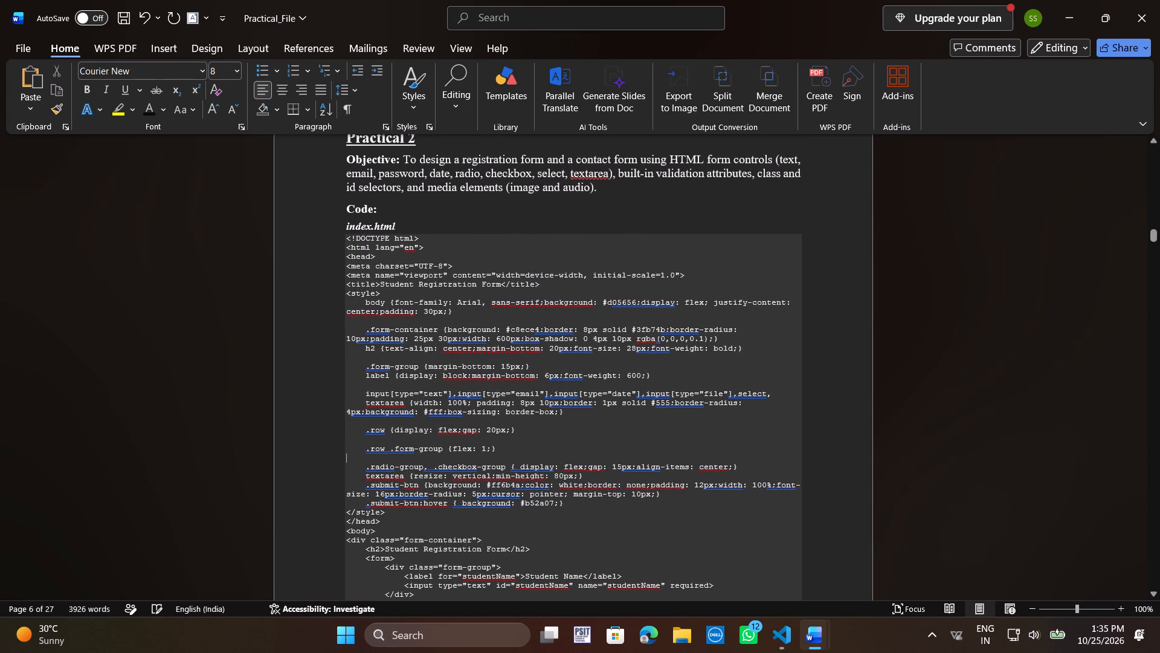
click(741, 470)
key(Return)
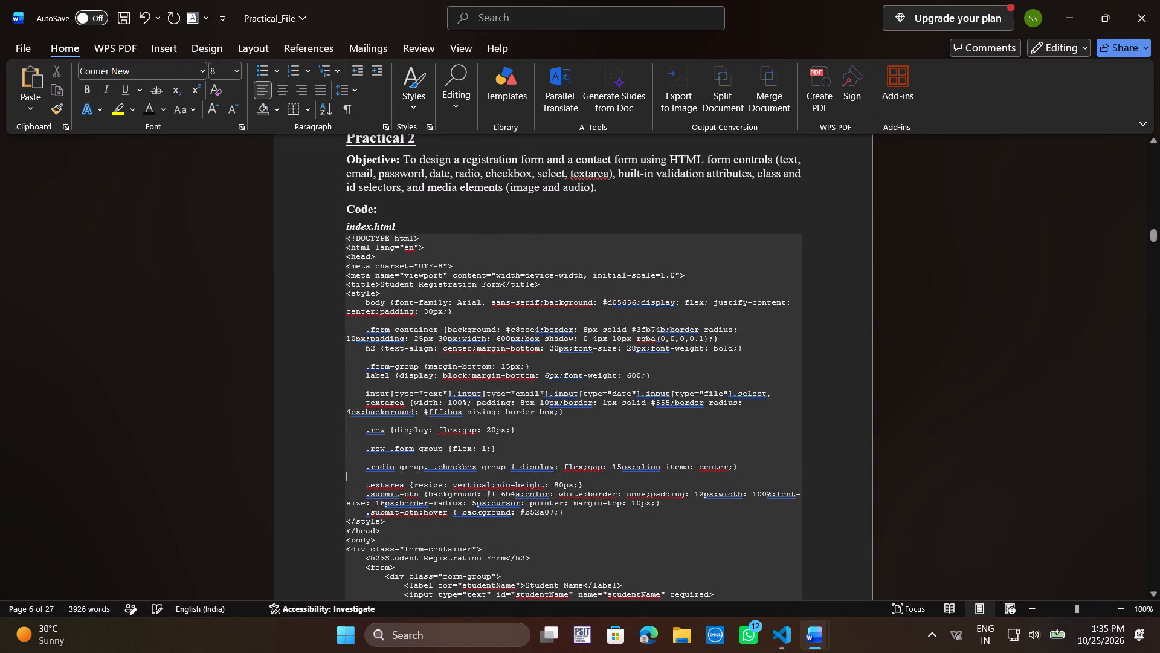
click(594, 490)
click(364, 495)
key(Return)
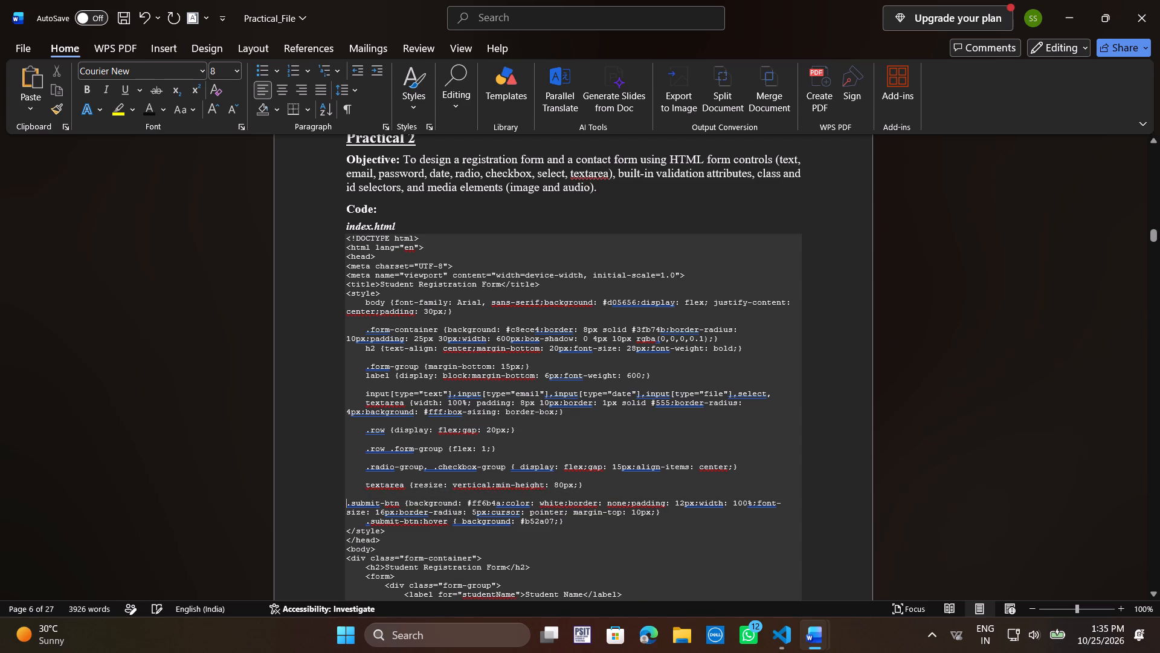
click(367, 522)
key(Return)
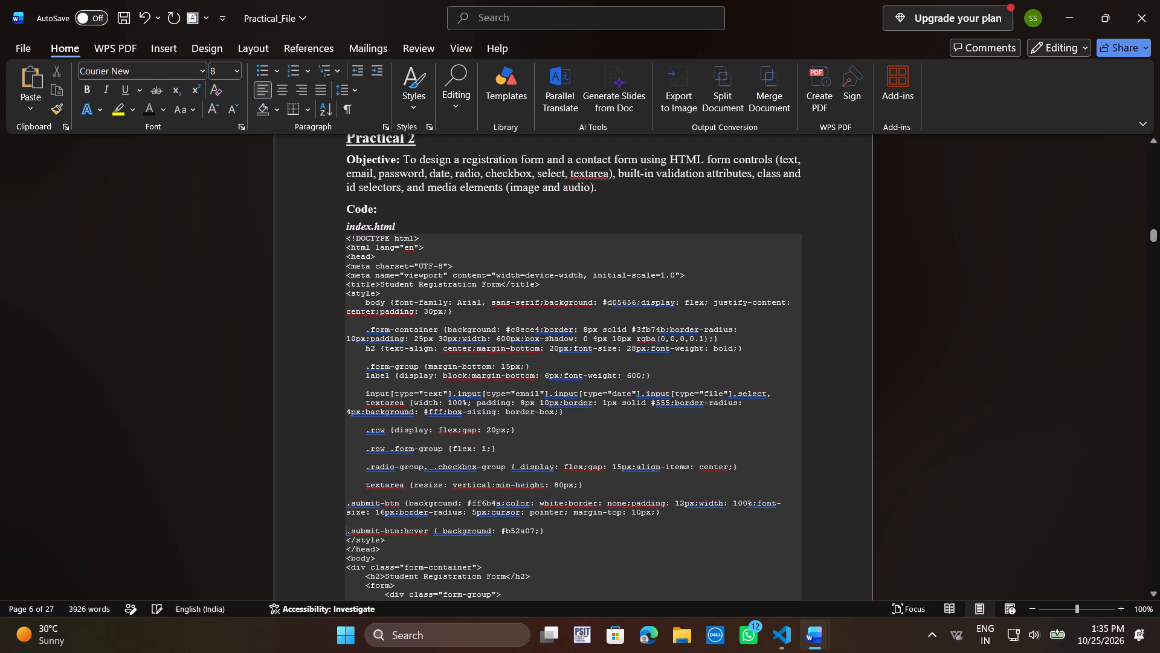
Indent the .submit-btn and .submit-btn:hover rules by two spaces each.
click(347, 503)
key(space)
key(space)
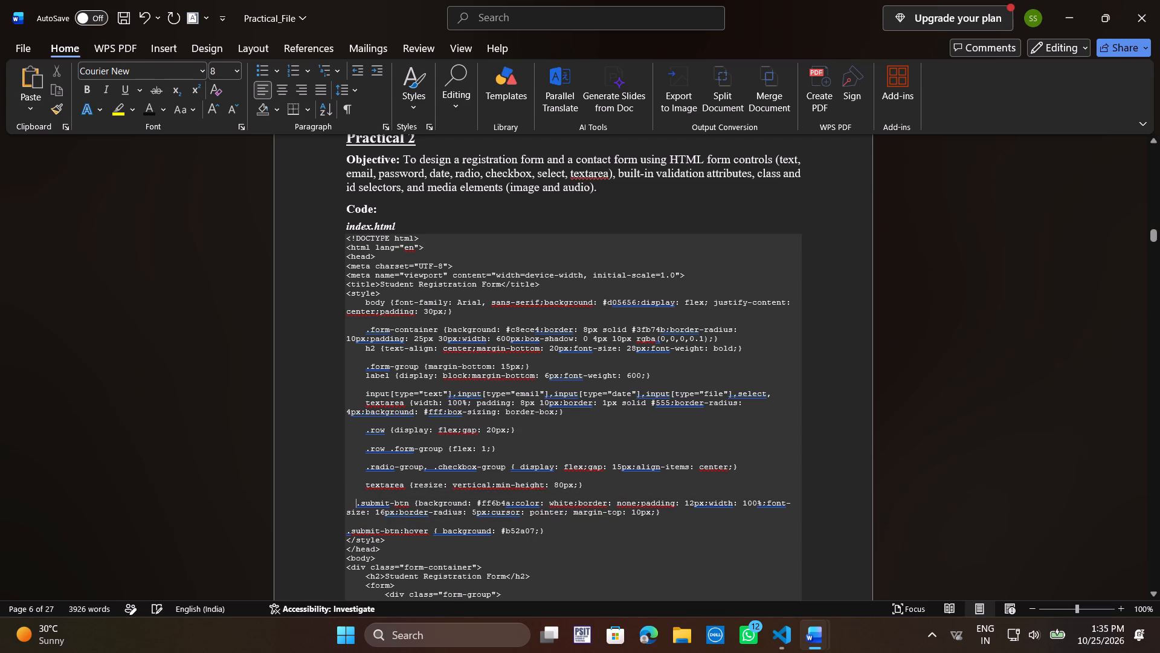
click(347, 530)
key(space)
key(space)
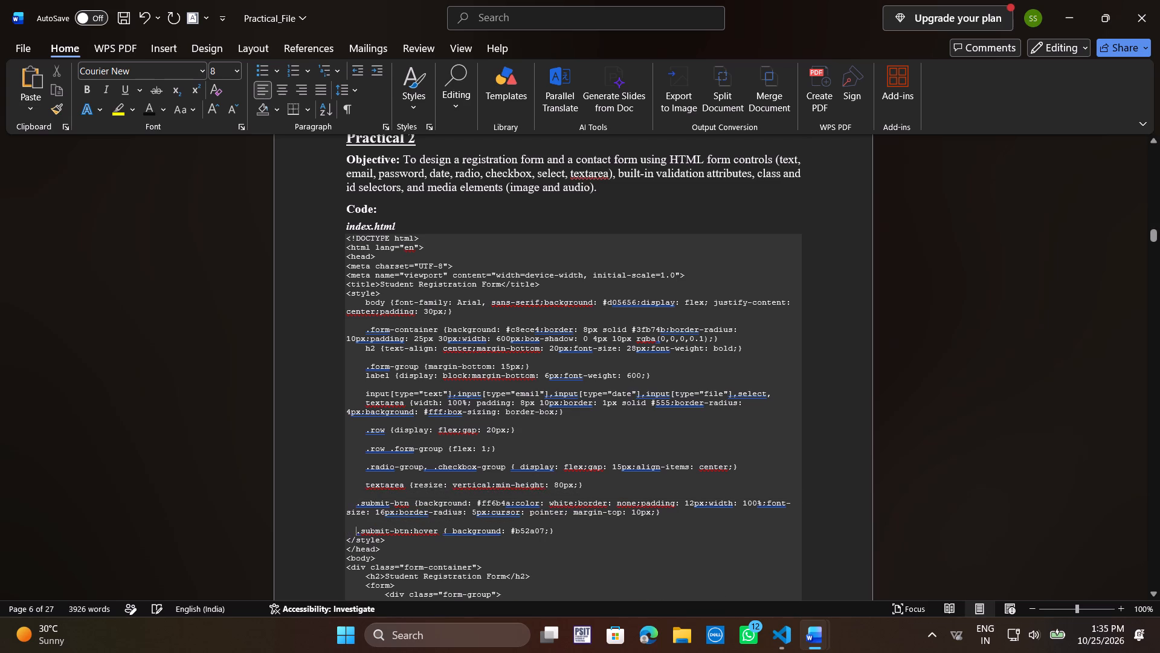
Cut the old Registration Form and Contact Form screenshot from under Practical 2's Output heading.
scroll(411, 553, down, 8)
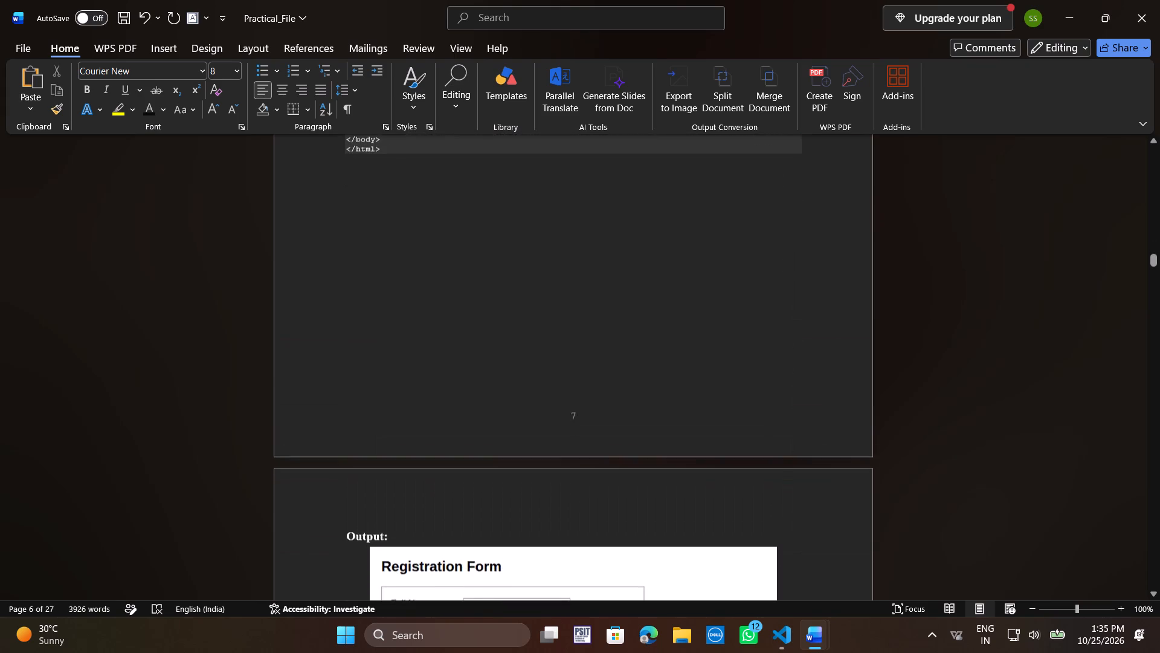
scroll(494, 429, down, 4)
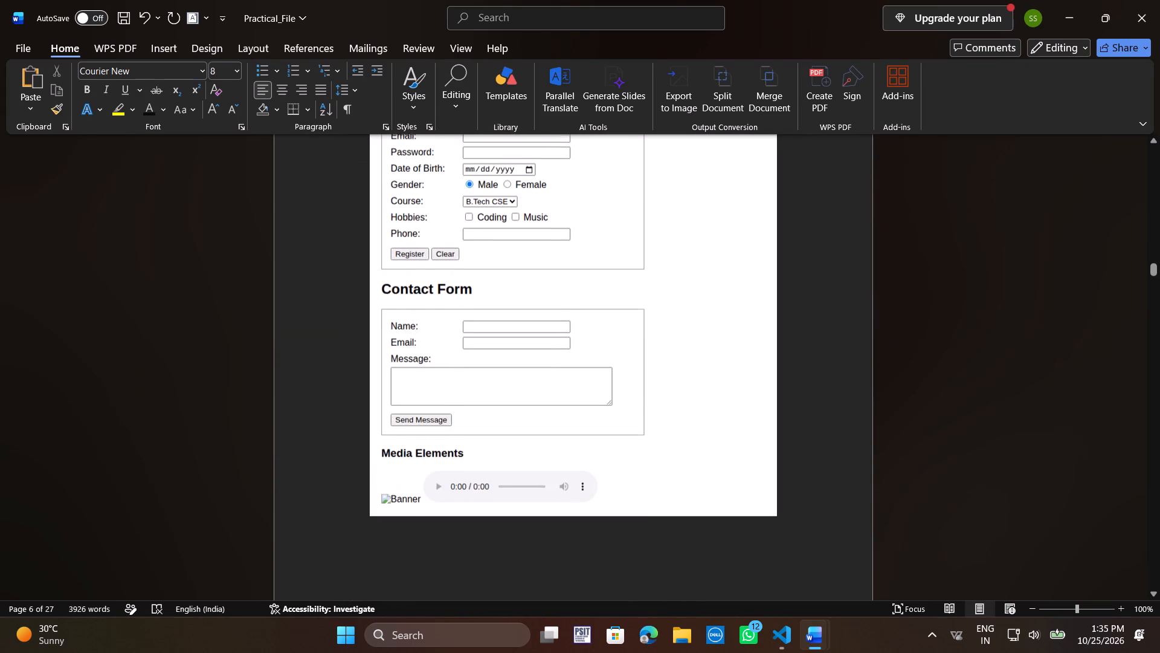
right_click(553, 287)
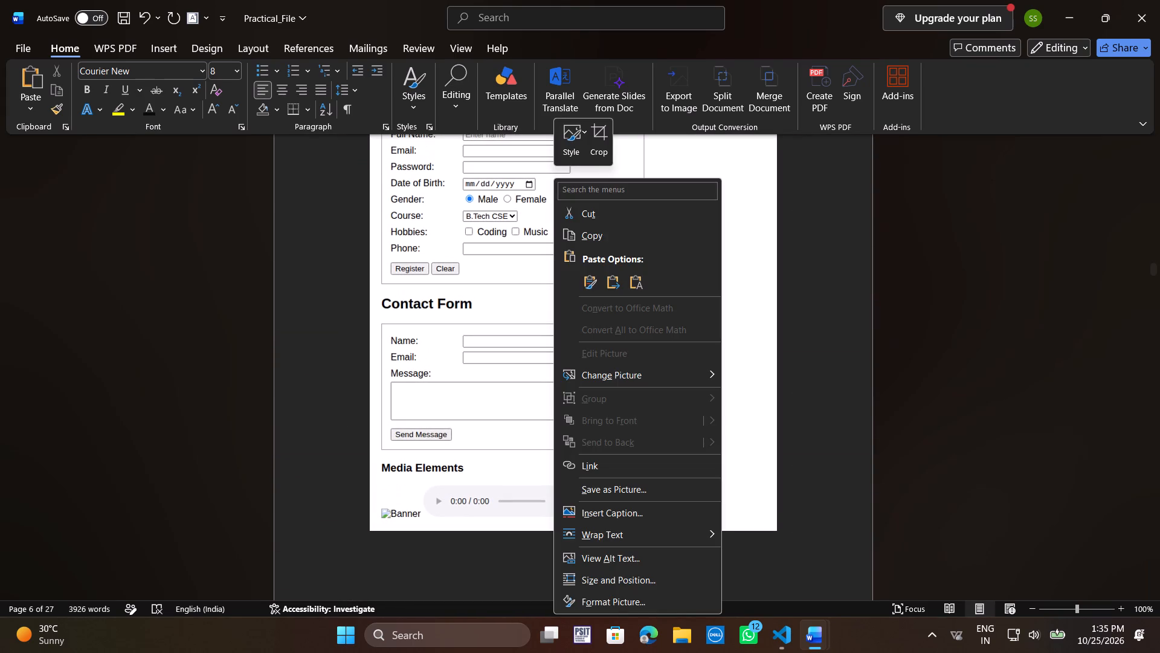
click(614, 213)
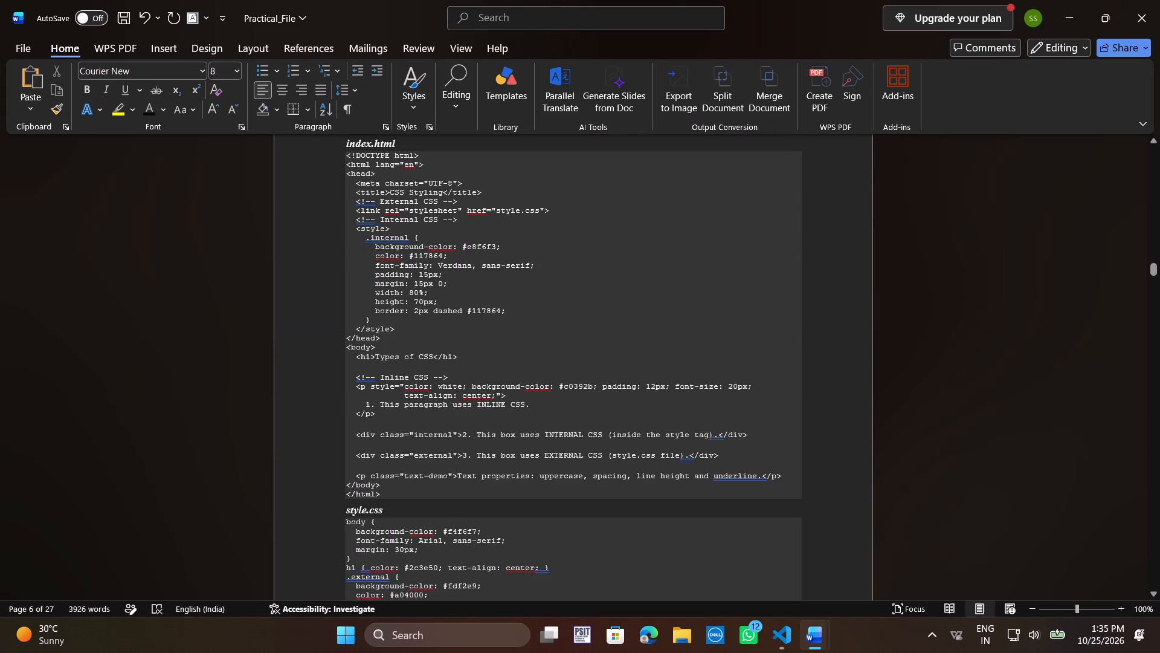
scroll(584, 252, left, 1)
scroll(472, 278, left, 1)
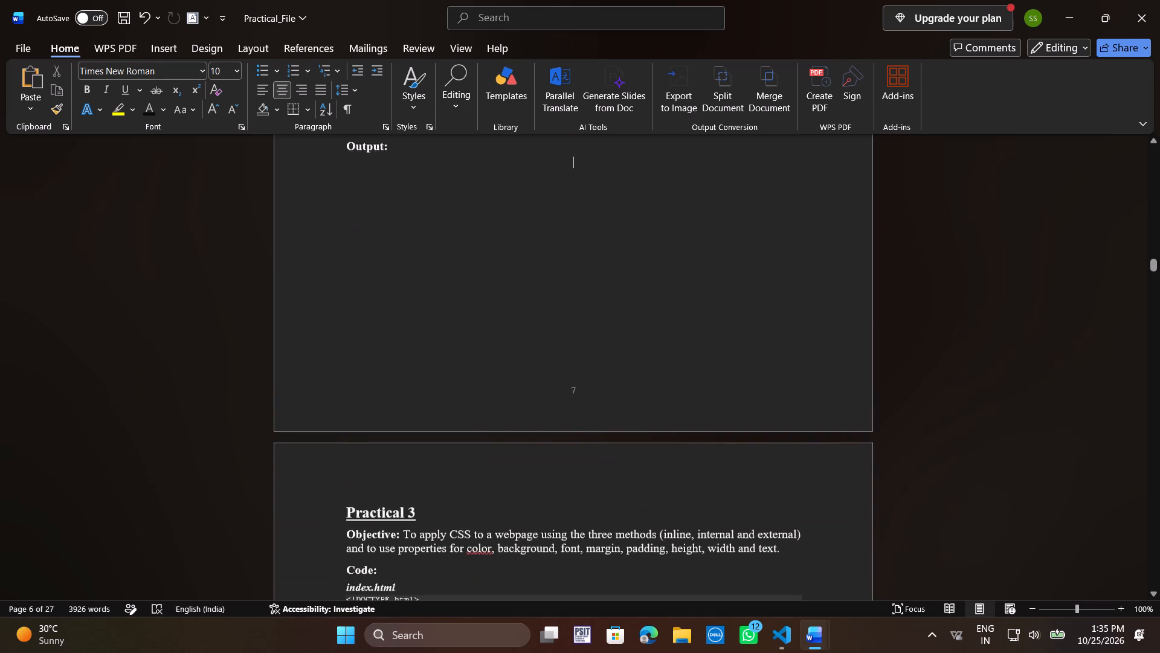
scroll(470, 278, up, 1)
scroll(470, 278, down, 1)
scroll(470, 278, up, 1)
click(451, 319)
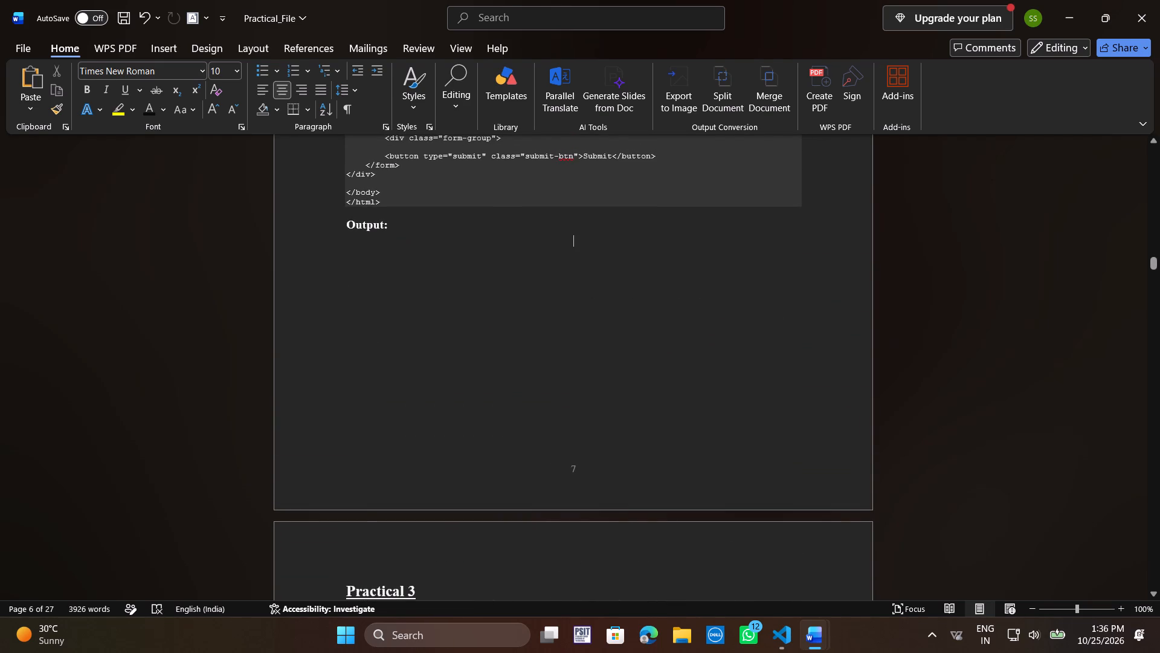
Switch to Visual Studio Code and show registration.html's live preview beside the code, with the preview pane slightly widened.
click(773, 640)
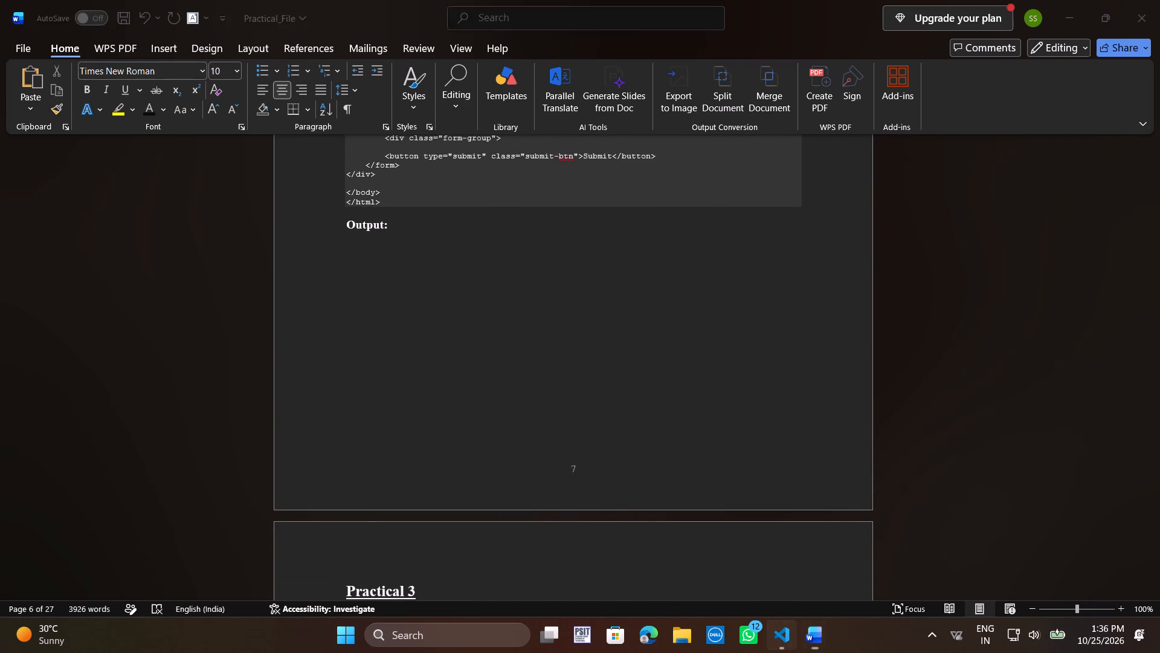
click(859, 440)
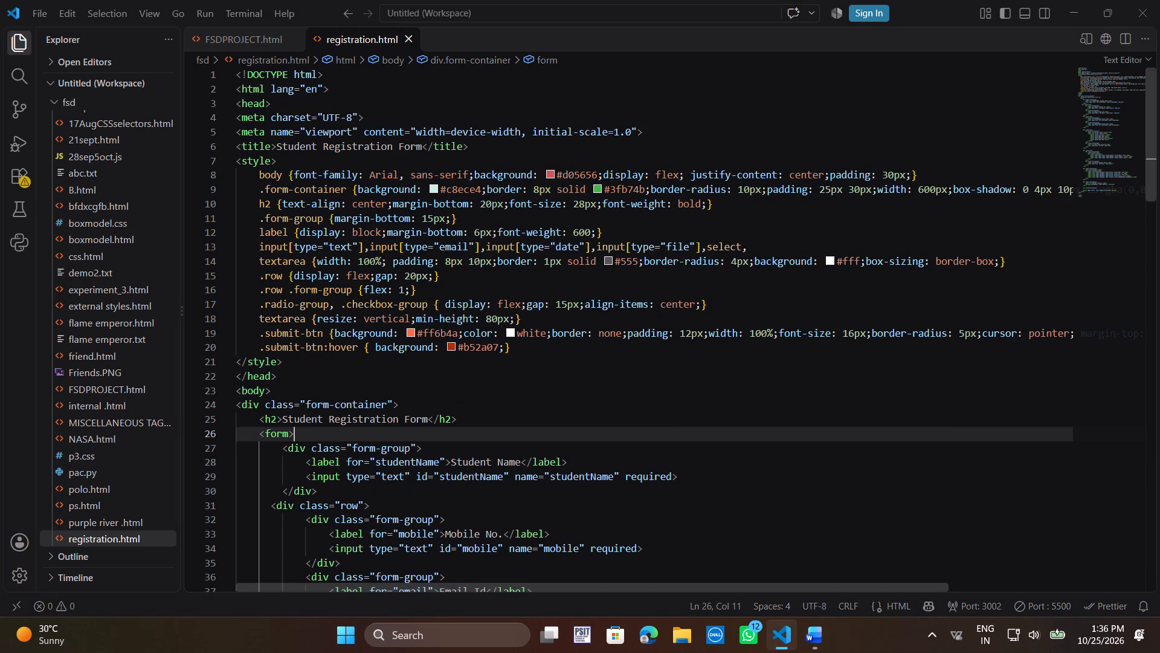
click(1087, 44)
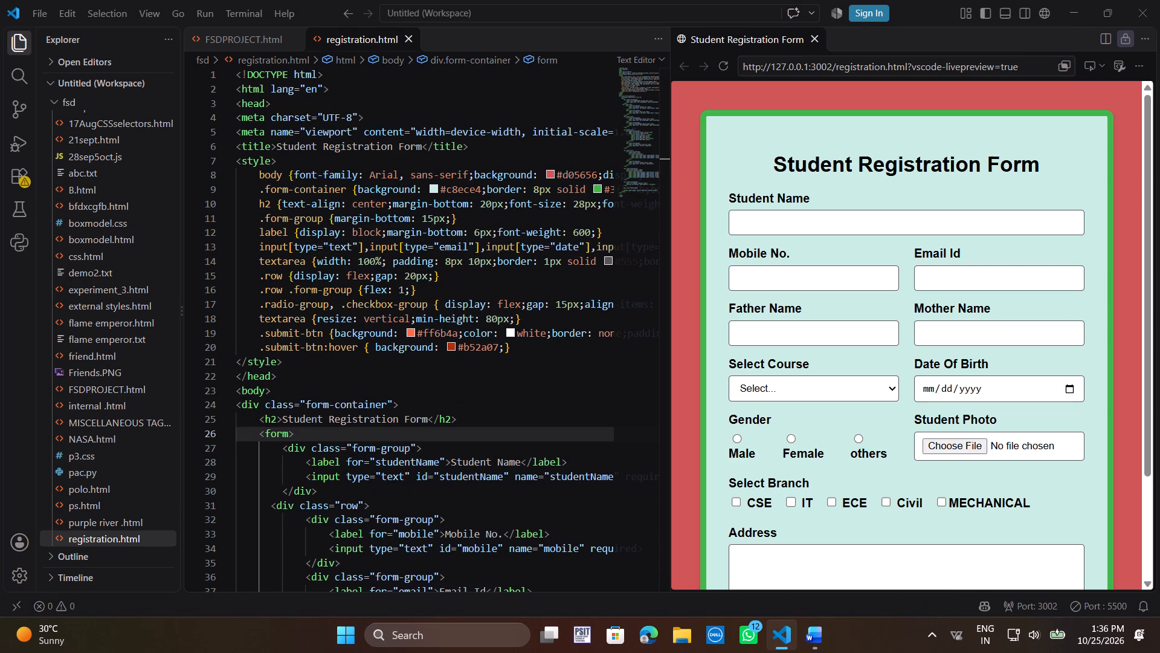
drag(669, 303, 637, 299)
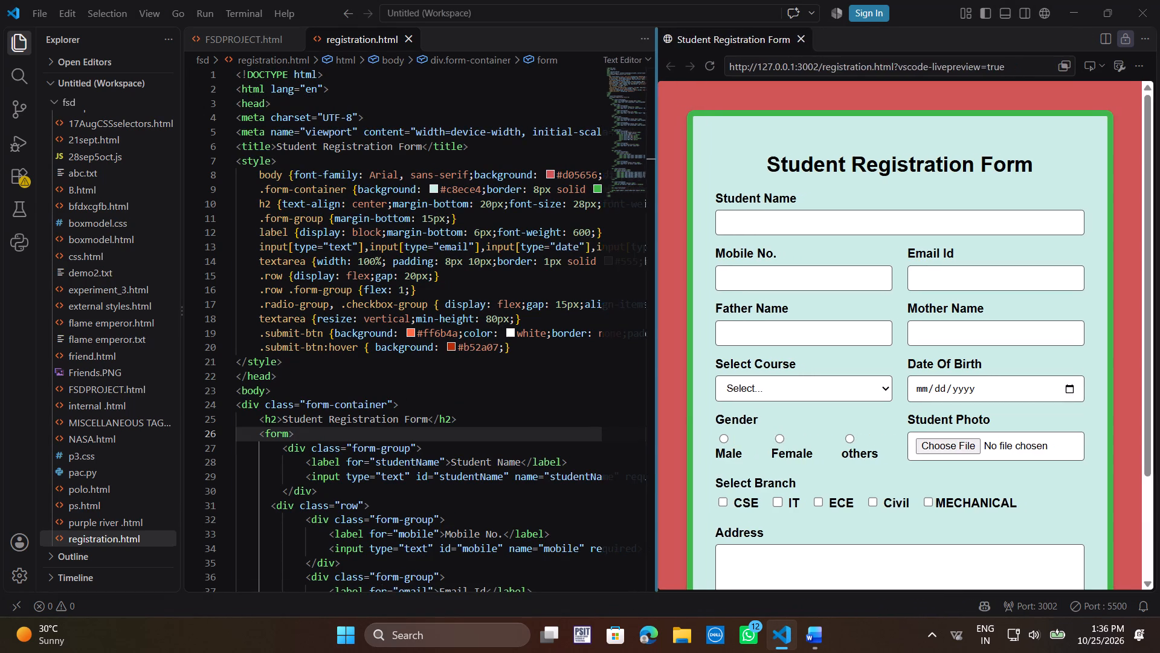
drag(637, 299, 596, 293)
drag(596, 293, 652, 293)
scroll(876, 293, up, 3)
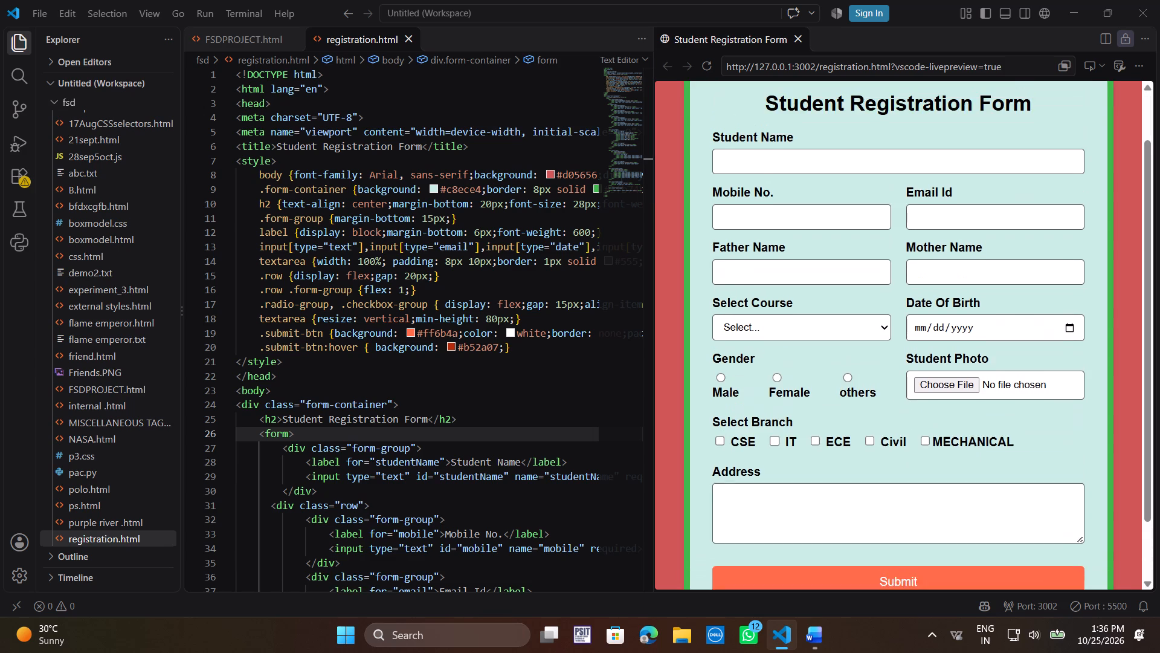
scroll(888, 308, up, 1)
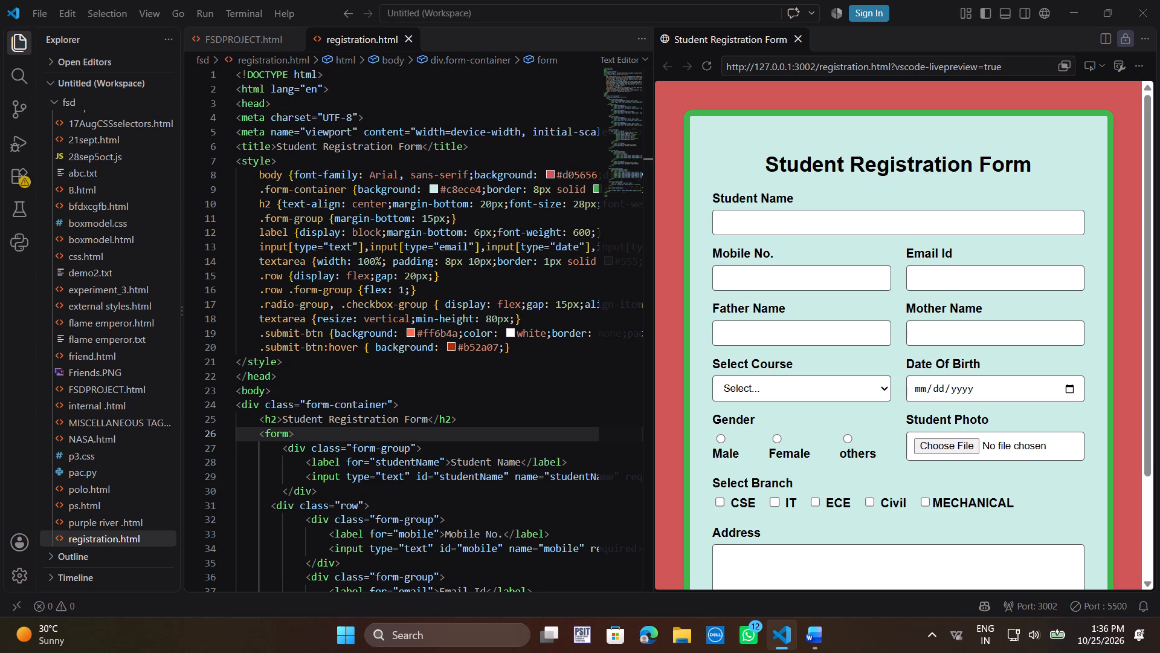
Capture a rectangular screenshot of the previewed form from its top edge down to the Select Branch checkboxes.
key(shift+super+s)
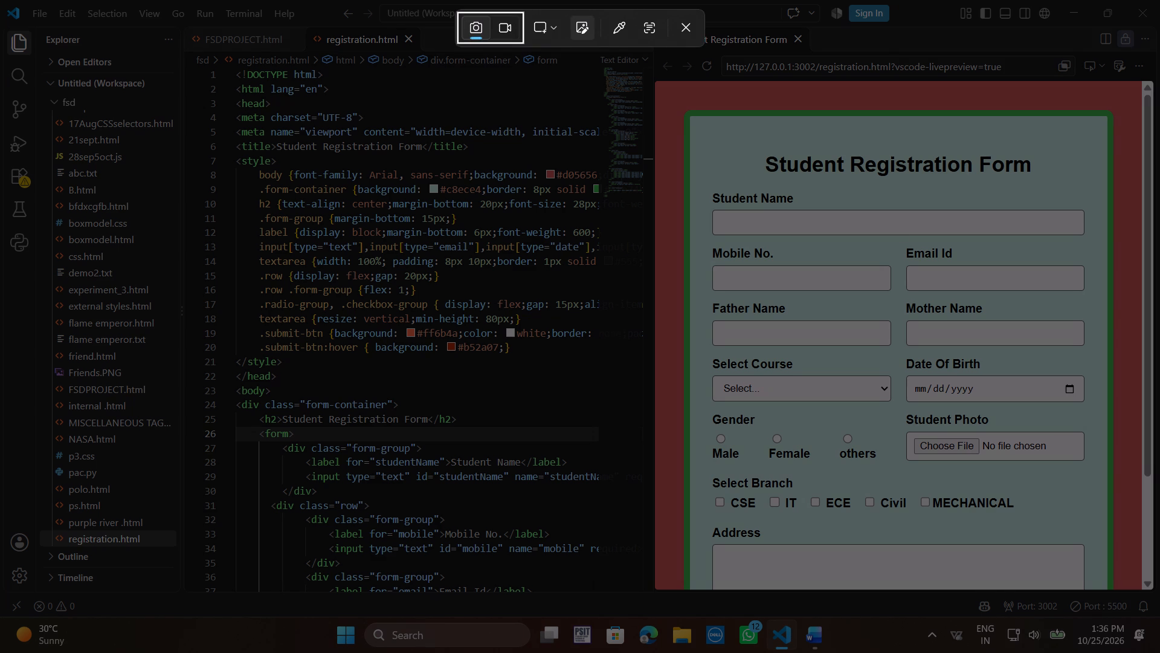
click(549, 25)
click(580, 28)
drag(656, 82, 1131, 311)
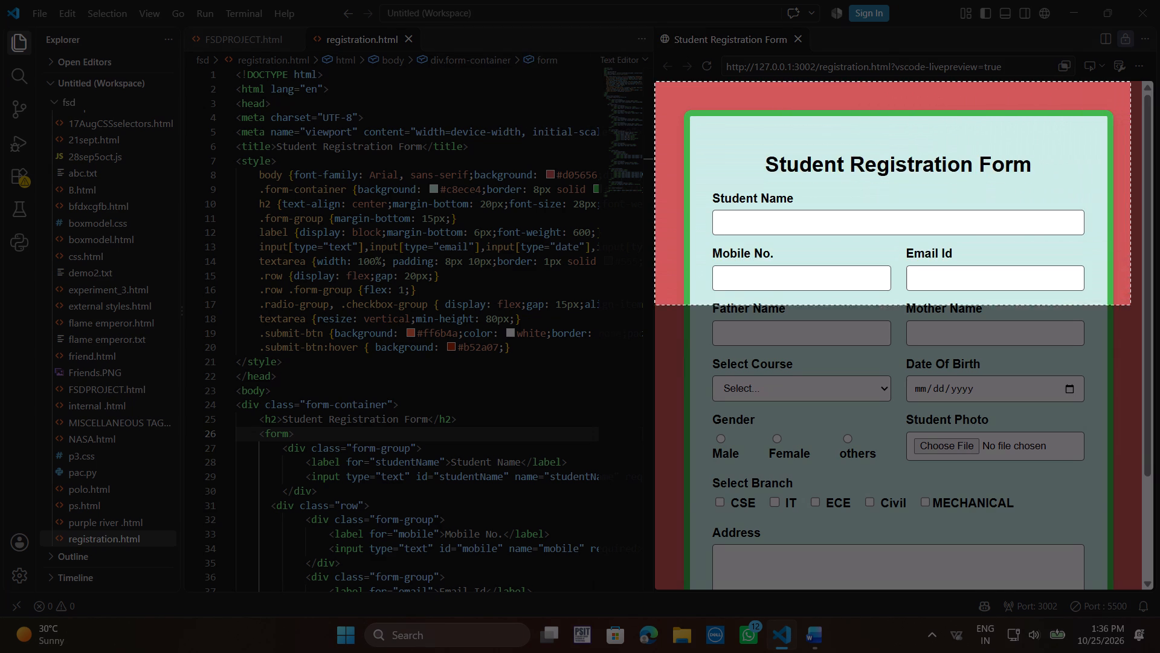
drag(1131, 311, 1137, 571)
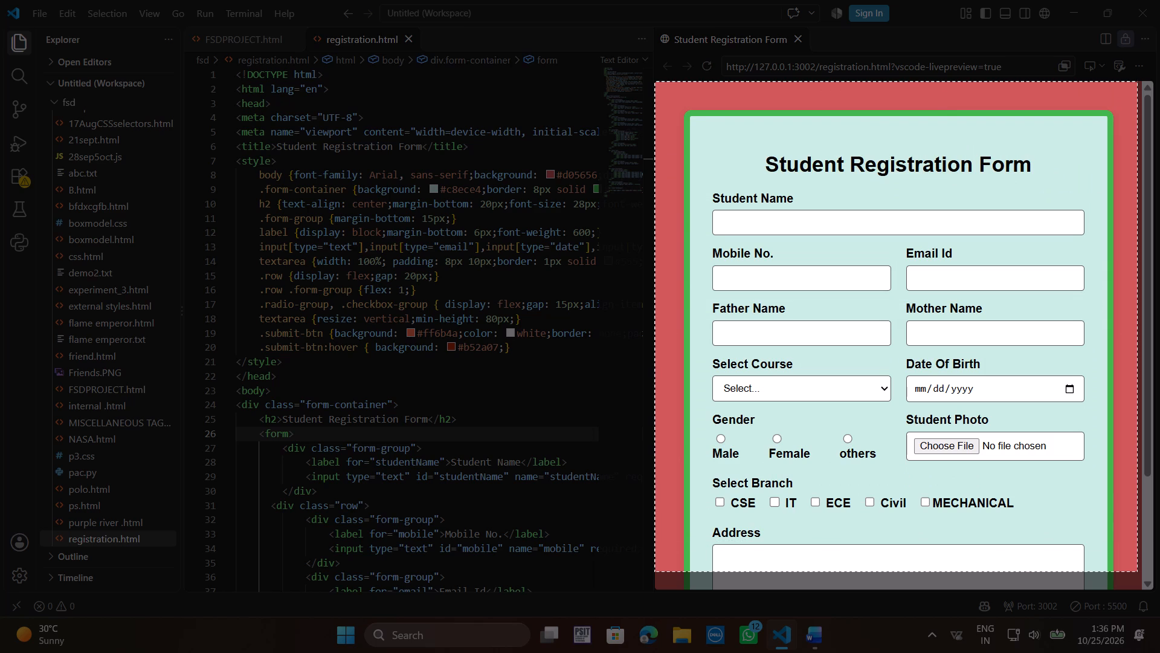
drag(1137, 571, 1127, 532)
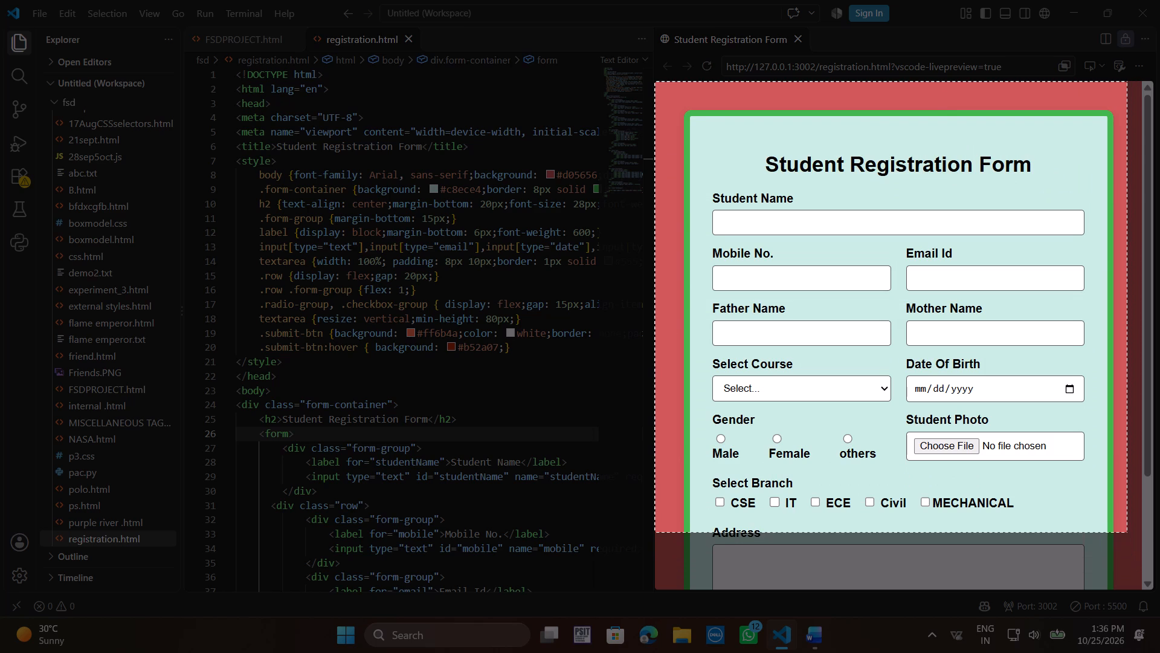
drag(1127, 532, 1139, 519)
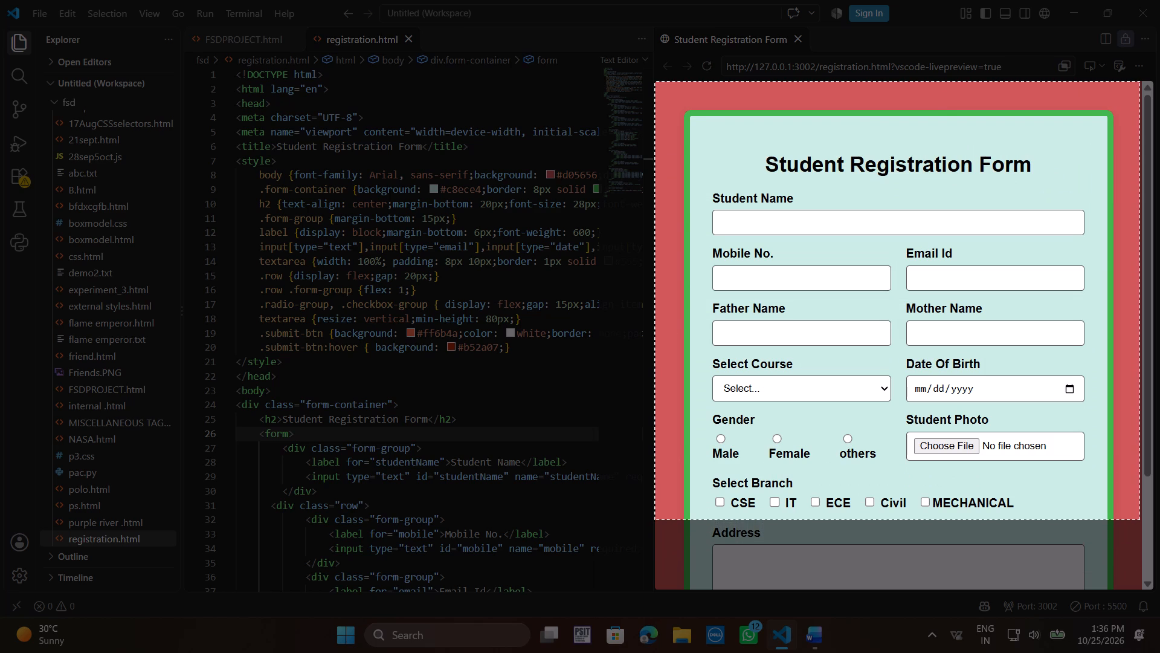
drag(1139, 519, 1140, 514)
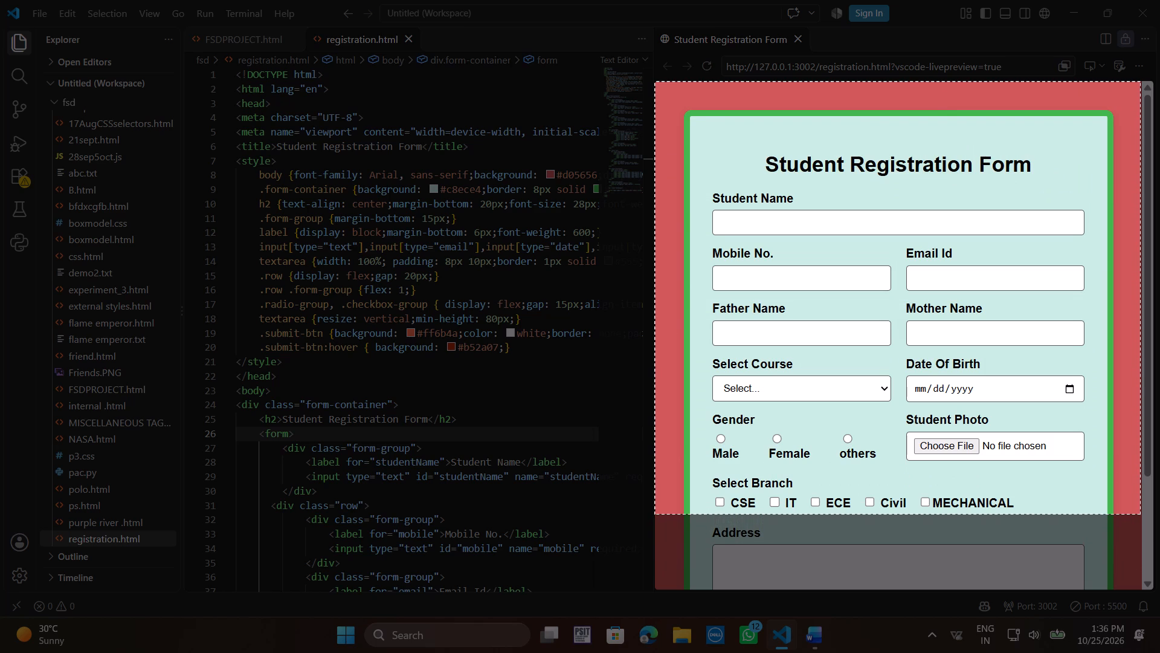
drag(1140, 514, 1144, 514)
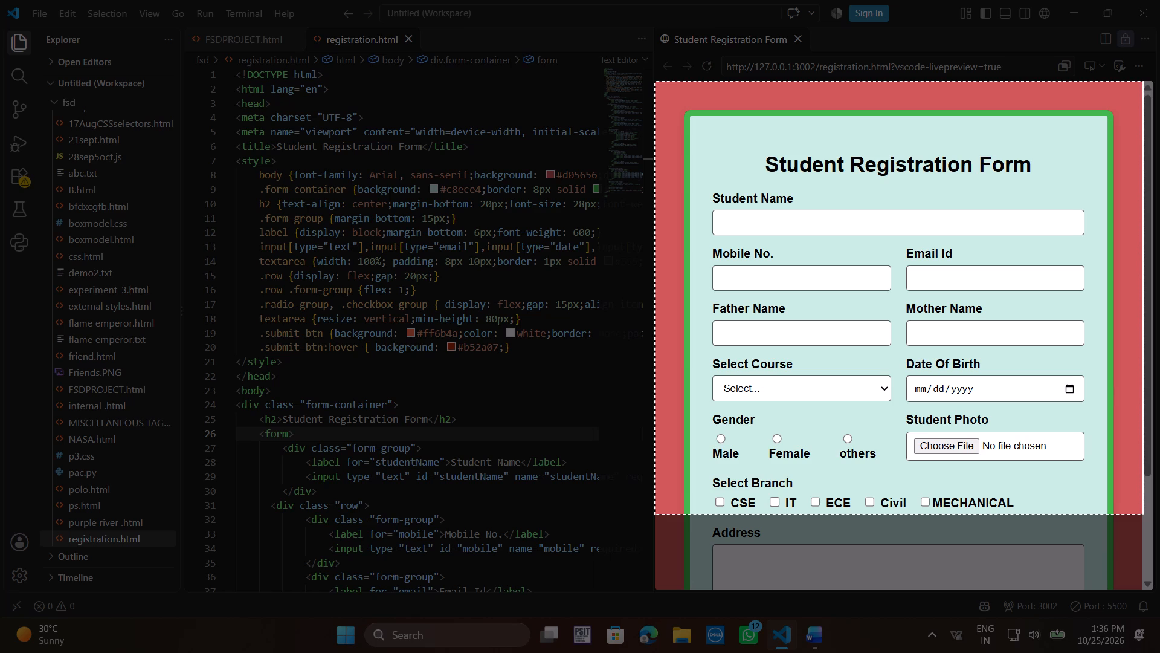
drag(1144, 514, 1142, 514)
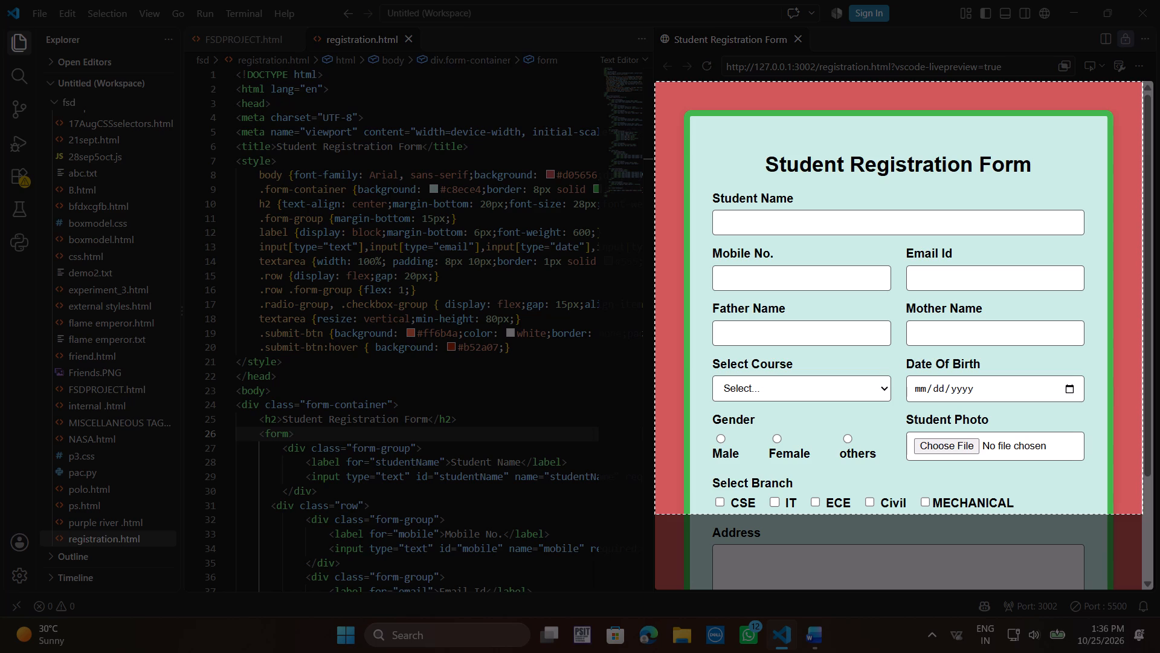
drag(1142, 514, 1141, 514)
Capture a rectangular screenshot of the rest of the previewed form, from the Address field down to its bottom edge below Submit.
scroll(968, 489, down, 6)
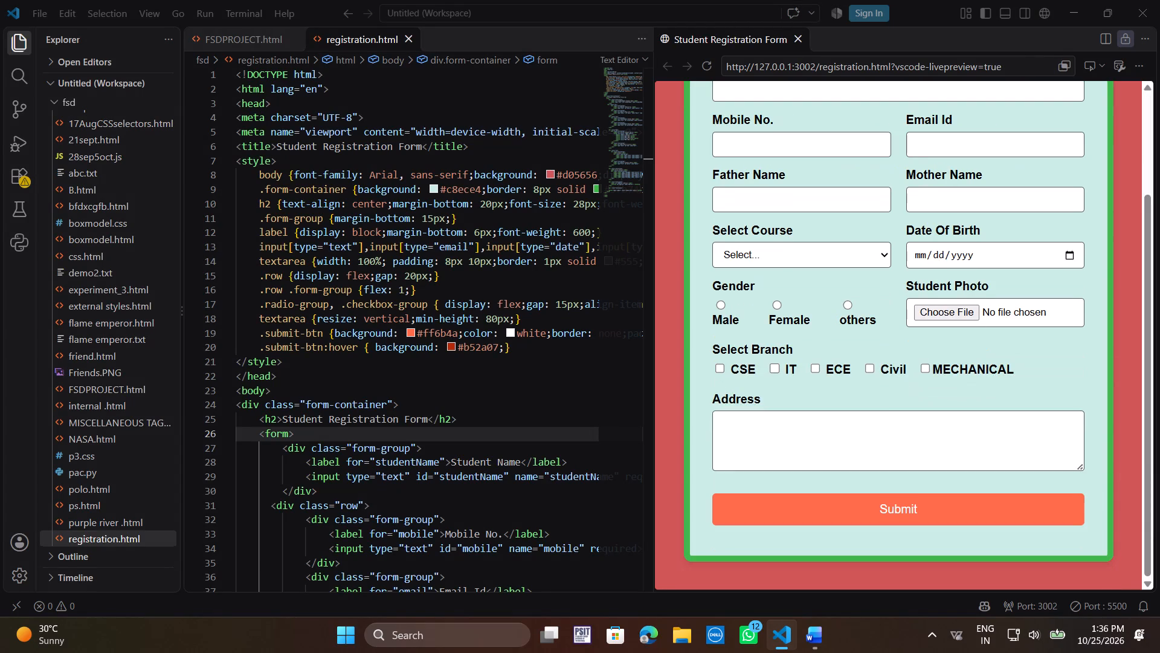
click(870, 652)
double_click(877, 625)
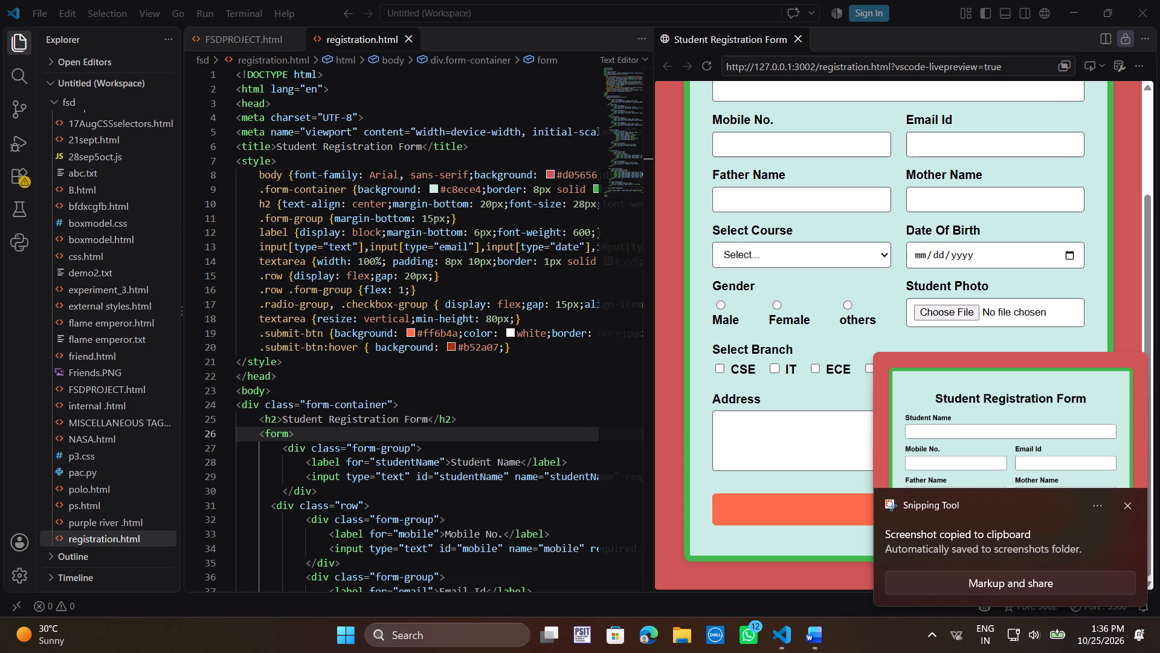
click(1125, 503)
key(shift+super+s)
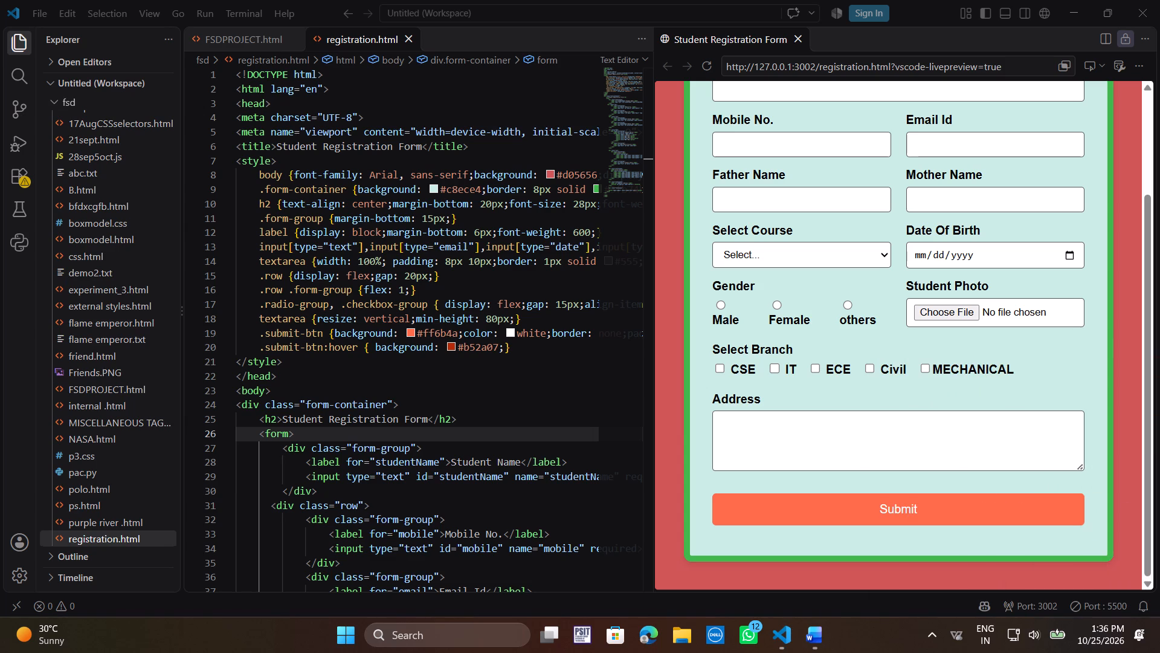
click(554, 25)
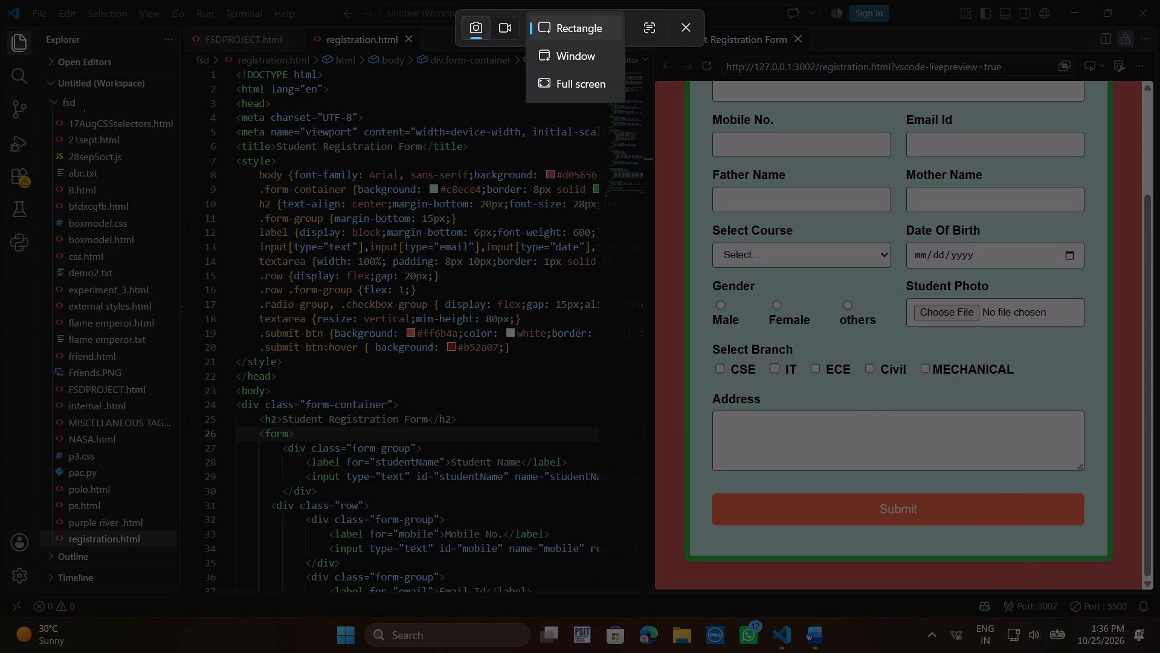
click(542, 26)
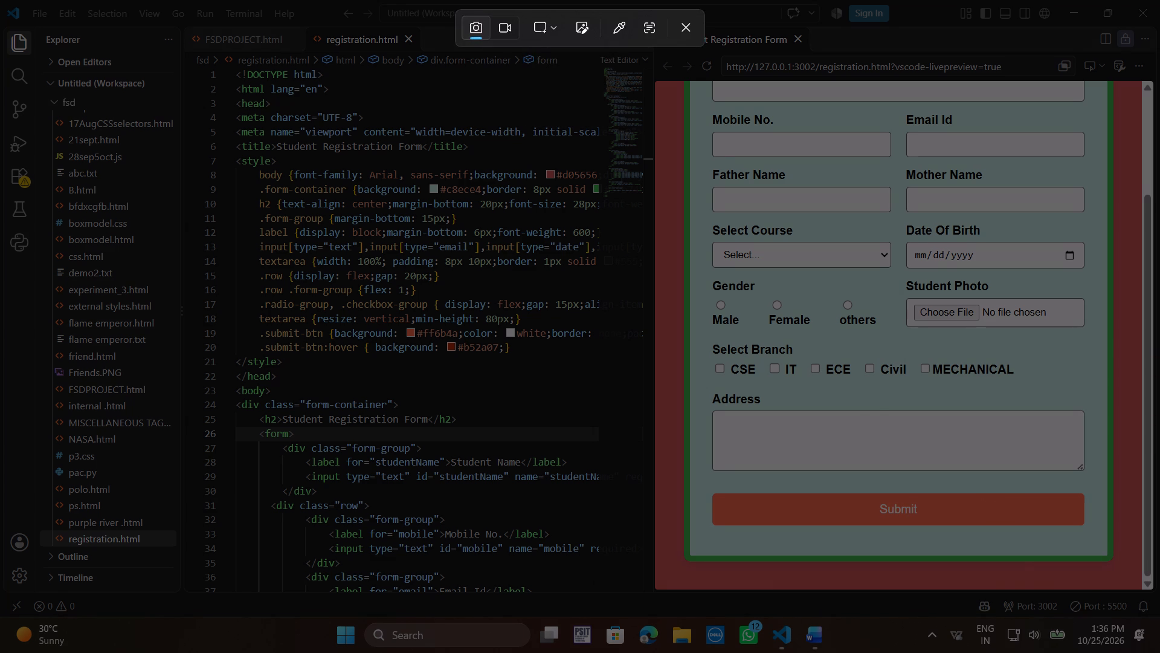
drag(655, 384, 1111, 505)
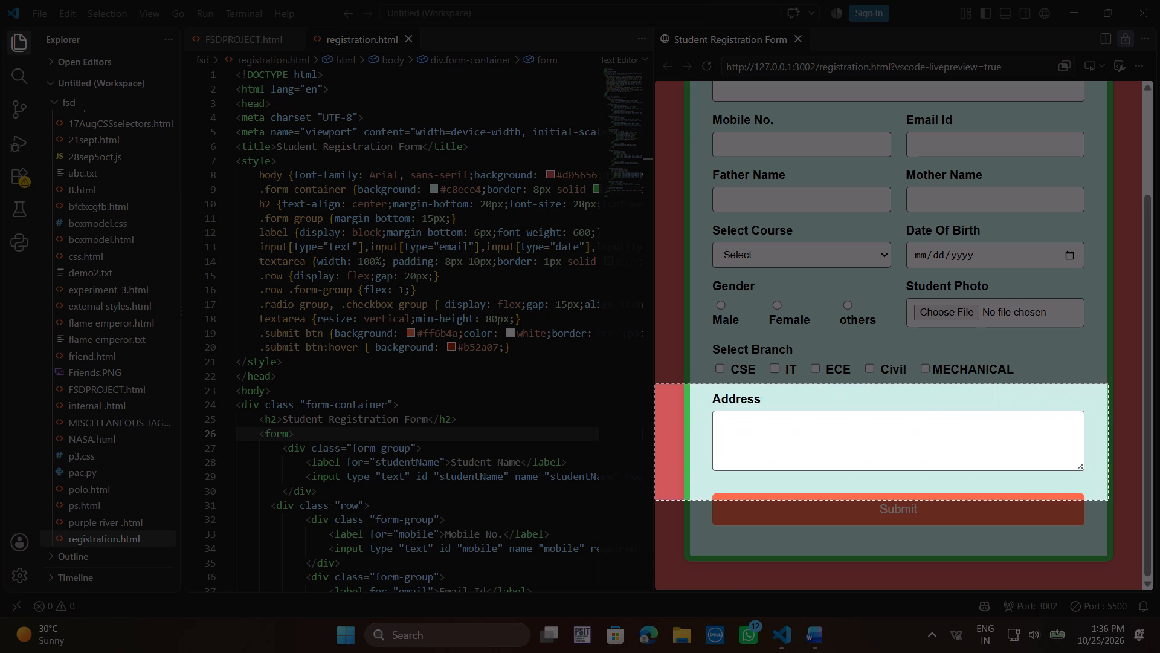
drag(1111, 505, 1141, 589)
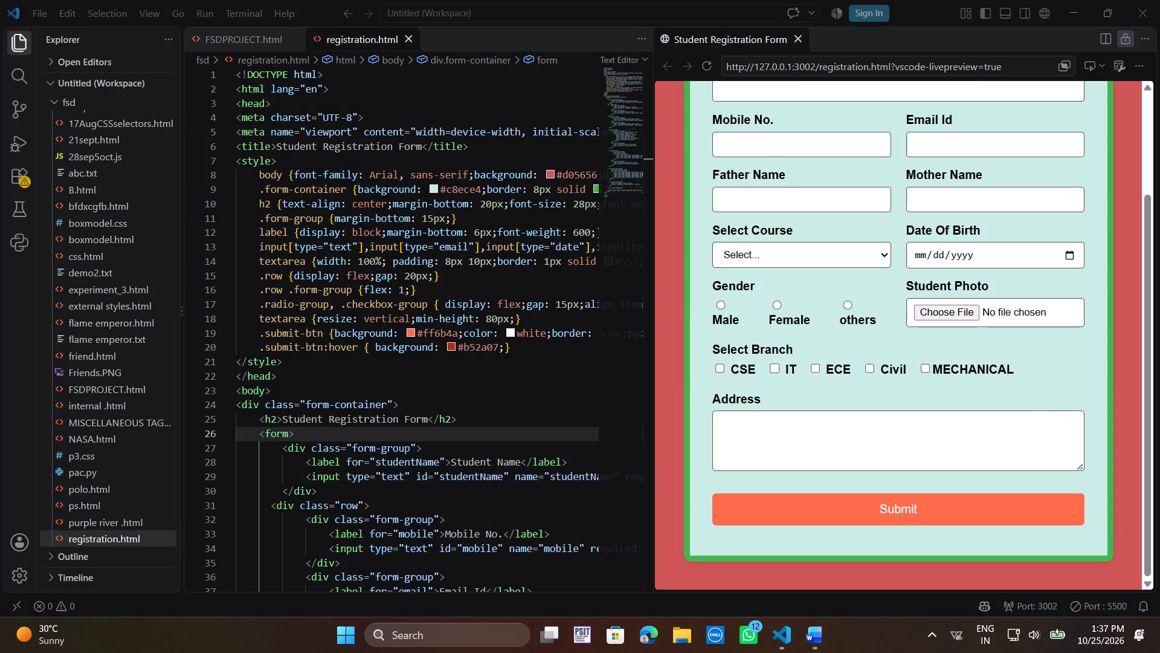
Close the Student Registration Form live preview and the registration.html file.
click(800, 39)
click(410, 41)
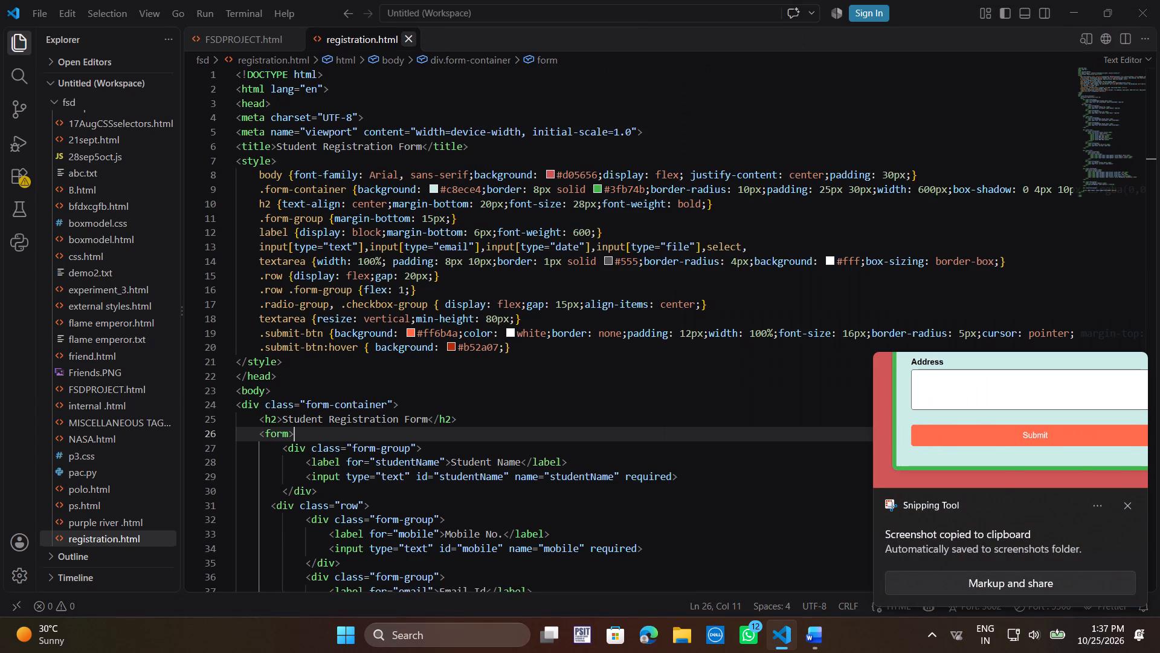
click(1133, 505)
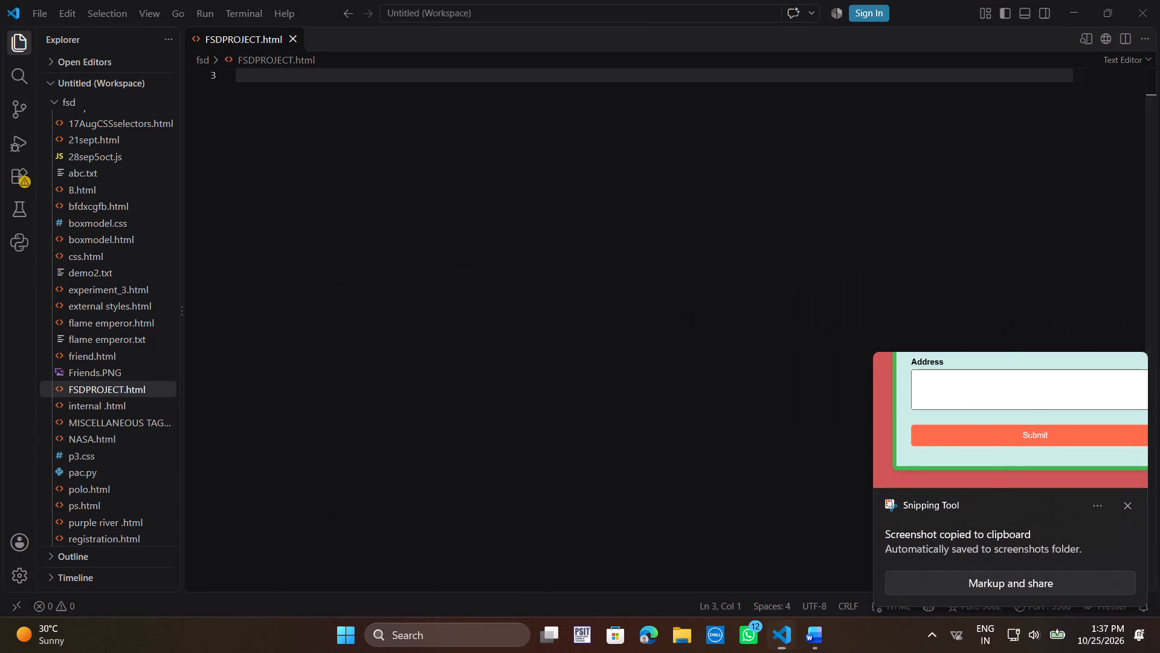
Switch to the Practical_File document in Word.
click(810, 646)
click(869, 573)
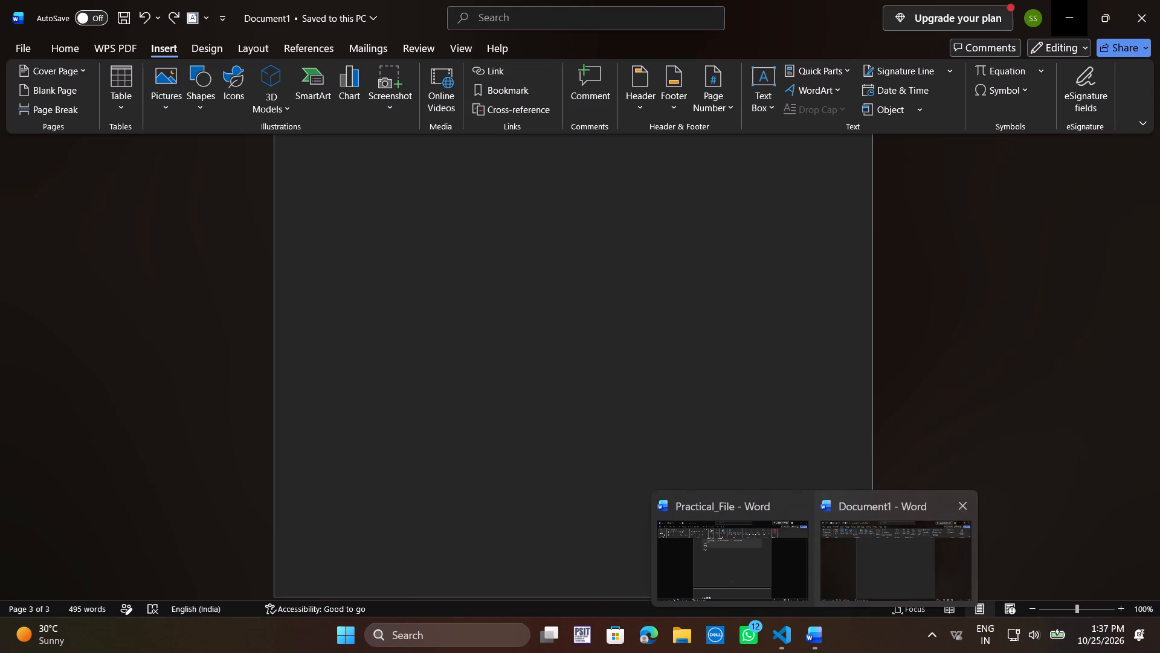
scroll(594, 348, down, 4)
scroll(589, 343, up, 2)
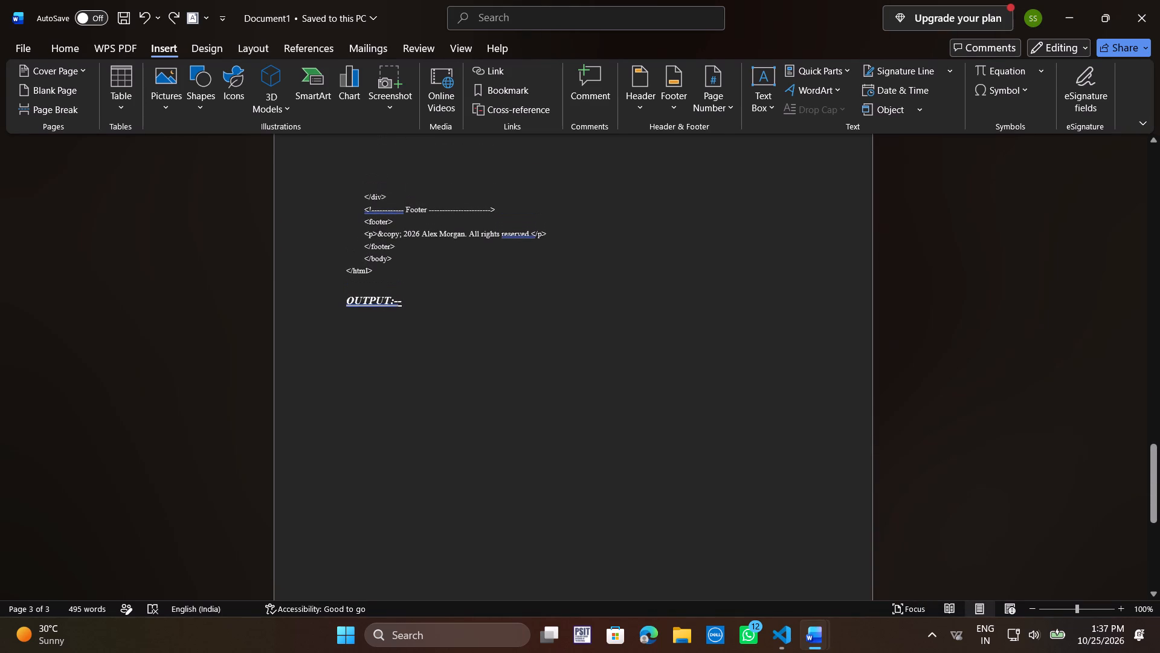
scroll(460, 348, up, 4)
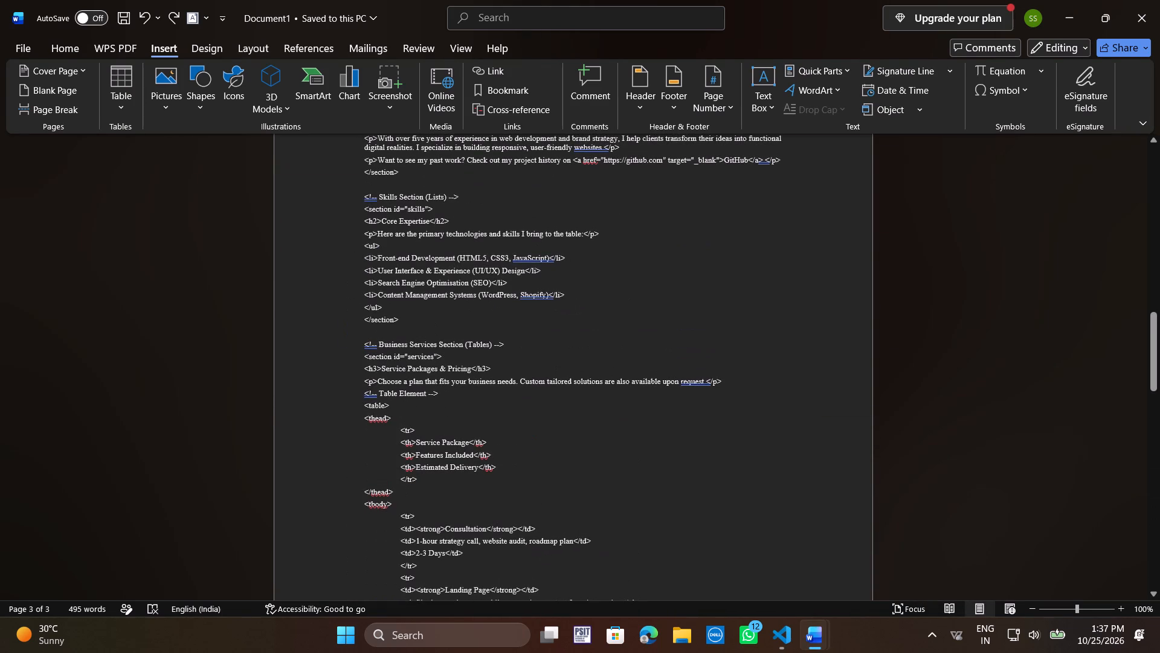
scroll(494, 368, up, 14)
scroll(755, 429, down, 9)
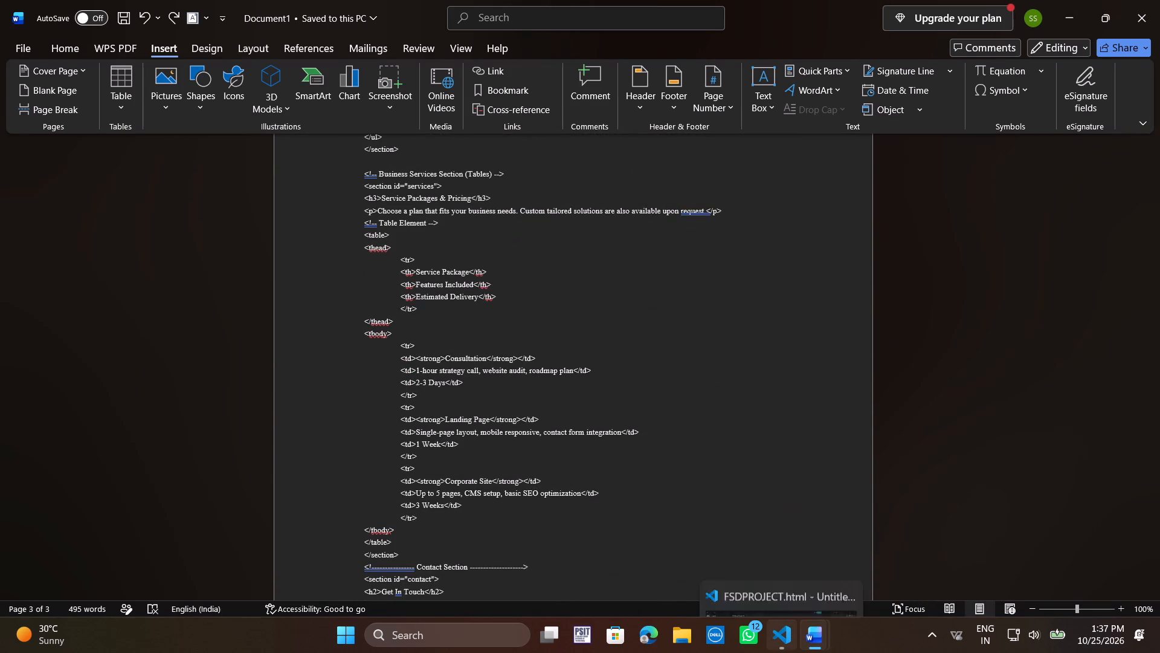
click(745, 565)
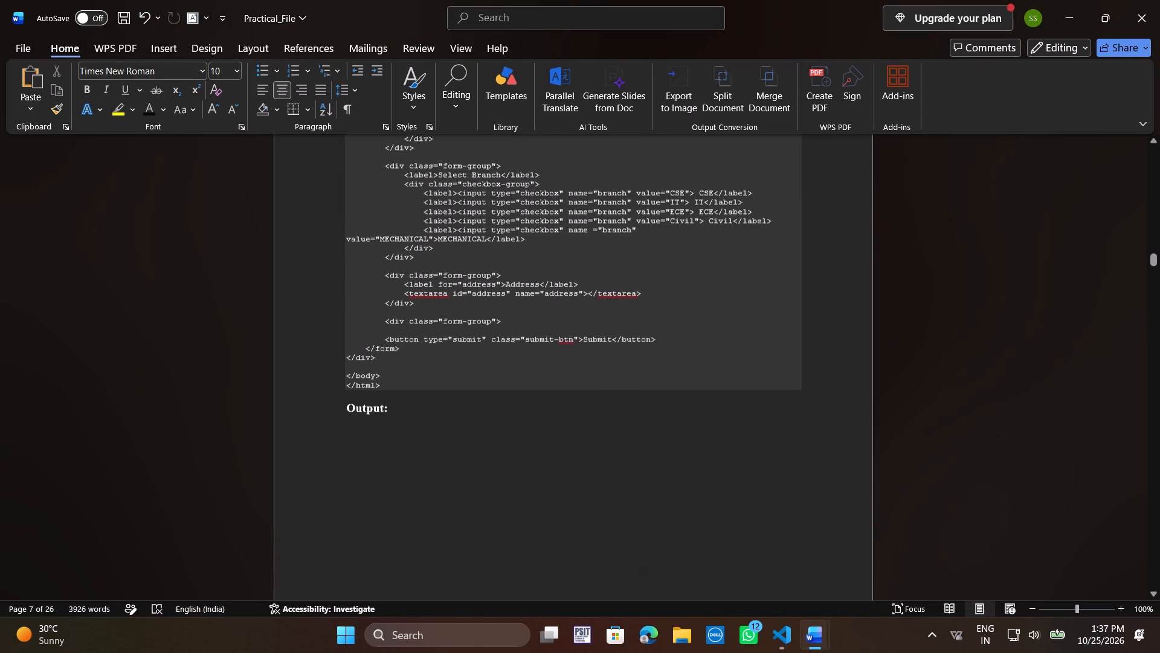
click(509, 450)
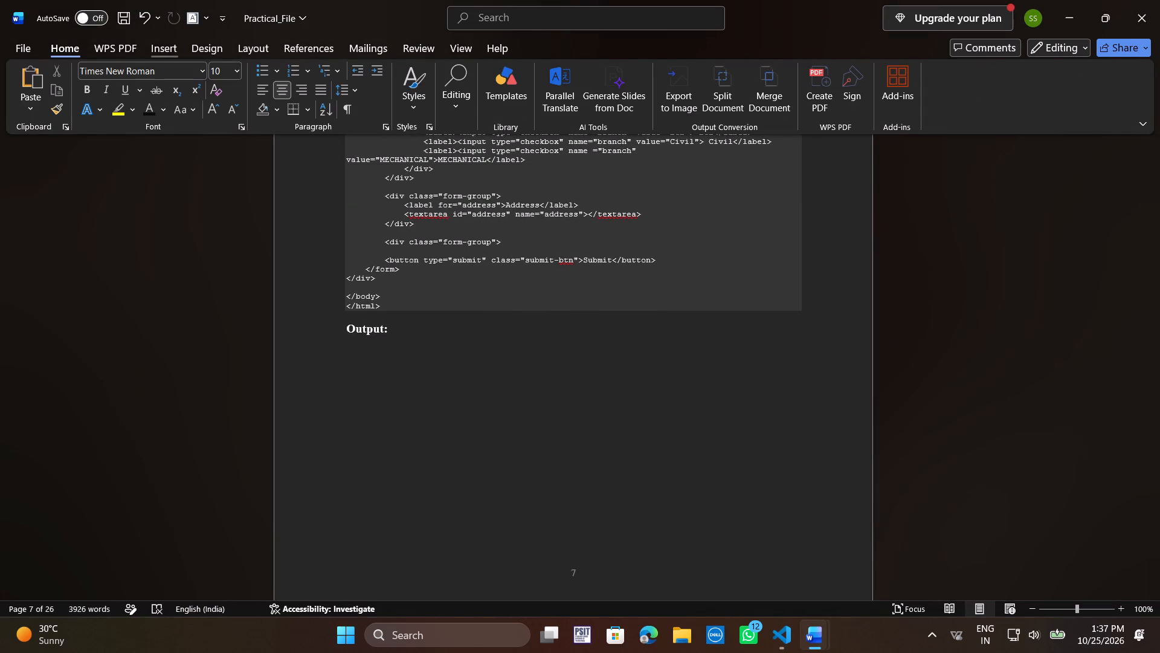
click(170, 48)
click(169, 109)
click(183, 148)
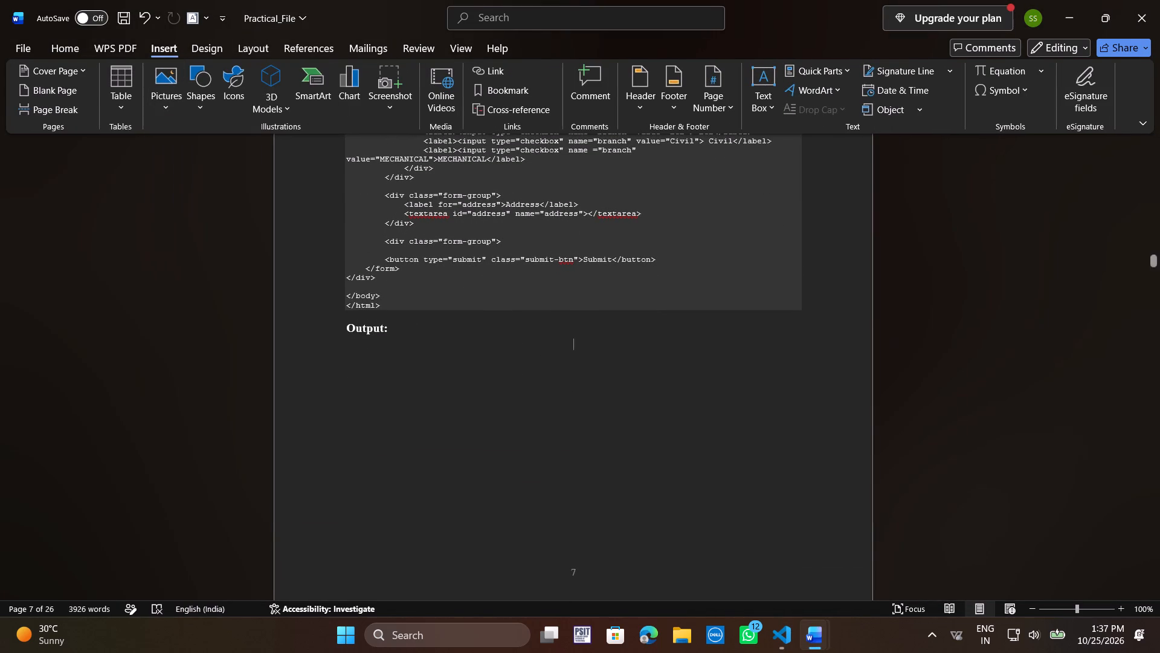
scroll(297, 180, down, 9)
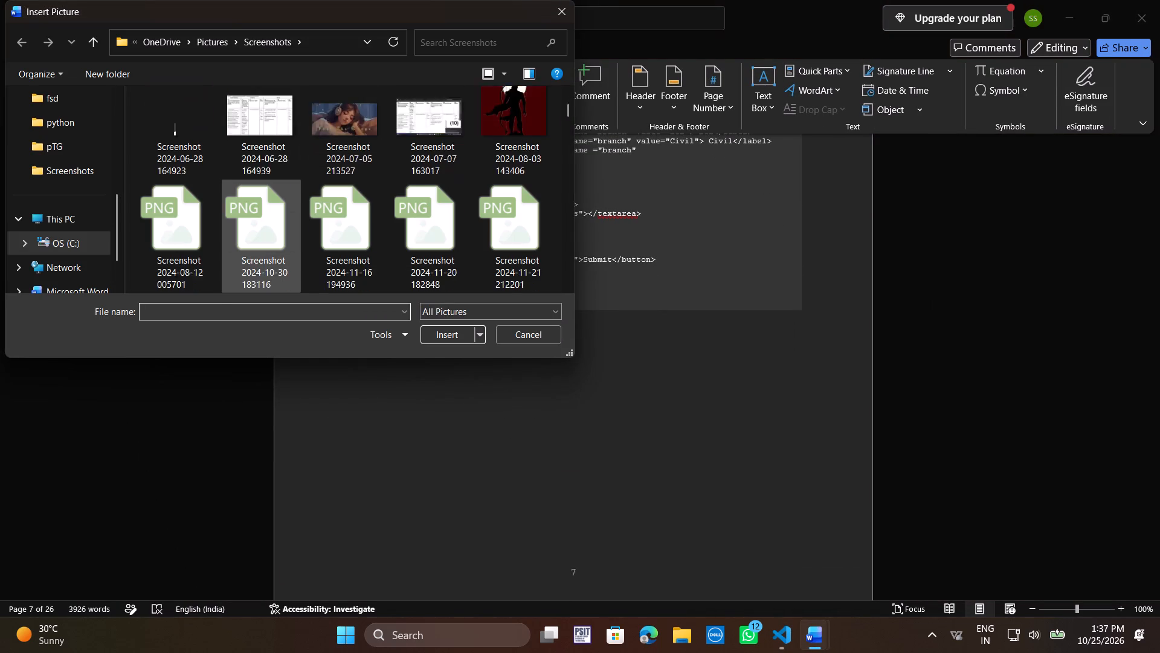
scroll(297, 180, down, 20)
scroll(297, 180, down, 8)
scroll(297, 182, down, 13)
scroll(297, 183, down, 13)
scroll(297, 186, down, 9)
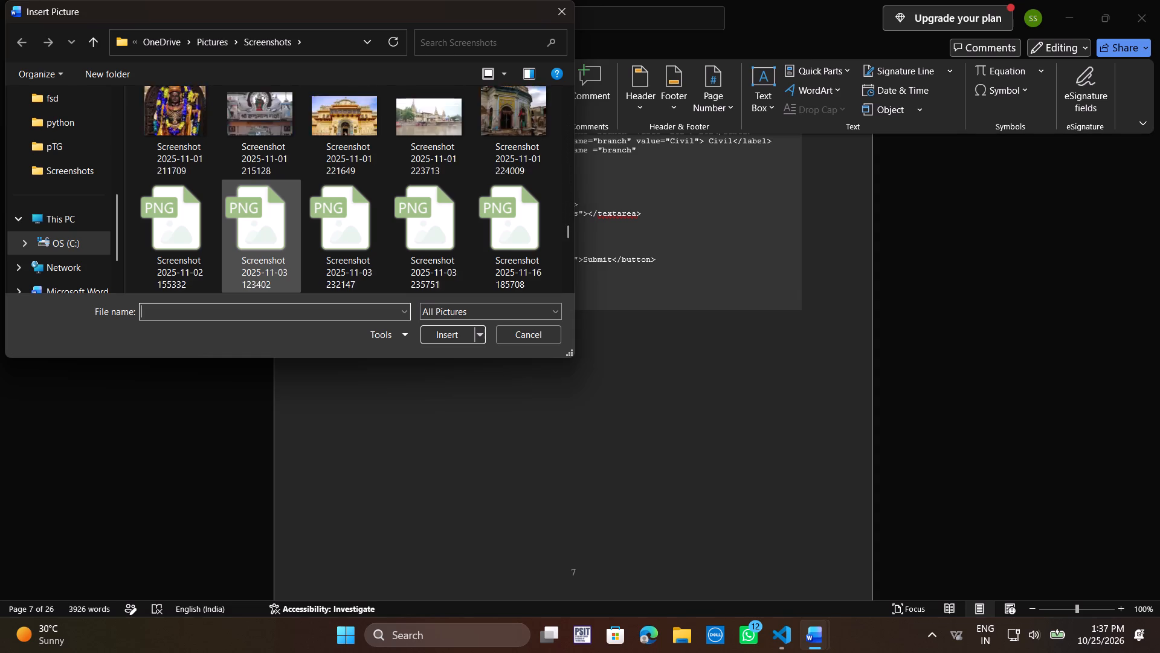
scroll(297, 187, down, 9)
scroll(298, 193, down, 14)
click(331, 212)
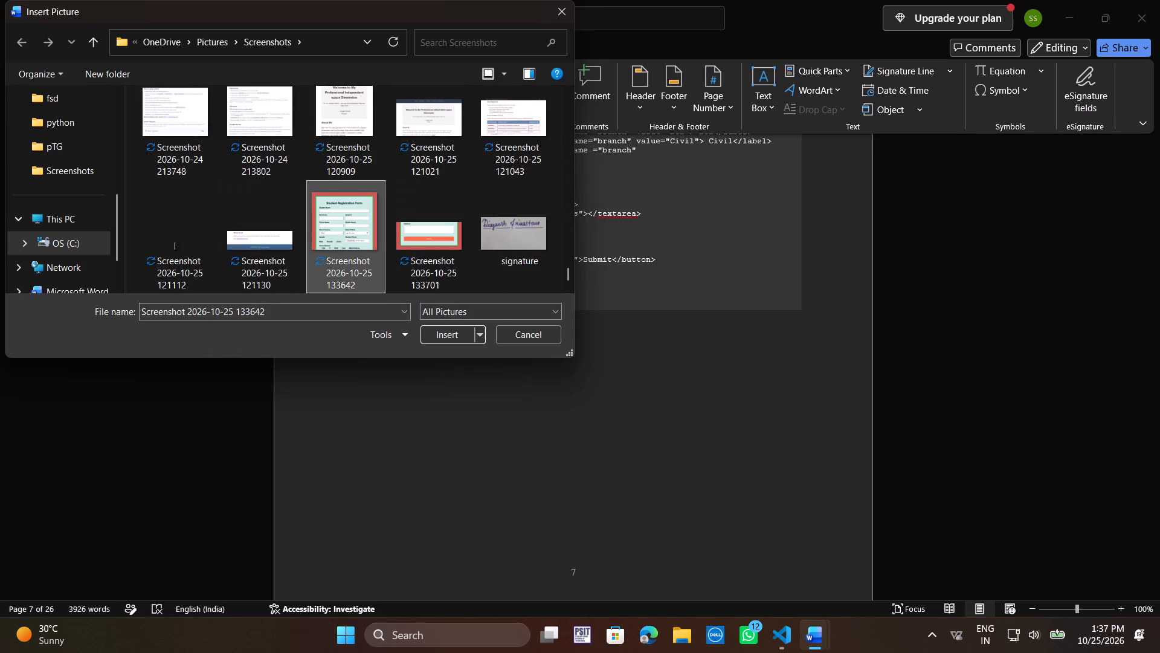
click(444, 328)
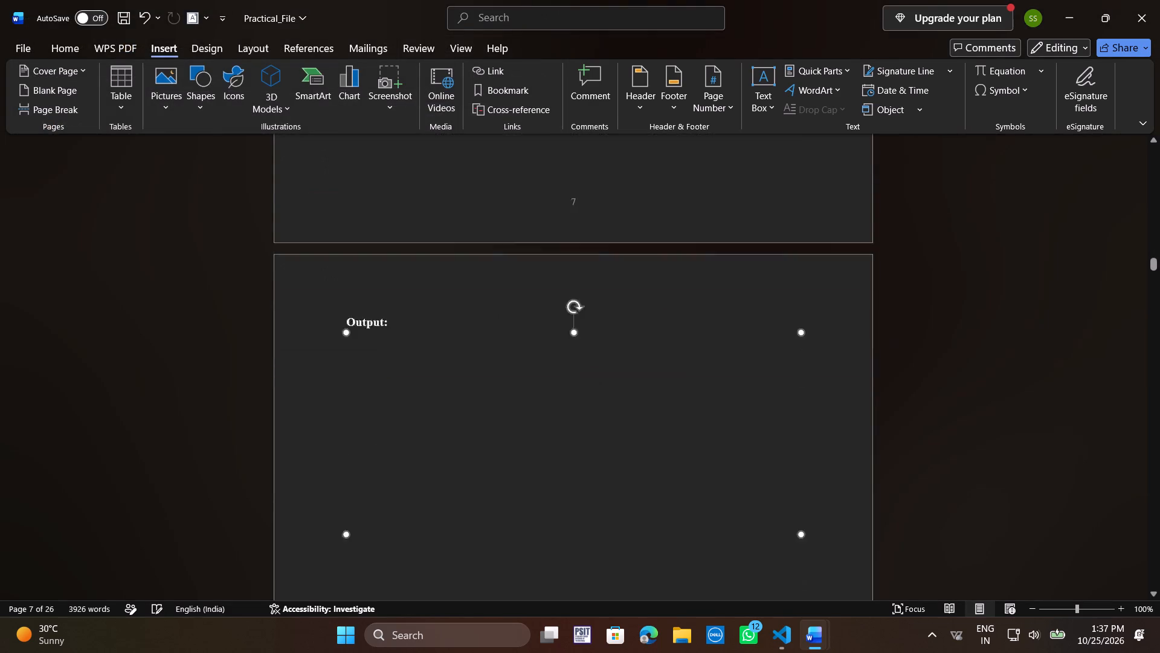
scroll(471, 298, left, 1)
scroll(471, 298, down, 1)
scroll(471, 298, left, 1)
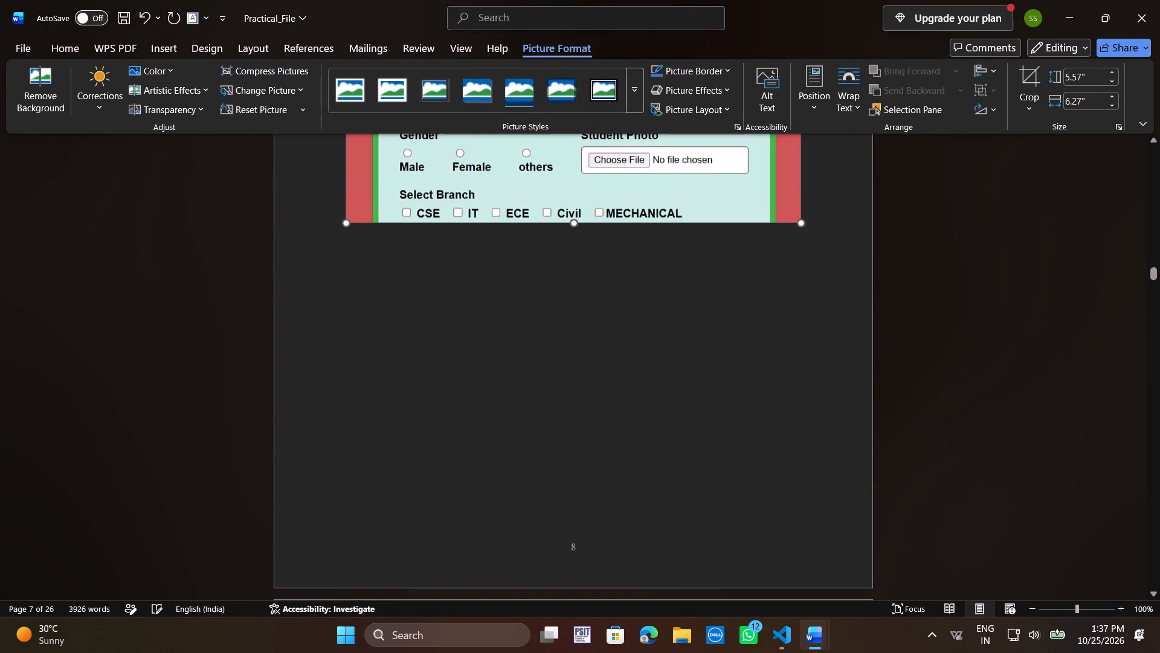
scroll(471, 298, left, 1)
click(483, 360)
scroll(424, 334, down, 1)
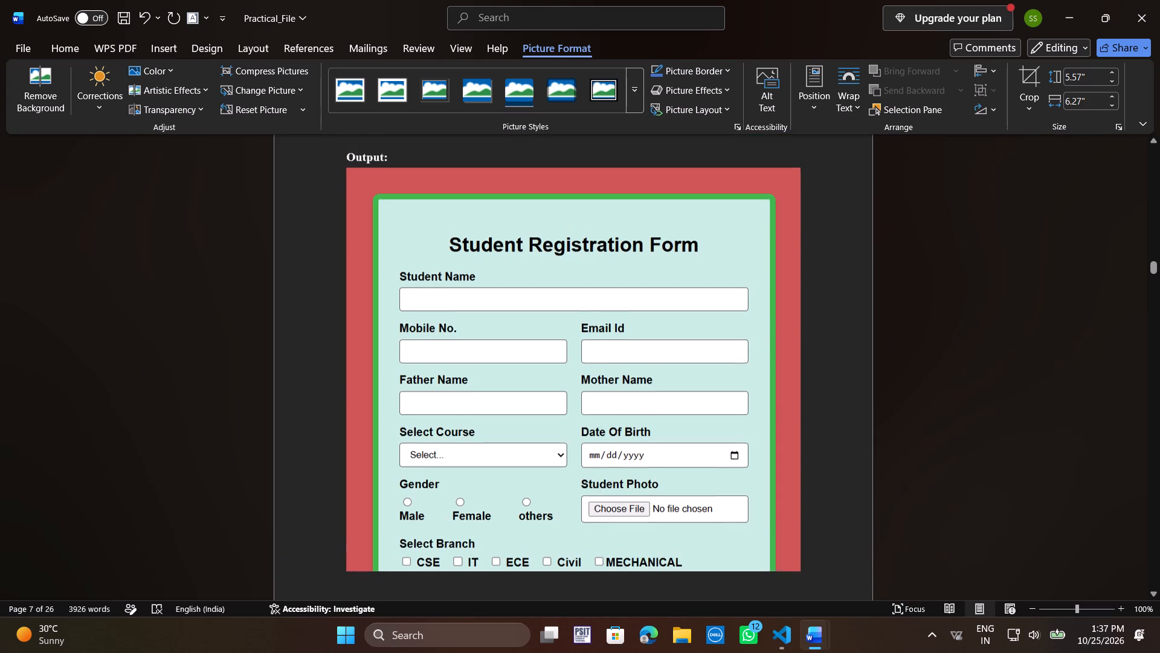
scroll(418, 333, down, 1)
triple_click(498, 457)
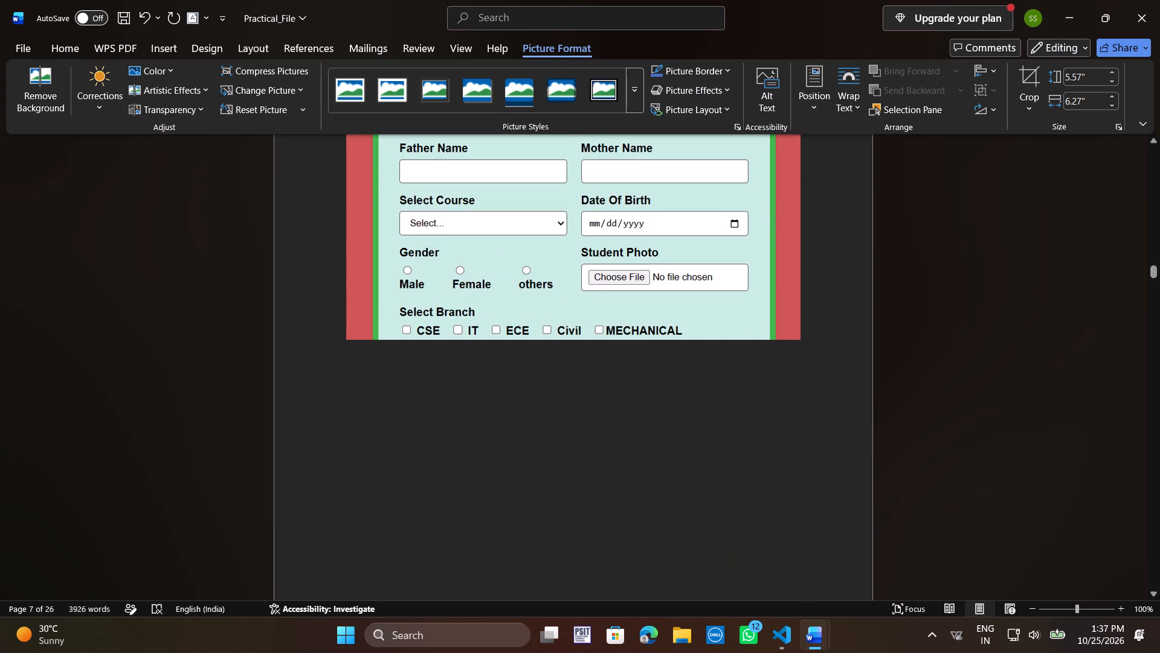
click(175, 53)
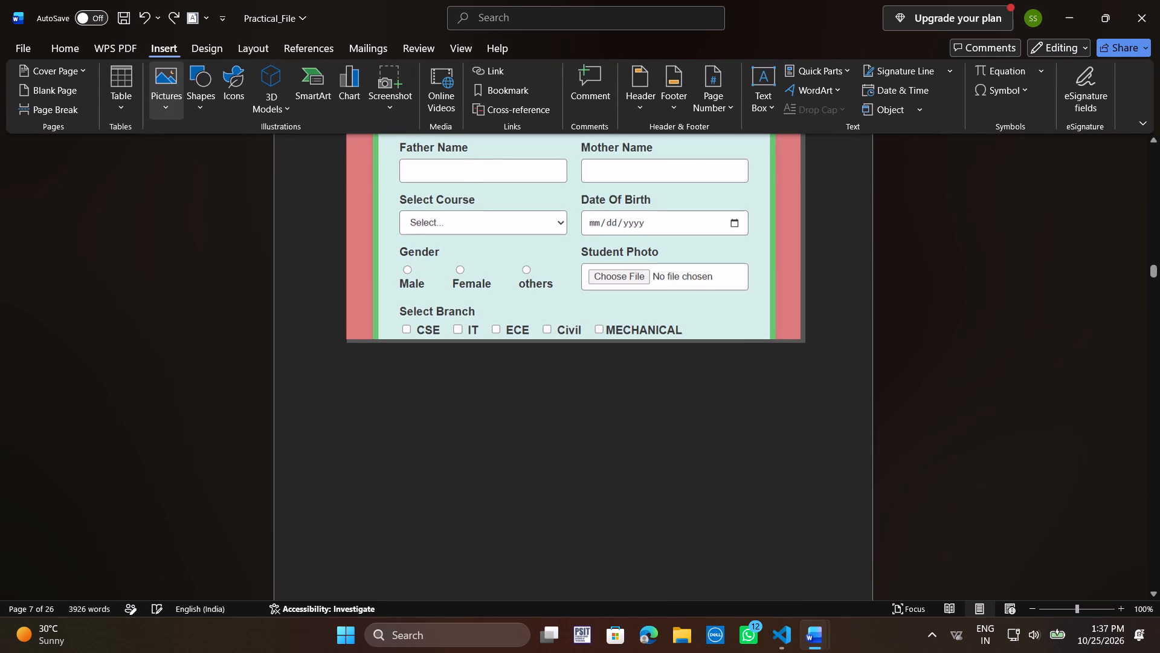
click(166, 106)
click(183, 149)
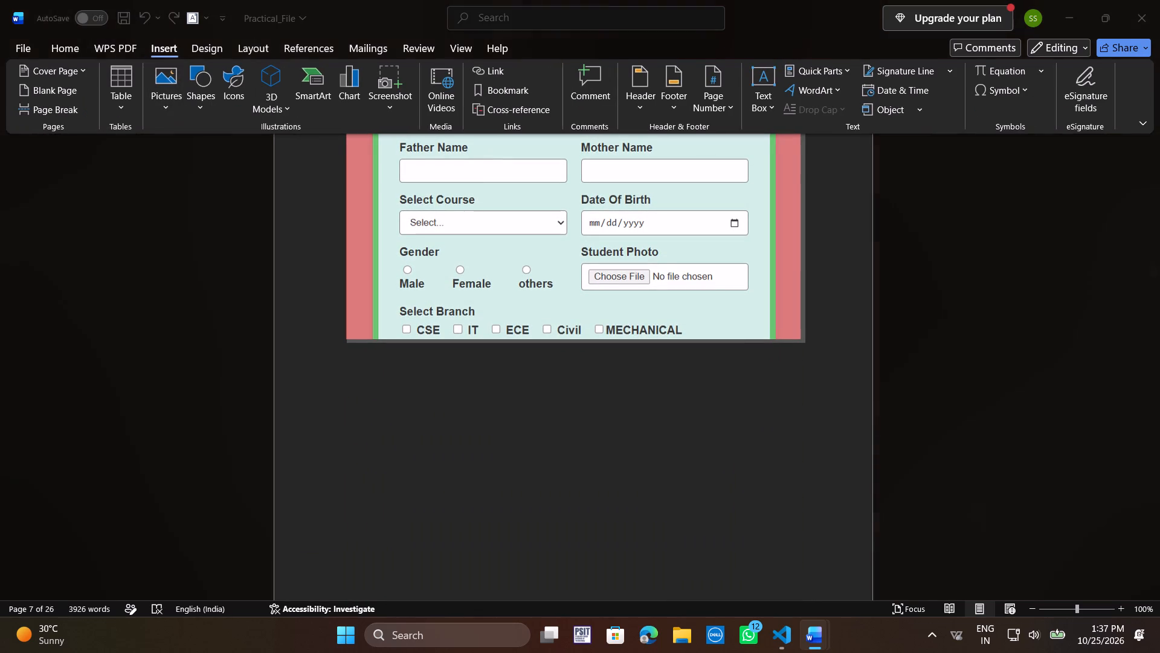
scroll(292, 212, down, 20)
scroll(292, 212, down, 9)
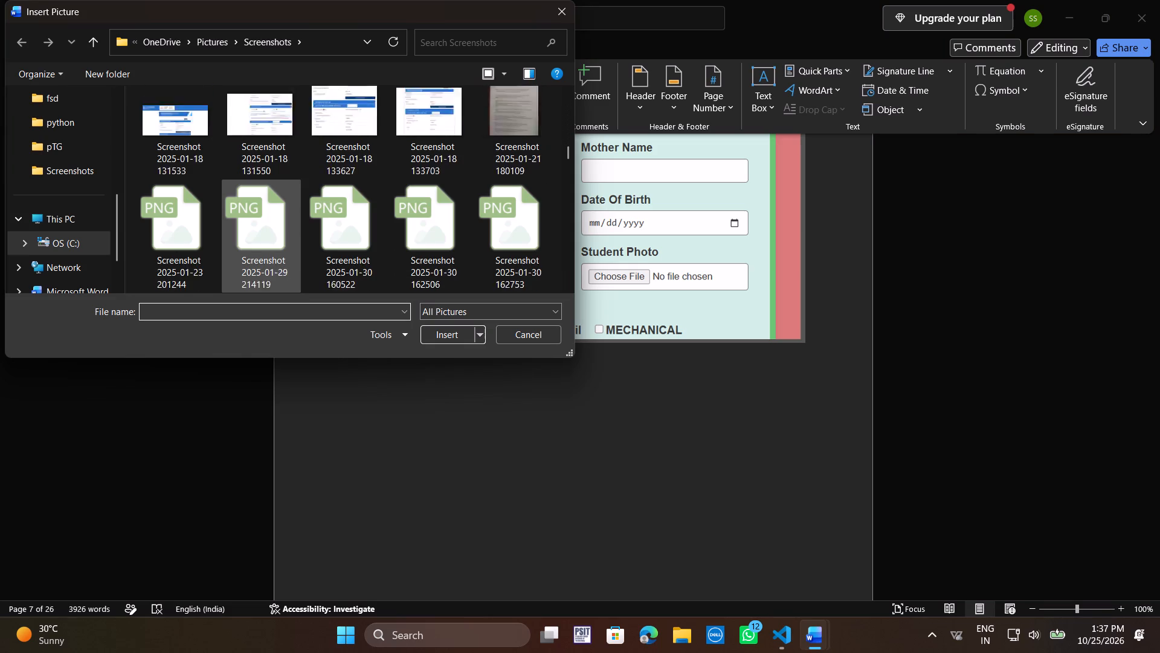
scroll(292, 212, down, 12)
scroll(292, 214, down, 20)
scroll(292, 214, down, 20)
scroll(292, 214, down, 20)
scroll(286, 135, down, 5)
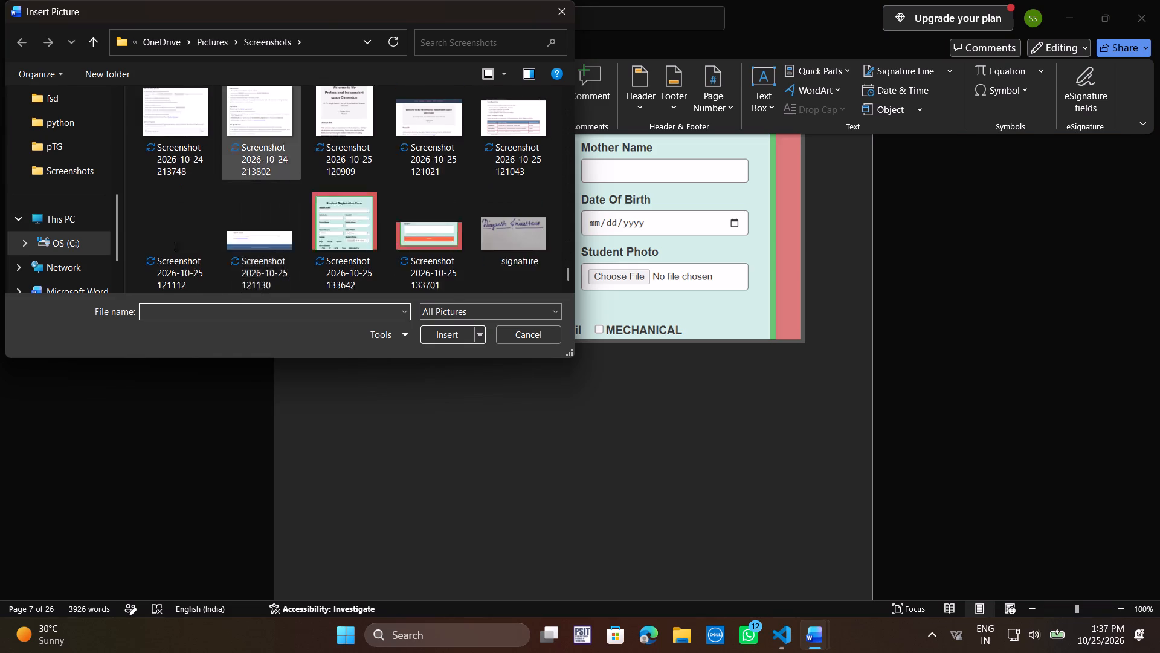
click(411, 230)
click(451, 337)
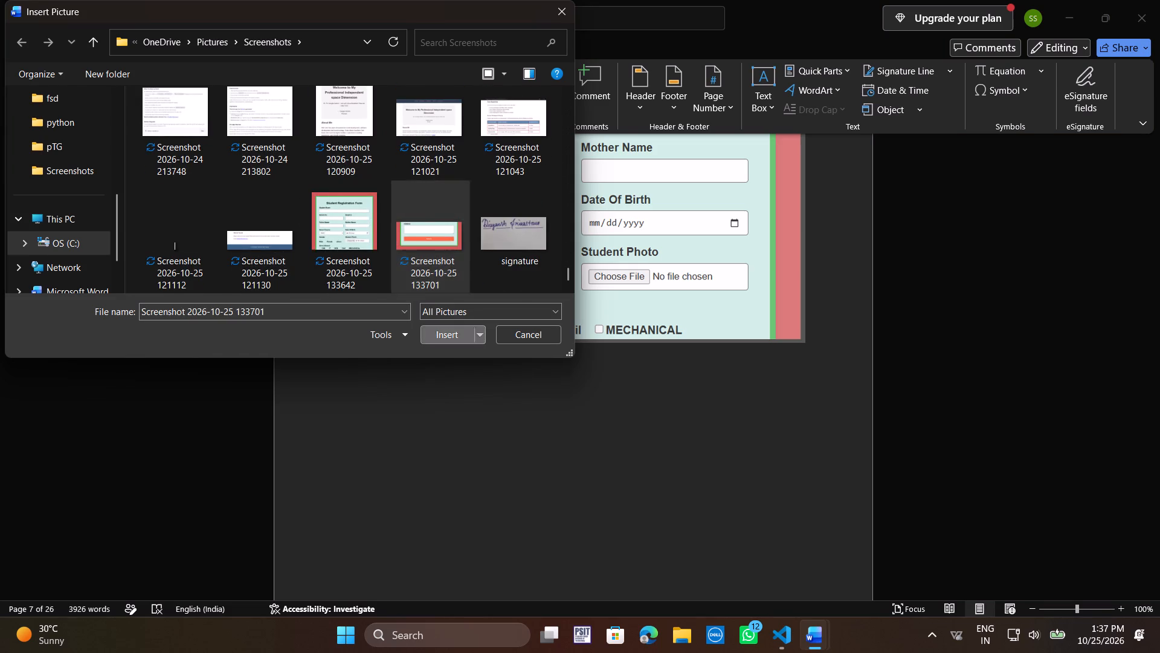
Start a new line directly after Practical 2's Output heading, above the Address and Submit picture.
scroll(524, 328, up, 1)
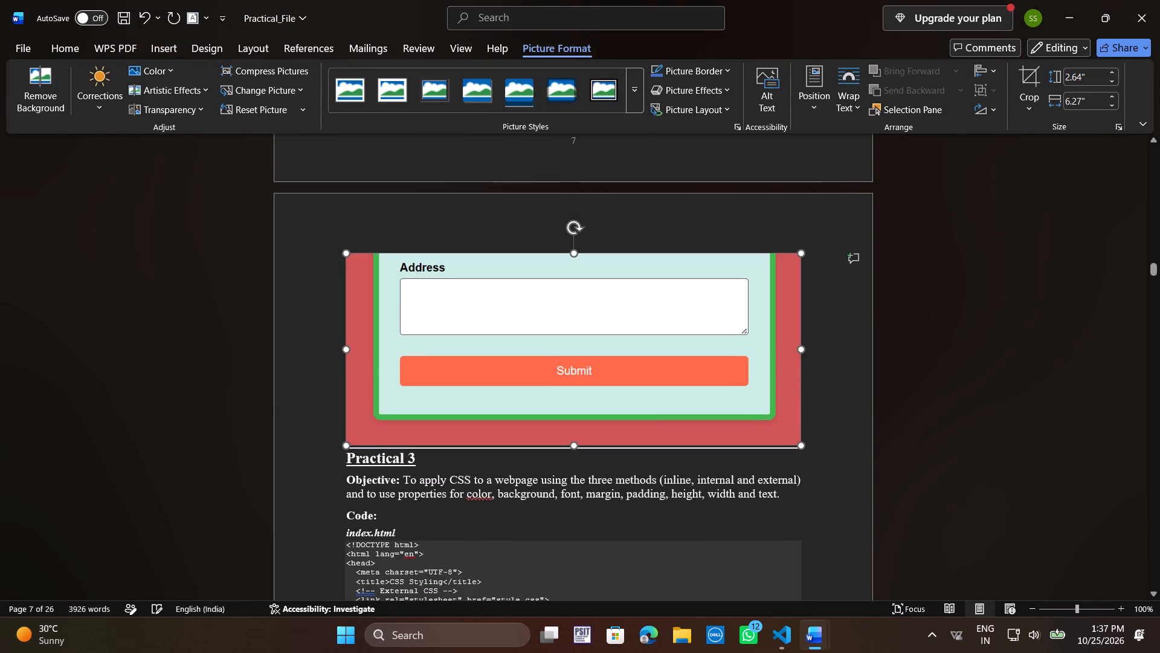
scroll(527, 328, up, 4)
scroll(528, 328, down, 7)
scroll(528, 328, up, 1)
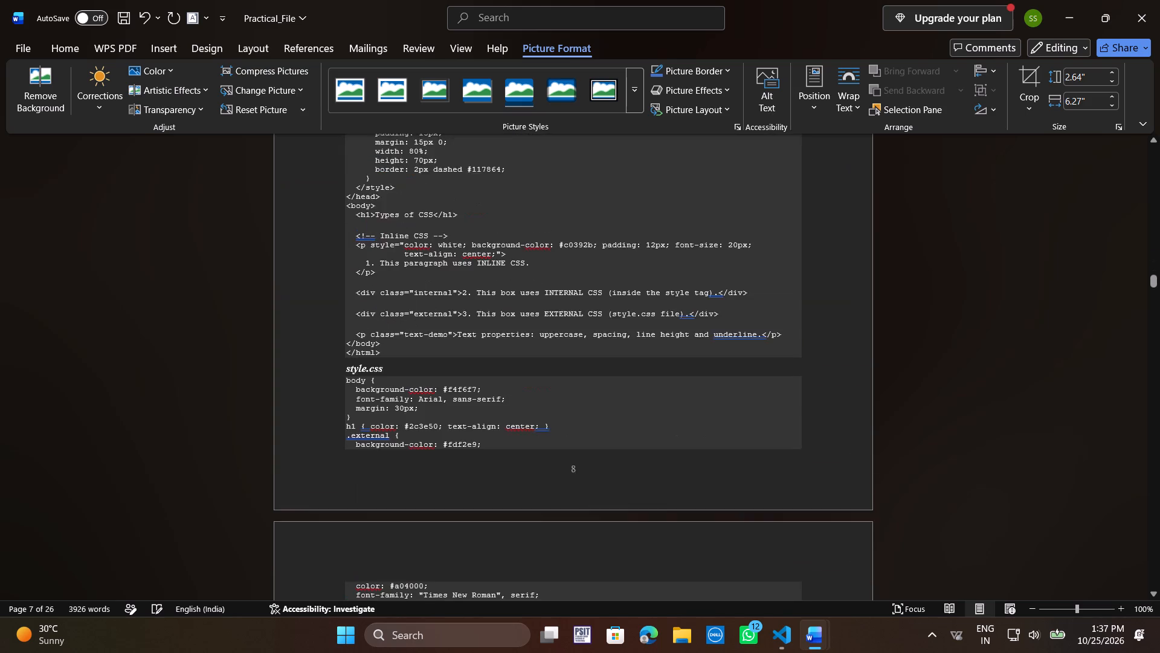
scroll(528, 328, up, 2)
scroll(528, 328, down, 2)
scroll(528, 328, left, 1)
scroll(528, 328, down, 2)
scroll(528, 328, up, 1)
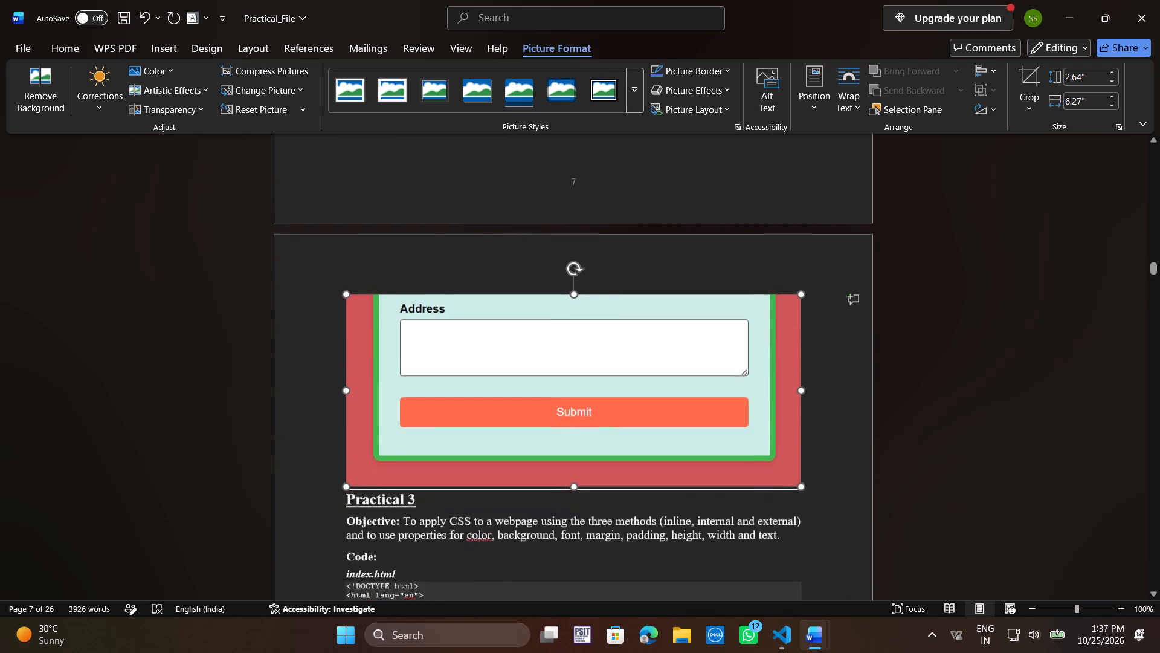
scroll(528, 328, up, 1)
click(505, 215)
scroll(505, 215, up, 1)
click(431, 218)
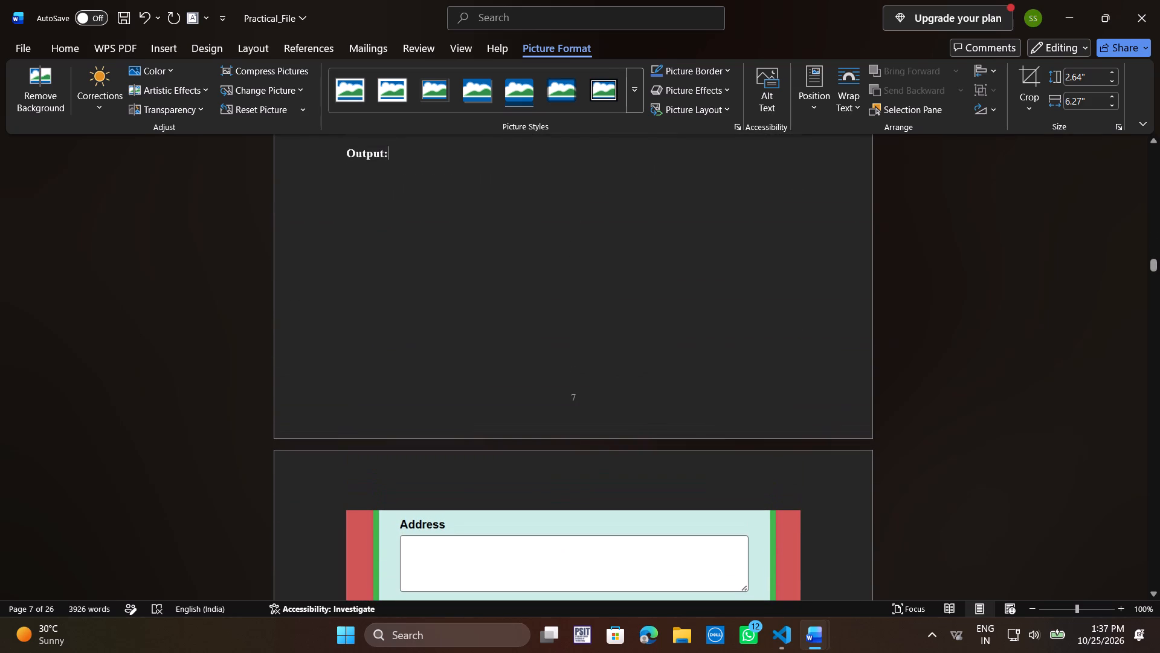
key(Return)
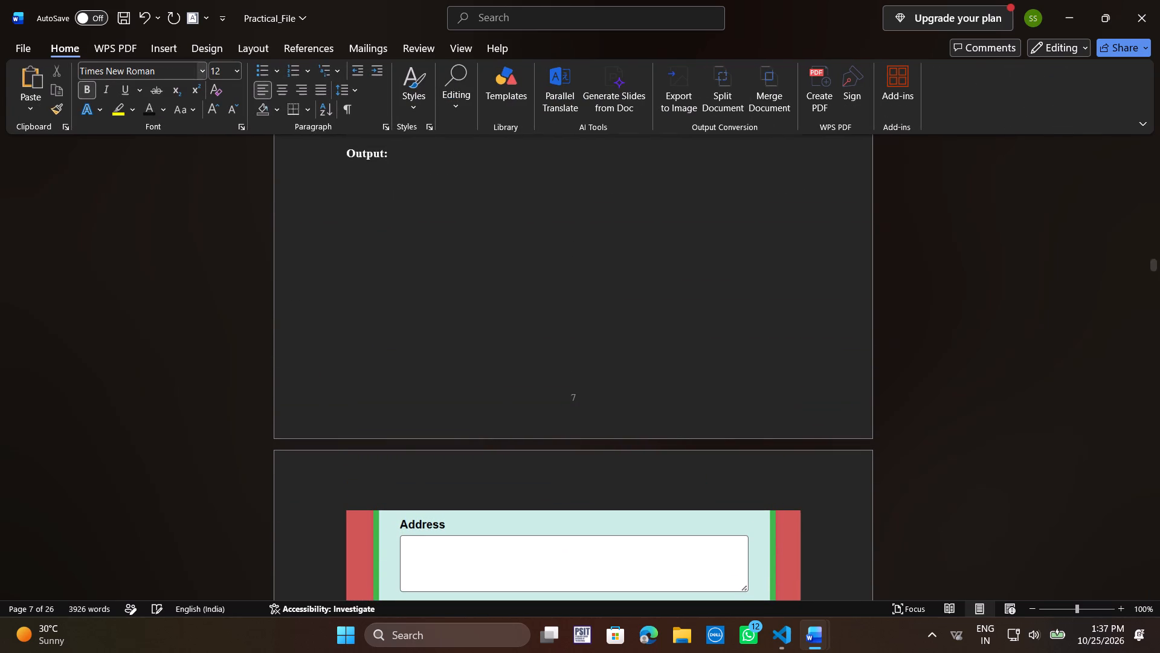
click(166, 49)
click(170, 110)
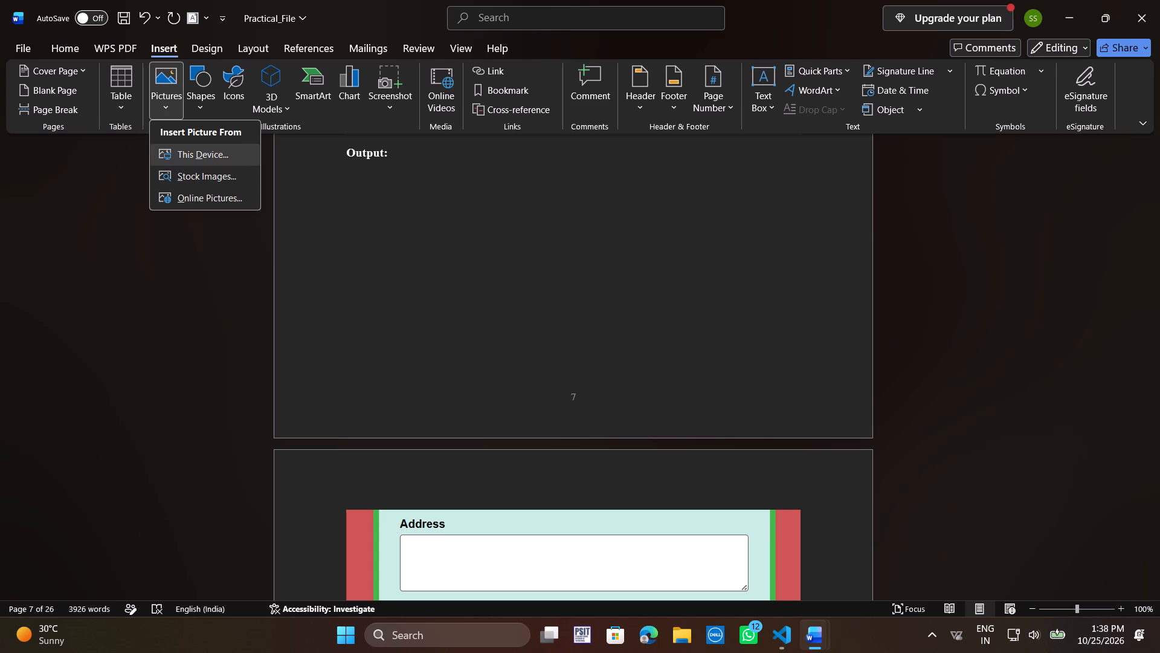
click(188, 154)
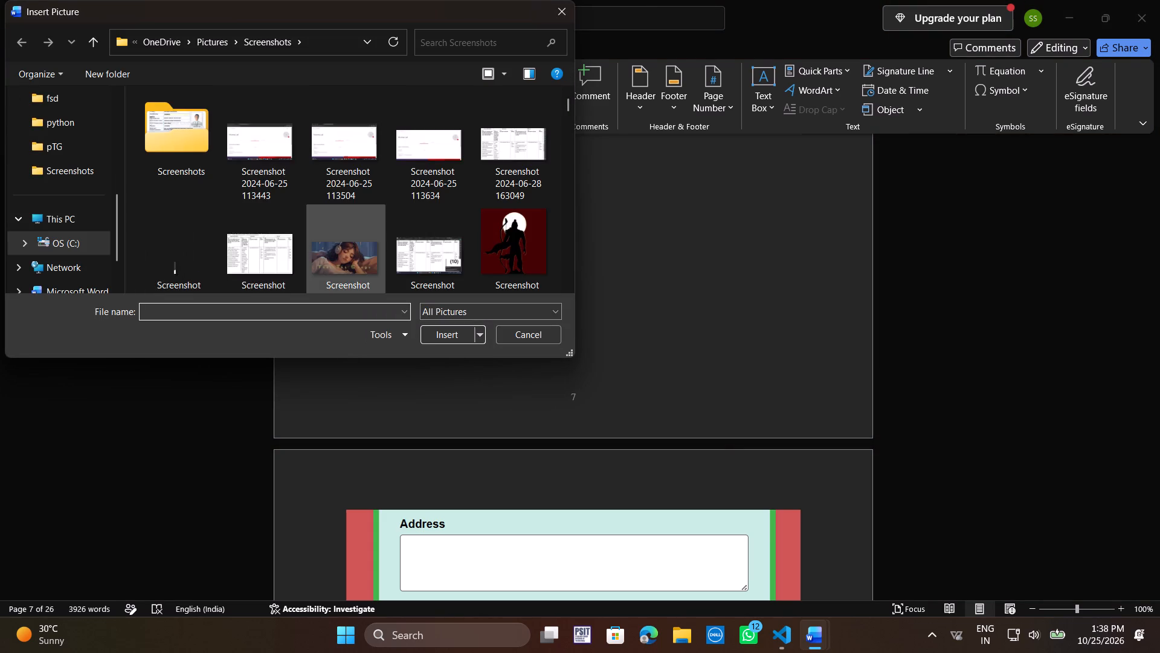
scroll(365, 233, down, 13)
scroll(365, 233, down, 11)
scroll(365, 233, down, 20)
scroll(365, 233, down, 14)
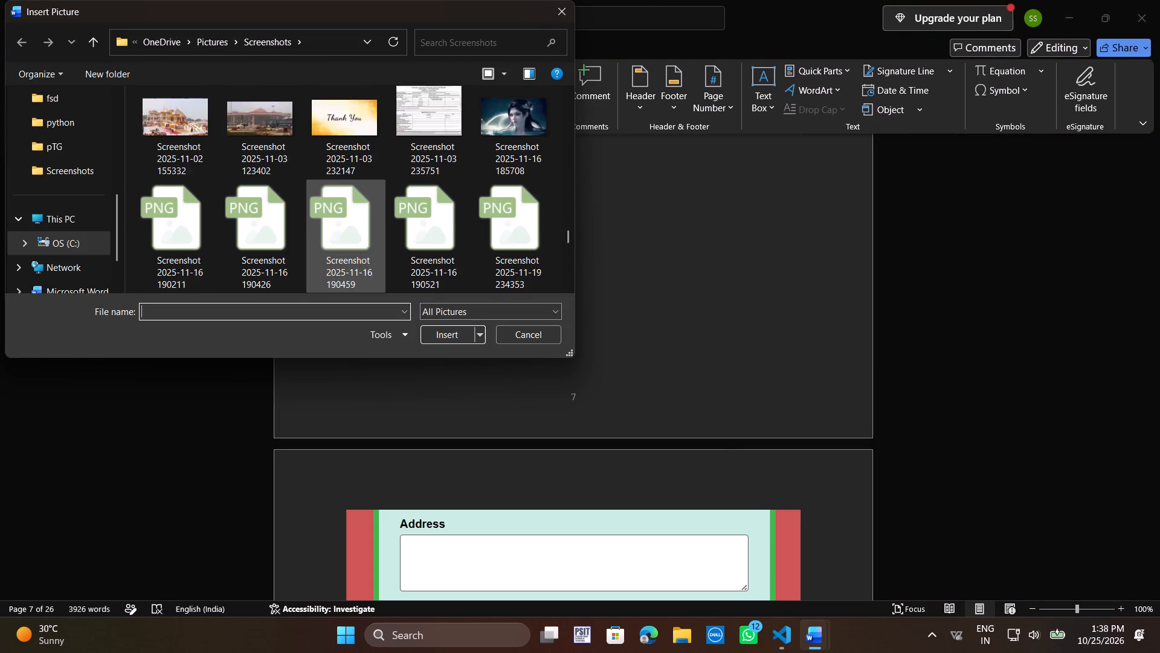
scroll(366, 233, down, 16)
scroll(366, 241, down, 5)
click(362, 239)
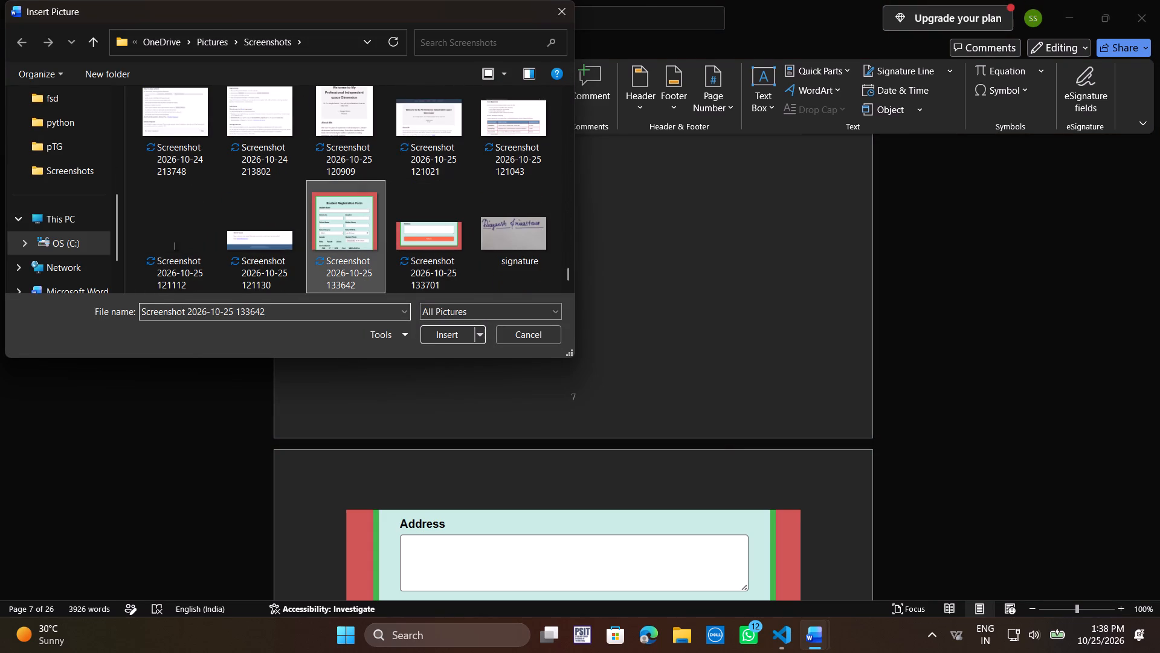
click(450, 334)
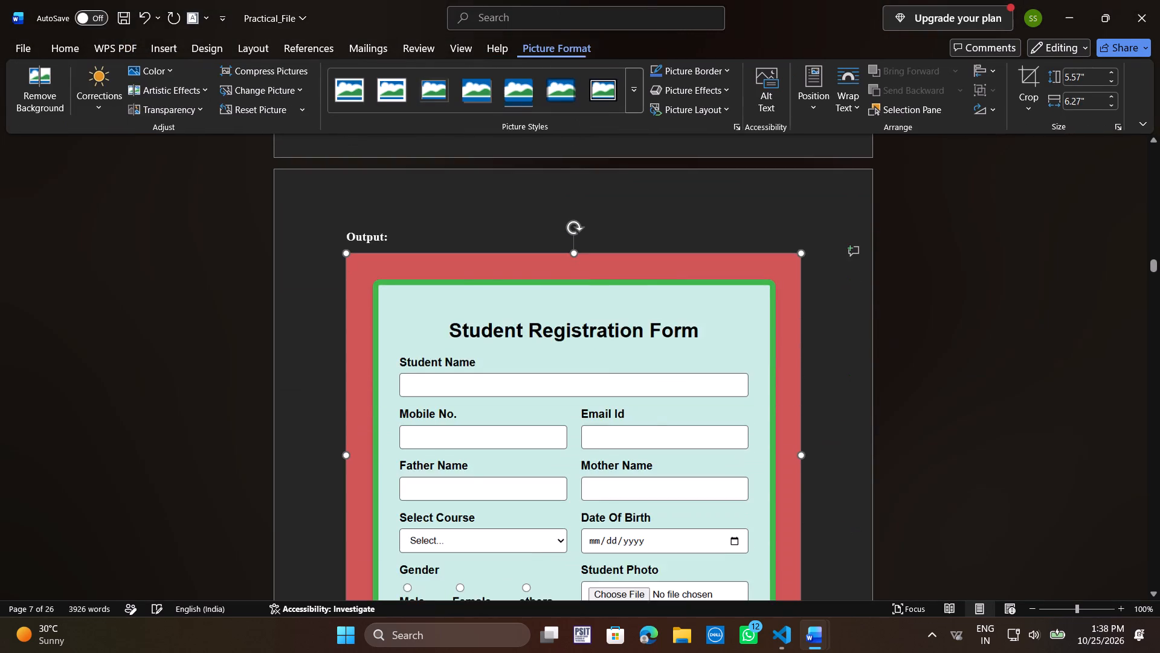
Move the Address and Submit picture so it sits directly beneath the upper Student Registration Form picture.
scroll(456, 351, down, 5)
scroll(456, 351, up, 1)
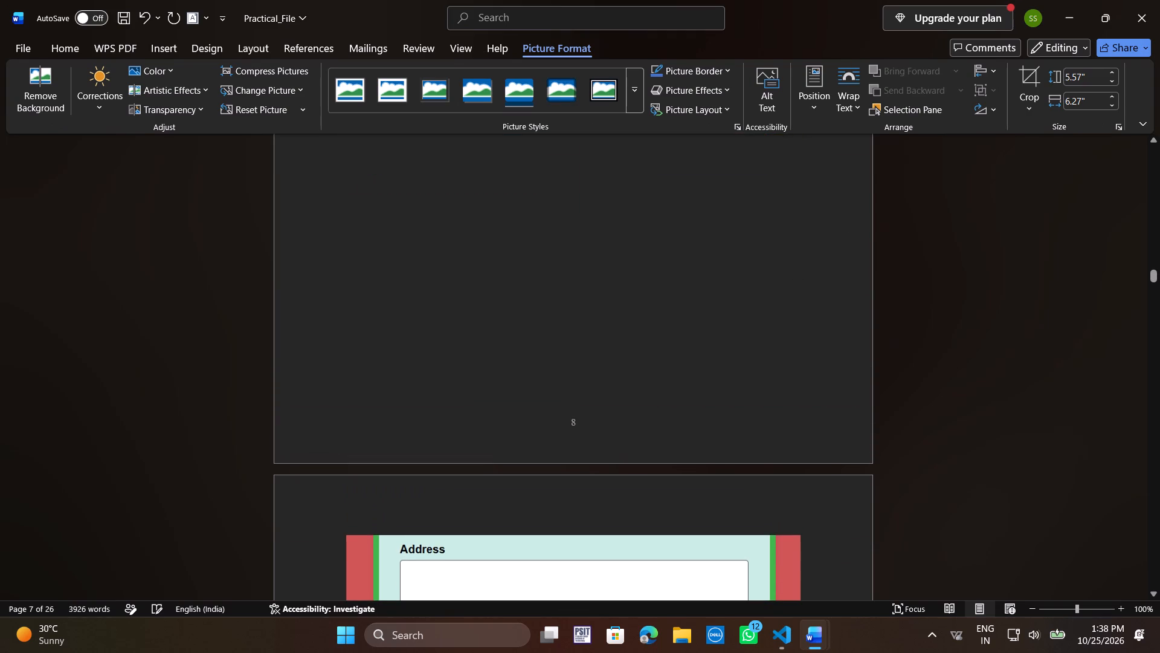
click(533, 565)
drag(567, 555, 553, 415)
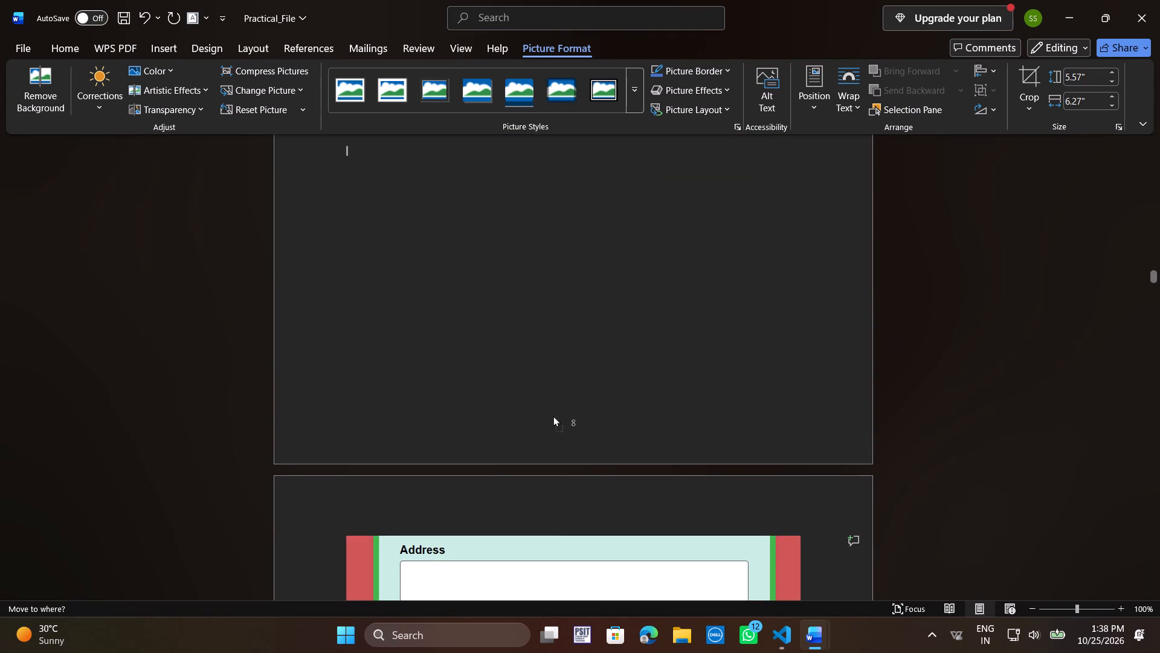
drag(553, 415, 544, 312)
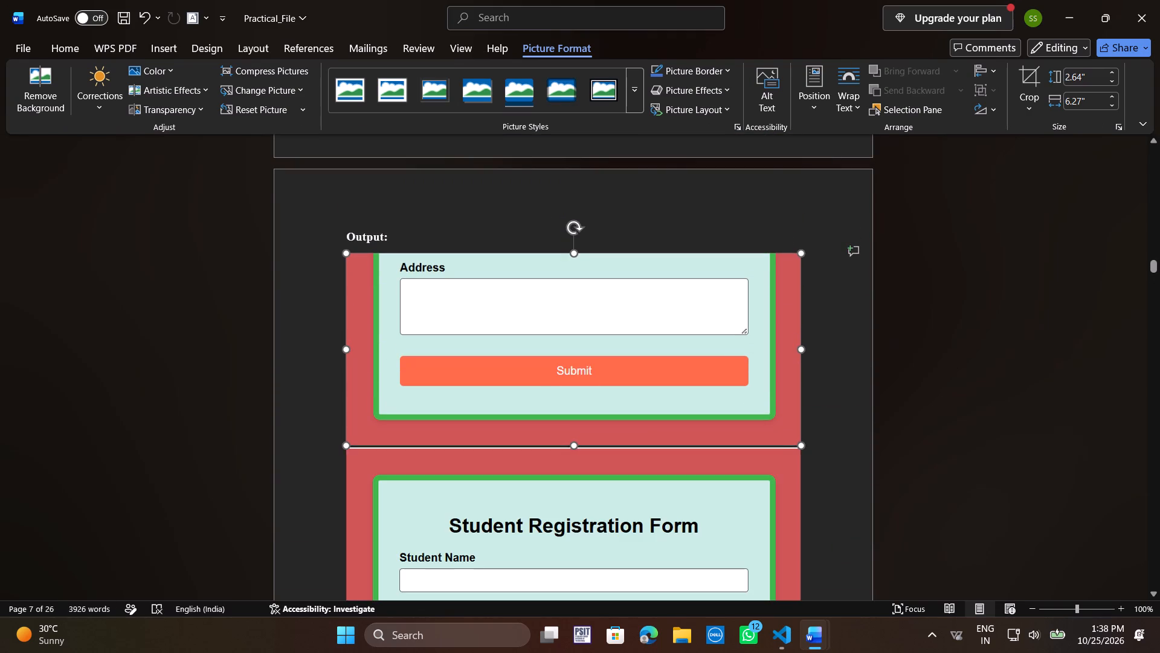
scroll(518, 368, down, 1)
scroll(538, 249, down, 1)
drag(550, 184, 574, 342)
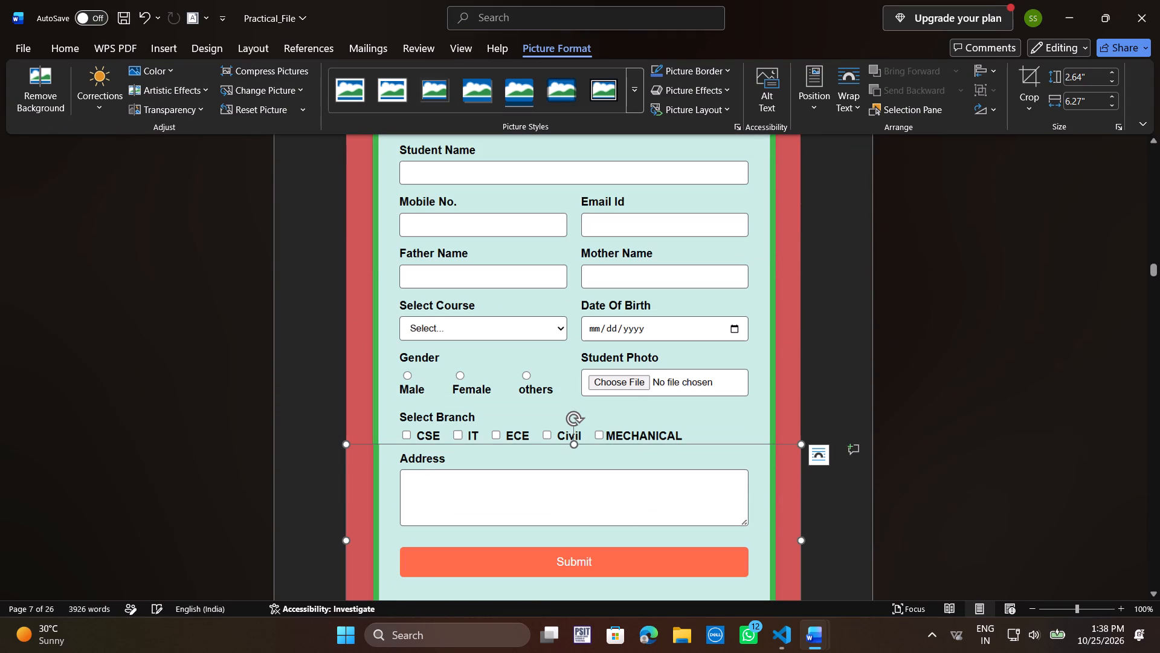
scroll(561, 424, down, 1)
scroll(811, 290, down, 1)
click(826, 276)
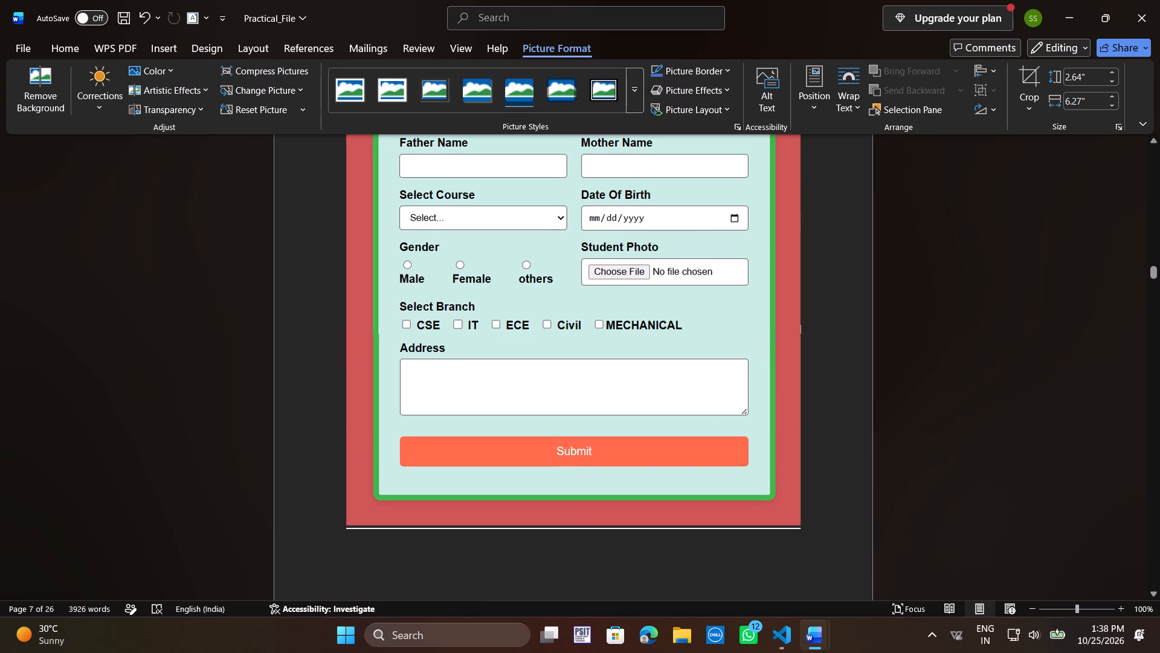
Resize the Address and Submit picture proportionally to slightly narrower than the upper form picture.
scroll(540, 459, down, 1)
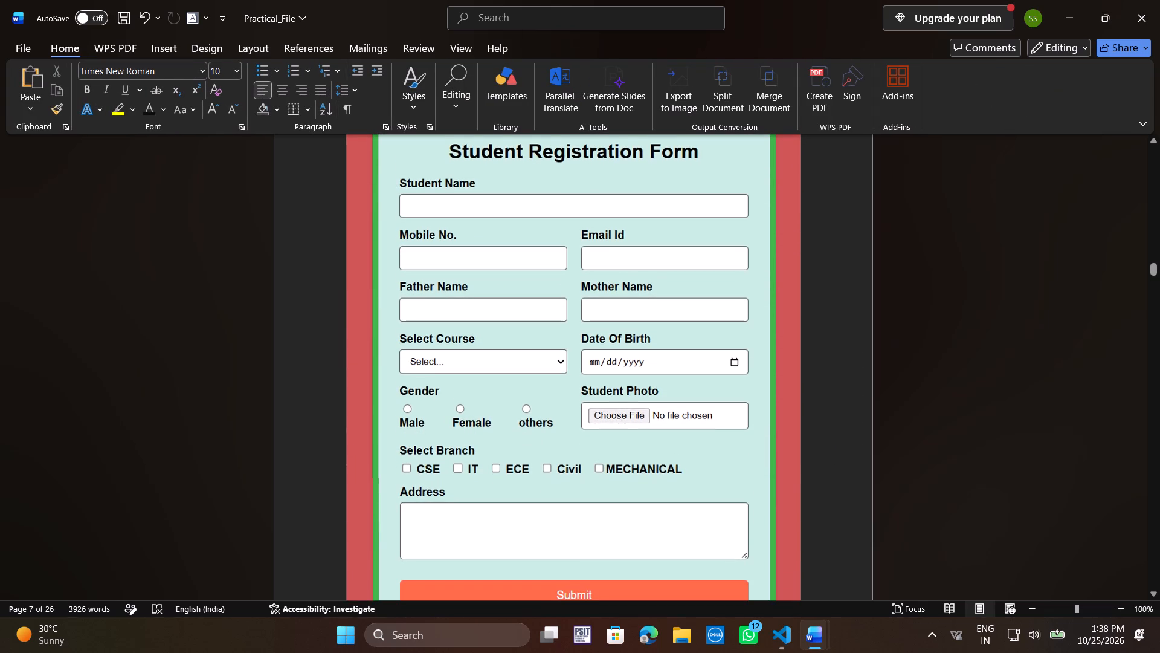
click(366, 503)
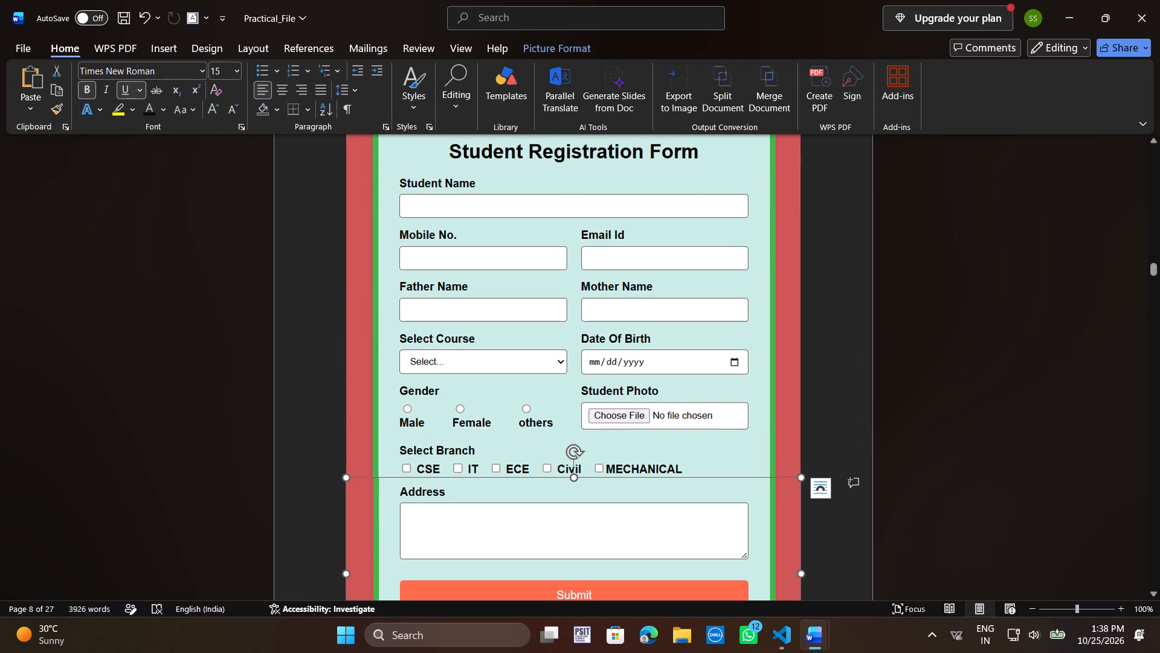
drag(344, 478, 336, 475)
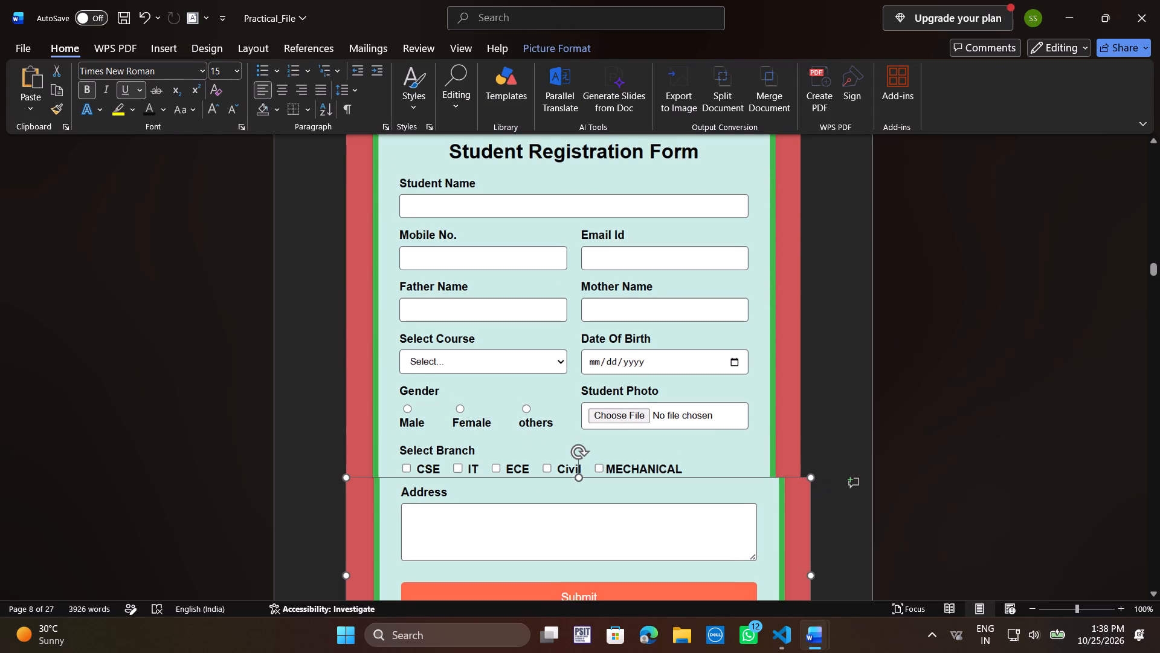
drag(336, 475, 375, 478)
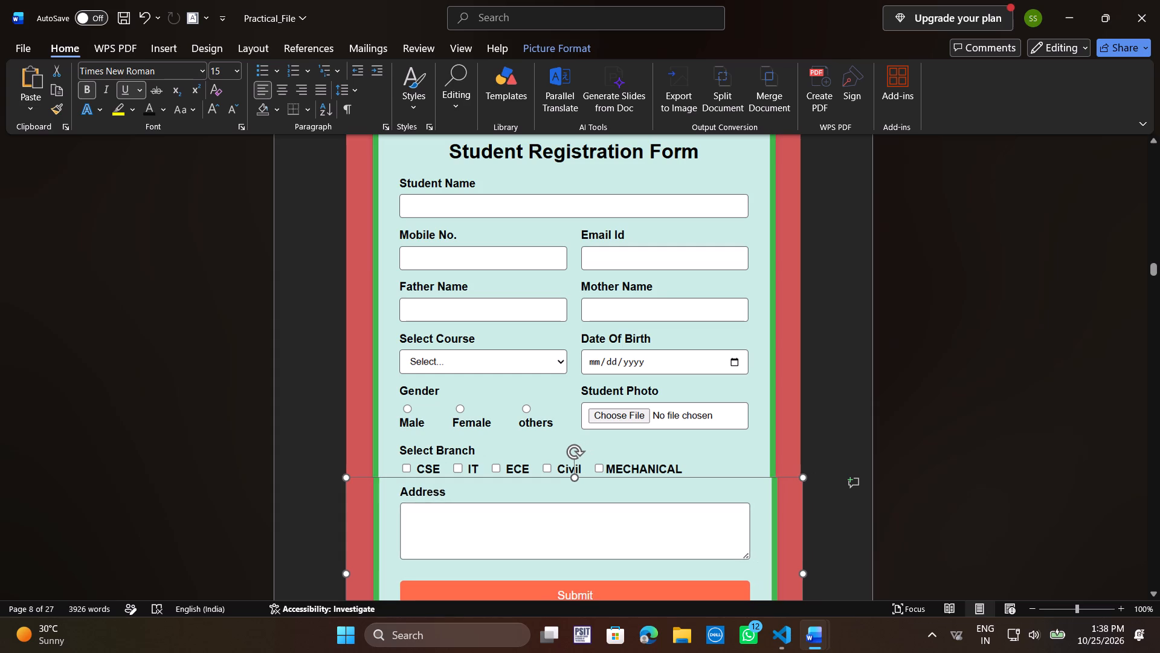
drag(375, 478, 417, 489)
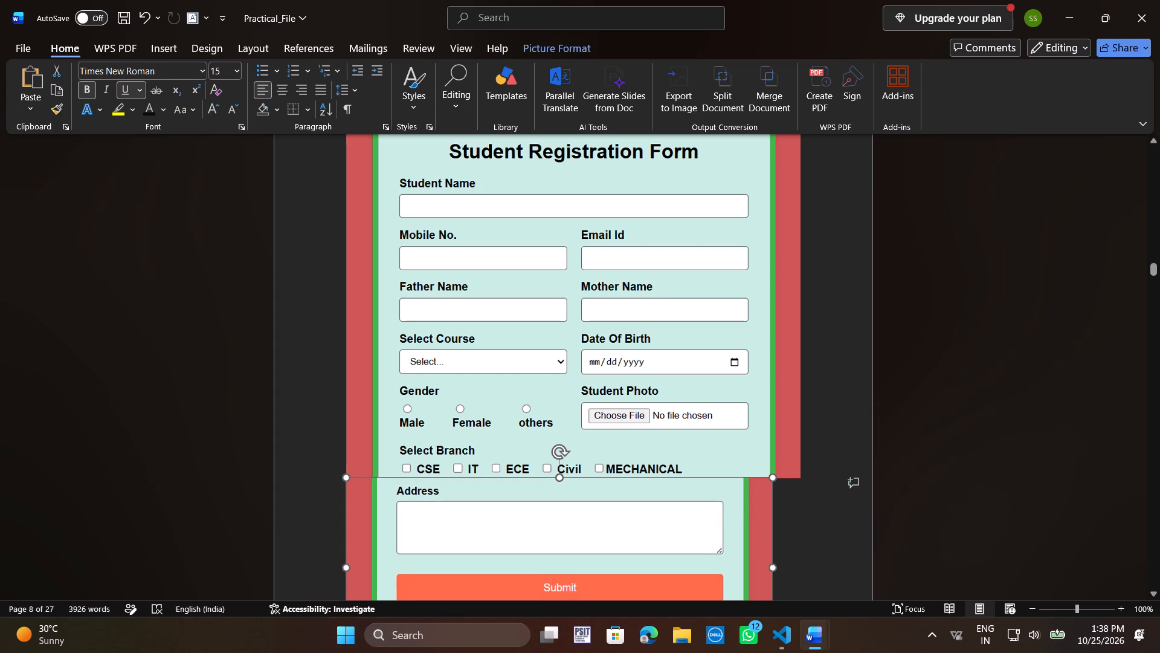
drag(417, 489, 407, 484)
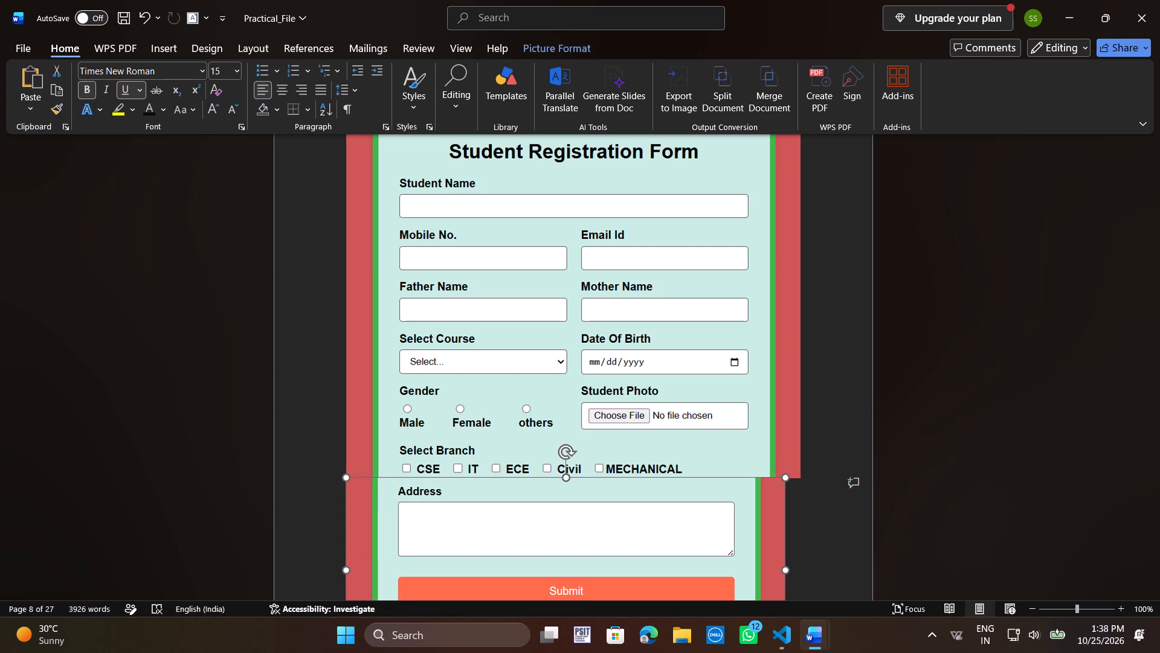
drag(407, 484, 403, 482)
click(341, 393)
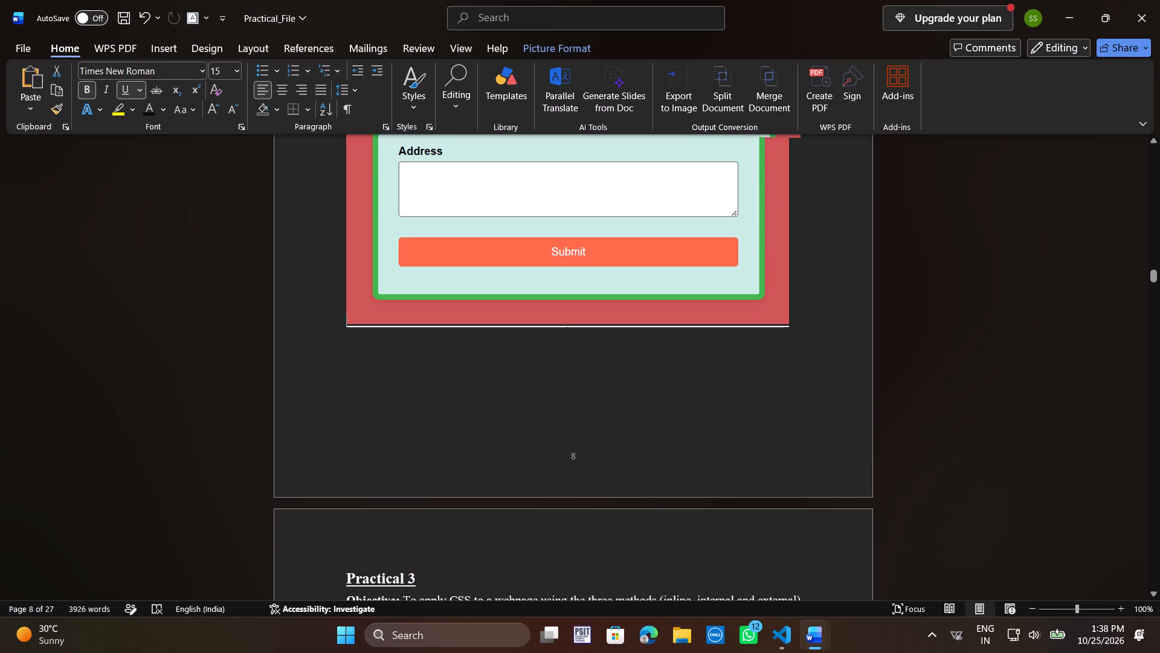
Widen the Address and Submit picture to match the width of the upper form picture.
scroll(414, 374, up, 2)
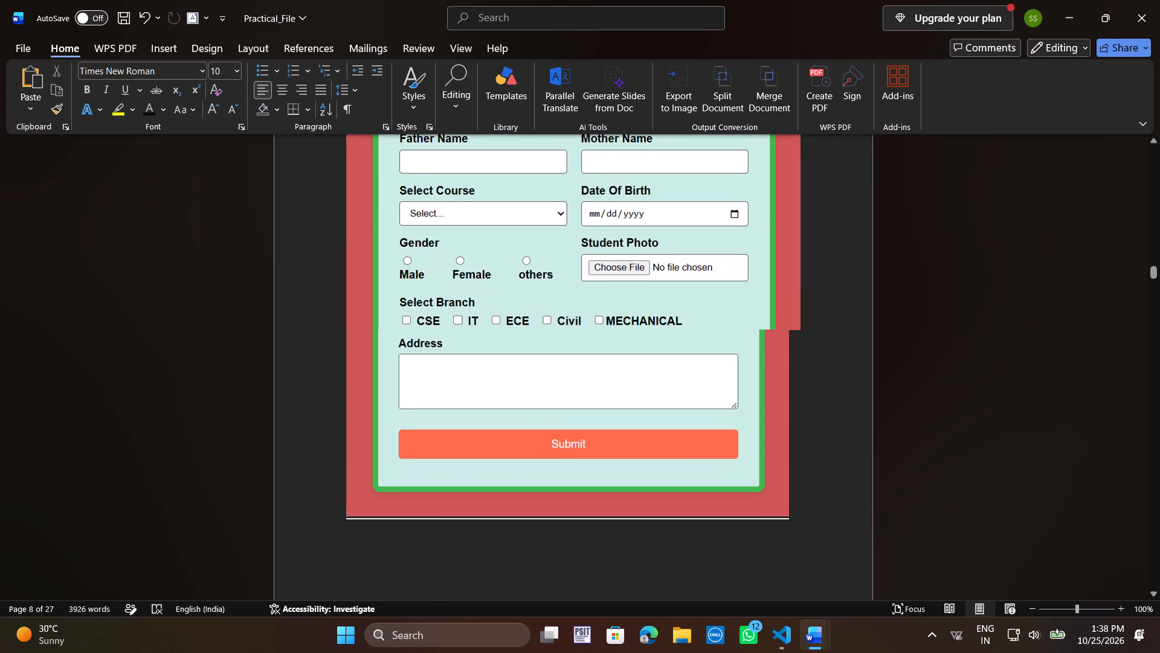
click(788, 380)
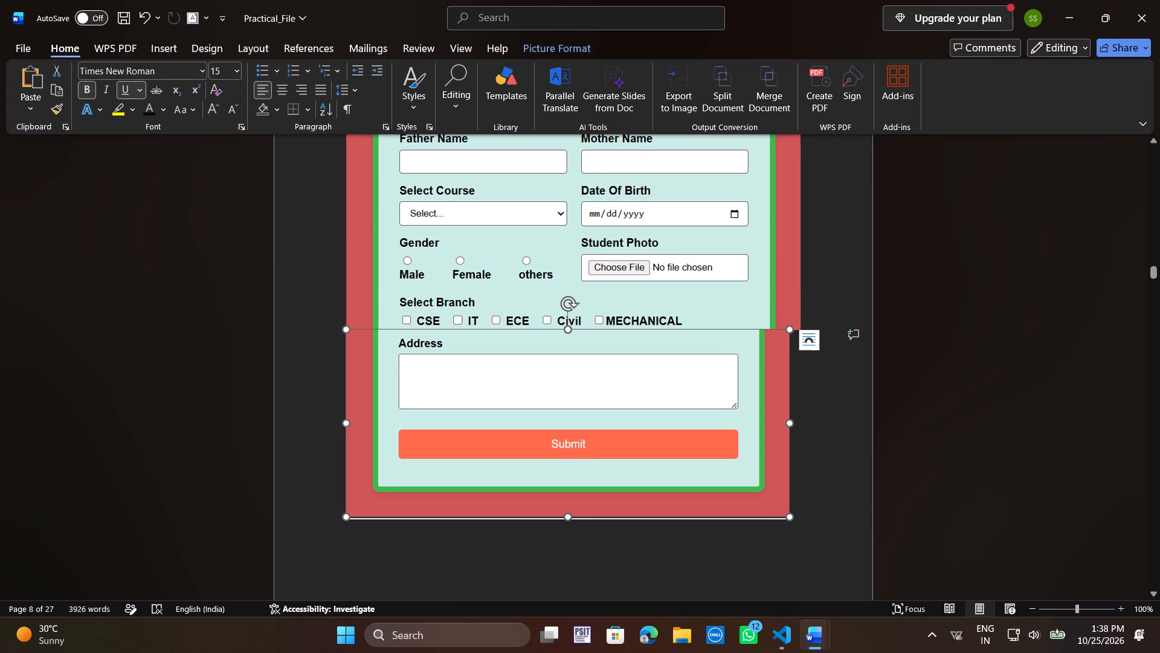
drag(791, 426, 802, 426)
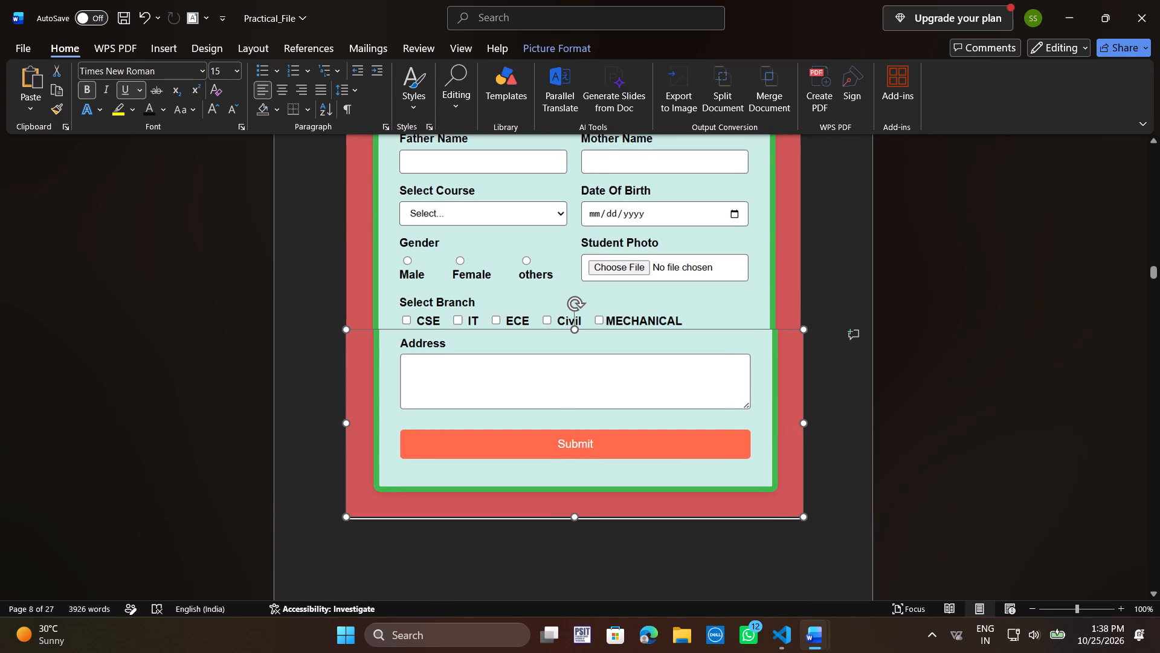
drag(802, 426, 801, 426)
click(839, 436)
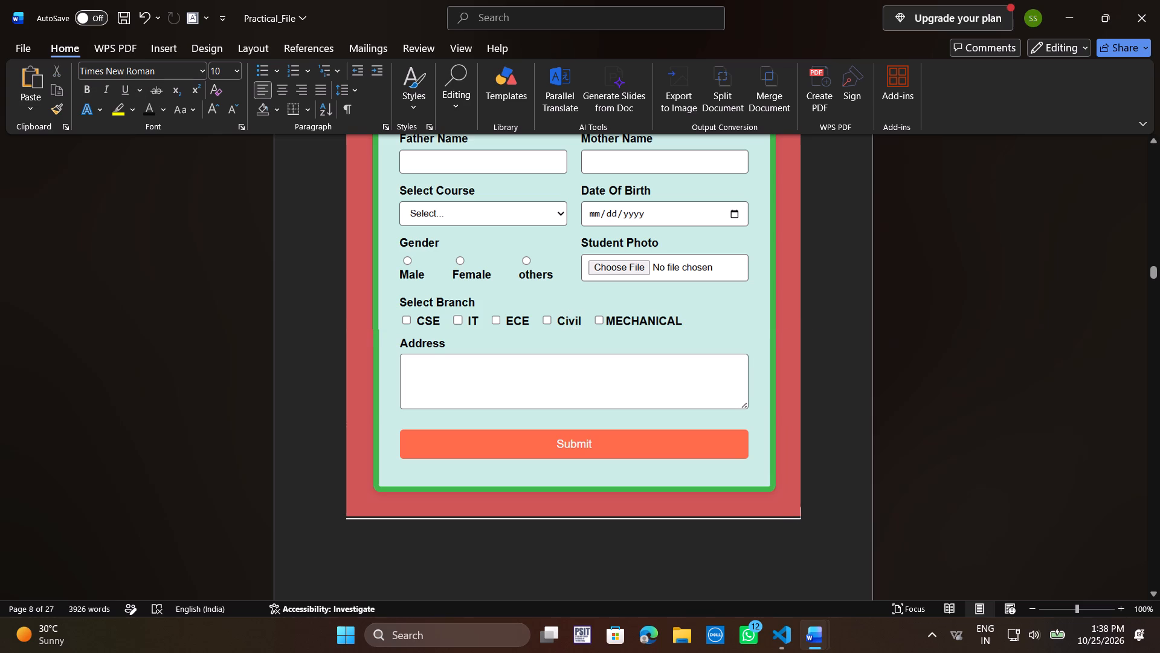
Review Practical 2's pages, from its heading and code through to the combined form output.
scroll(482, 426, up, 3)
scroll(470, 281, up, 1)
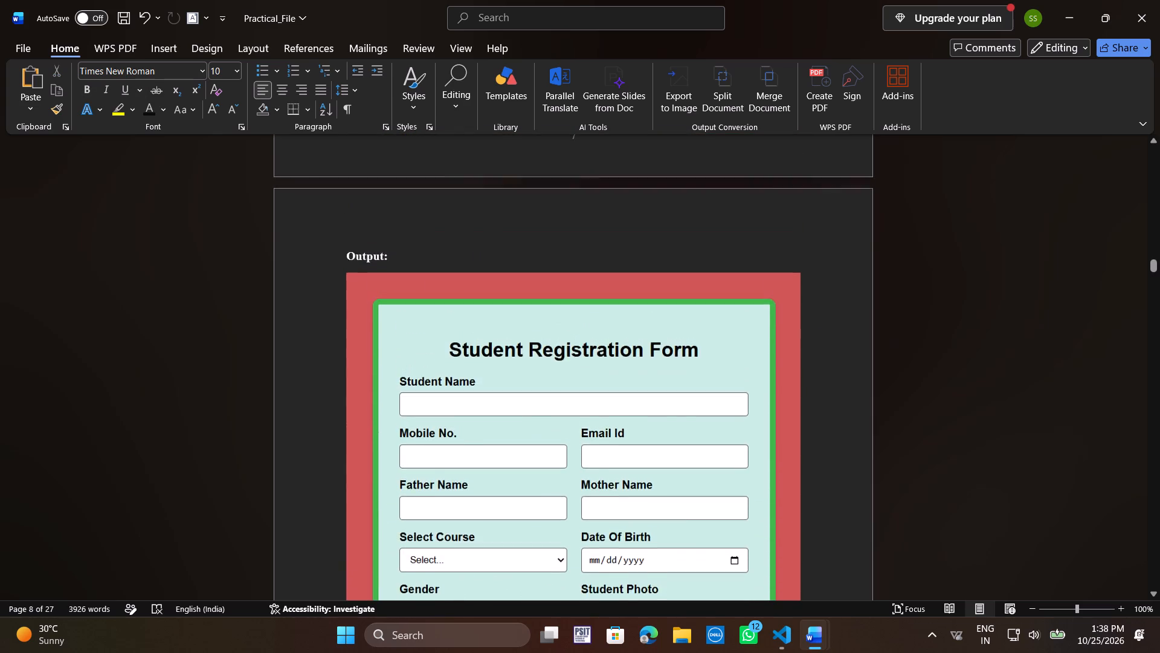
scroll(470, 286, up, 8)
scroll(470, 289, down, 1)
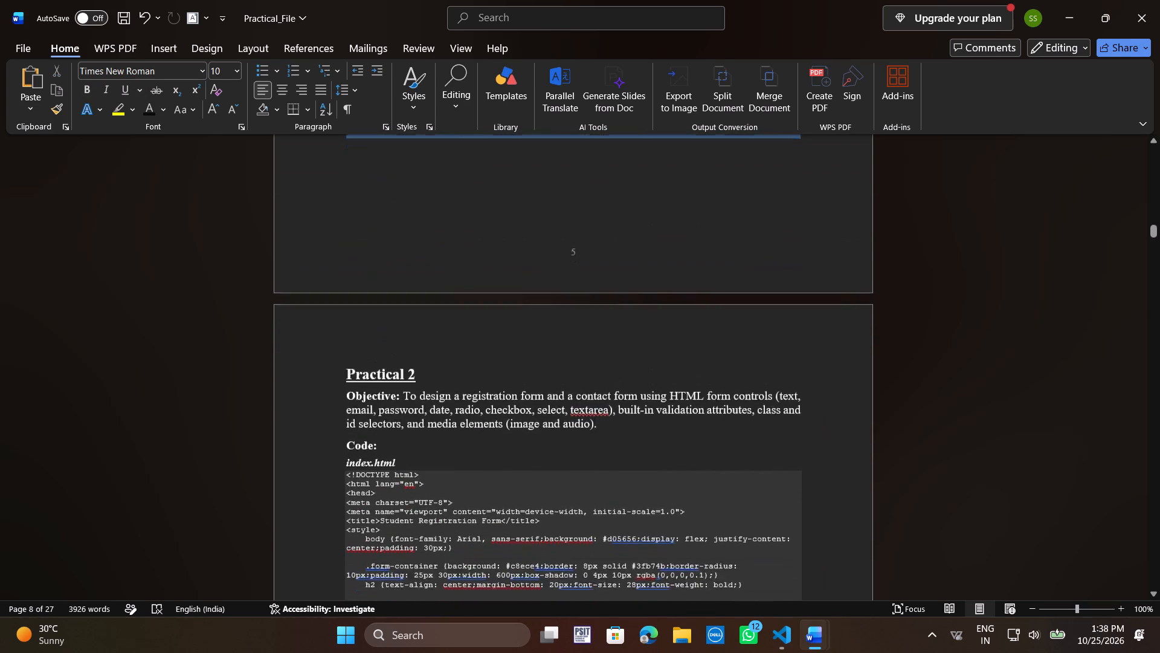
scroll(471, 293, down, 7)
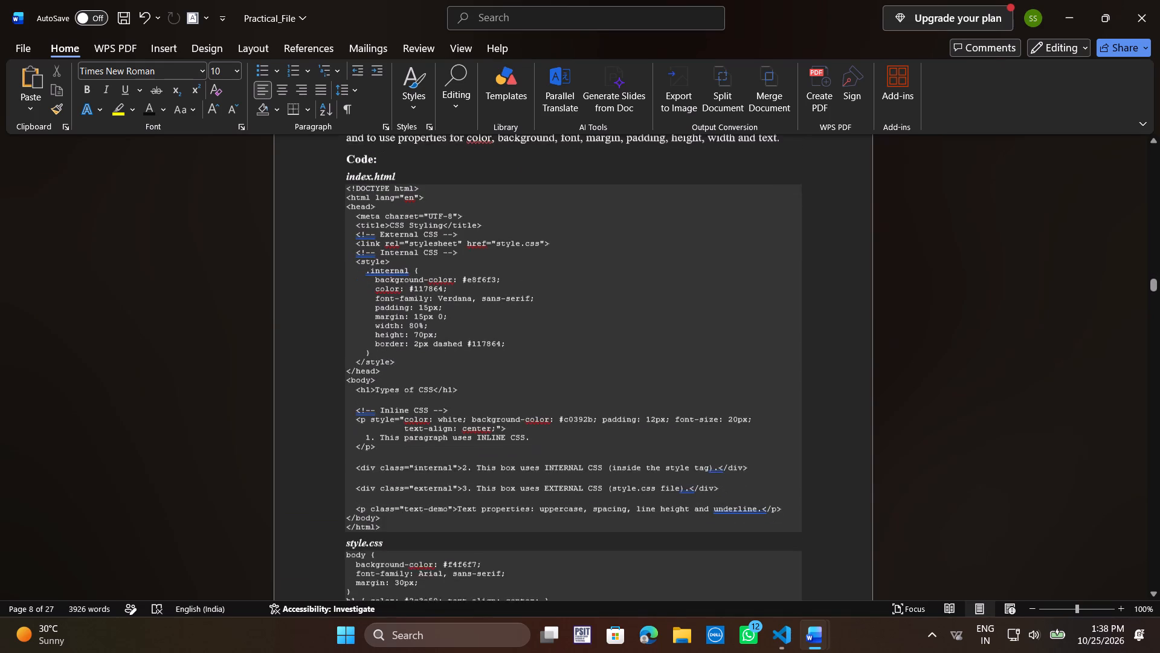
Look over Practical 3's objective, index.html and style.css code, and its Types of CSS output.
scroll(492, 313, up, 1)
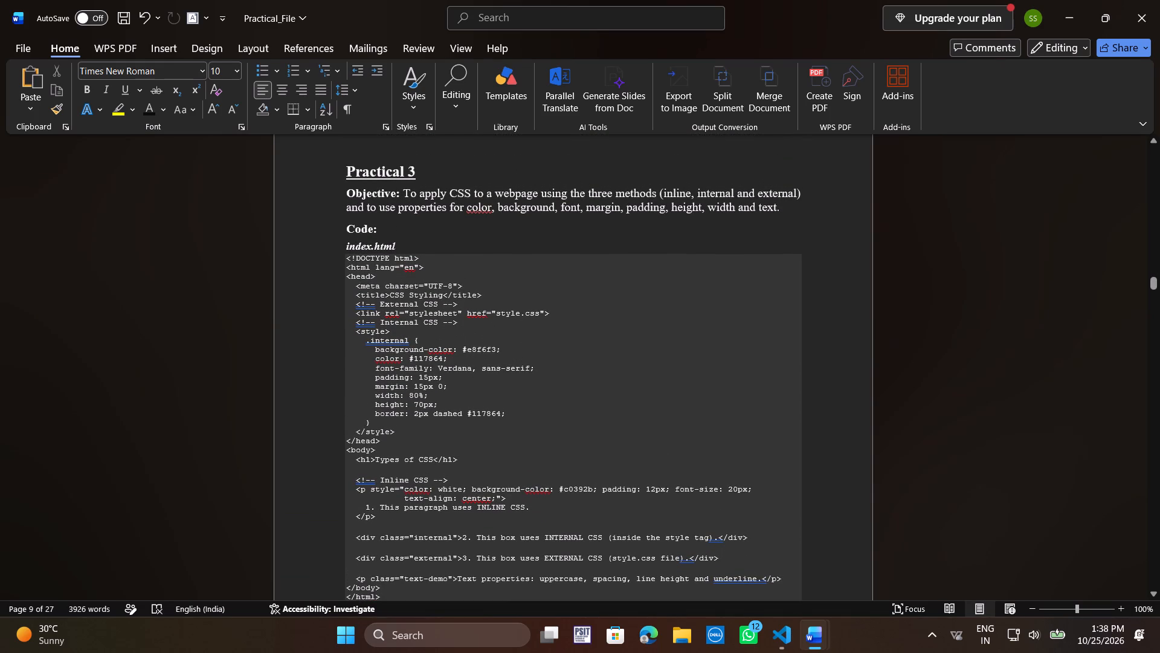
click(550, 296)
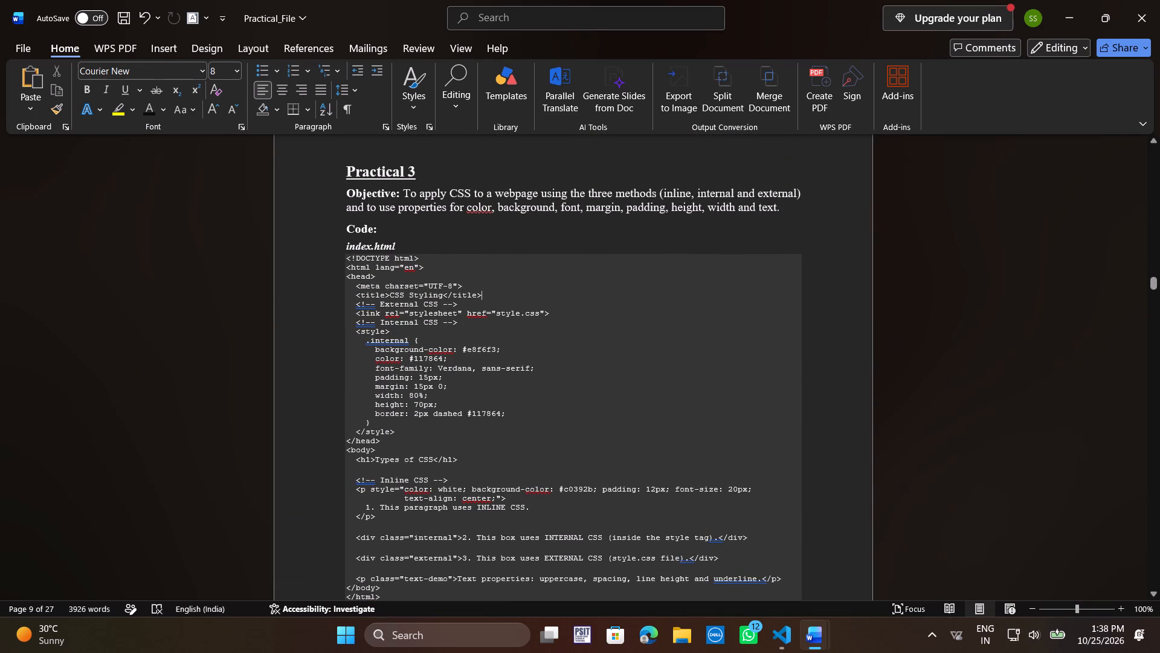
click(575, 326)
scroll(575, 326, down, 4)
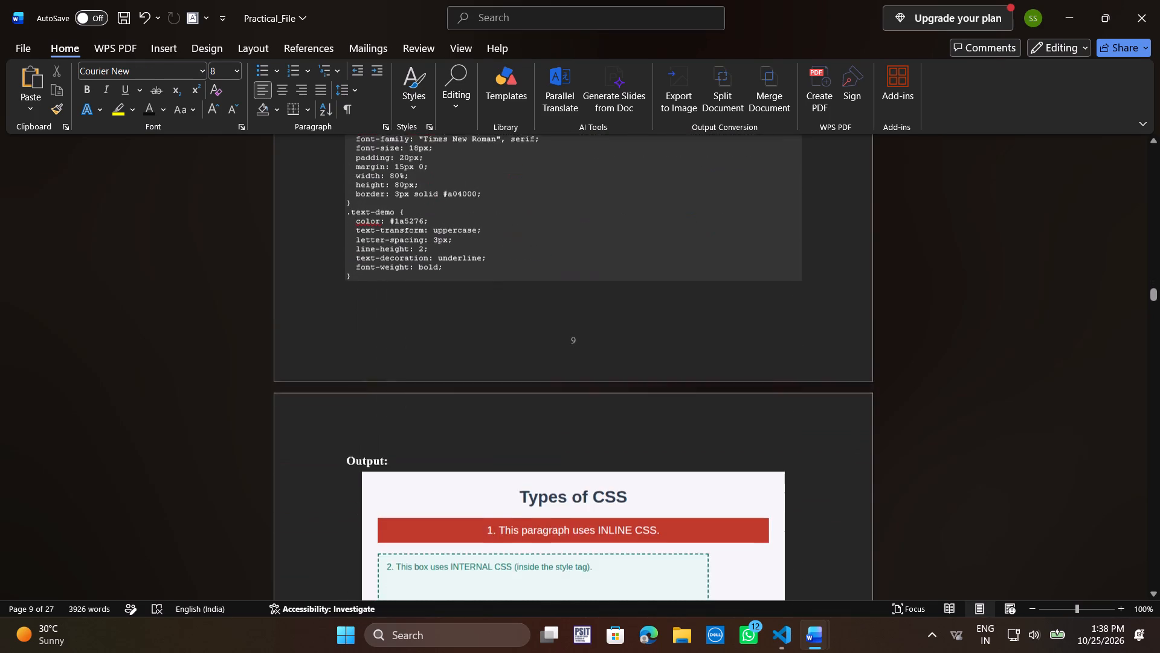
scroll(575, 326, down, 1)
ctrl+scroll(575, 326, up, 1)
ctrl+scroll(575, 326, down, 1)
ctrl+scroll(575, 326, up, 1)
Examine the practicals in a zoomed-out multi-page view, then inspect Practical 2's code and form output up close.
ctrl+scroll(575, 326, down, 6)
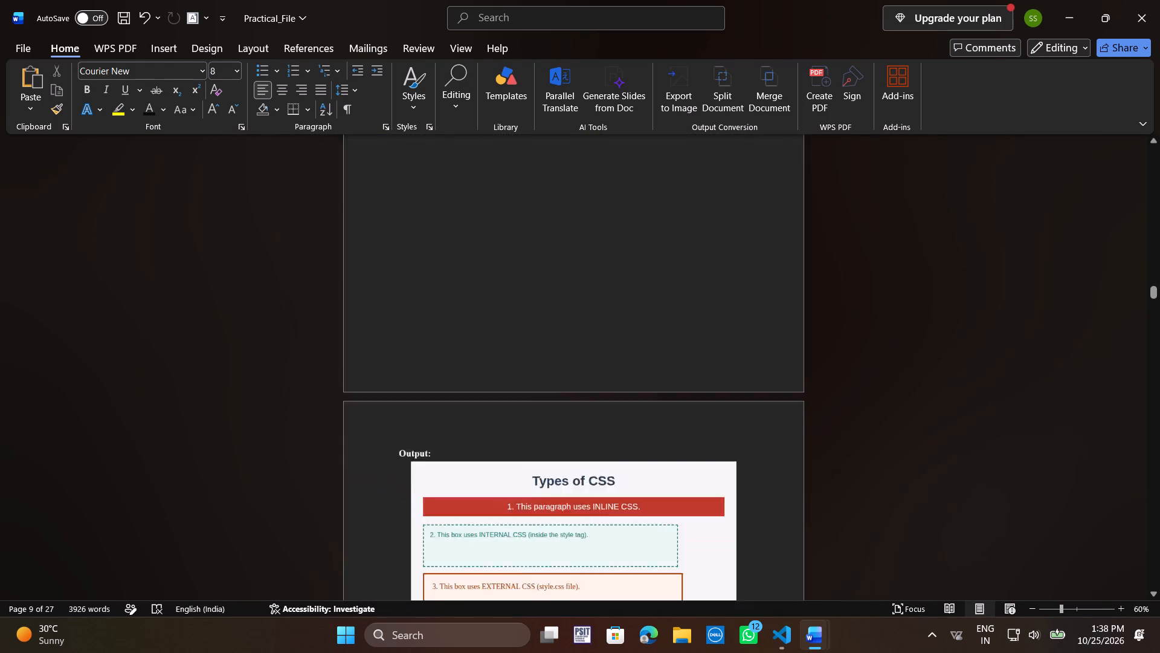
ctrl+scroll(575, 328, down, 2)
scroll(575, 330, up, 2)
ctrl+scroll(575, 334, up, 1)
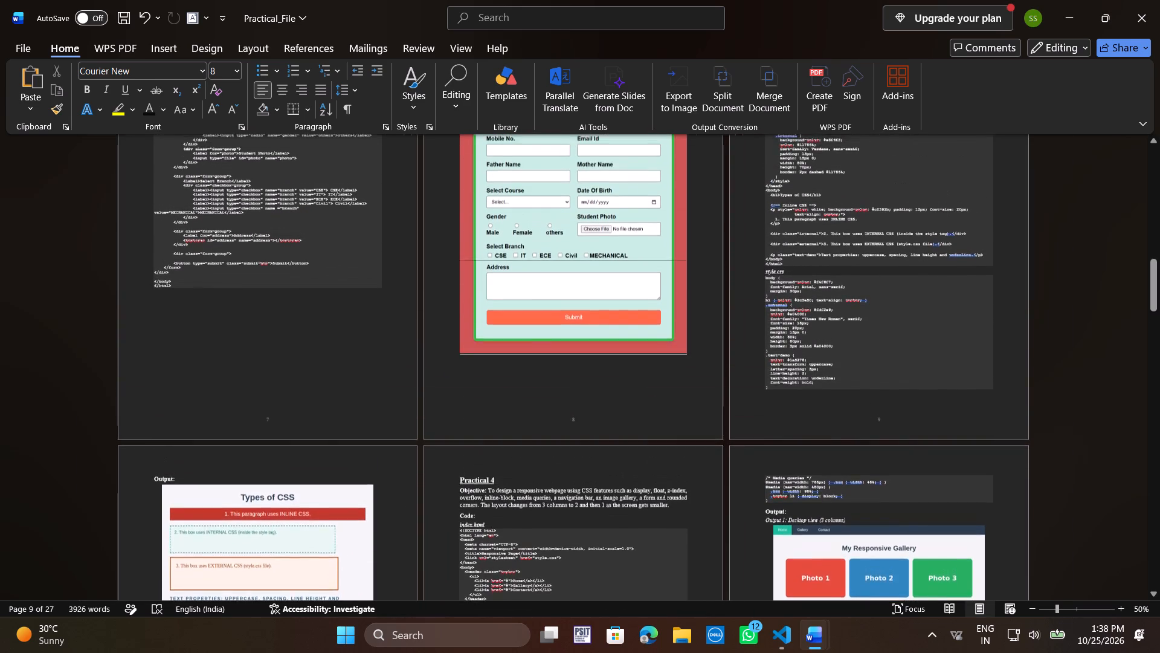
ctrl+scroll(575, 334, up, 3)
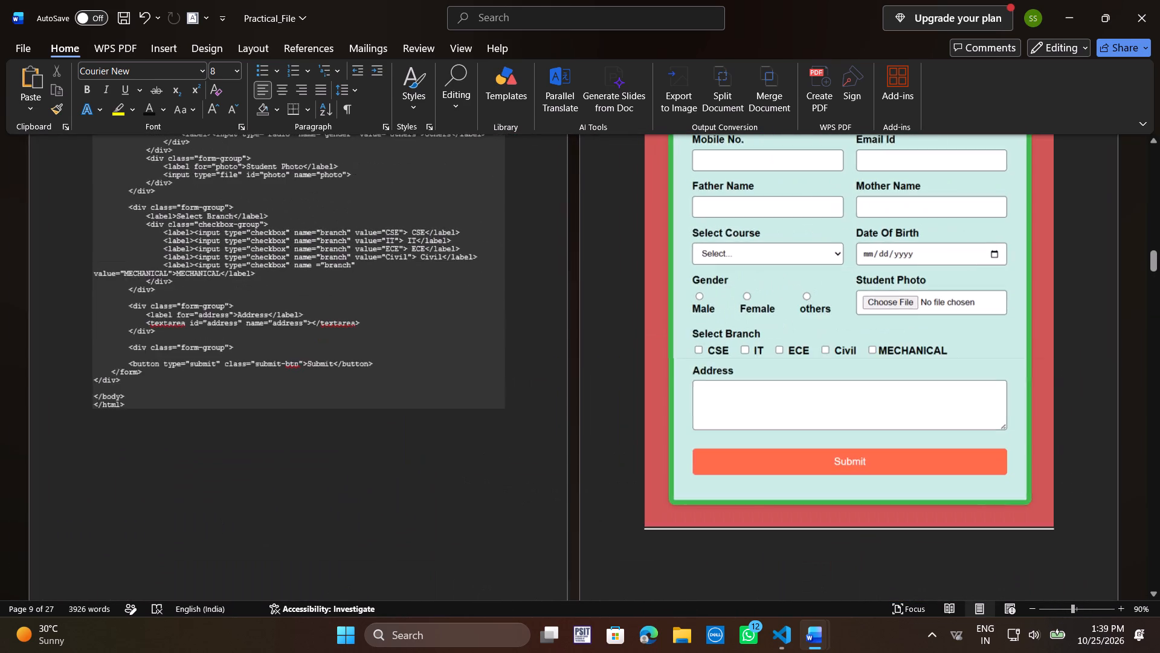
Inspect the end of Practical 2's code and its combined Student Registration Form output at several zoom levels.
ctrl+scroll(575, 342, up, 1)
scroll(575, 343, down, 4)
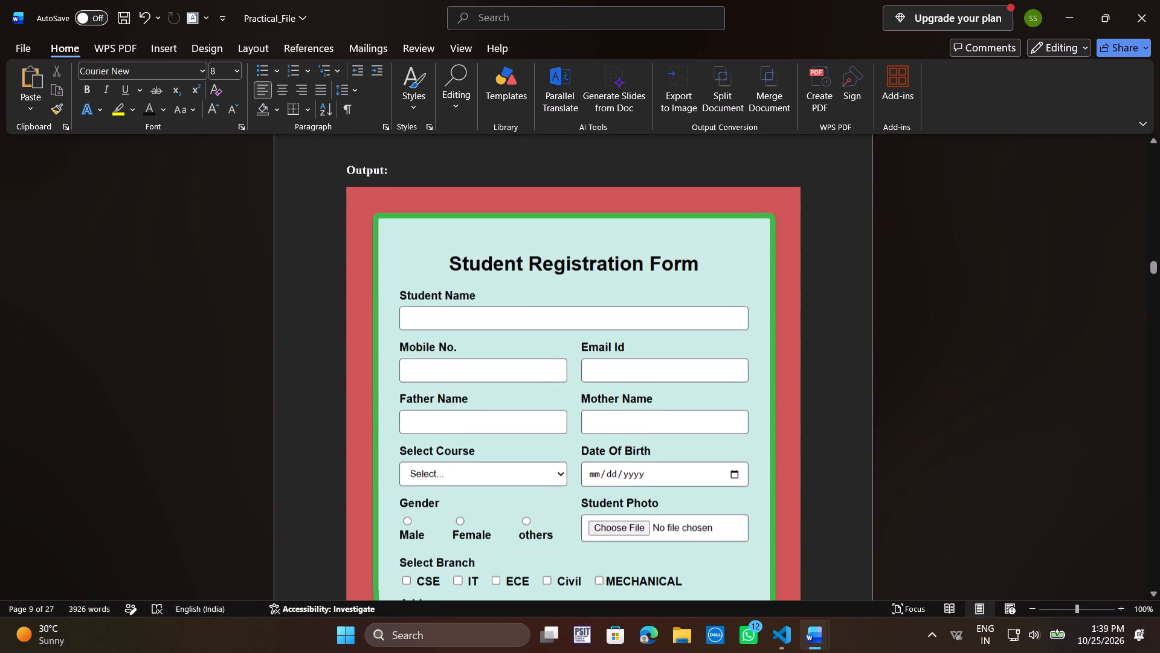
scroll(577, 368, down, 2)
ctrl+scroll(577, 368, down, 3)
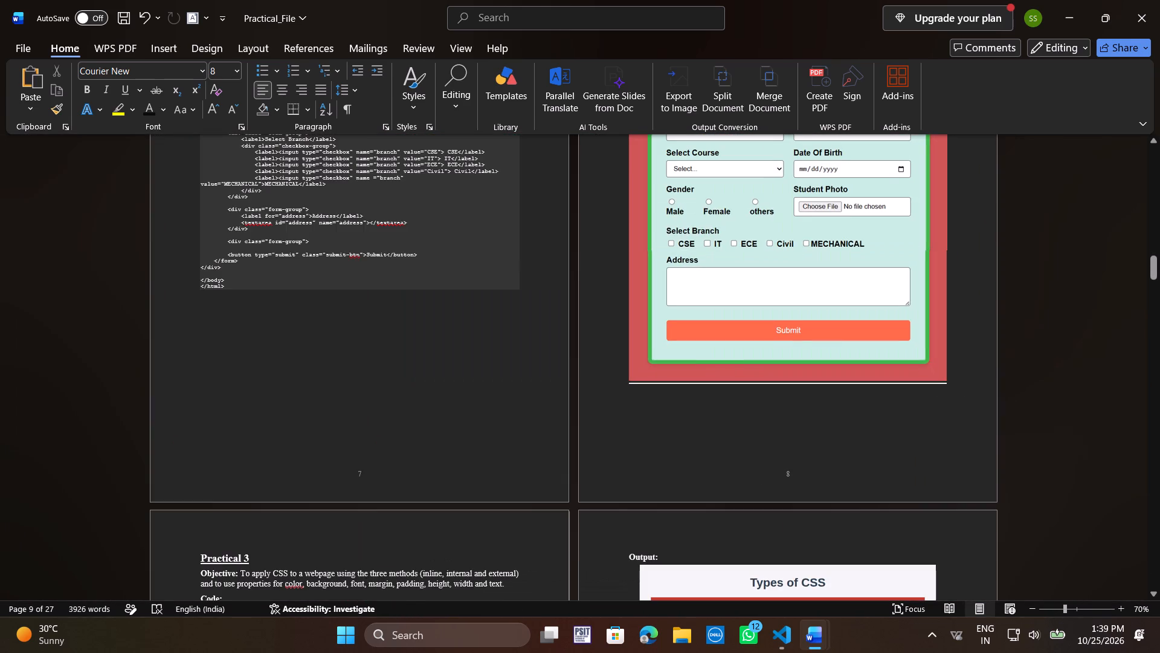
ctrl+scroll(577, 368, up, 2)
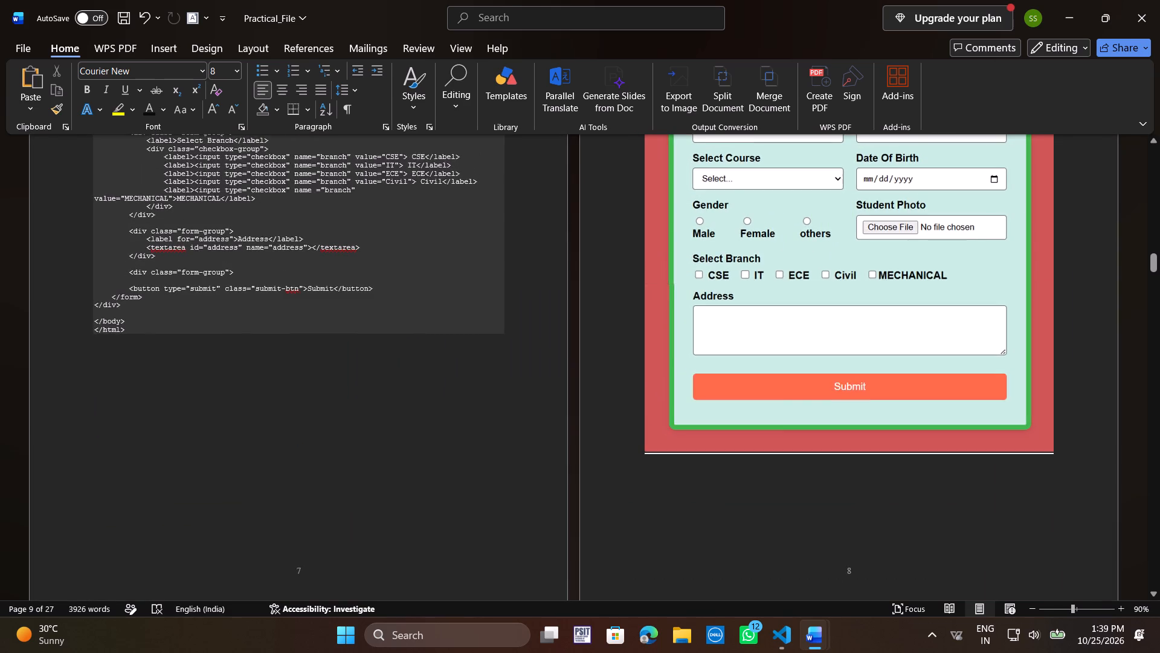
ctrl+scroll(578, 368, up, 3)
ctrl+scroll(579, 369, down, 4)
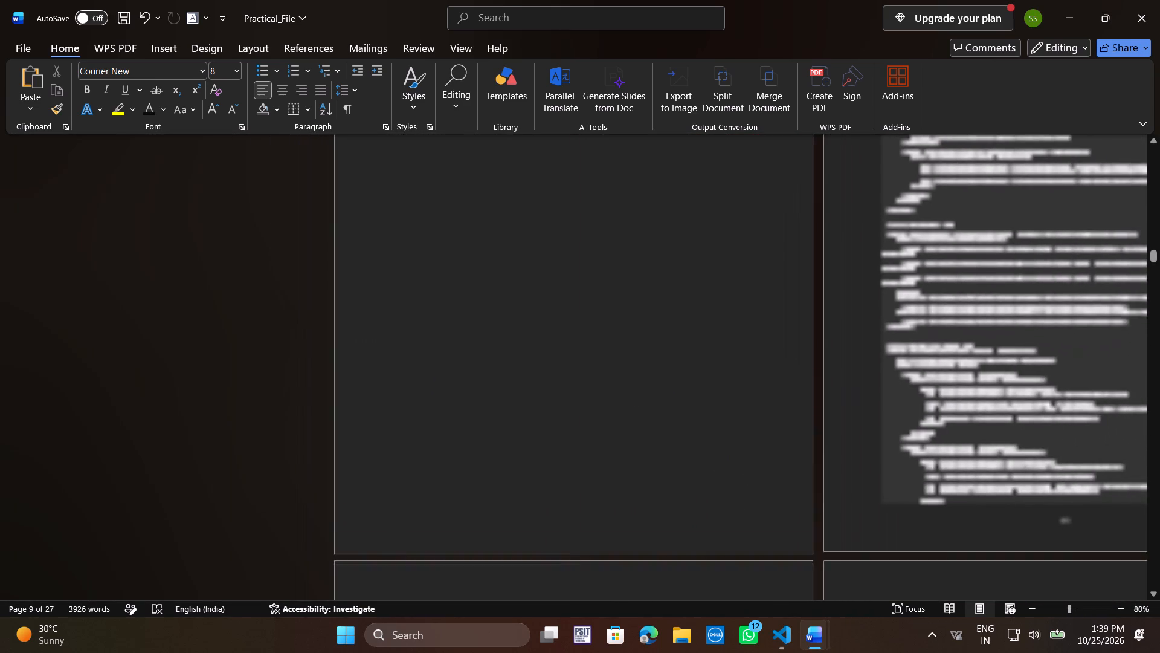
ctrl+scroll(579, 372, down, 1)
ctrl+scroll(517, 373, up, 3)
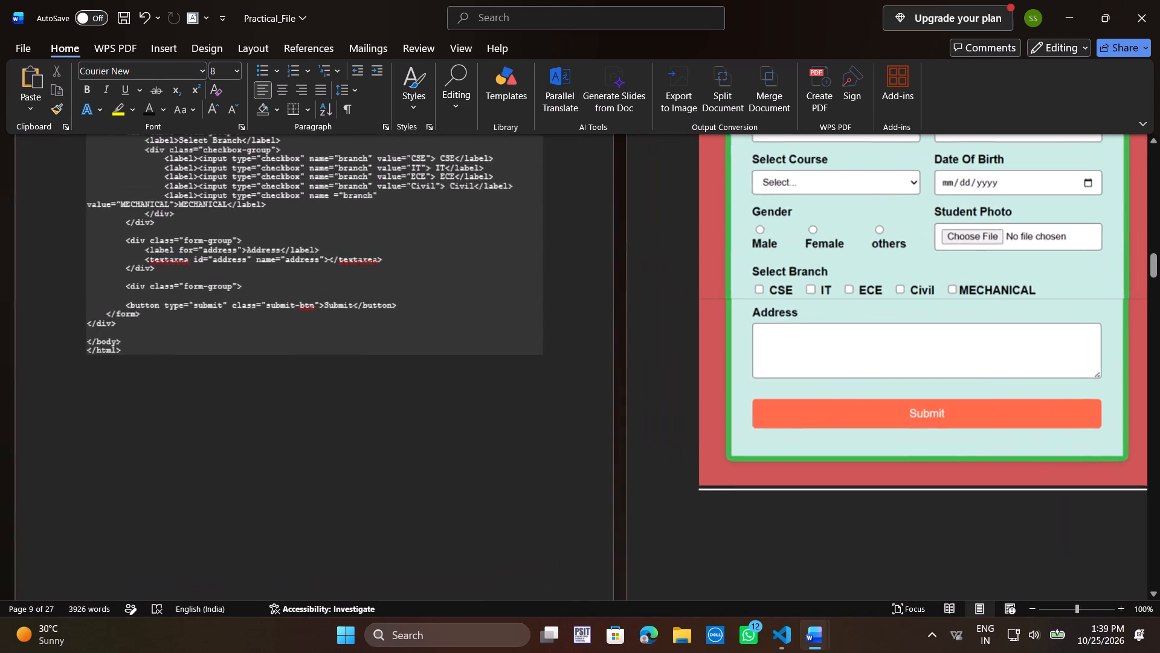
ctrl+scroll(518, 382, up, 1)
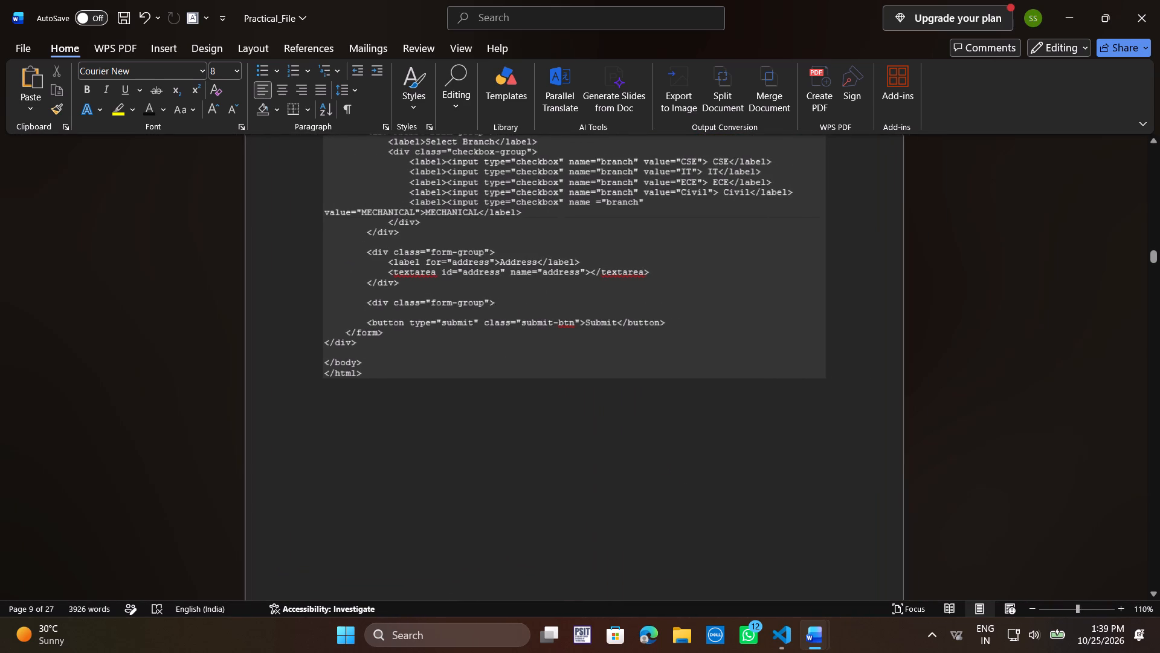
Look over Practical 3's index.html and style.css code and its Types of CSS output.
scroll(518, 385, down, 9)
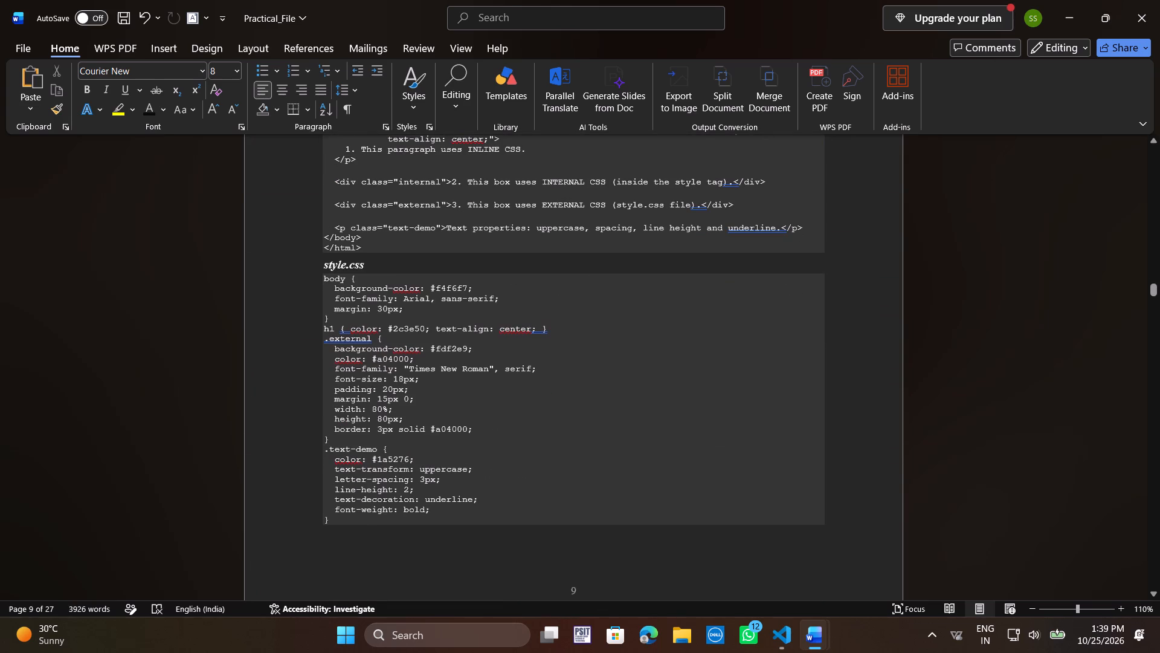
ctrl+scroll(520, 390, down, 1)
scroll(520, 393, up, 3)
scroll(441, 188, down, 1)
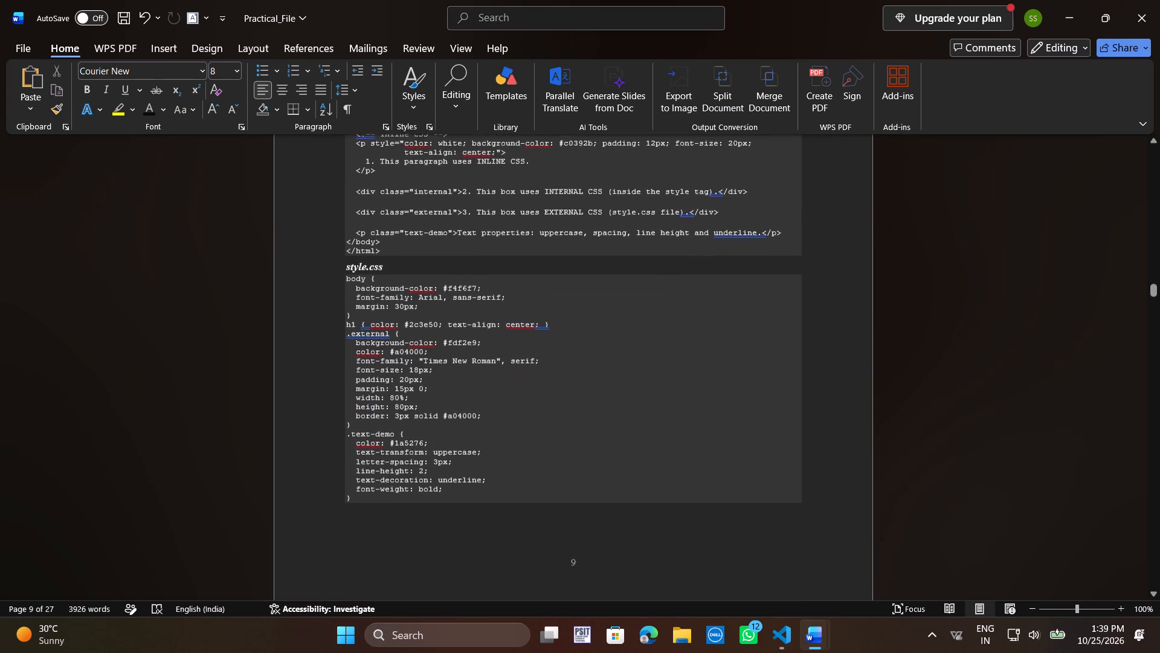
scroll(433, 164, down, 1)
scroll(412, 415, down, 1)
scroll(479, 388, down, 1)
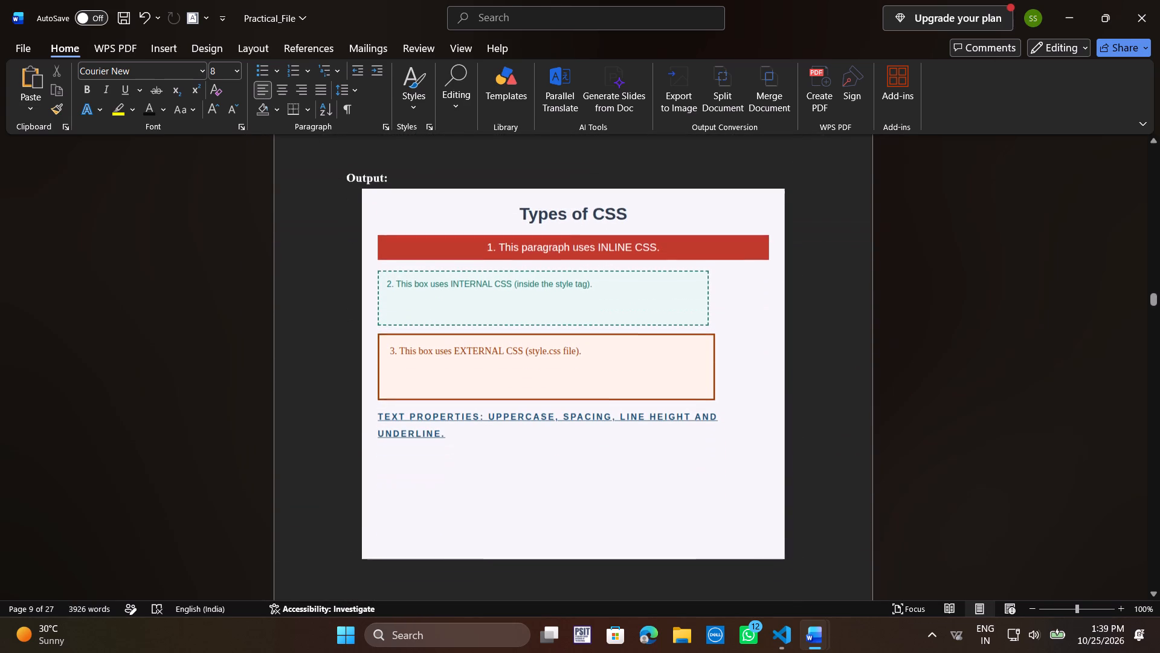
scroll(478, 388, down, 1)
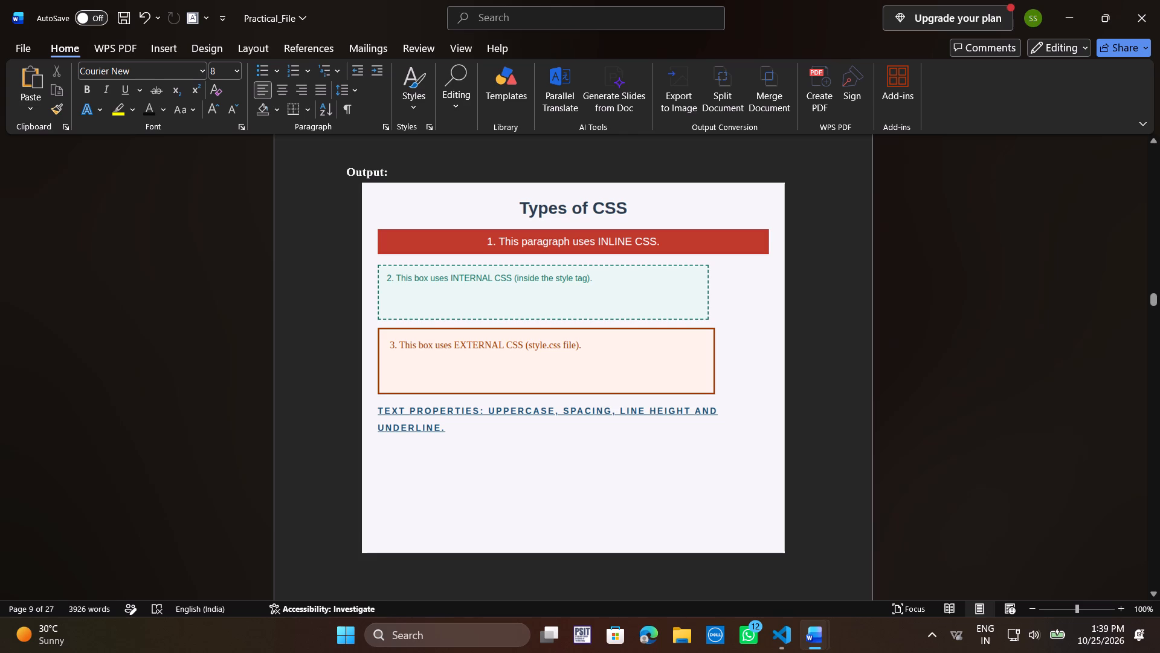
scroll(542, 507, down, 1)
scroll(538, 394, down, 4)
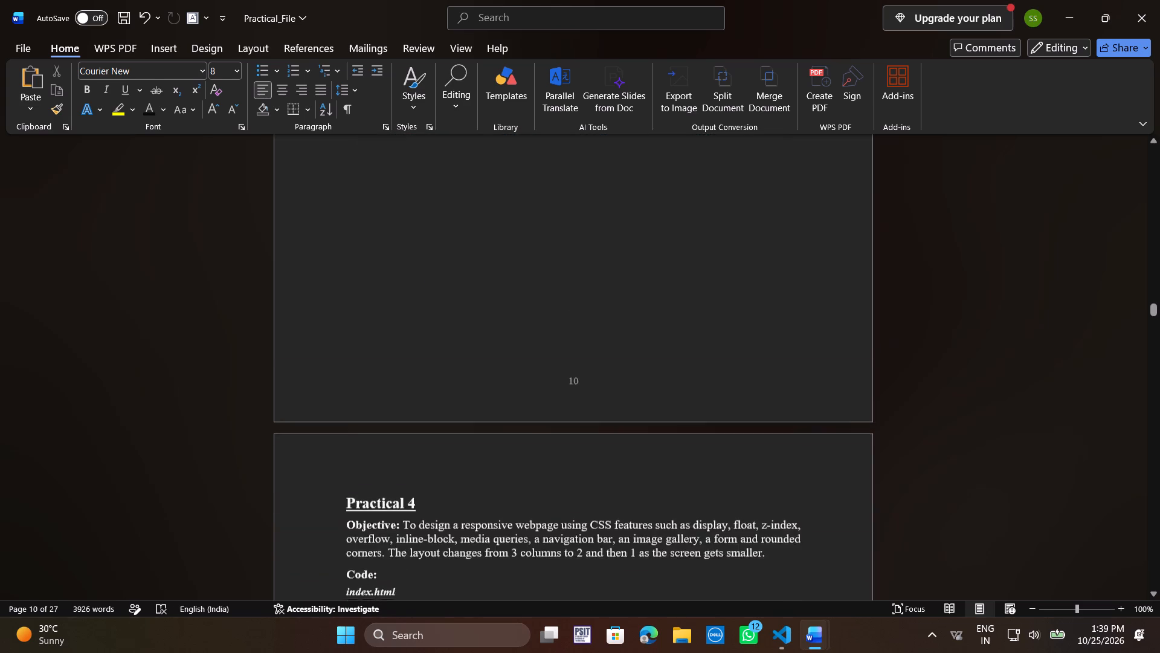
Review Practical 4's code and its desktop and mobile view outputs, continuing as far as Practical 5's opening page.
scroll(537, 390, down, 1)
scroll(482, 389, down, 4)
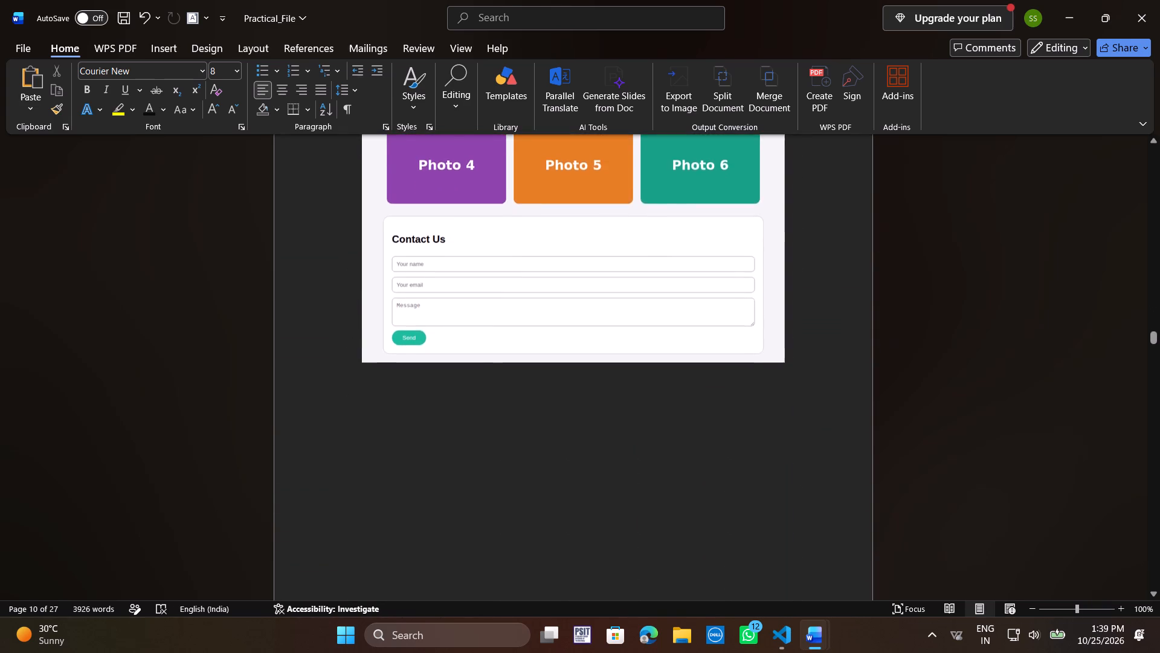
scroll(518, 369, down, 2)
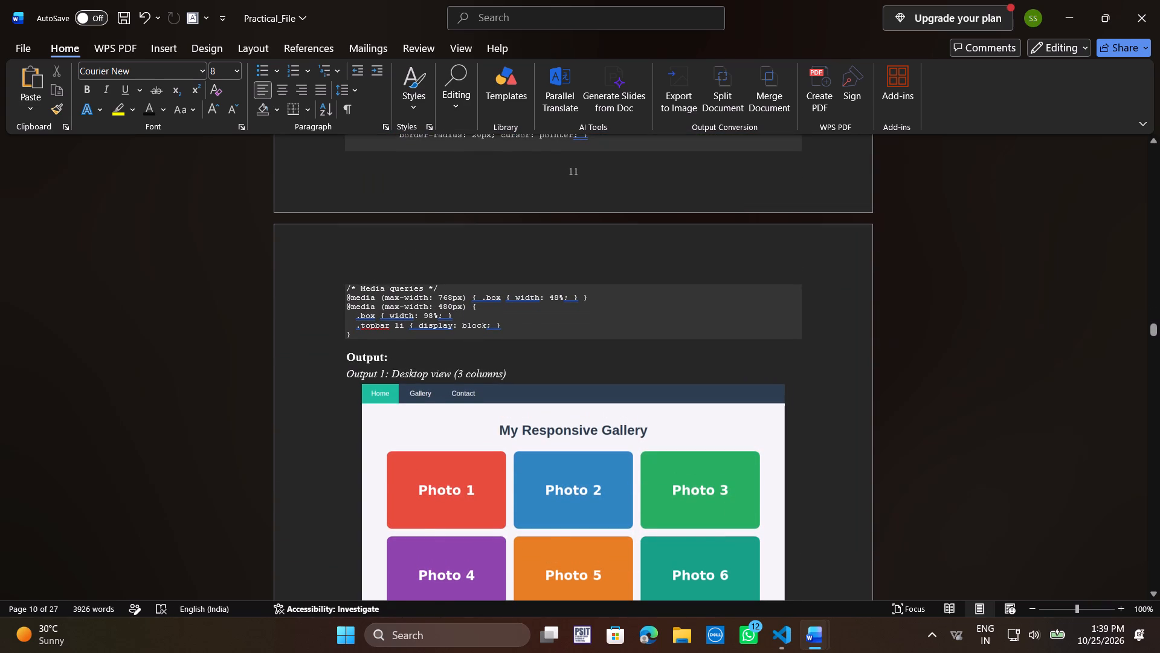
scroll(561, 332, down, 2)
scroll(569, 328, left, 1)
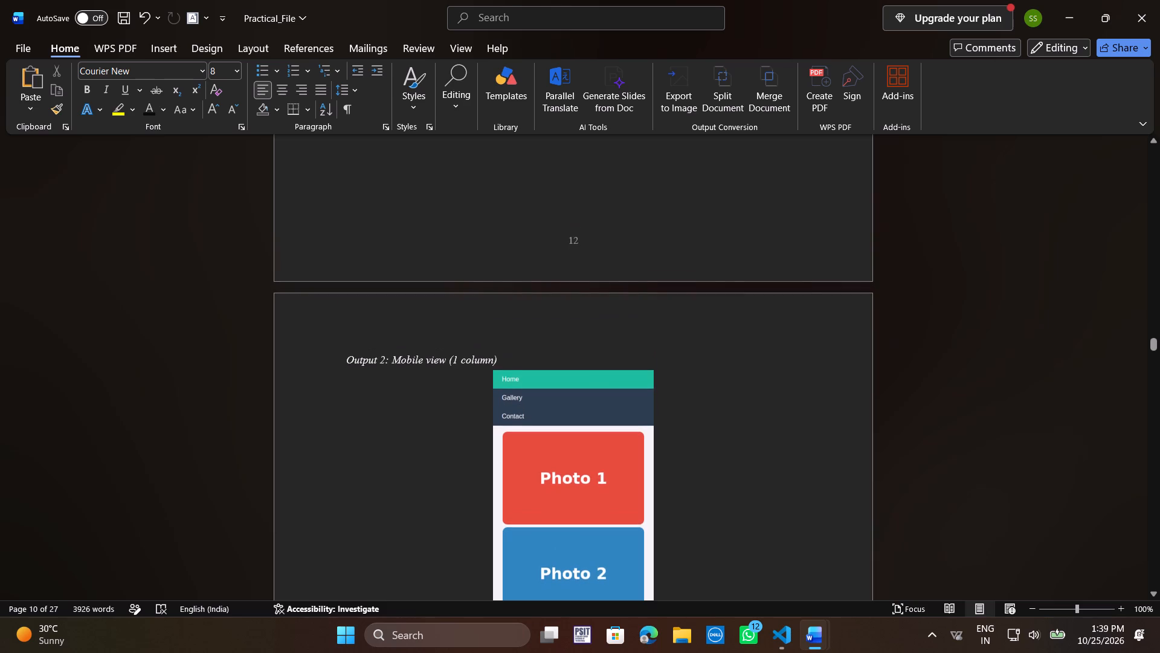
scroll(569, 330, left, 1)
scroll(567, 347, down, 2)
scroll(567, 347, up, 2)
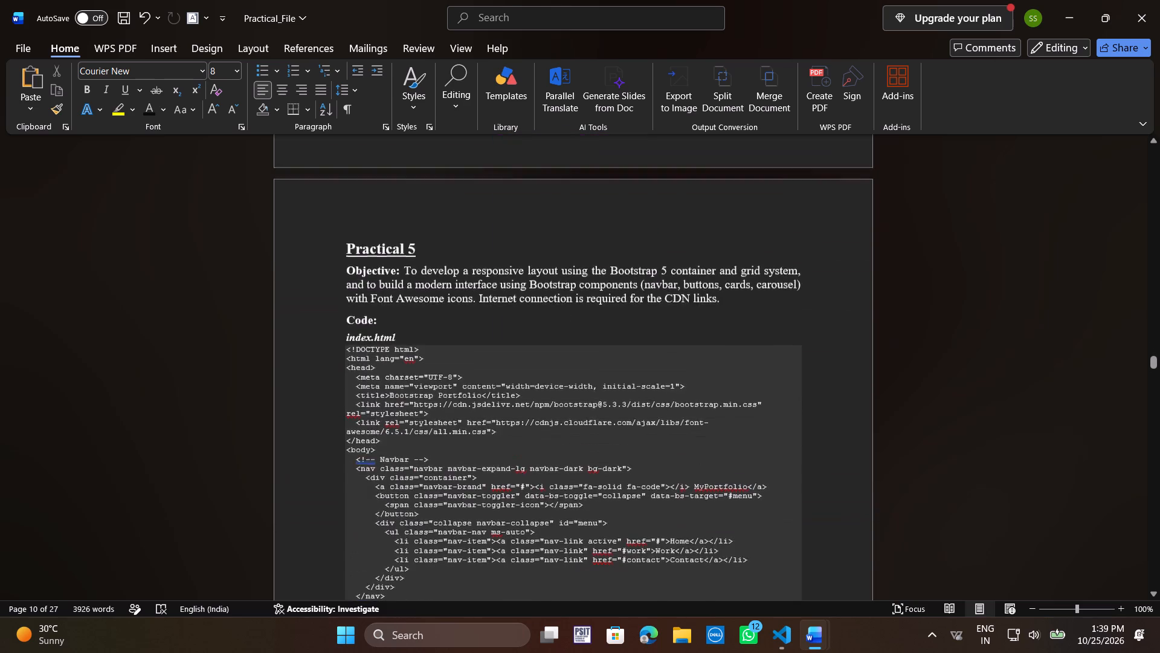
scroll(567, 347, up, 3)
scroll(567, 349, down, 2)
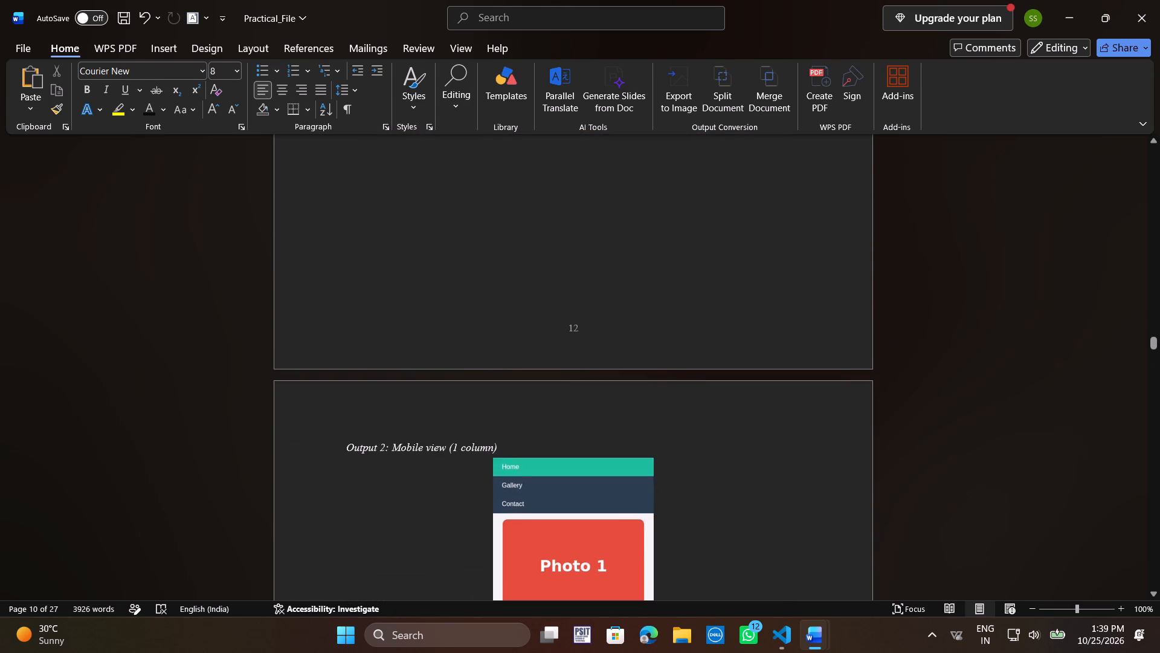
Reduce the height of Practical 4's mobile view gallery picture, keeping its width.
scroll(567, 349, left, 1)
click(567, 363)
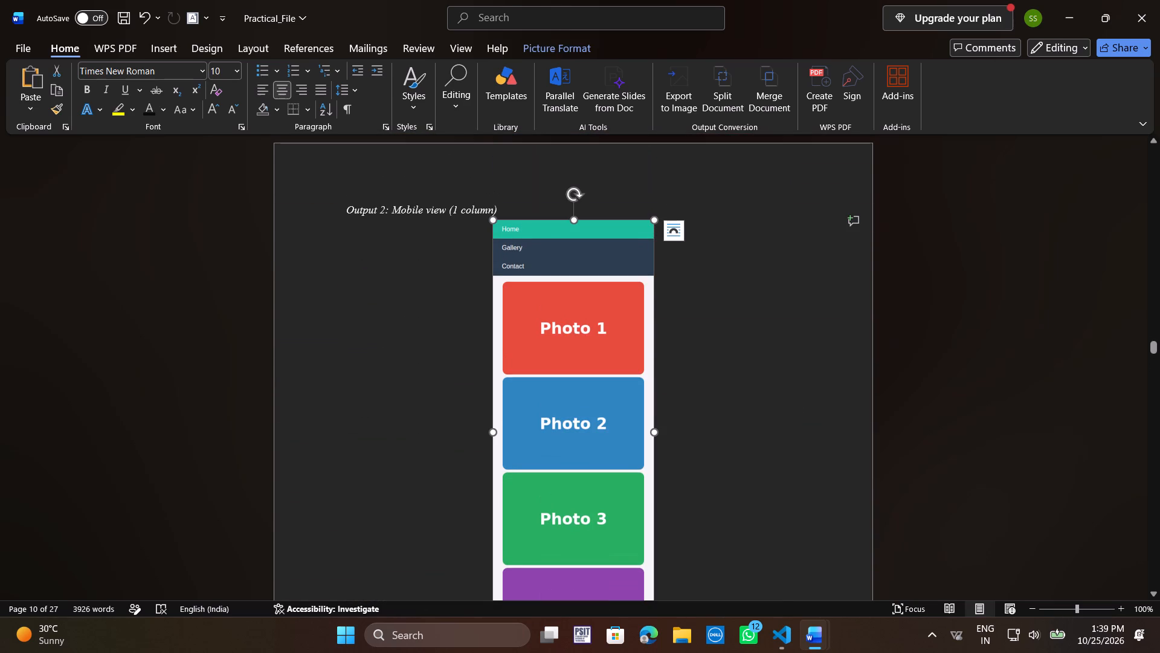
scroll(593, 471, down, 1)
drag(574, 442, 571, 376)
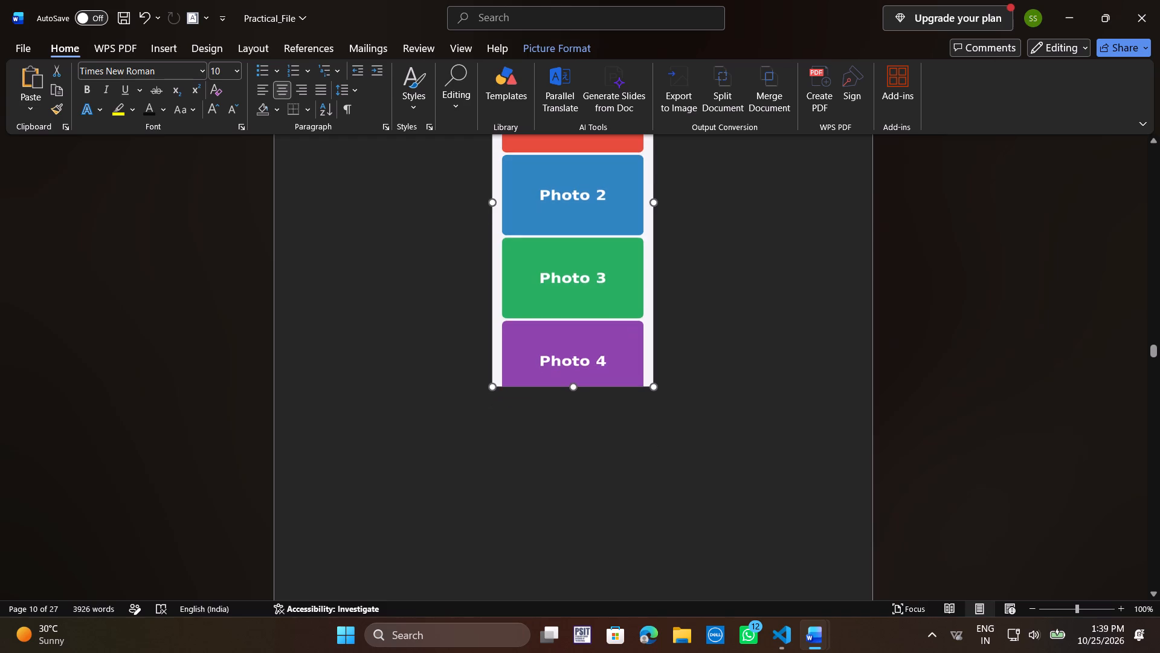
drag(571, 376, 571, 266)
scroll(570, 278, up, 1)
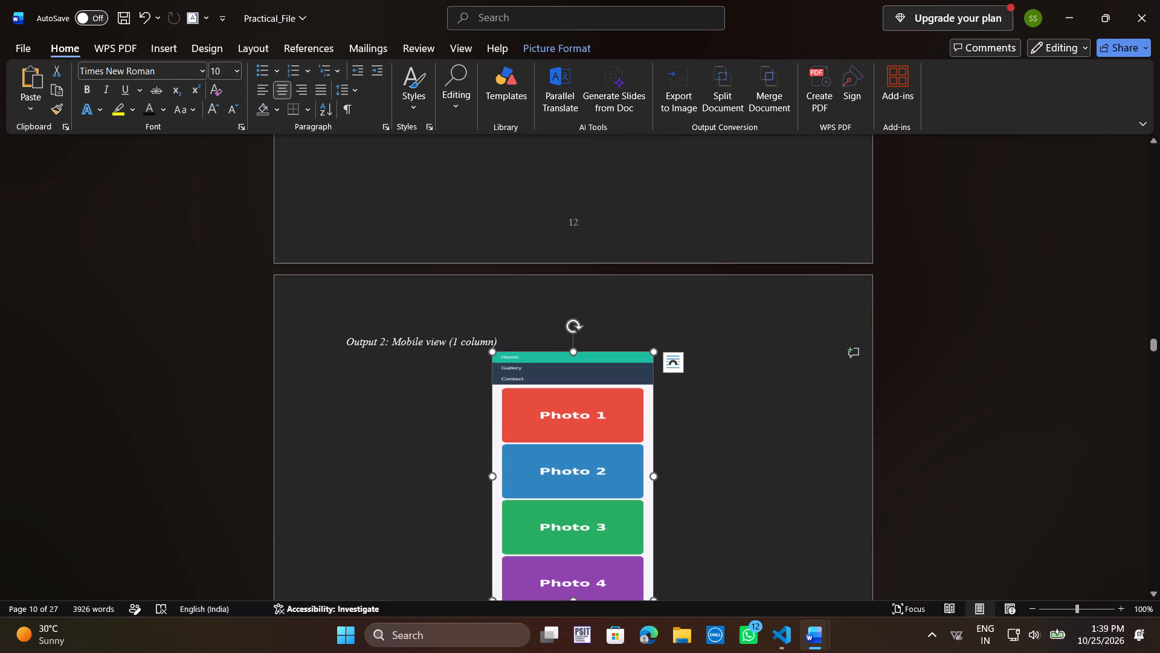
Move the "Output 2: Mobile view (1 column)" caption up to page 12, on its own line beneath the desktop view picture.
click(345, 342)
key(BackSpace)
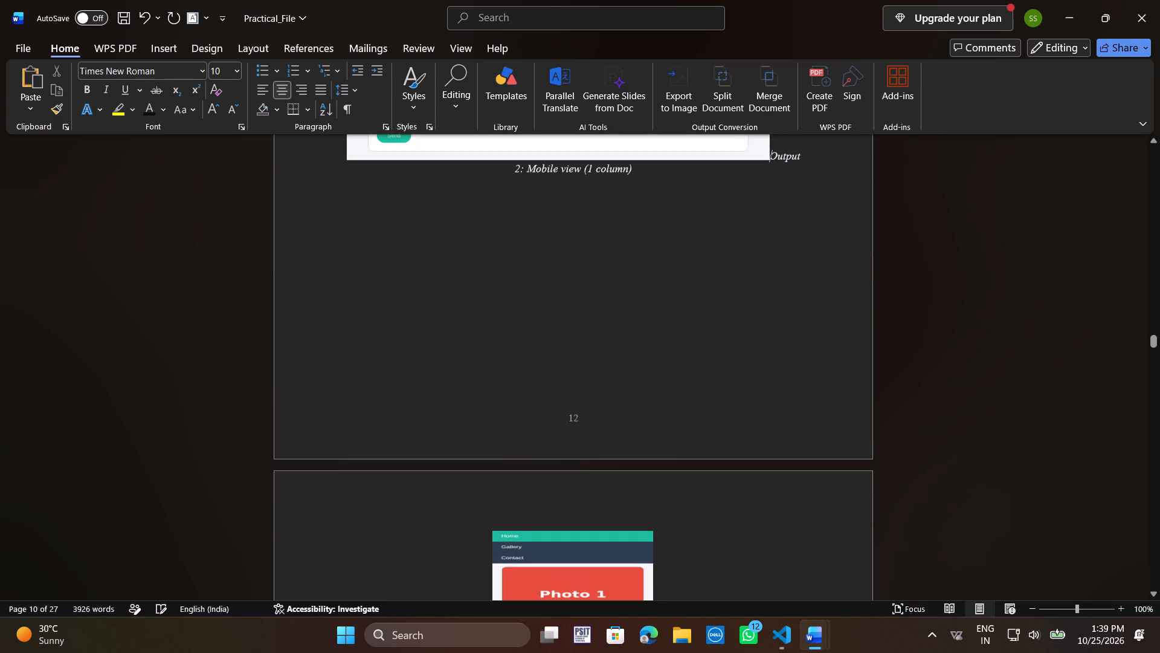
scroll(355, 349, up, 2)
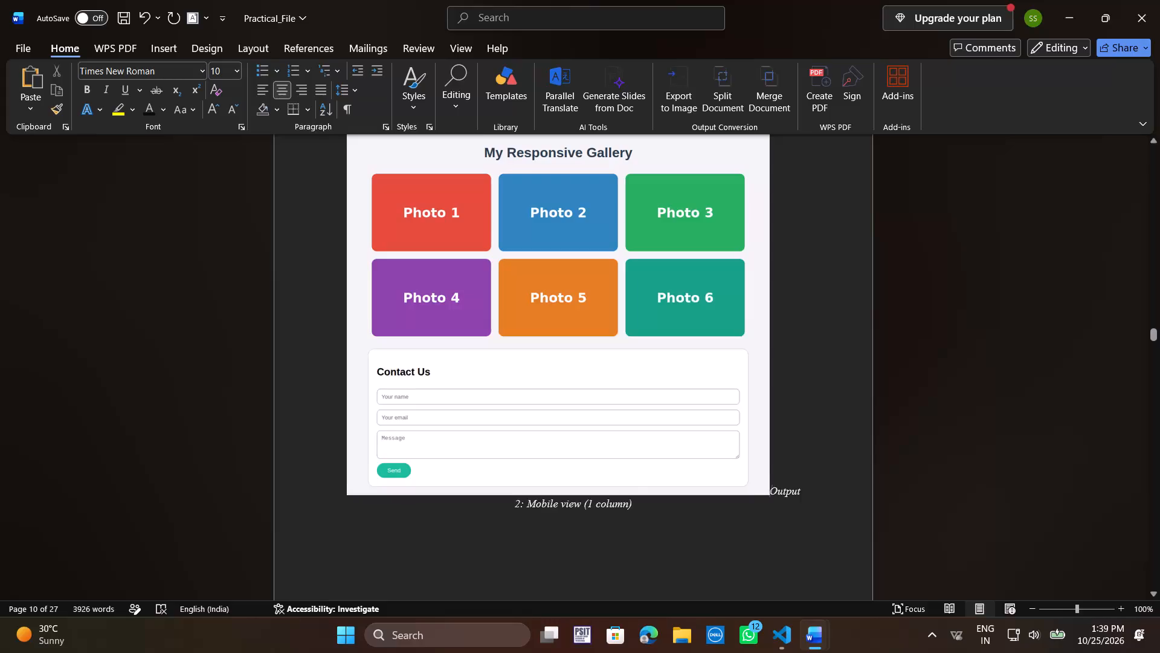
scroll(355, 349, down, 1)
scroll(358, 356, up, 3)
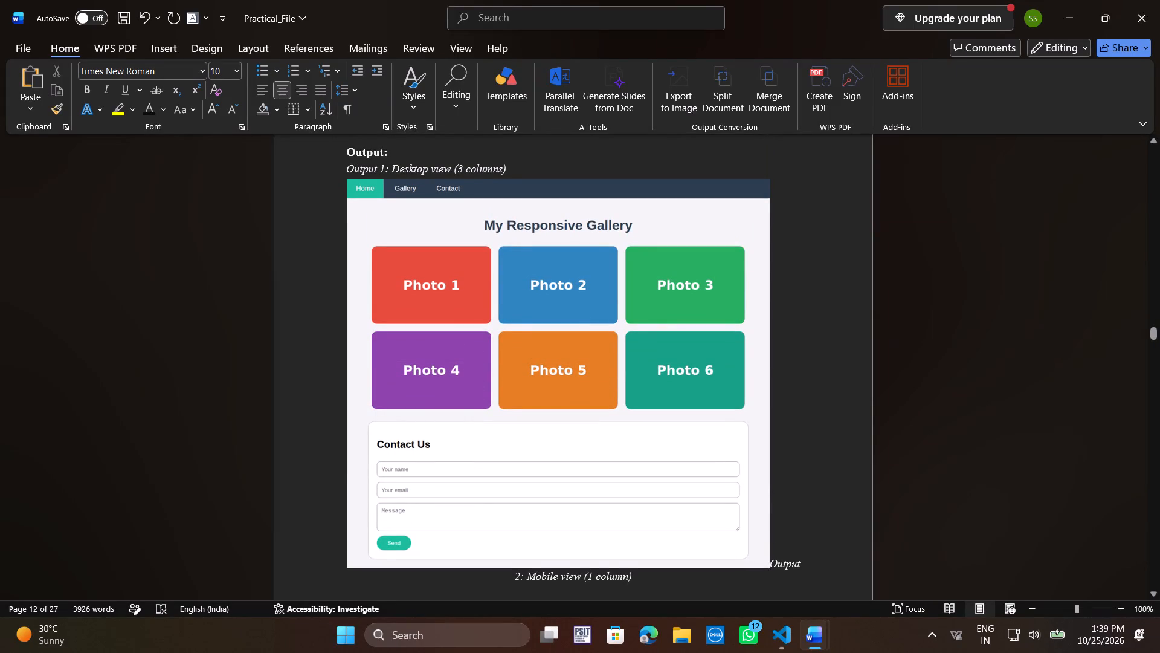
key(Return)
Adjust the mobile view picture's height so that it fits beneath its caption in the free space on page 12.
scroll(771, 563, down, 3)
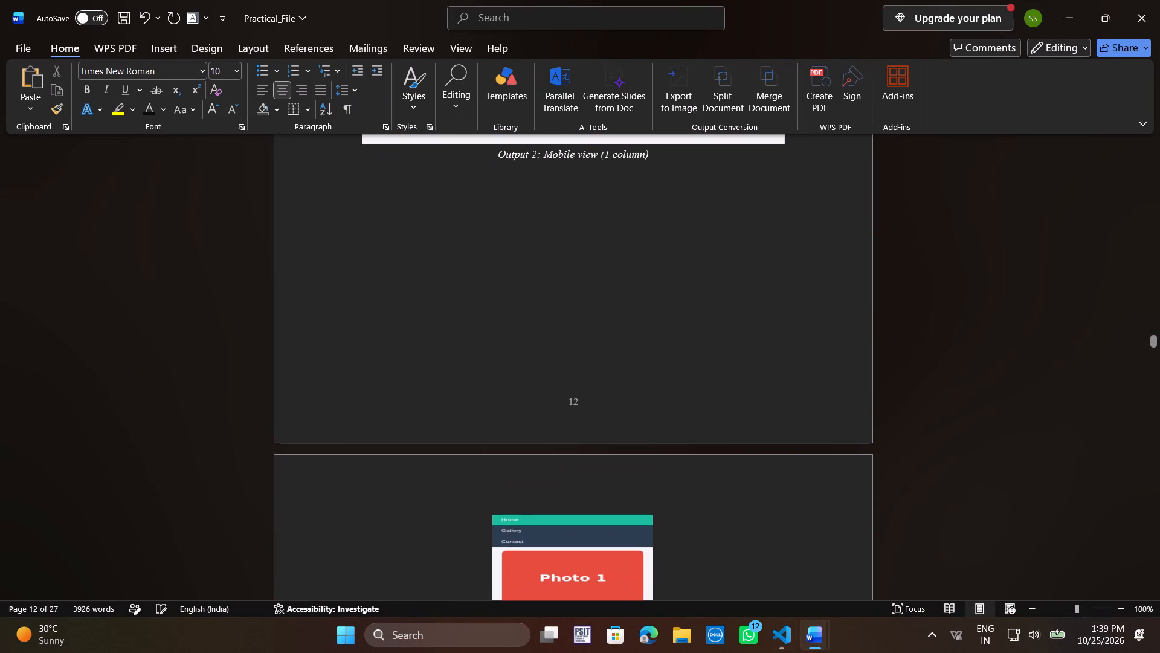
click(583, 570)
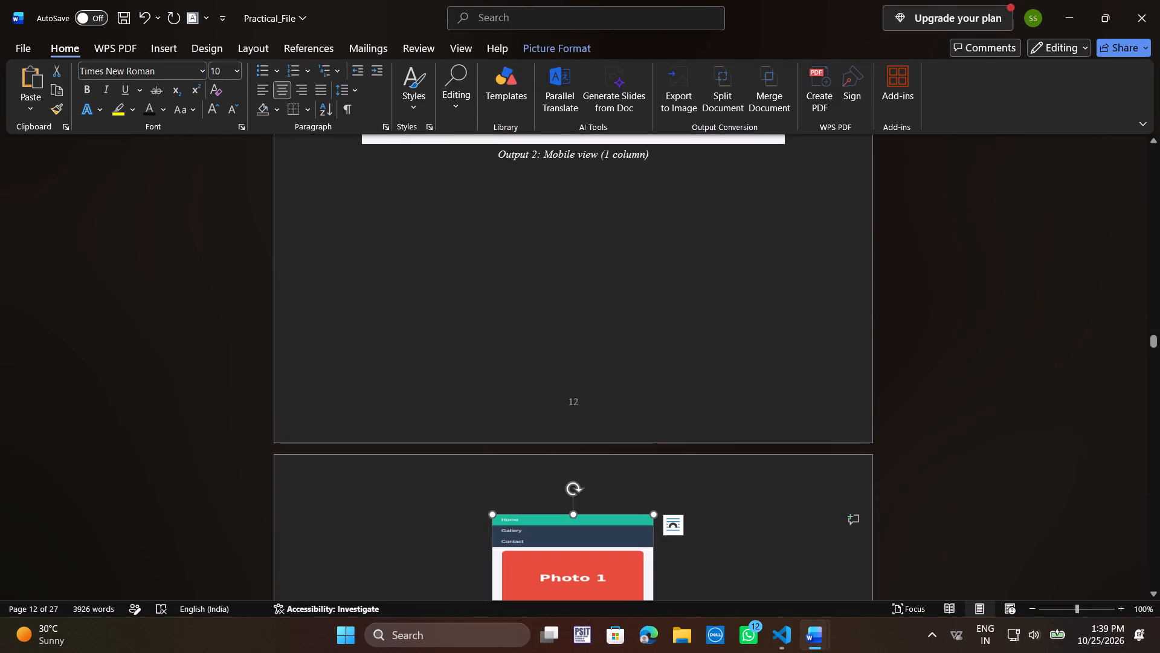
drag(570, 514, 590, 606)
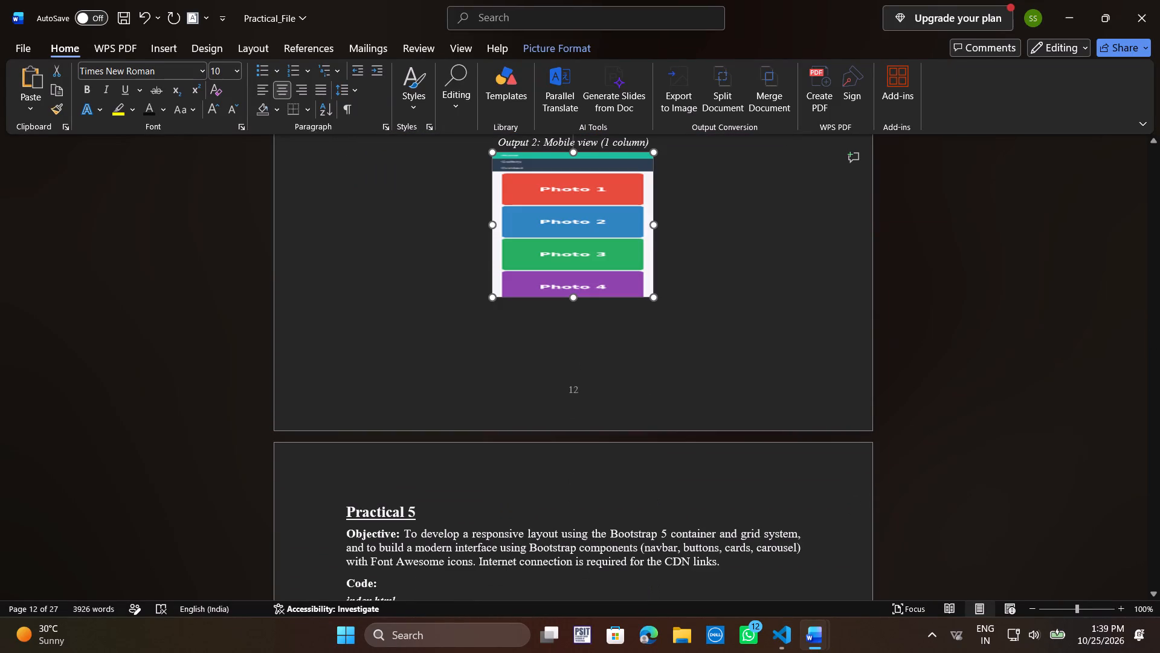
scroll(559, 380, up, 1)
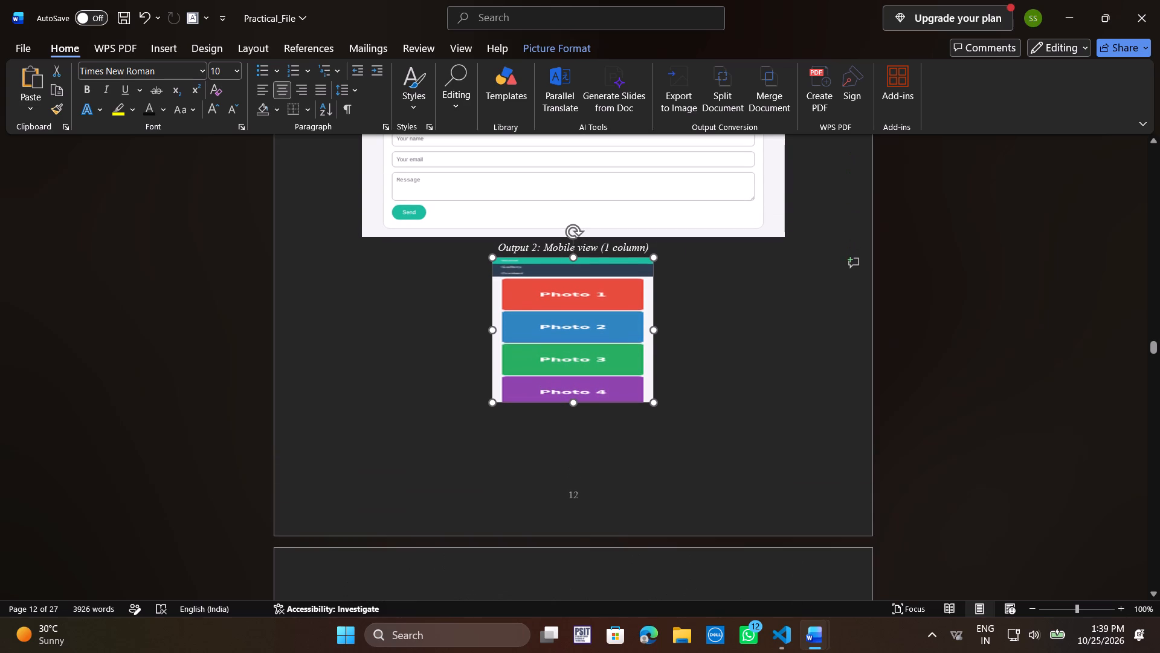
drag(573, 401, 577, 443)
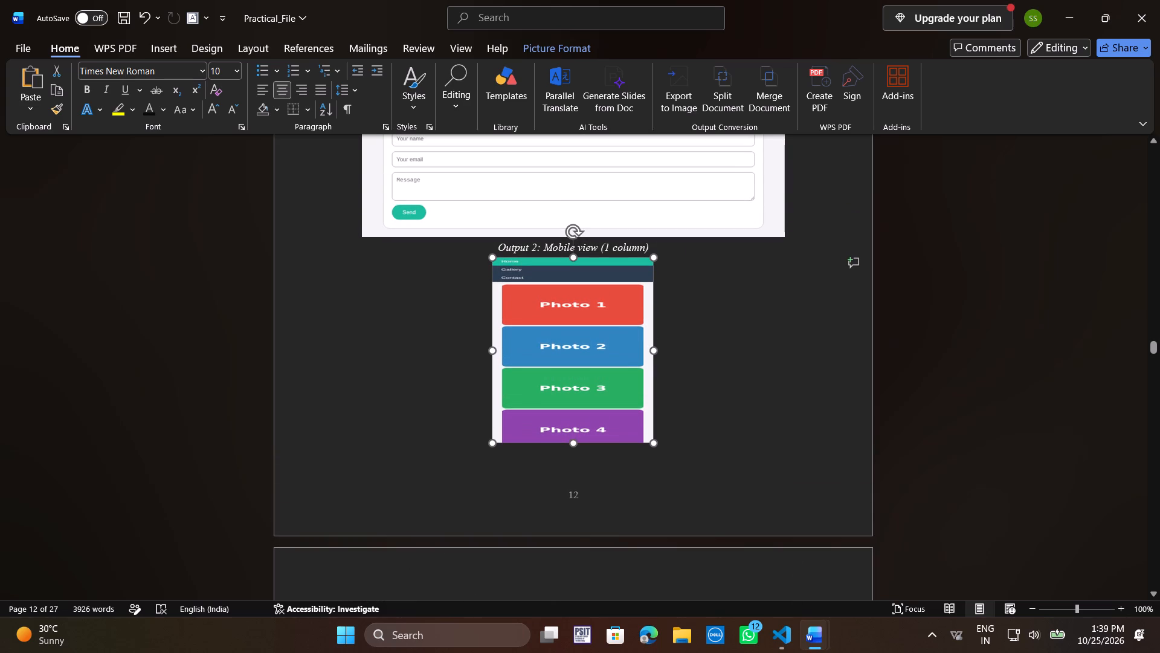
drag(575, 443, 575, 458)
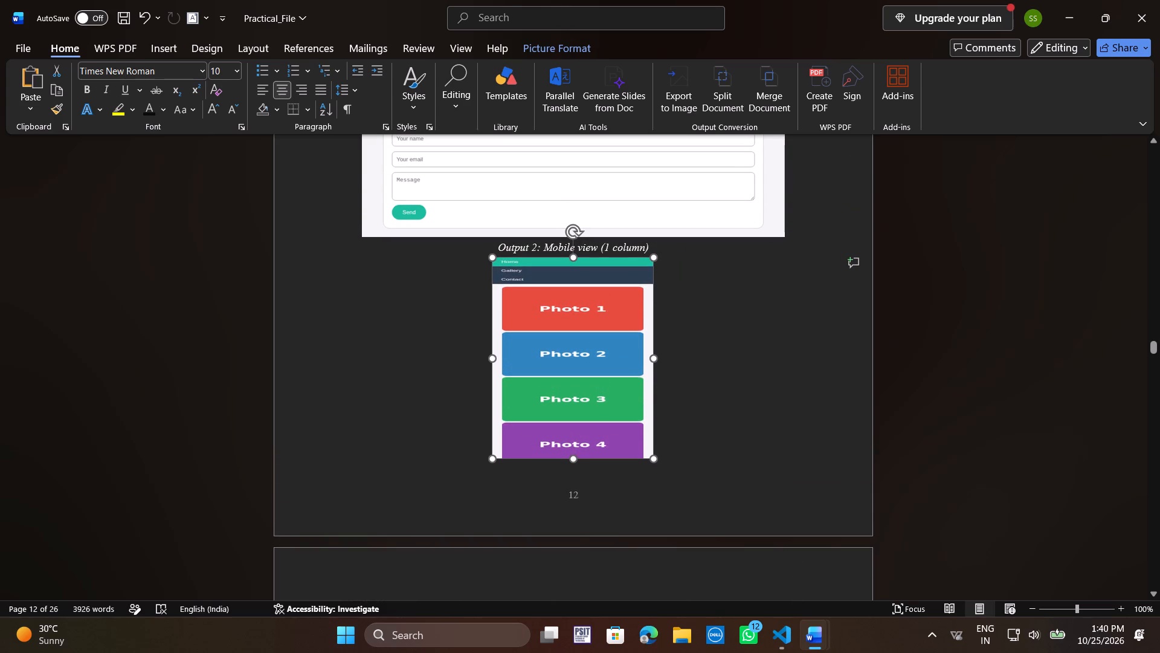
drag(575, 458, 575, 470)
drag(575, 471, 576, 476)
drag(573, 358, 573, 356)
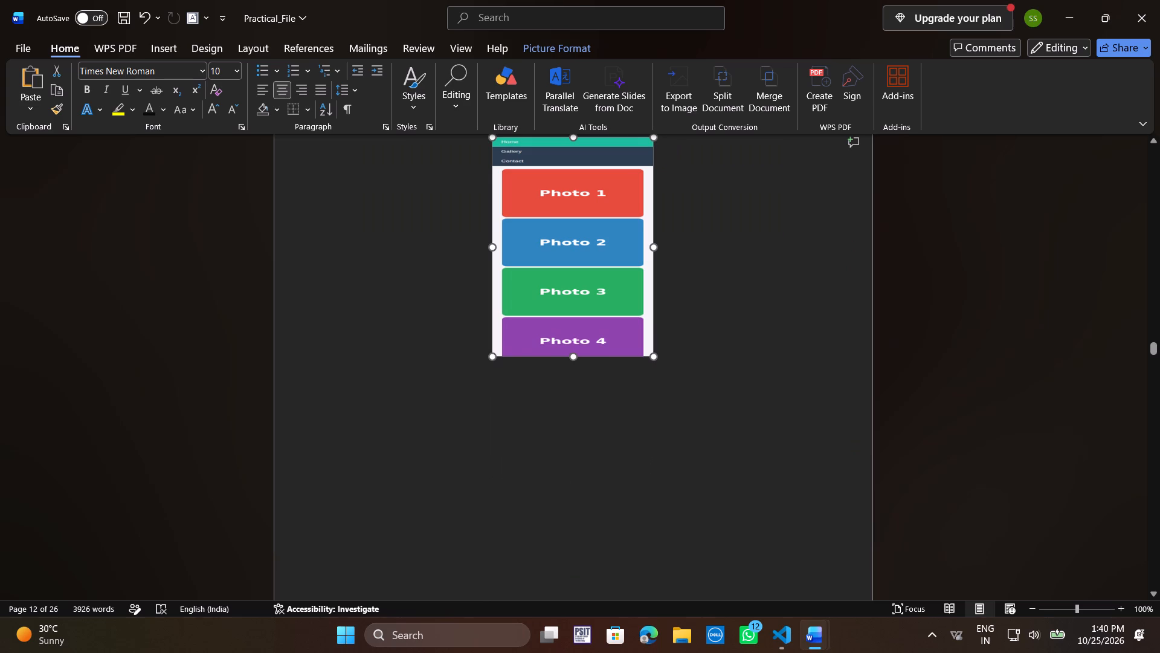
drag(573, 356, 573, 351)
click(573, 351)
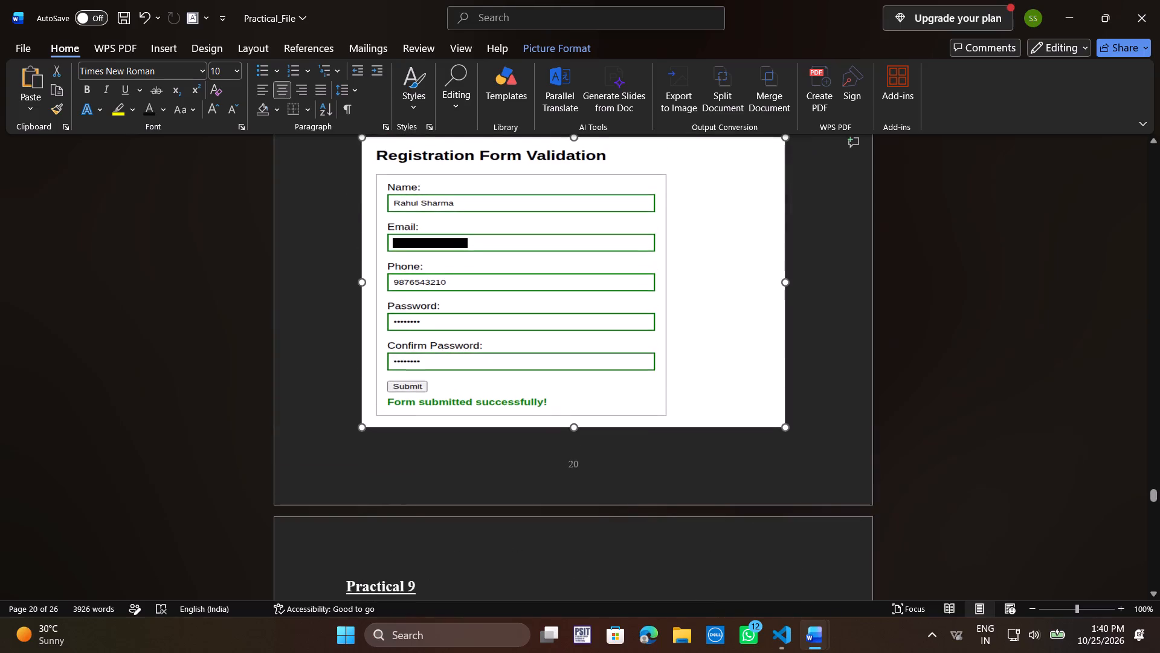
Stretch the valid-input Registration Form Validation picture on page 20 slightly taller and deselect it.
drag(575, 430, 575, 438)
scroll(557, 434, up, 1)
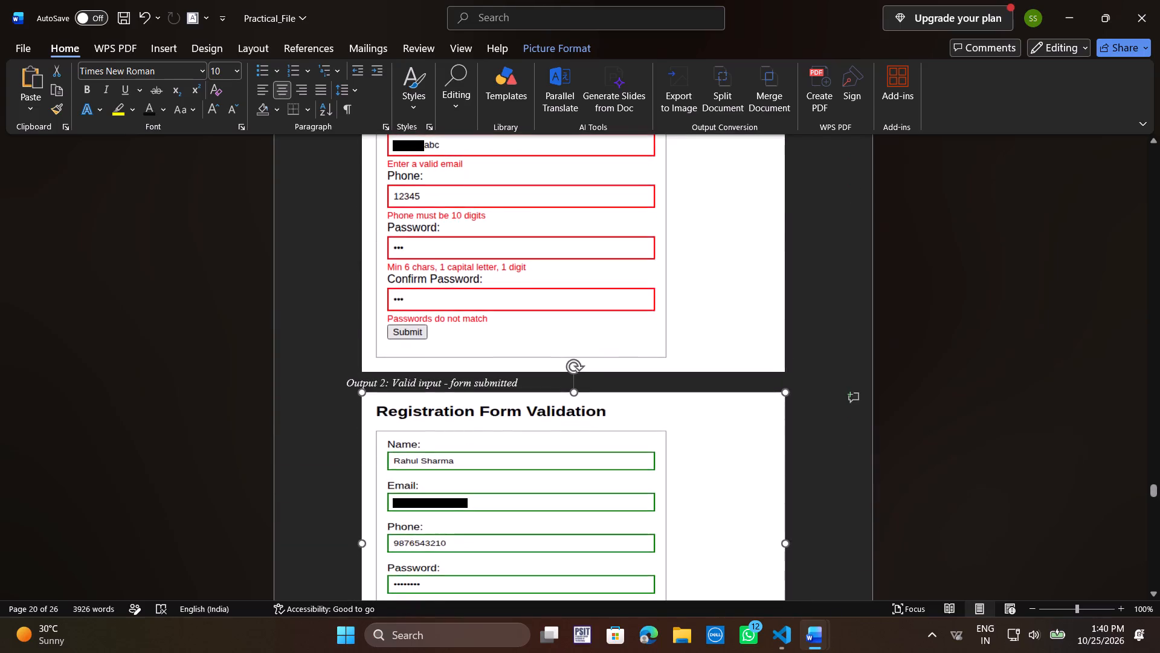
click(836, 466)
Reduce the height of Practical 10's "Output 1: Website under analysis" picture on page 24, keeping its width, and deselect it.
scroll(818, 467, down, 5)
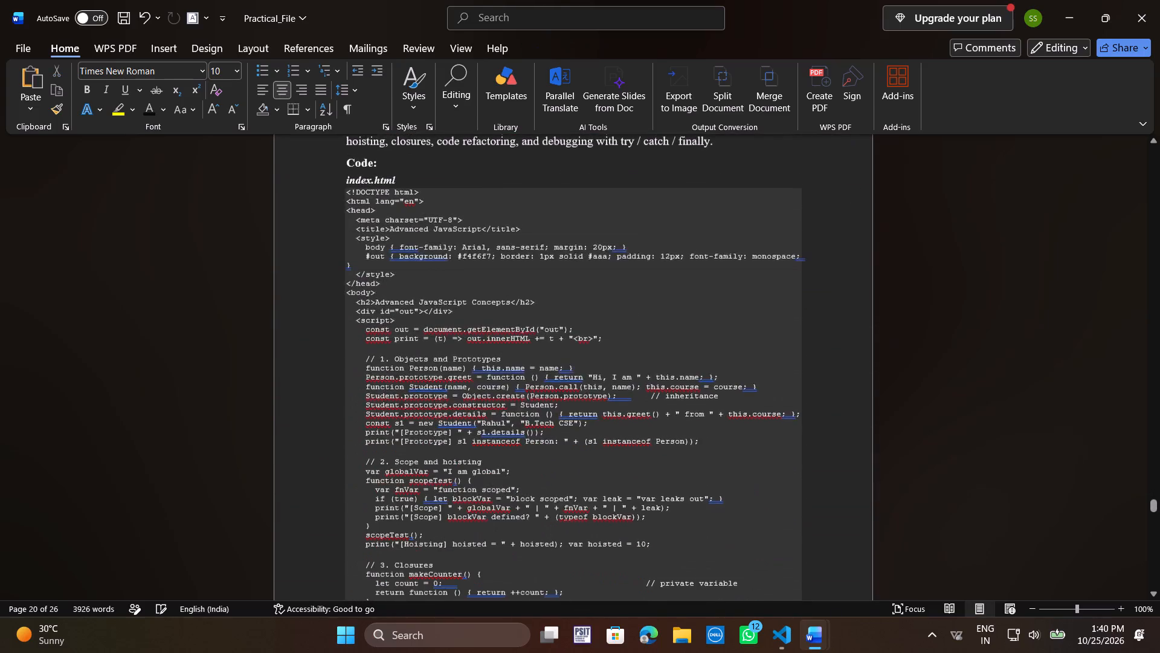
scroll(571, 420, down, 5)
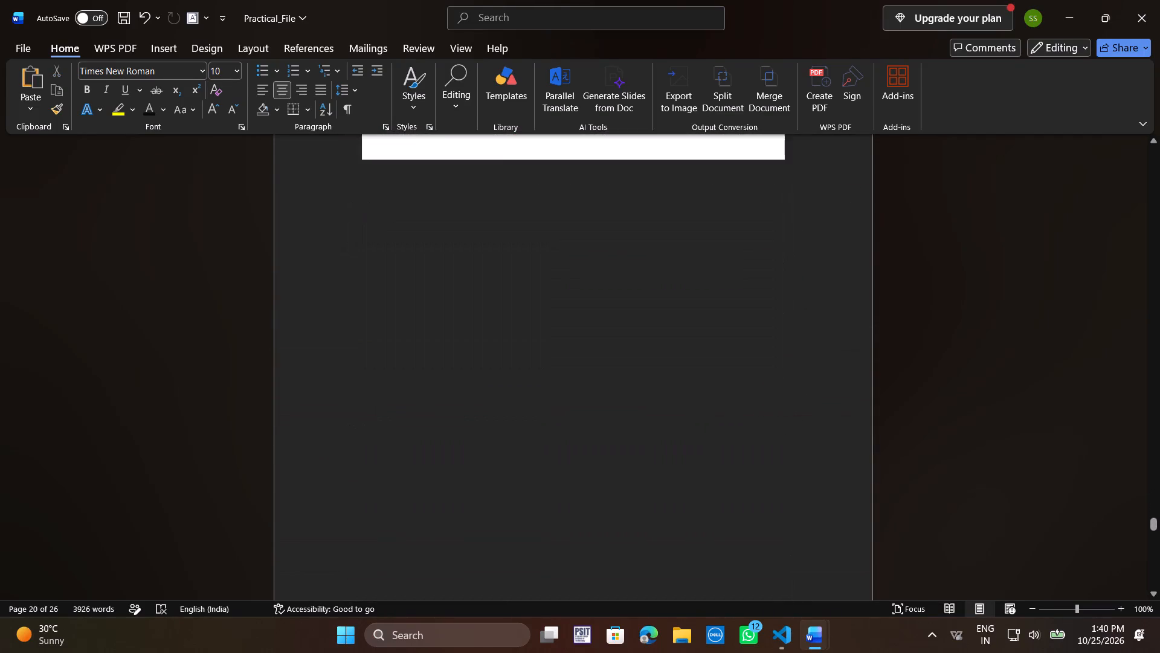
scroll(570, 420, down, 5)
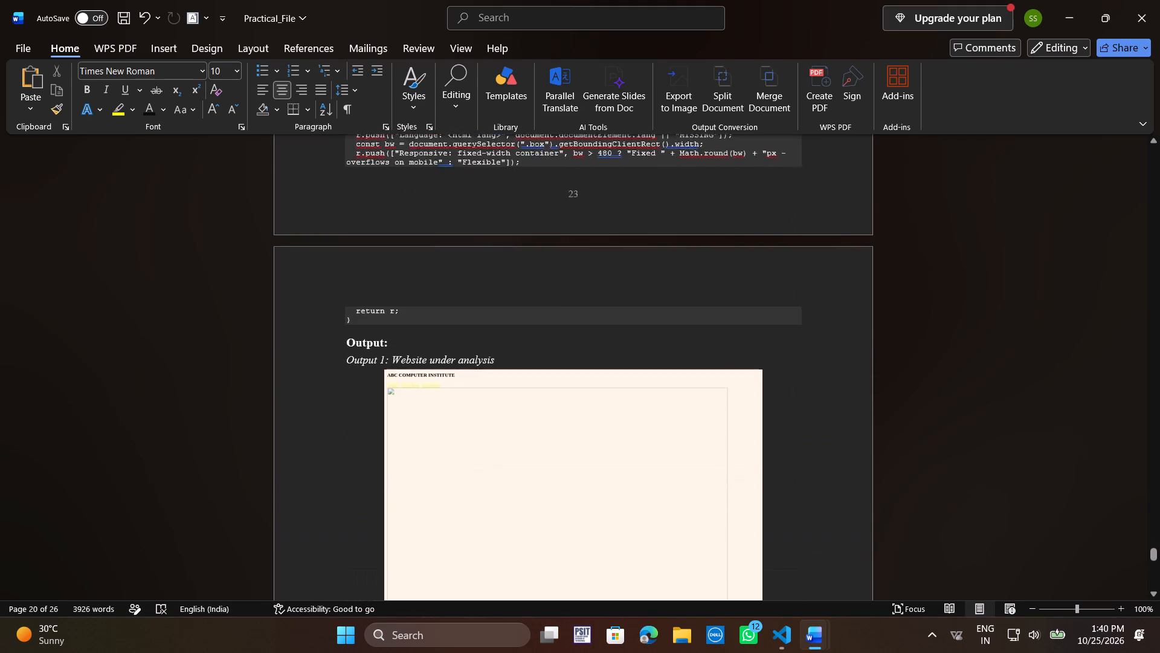
scroll(570, 420, down, 5)
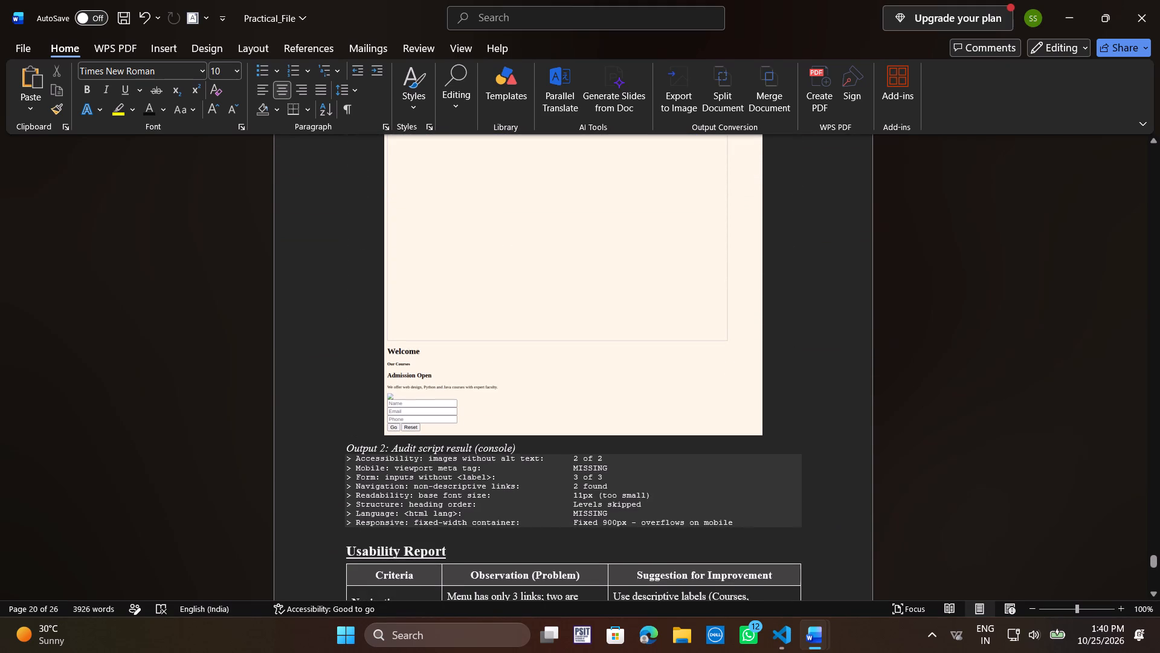
scroll(570, 420, down, 2)
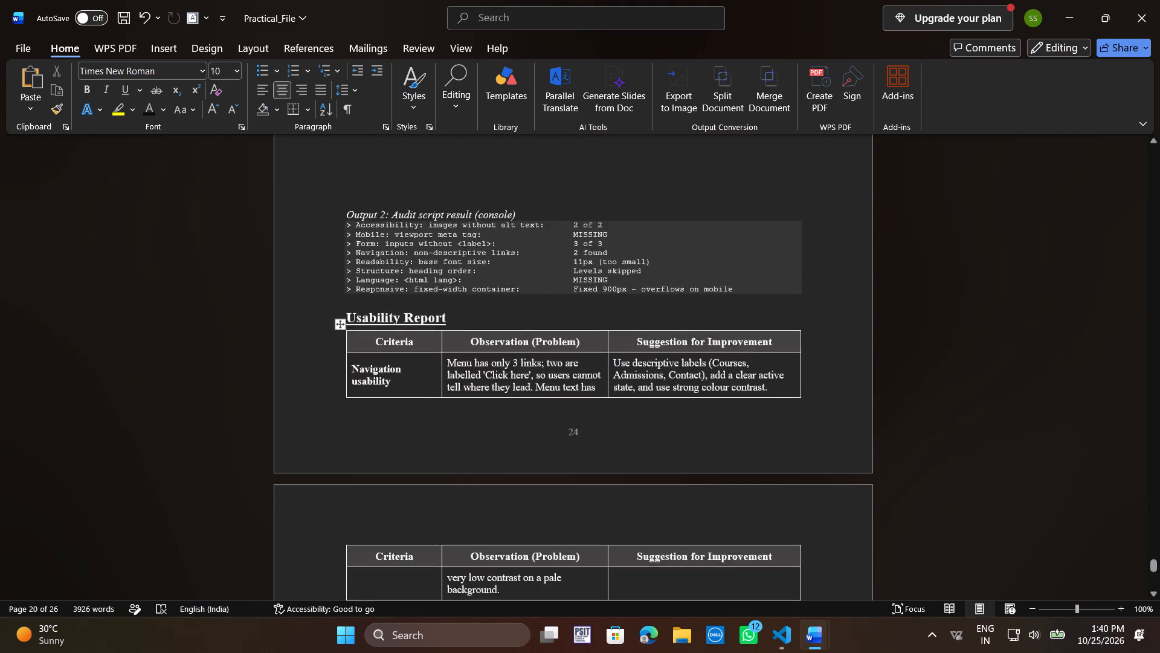
scroll(570, 421, up, 1)
click(569, 405)
drag(573, 453, 576, 291)
scroll(576, 298, up, 1)
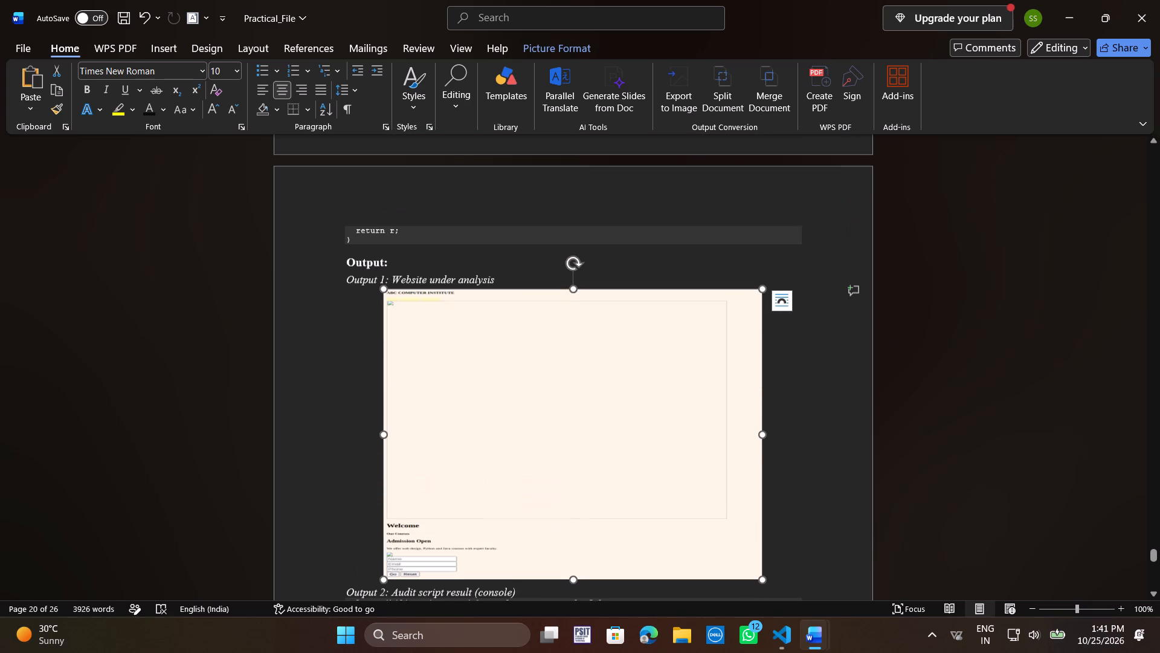
drag(573, 289, 573, 331)
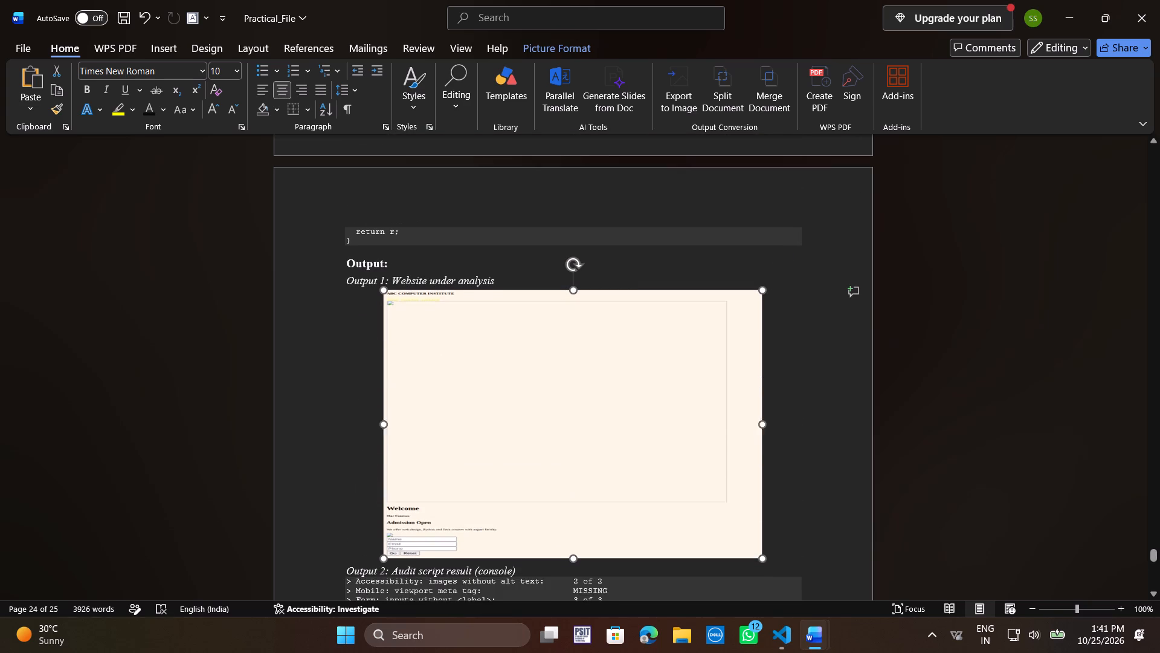
drag(573, 331, 578, 317)
click(640, 266)
Check how the Usability Report table and the pages after it are laid out, and return to the document's beginning.
scroll(636, 299, down, 3)
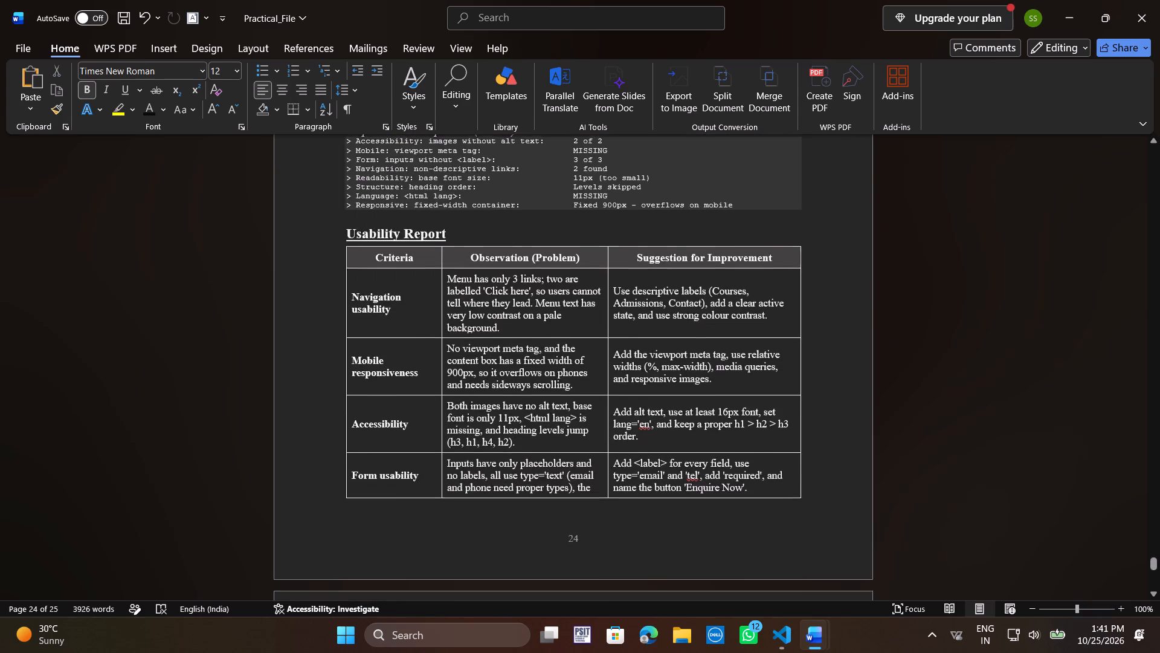
scroll(629, 324, down, 12)
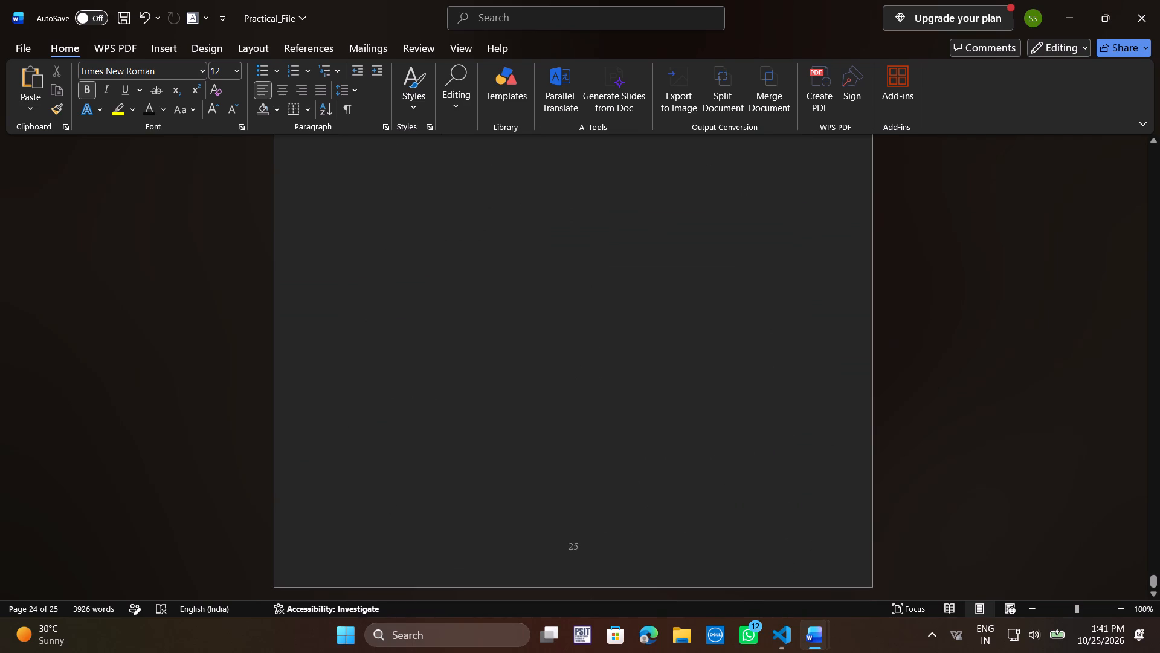
scroll(622, 337, down, 3)
scroll(590, 357, up, 20)
scroll(590, 357, up, 20)
scroll(590, 357, up, 20)
scroll(283, 107, up, 8)
scroll(385, 165, up, 20)
scroll(385, 165, up, 11)
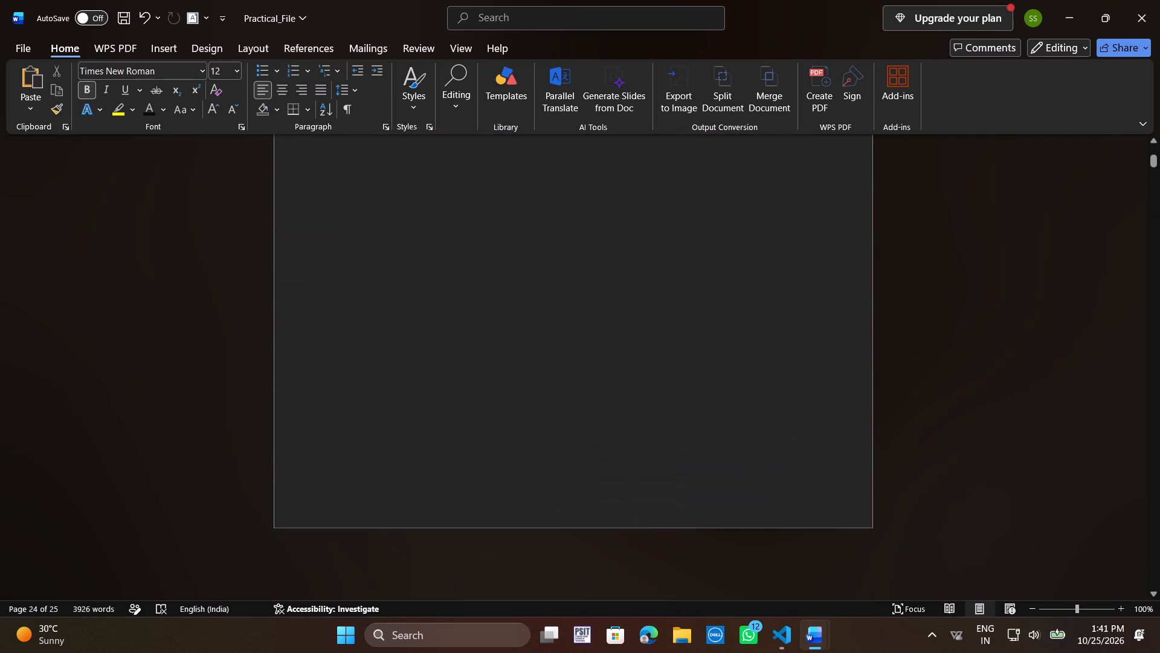
scroll(621, 339, up, 7)
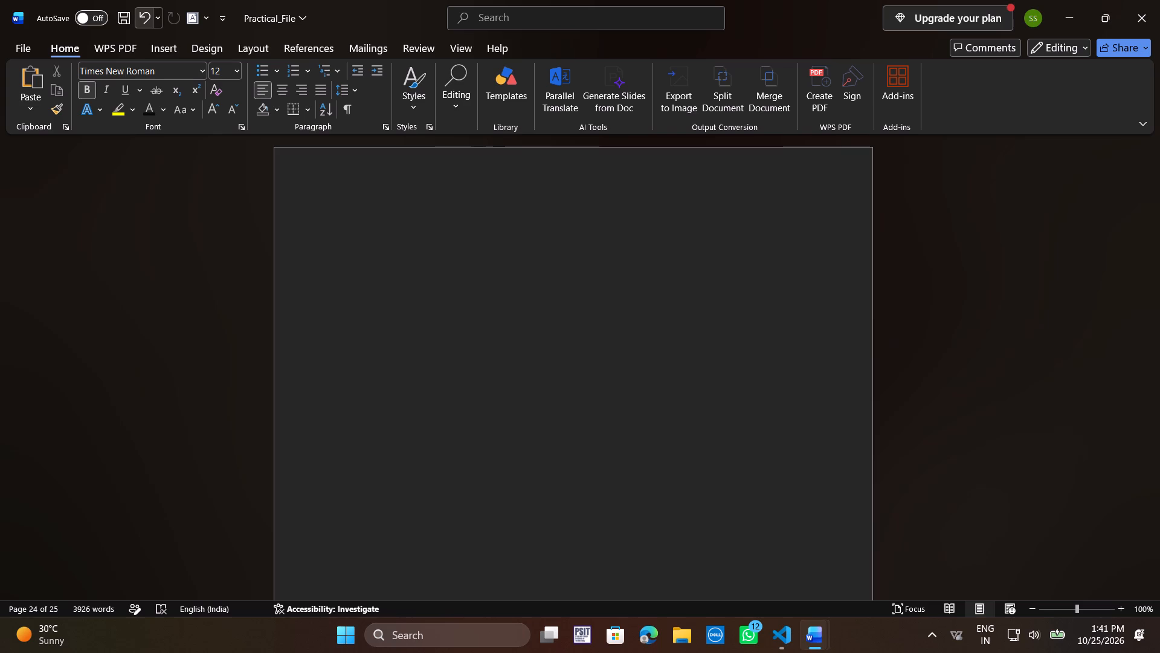
Save the Practical_File document.
click(127, 22)
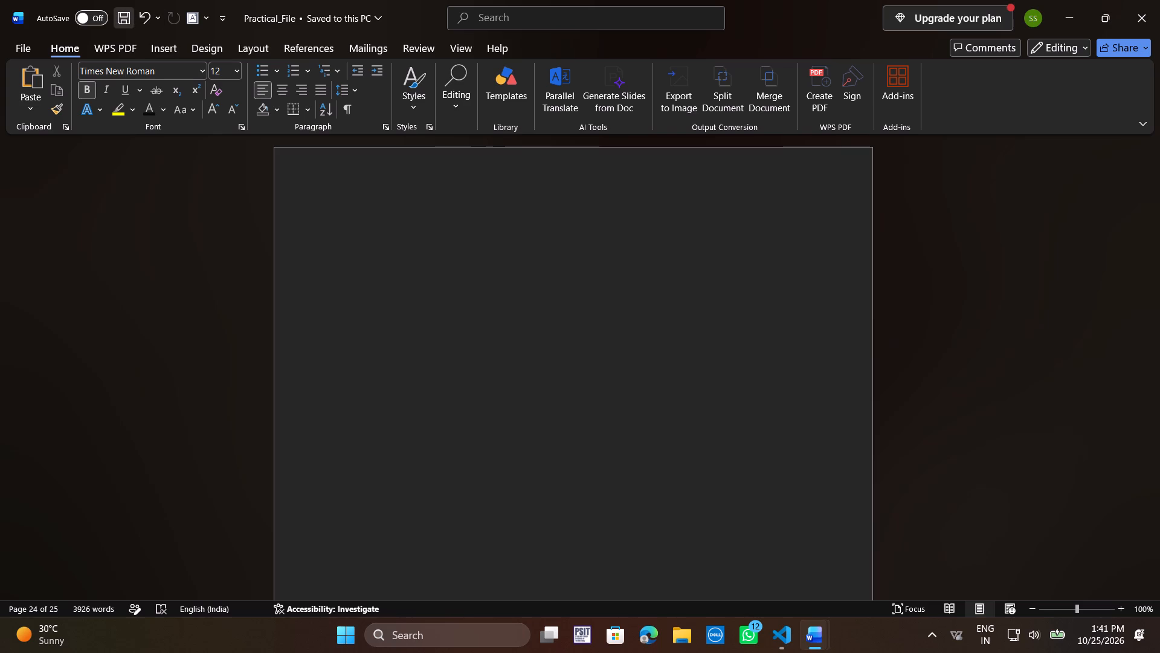
triple_click(125, 22)
Copy the entire contents of Practical_File, from the first page through the Conclusion paragraph after the Usability Report, and clear the selection.
scroll(484, 311, down, 8)
scroll(484, 311, up, 7)
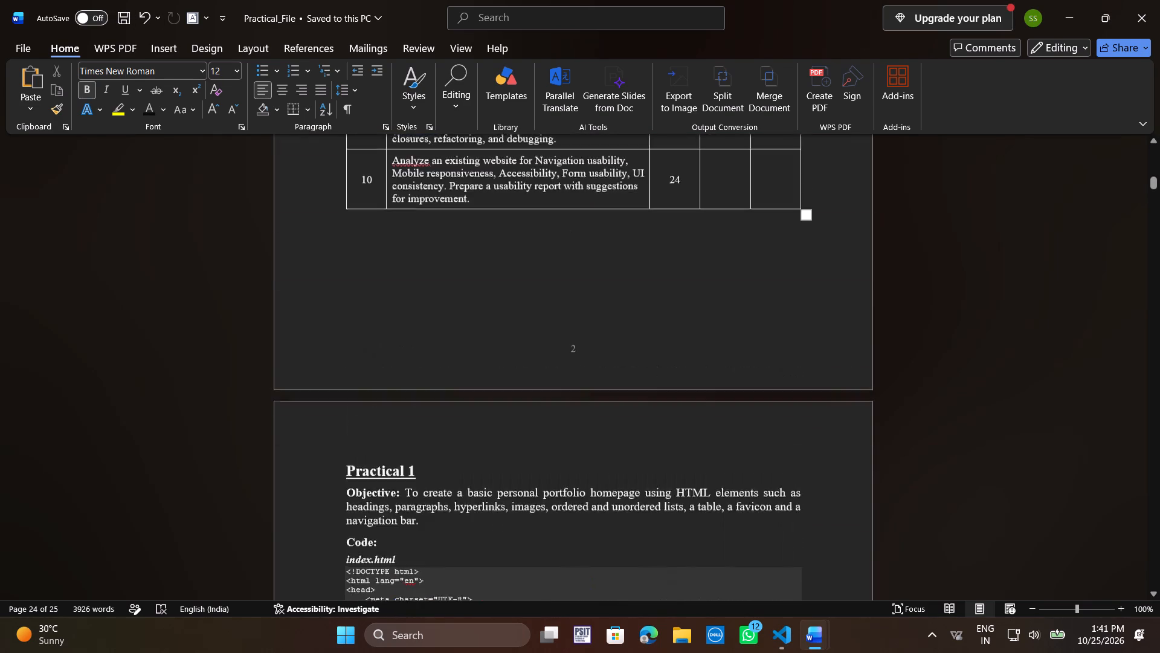
scroll(484, 311, up, 3)
scroll(333, 225, down, 7)
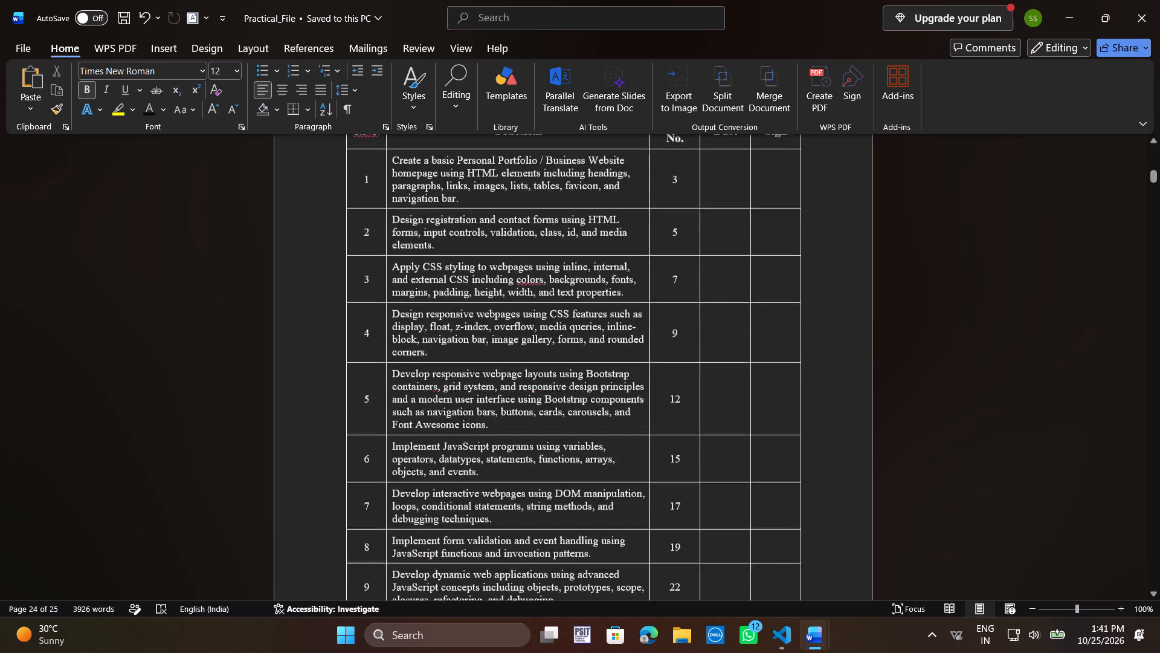
scroll(333, 225, up, 17)
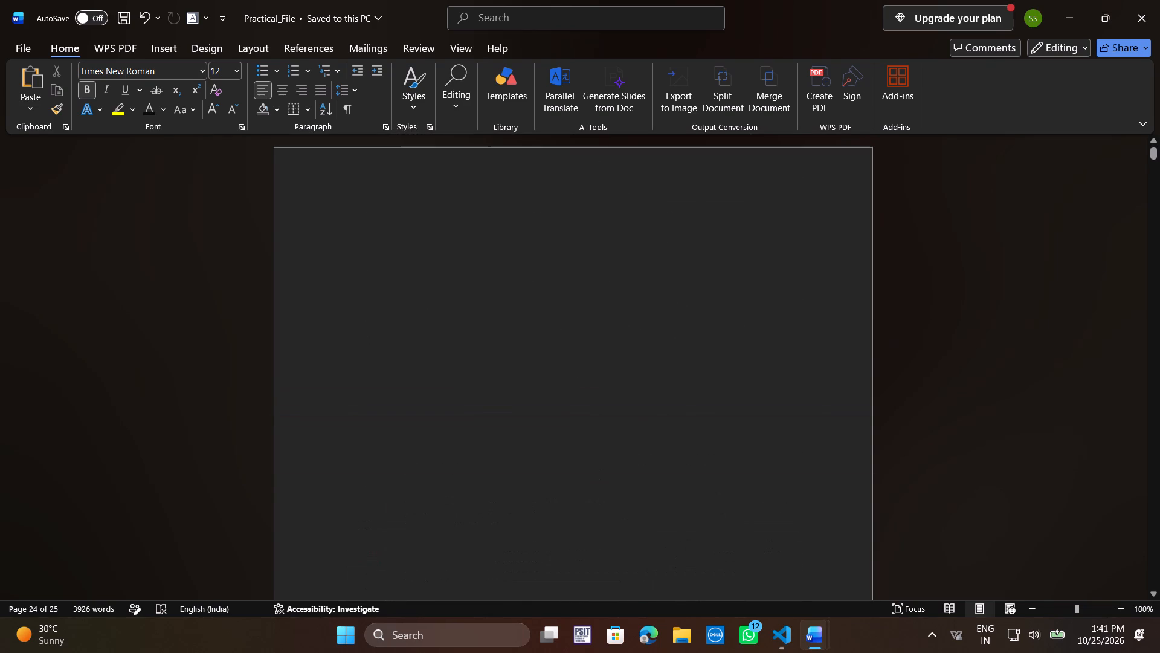
scroll(324, 190, up, 1)
drag(323, 184, 570, 432)
click(390, 238)
drag(356, 207, 775, 519)
scroll(736, 467, down, 13)
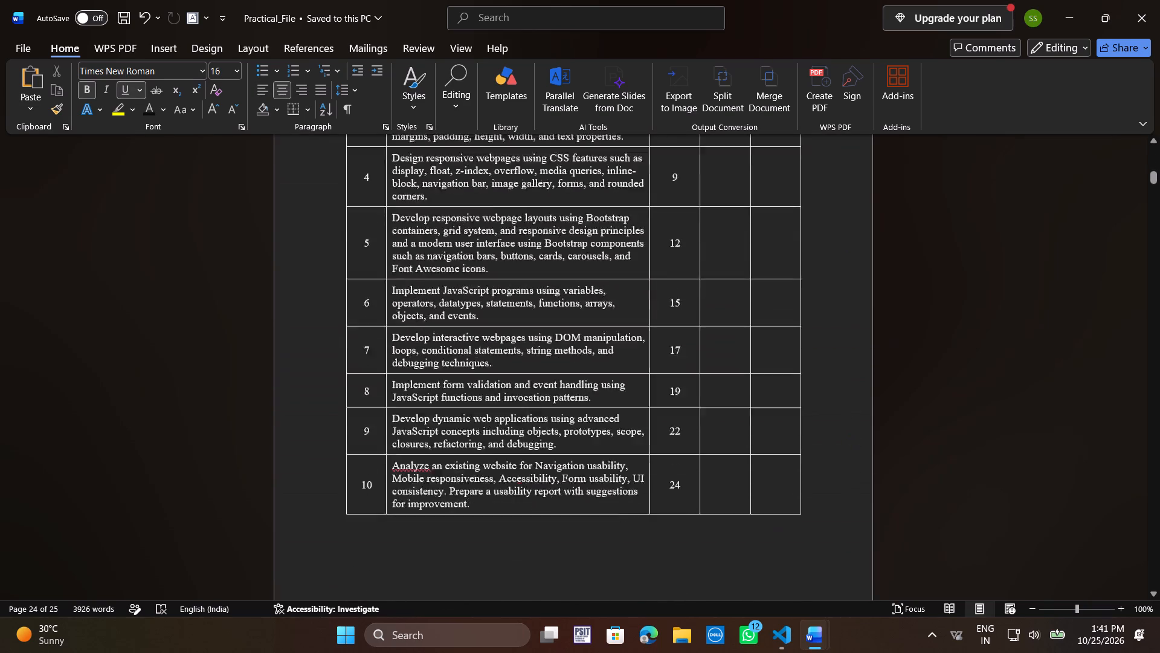
drag(775, 519, 794, 555)
scroll(775, 519, down, 20)
scroll(775, 519, down, 20)
scroll(775, 519, down, 13)
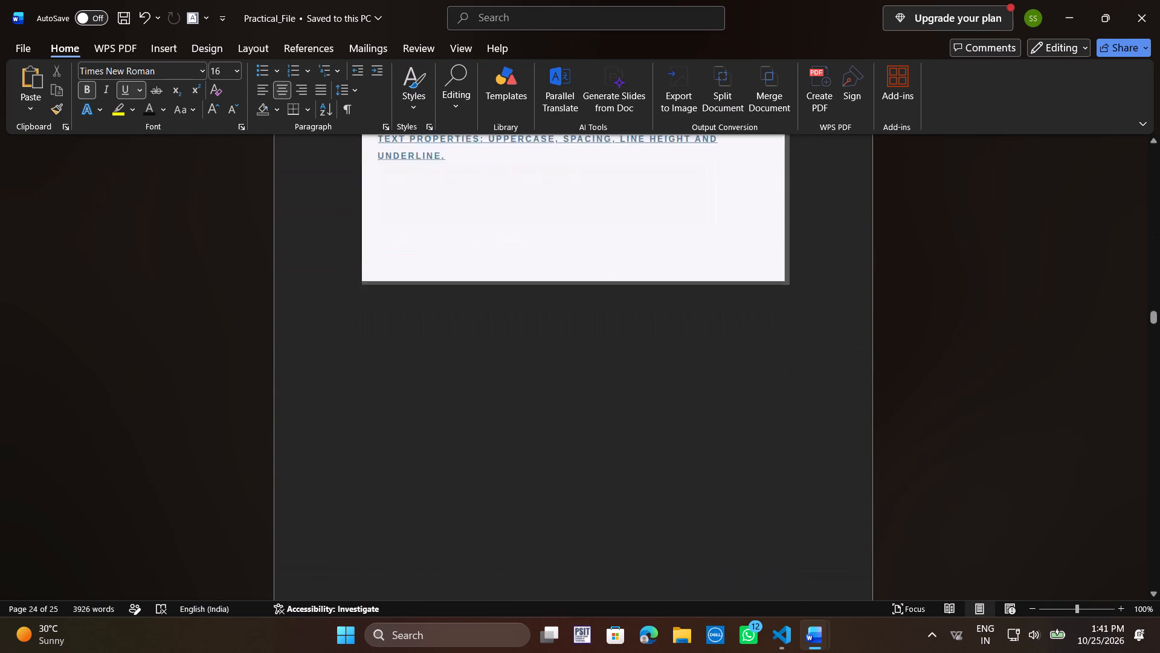
scroll(794, 555, down, 20)
scroll(794, 555, down, 20)
scroll(794, 555, down, 13)
drag(794, 555, 804, 576)
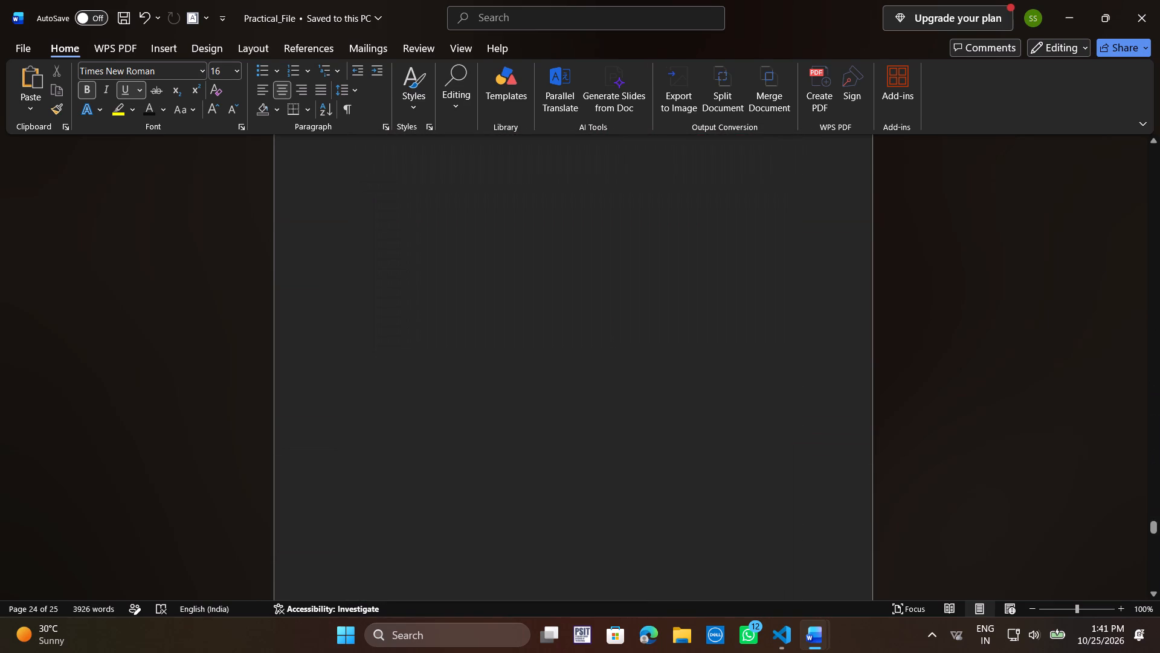
drag(804, 576, 808, 590)
scroll(805, 580, down, 3)
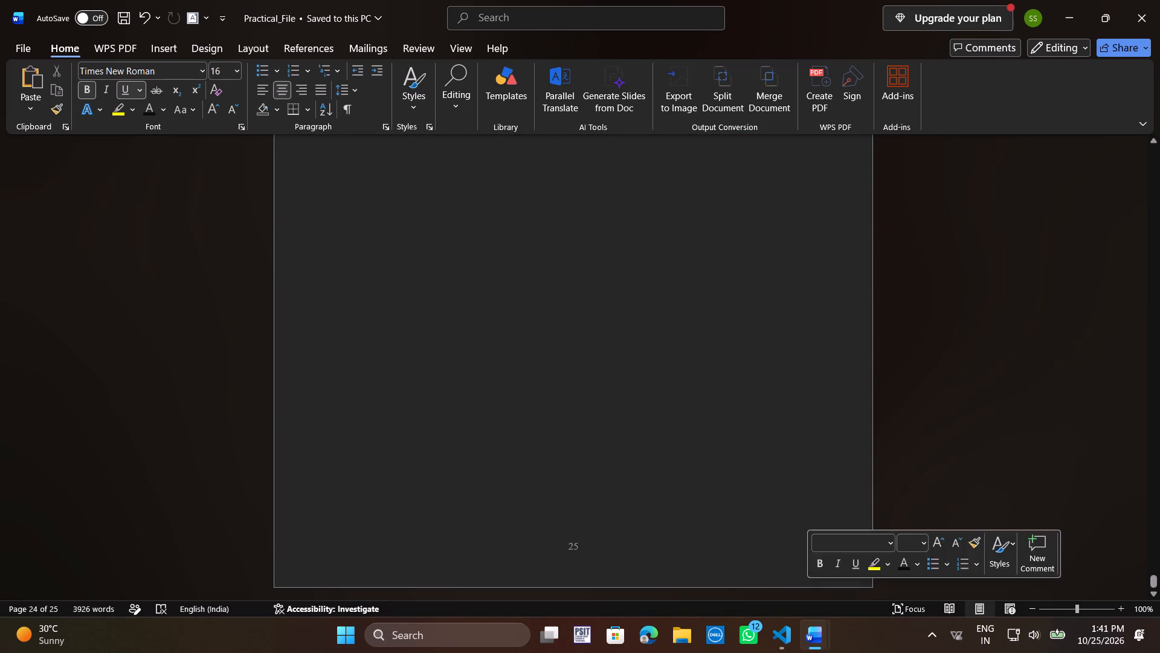
scroll(802, 536, up, 5)
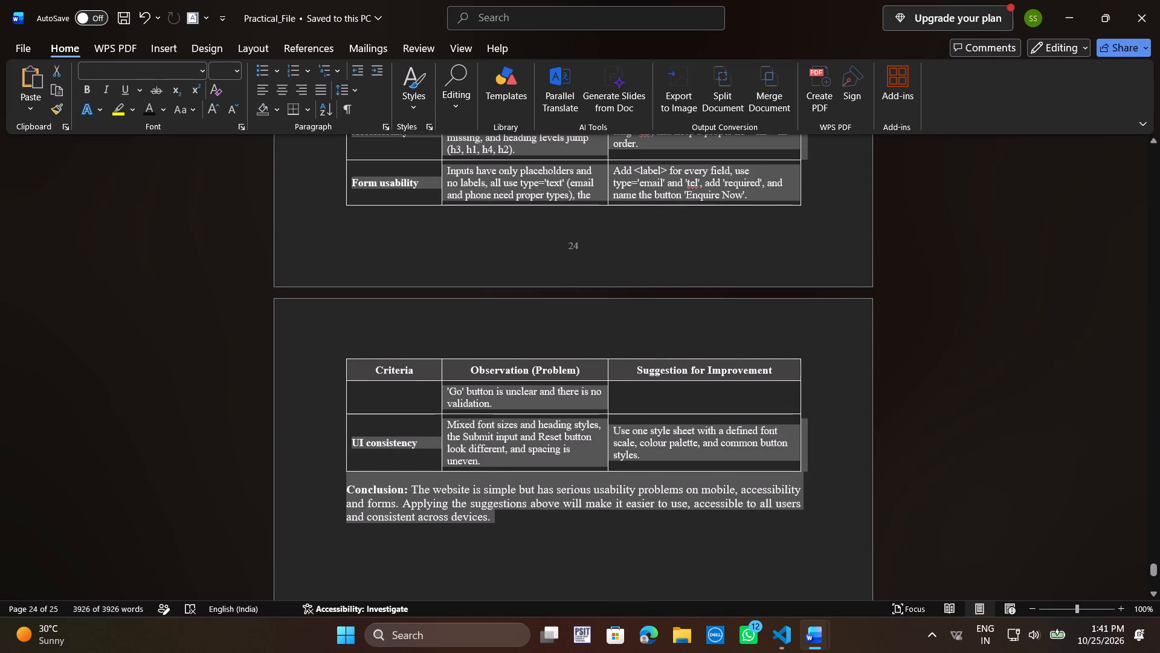
key(ctrl+c)
click(543, 579)
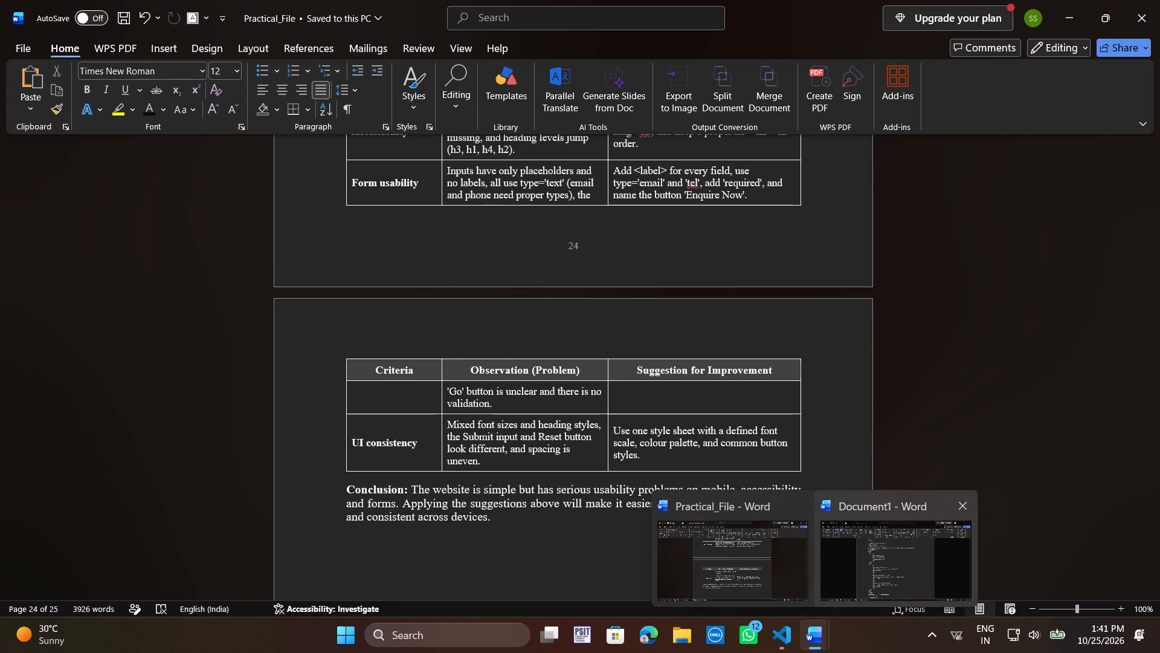
Switch to Document1 and replace all its content, from the Practical 1 heading to the end, with the copied Practical_File content.
click(848, 565)
scroll(650, 395, up, 18)
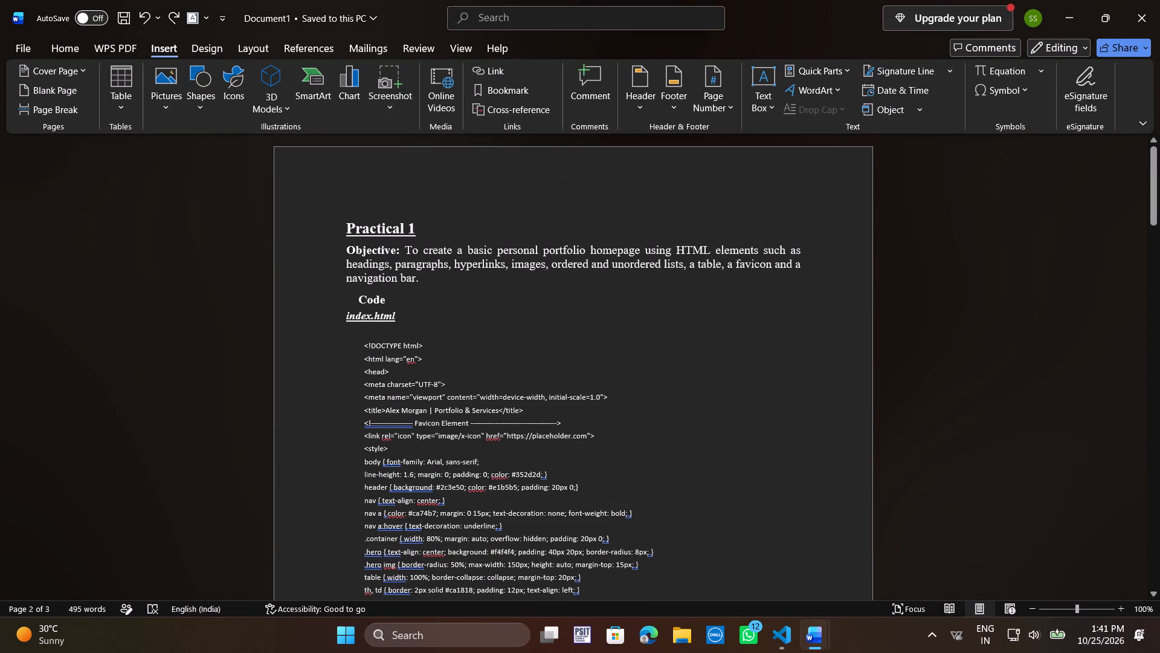
drag(341, 214, 851, 652)
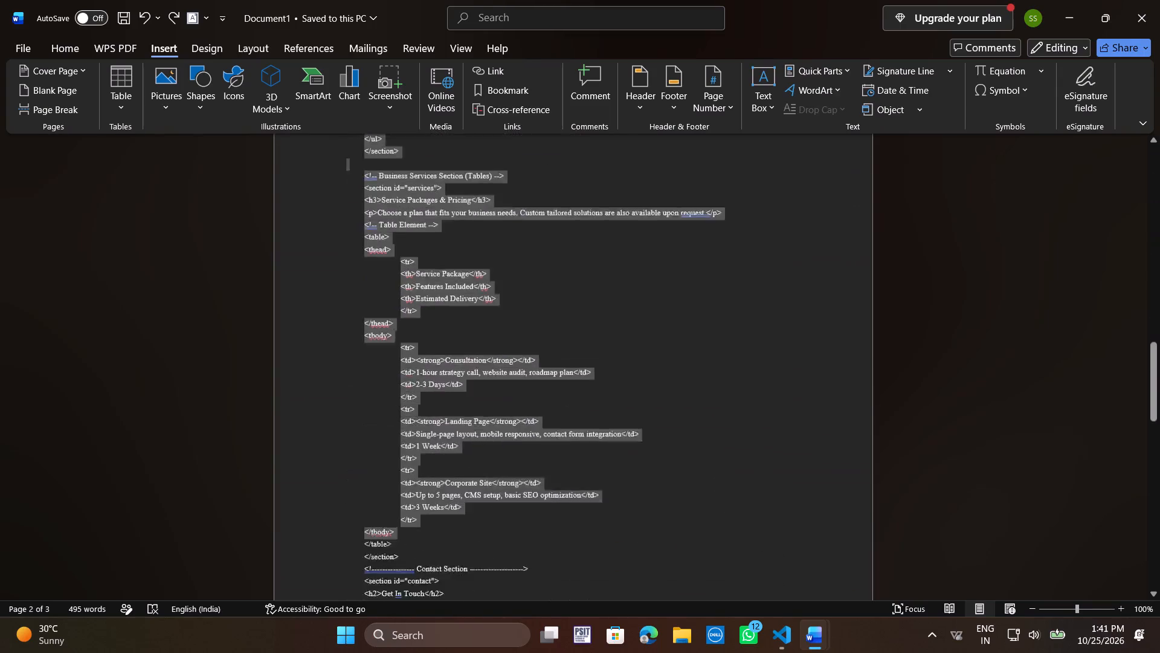
drag(851, 652, 855, 652)
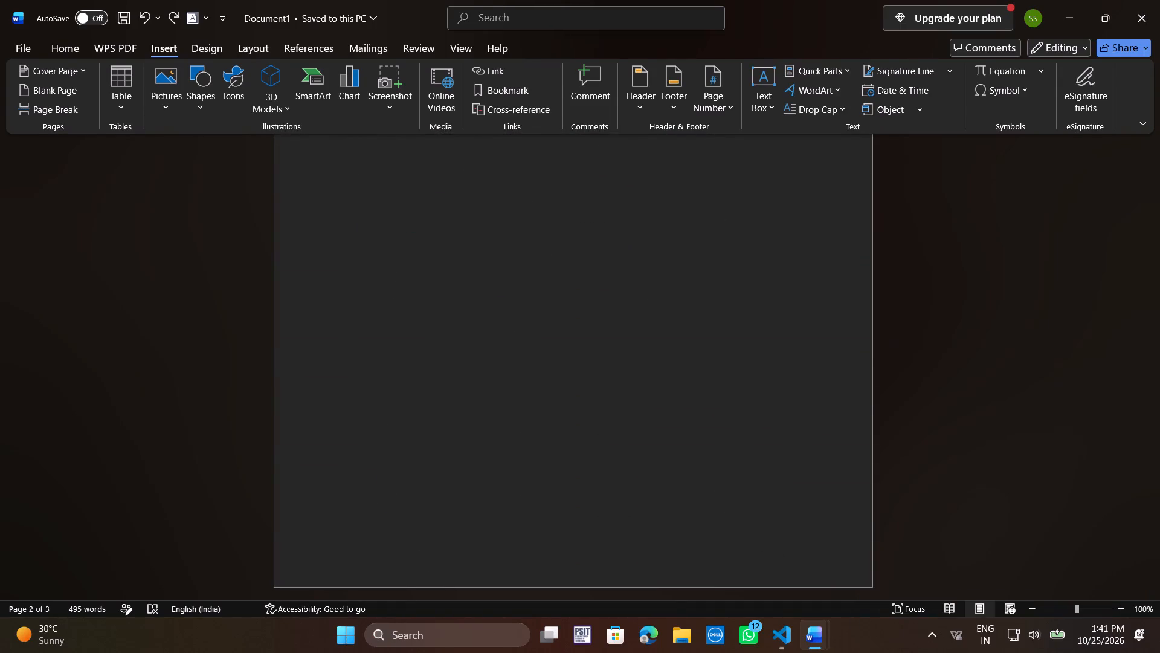
key(ctrl+v)
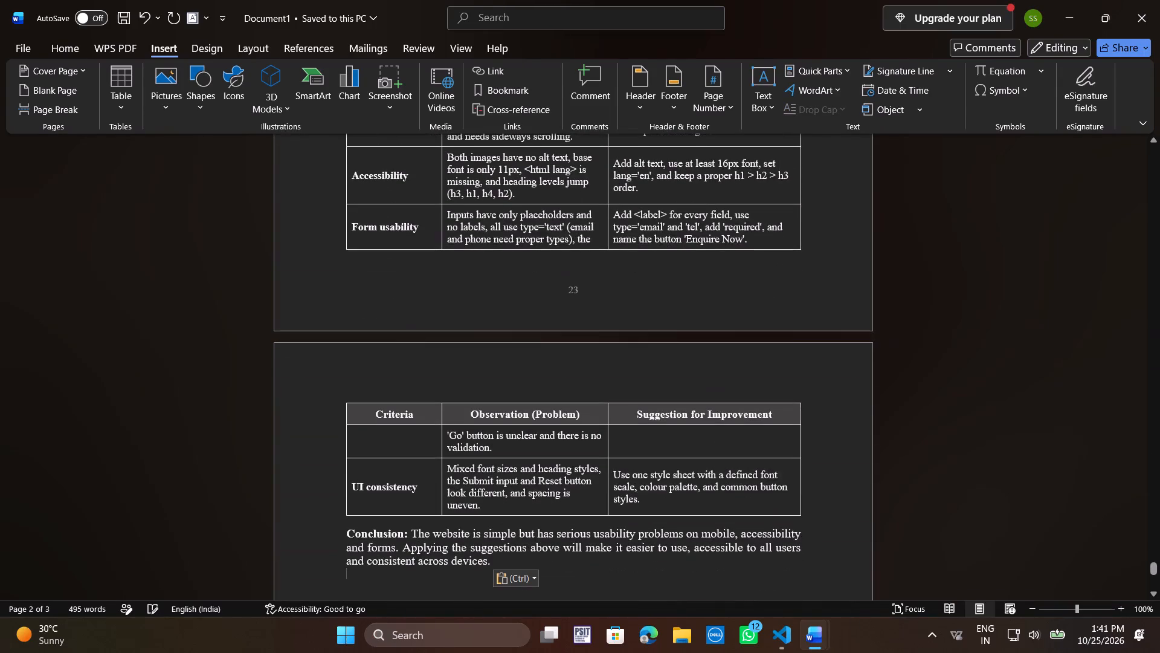
Check the layout of the pasted content in Document1, from the Index table through the pages of Practical 10.
click(697, 319)
scroll(697, 319, up, 20)
scroll(697, 319, up, 20)
scroll(697, 319, up, 2)
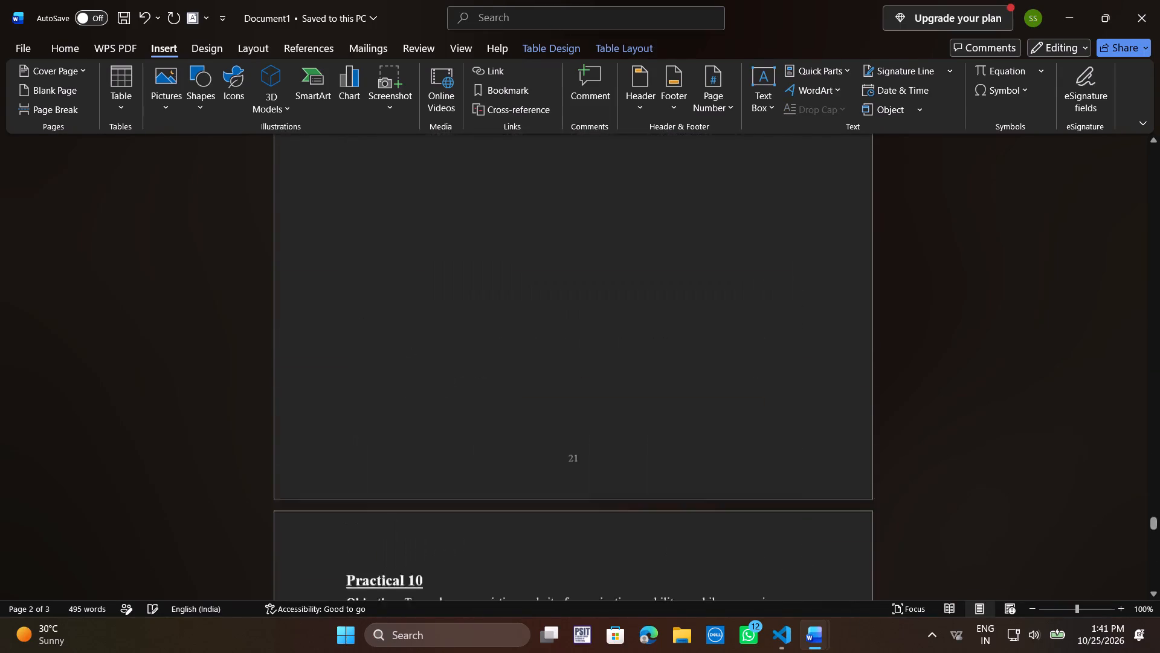
scroll(697, 319, up, 20)
scroll(697, 319, up, 20)
scroll(697, 319, up, 20)
scroll(628, 339, down, 2)
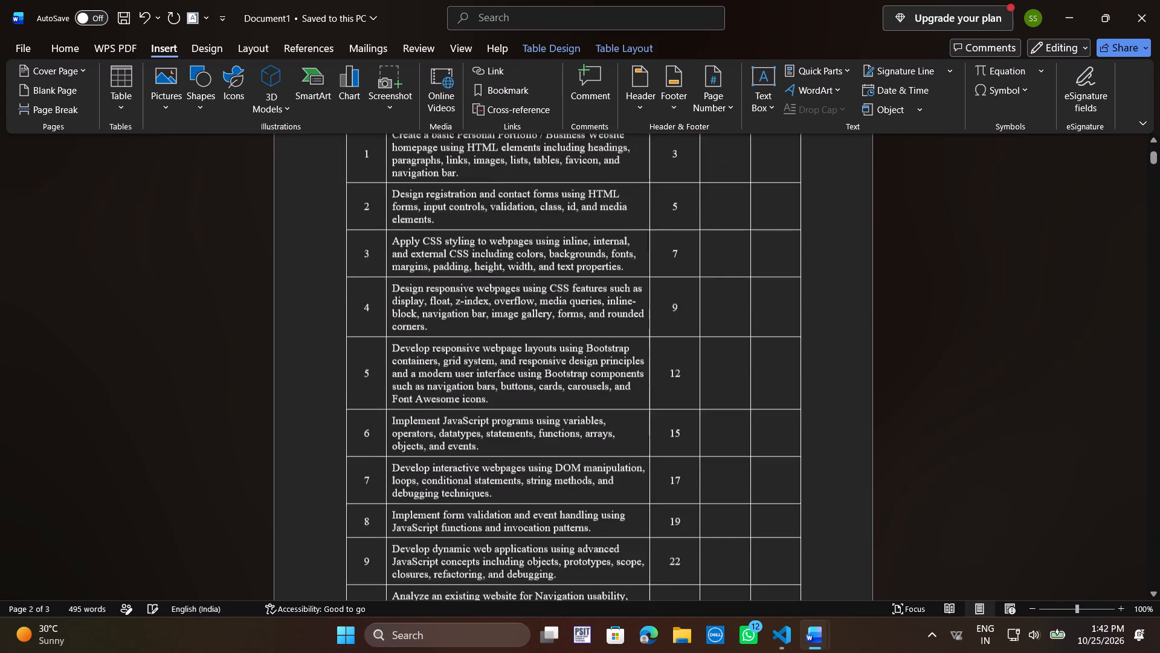
scroll(627, 339, down, 10)
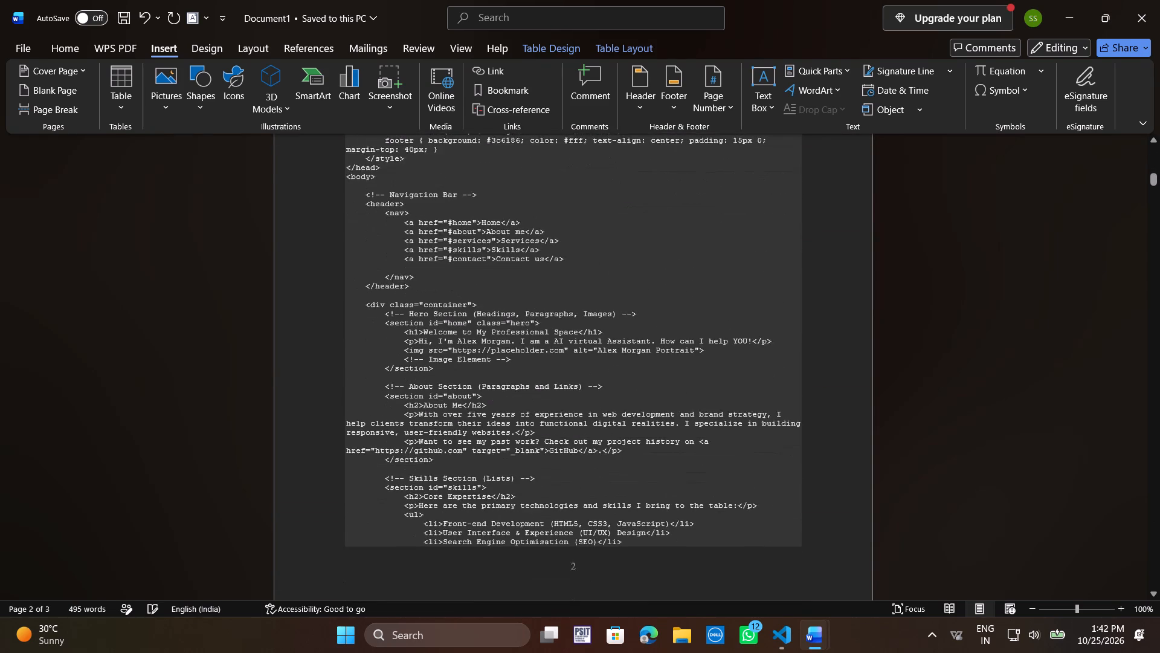
scroll(627, 339, up, 4)
scroll(627, 339, down, 2)
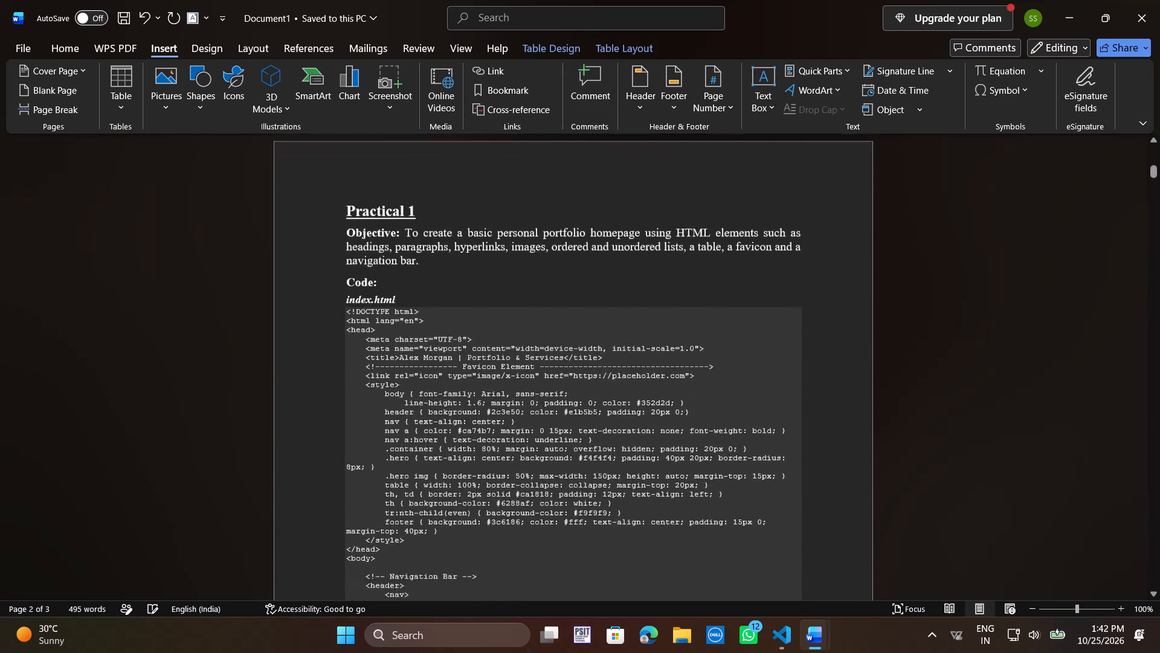
scroll(627, 339, down, 3)
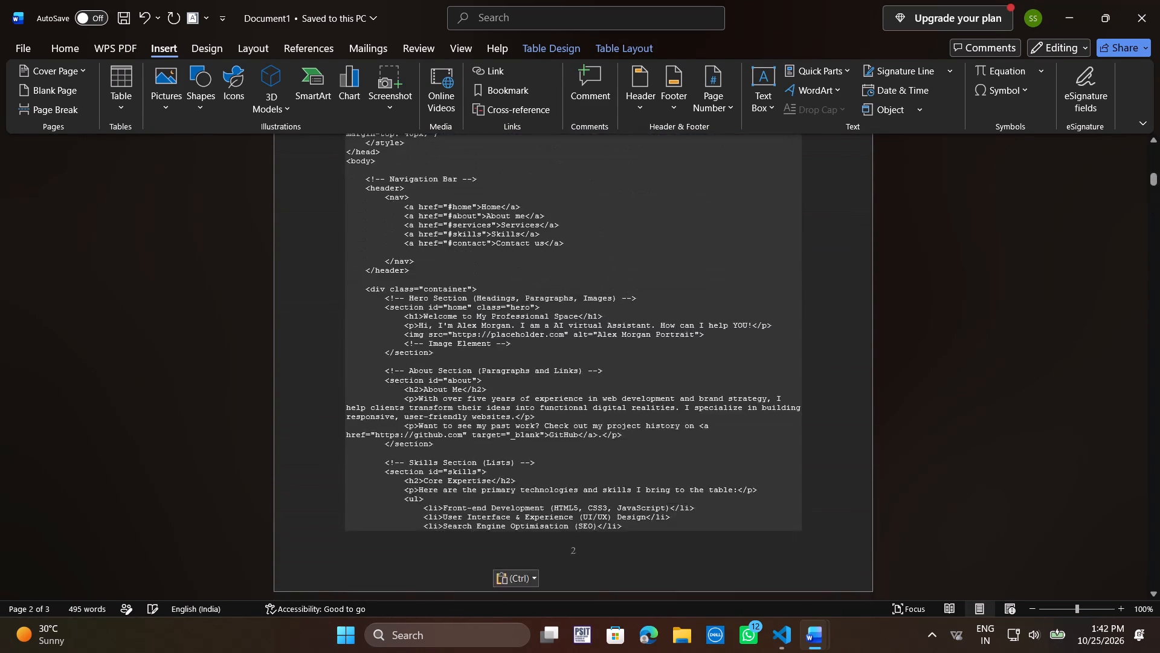
scroll(627, 339, down, 6)
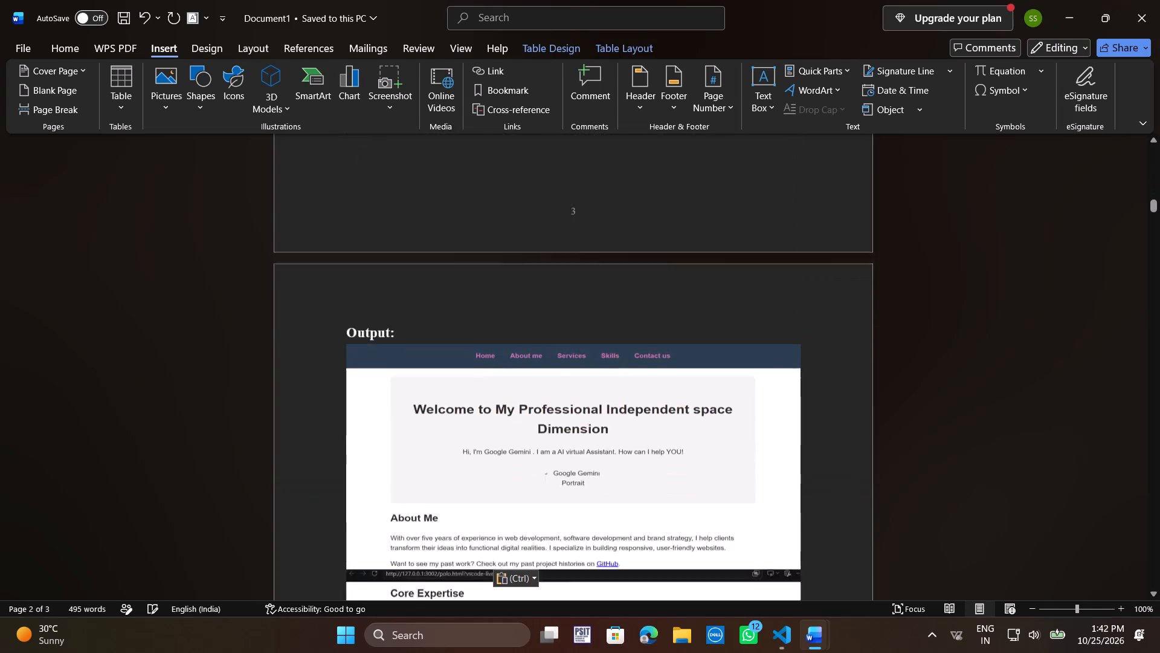
scroll(627, 339, down, 6)
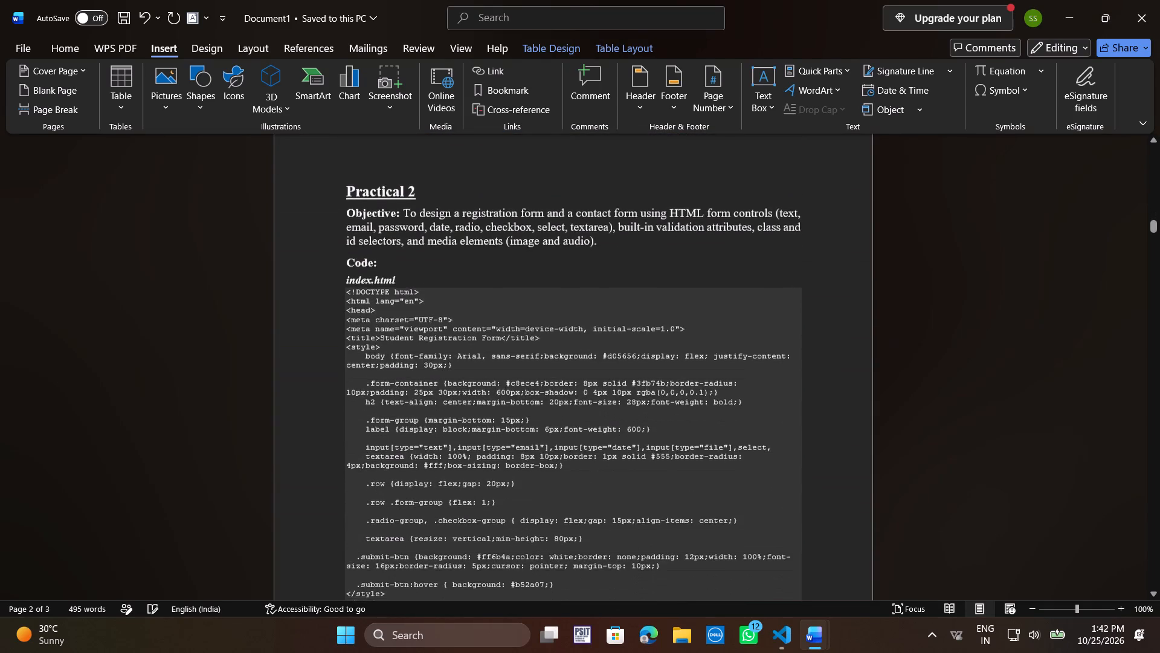
scroll(627, 339, down, 7)
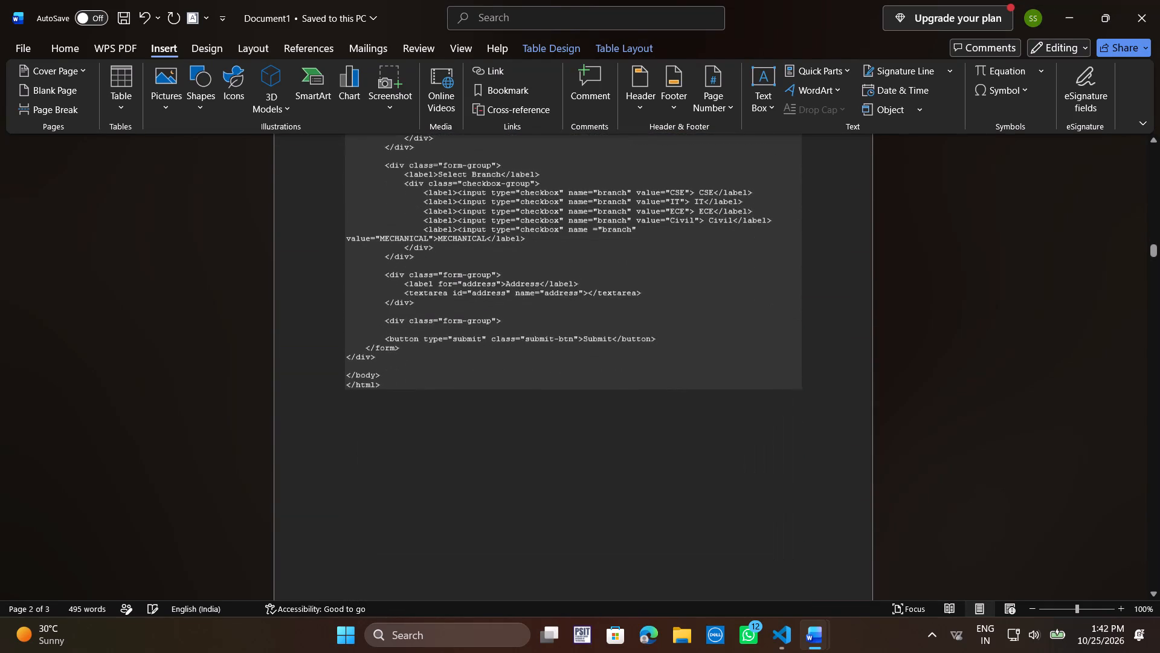
scroll(627, 339, down, 9)
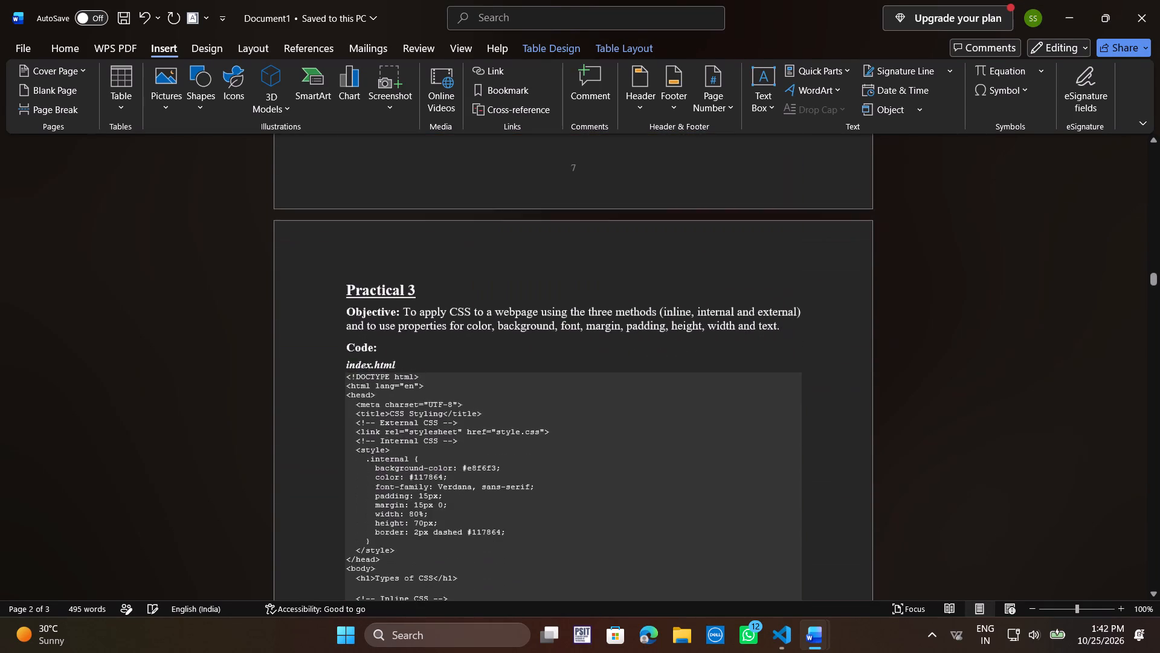
scroll(627, 339, down, 11)
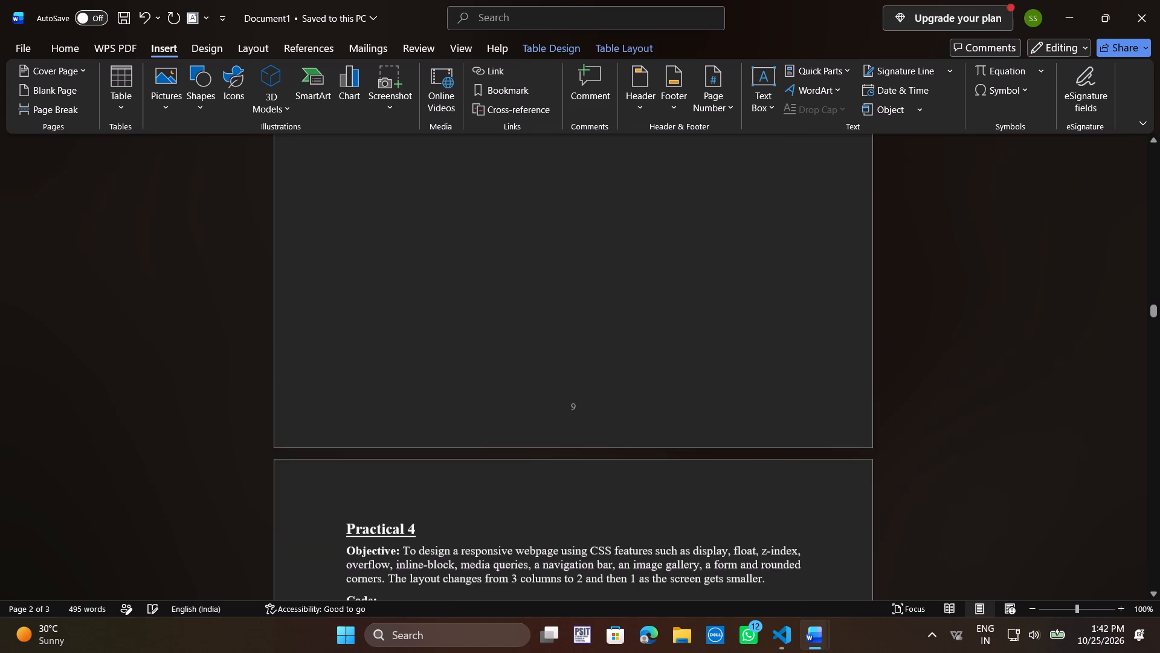
scroll(627, 341, down, 9)
scroll(627, 341, down, 17)
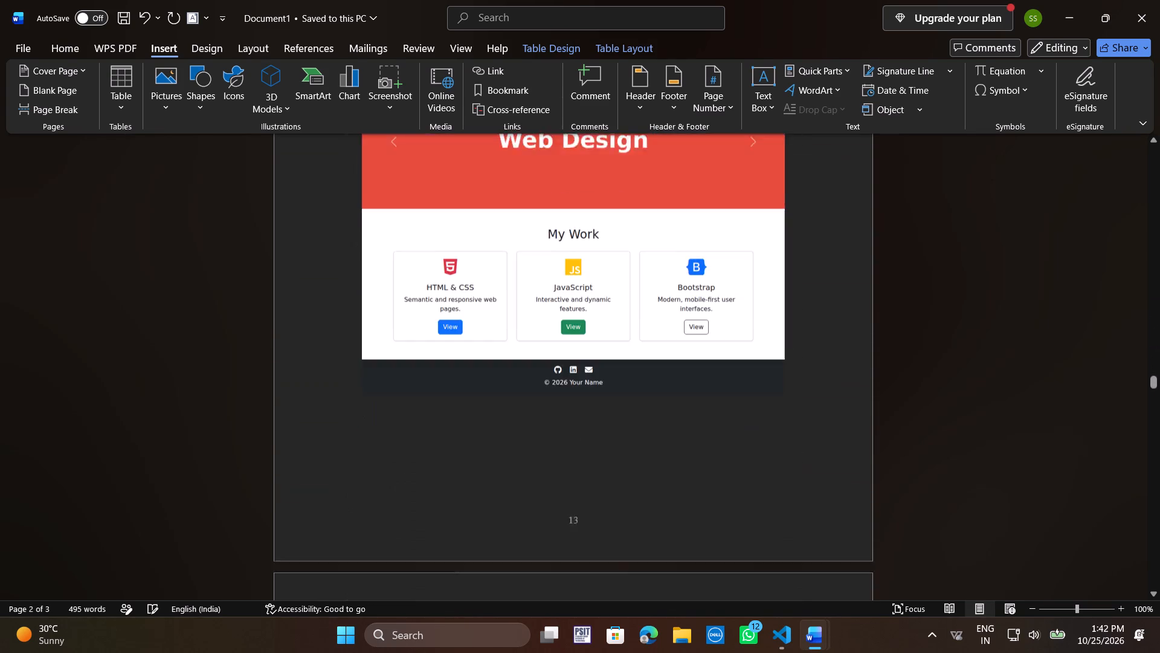
scroll(628, 346, down, 12)
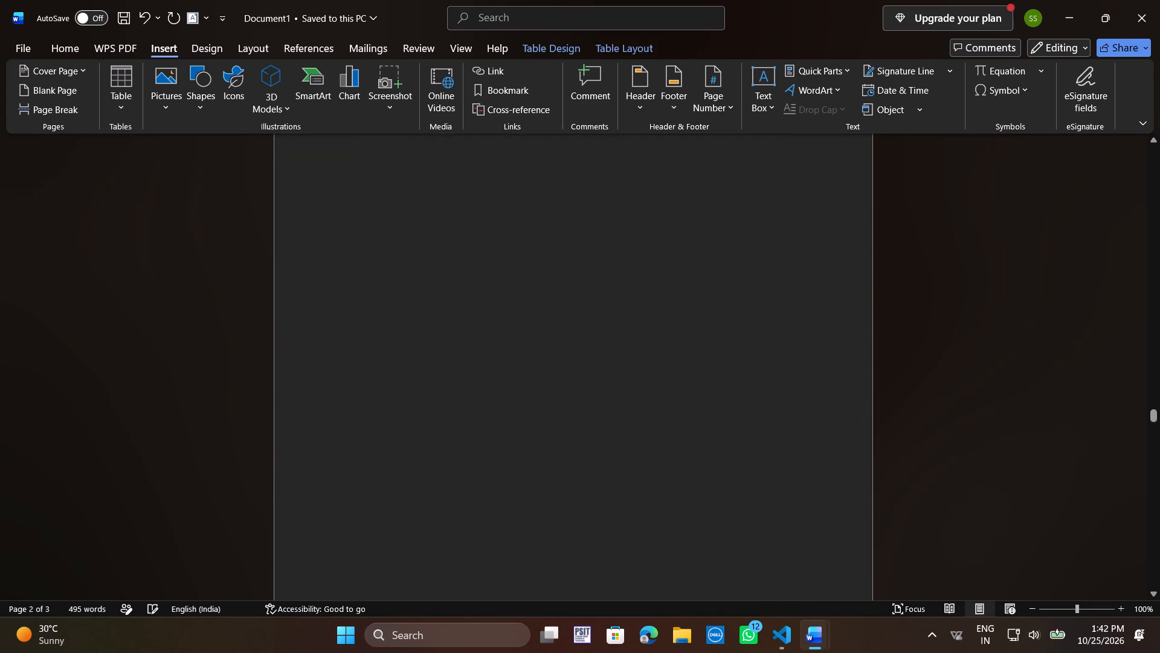
scroll(629, 349, down, 9)
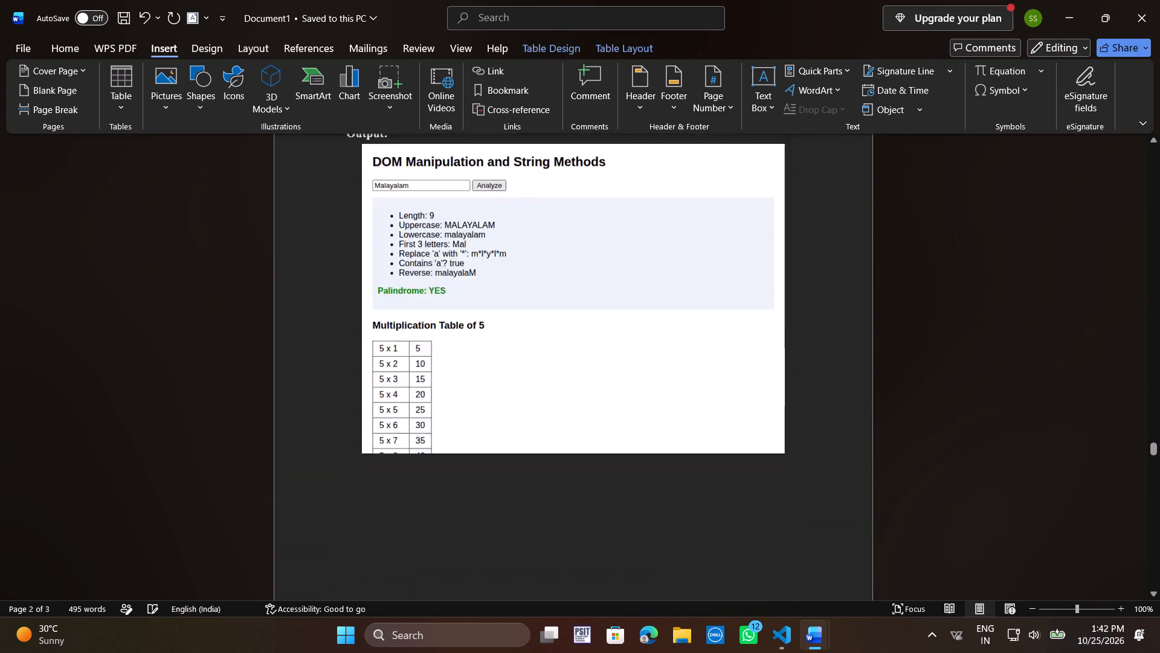
scroll(629, 351, down, 6)
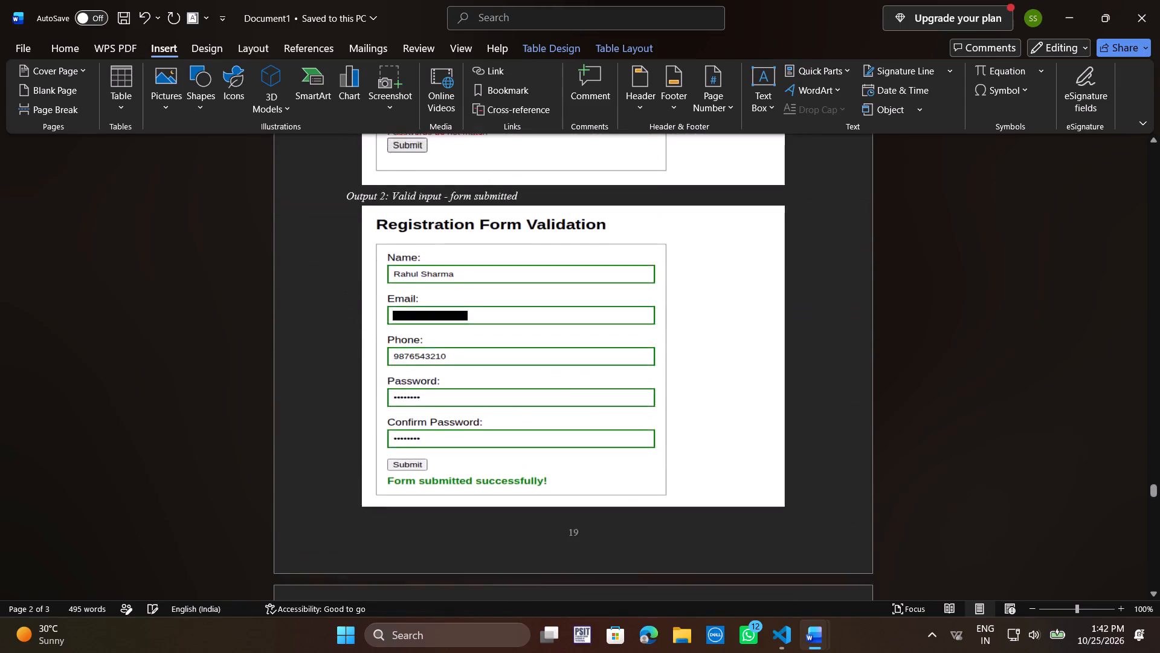
scroll(630, 354, down, 7)
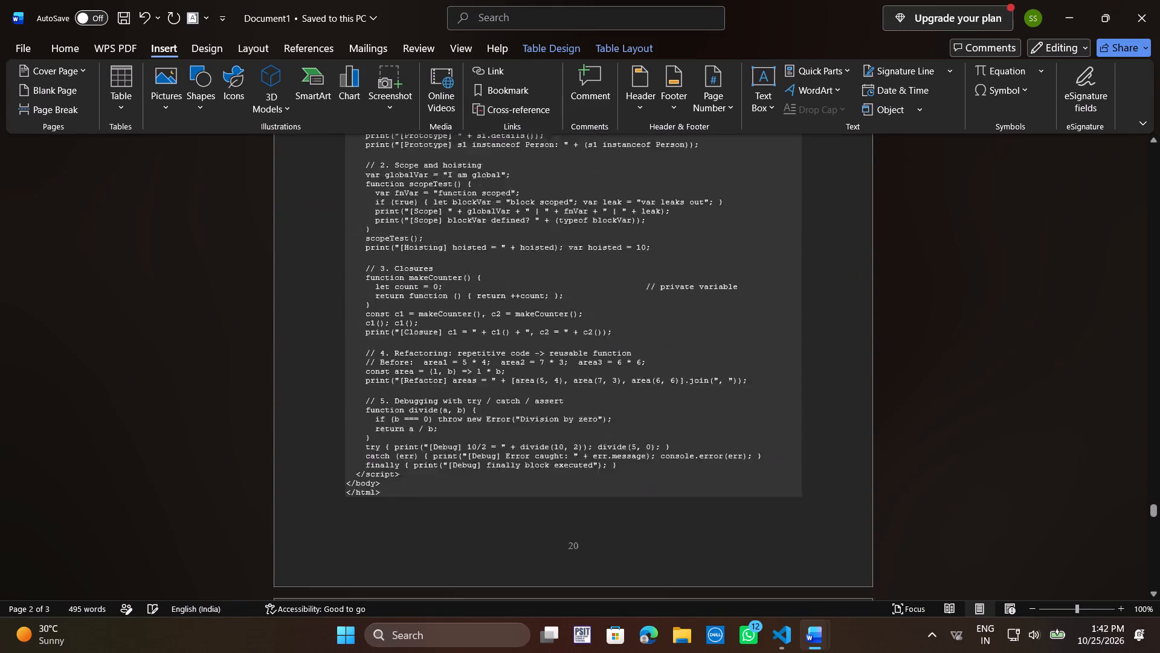
scroll(631, 355, down, 17)
scroll(633, 362, up, 12)
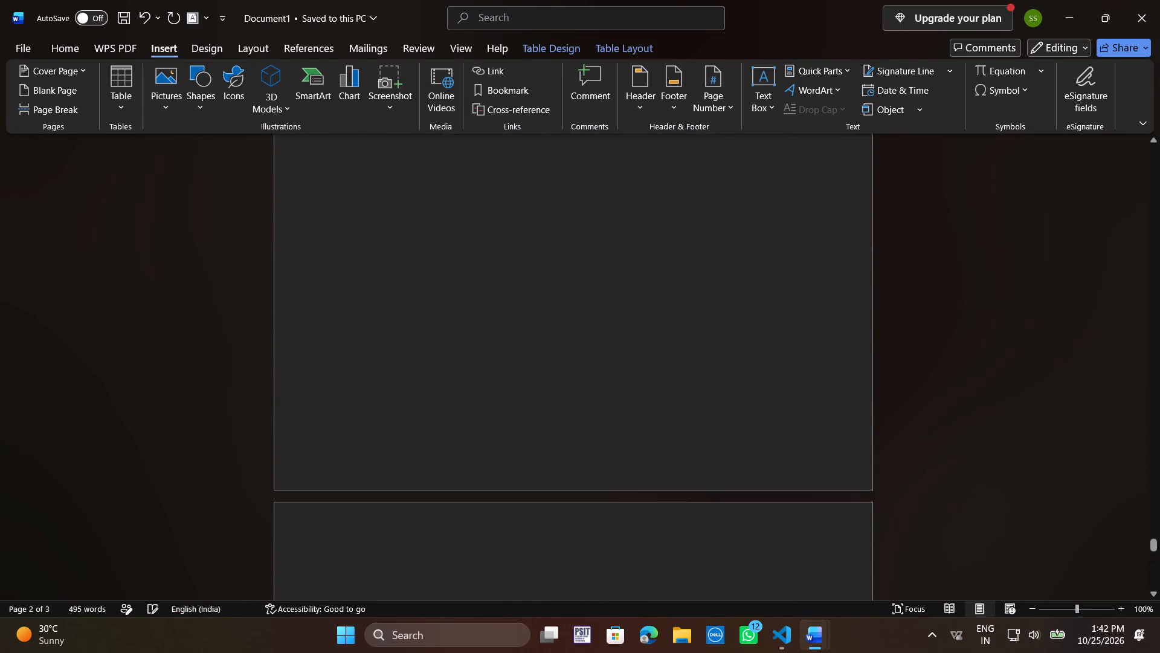
scroll(378, 157, up, 13)
Save Document1 as FSDproject2026 in the OneDrive Documents folder.
click(120, 22)
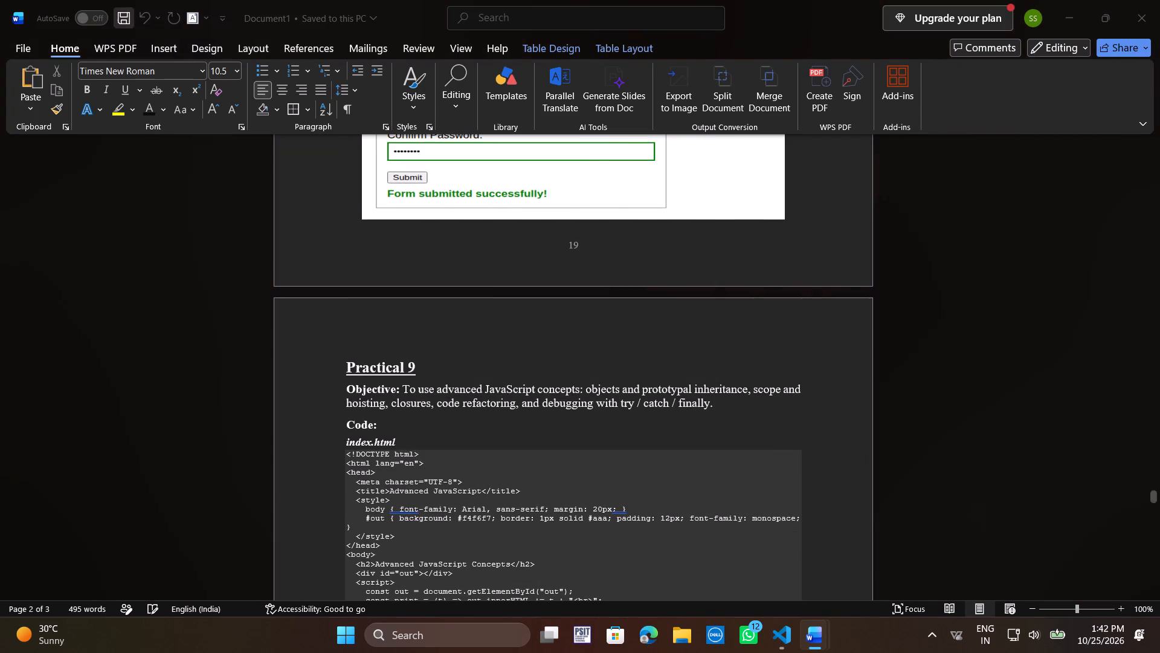
drag(511, 278, 380, 272)
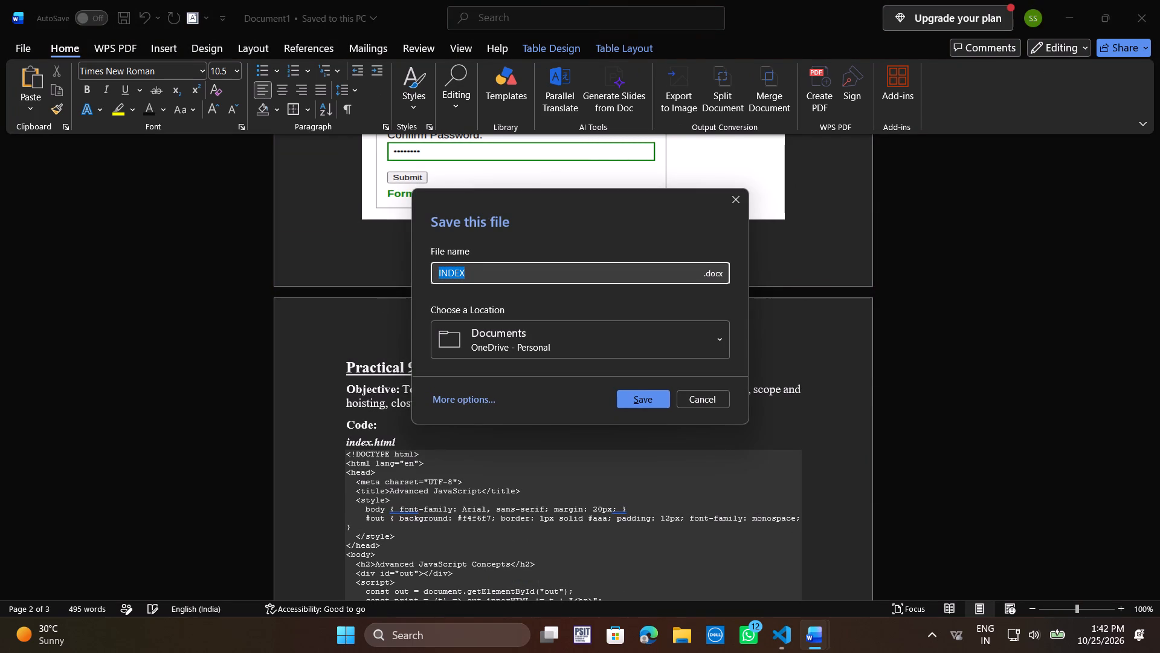
key(BackSpace)
text(FSD)
text(project)
text(202)
key(6)
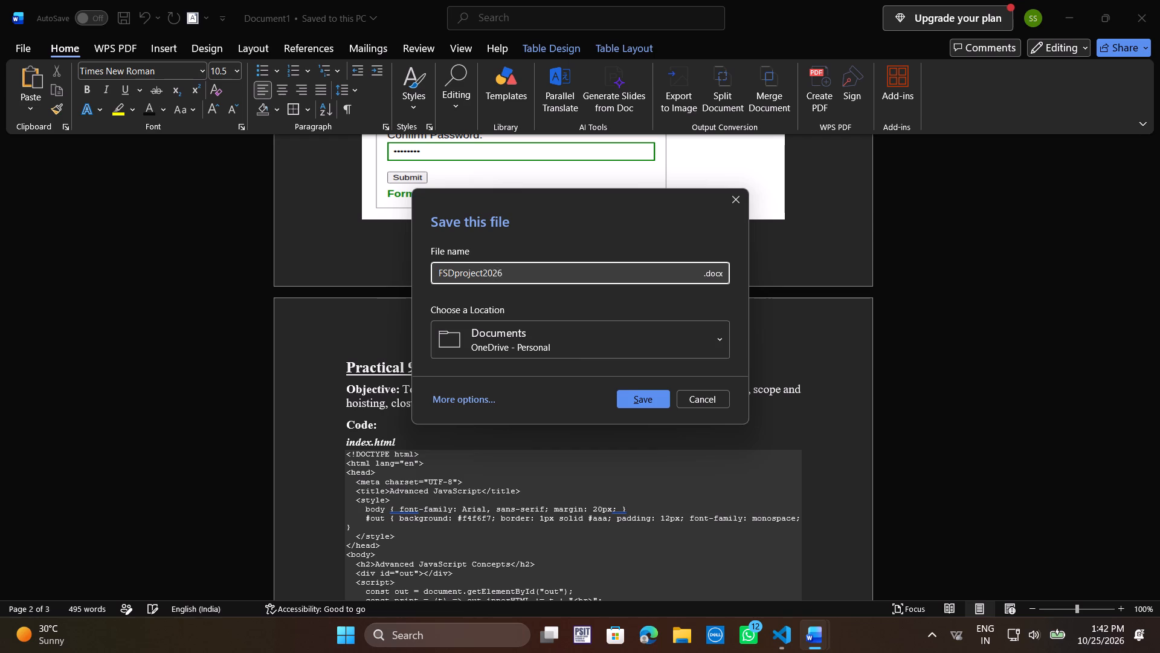
key(Return)
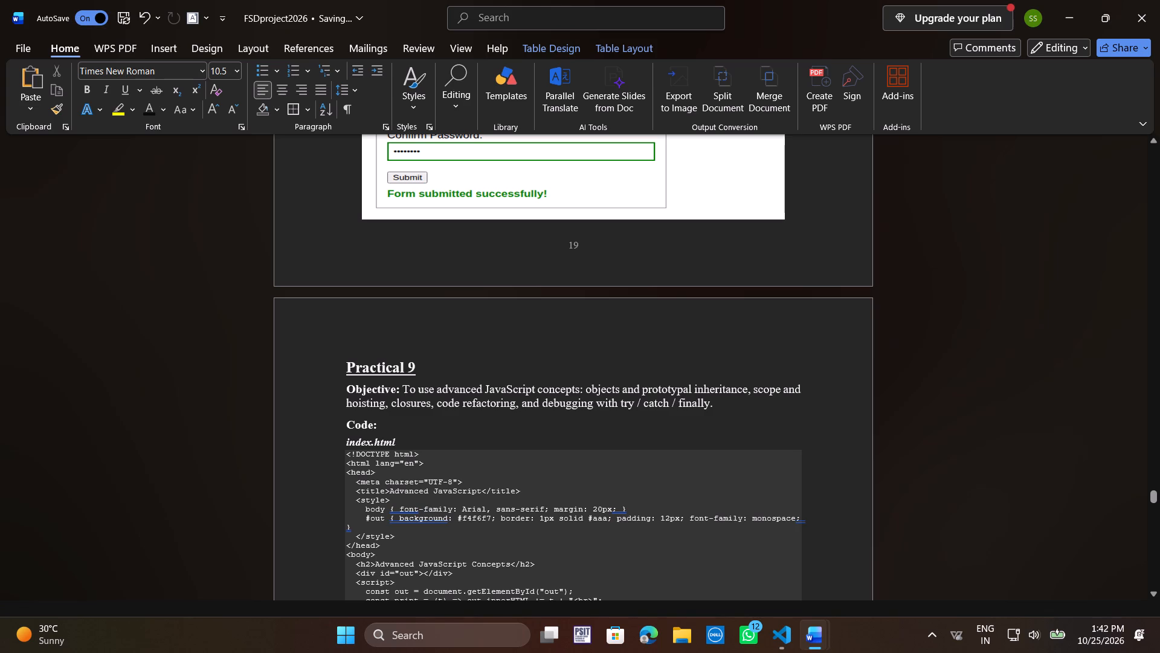
triple_click(123, 16)
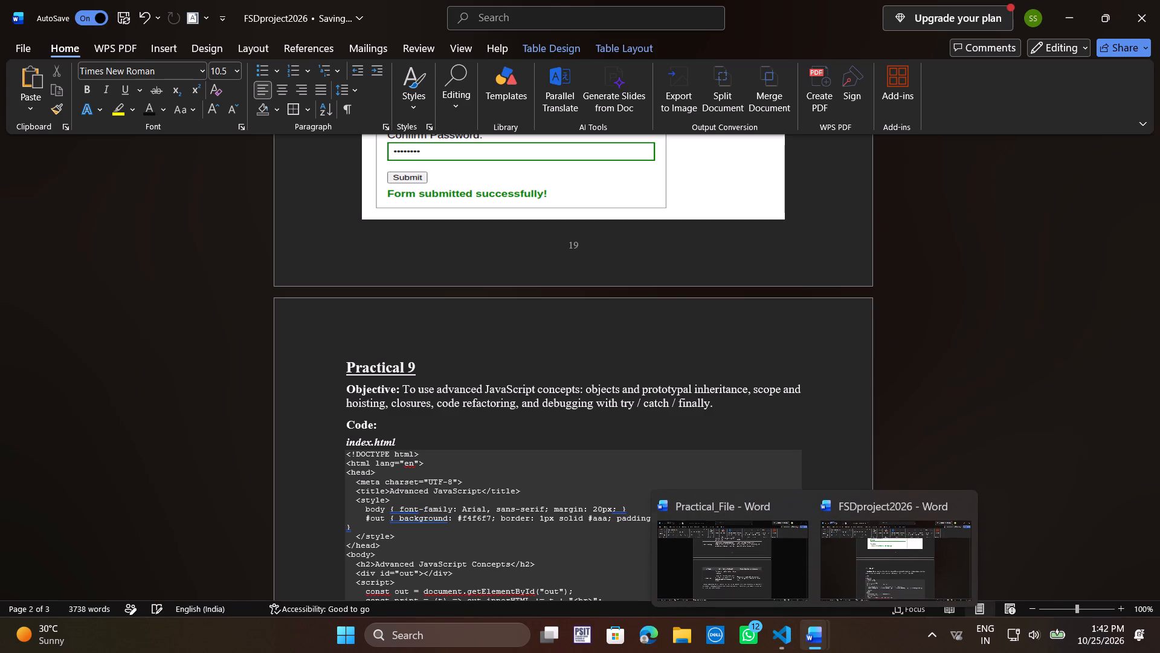
Close the Practical_File document.
click(797, 507)
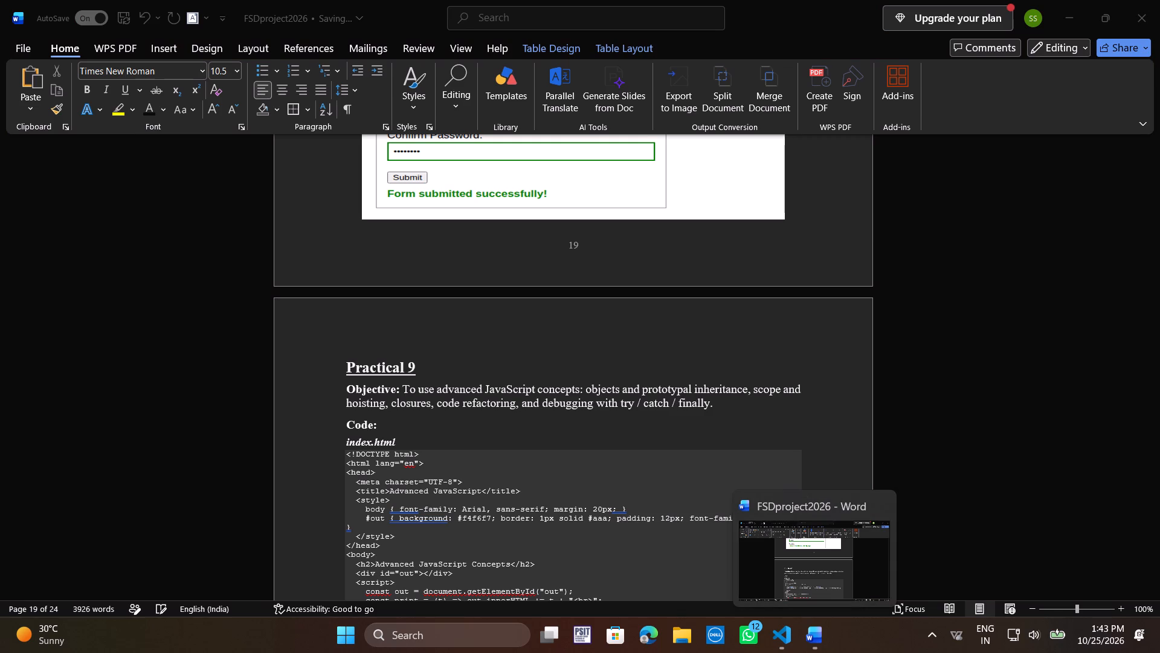
Examine the page layout of Practical 9 and Practical 10 in FSDproject2026.
scroll(774, 332, up, 1)
scroll(747, 375, down, 1)
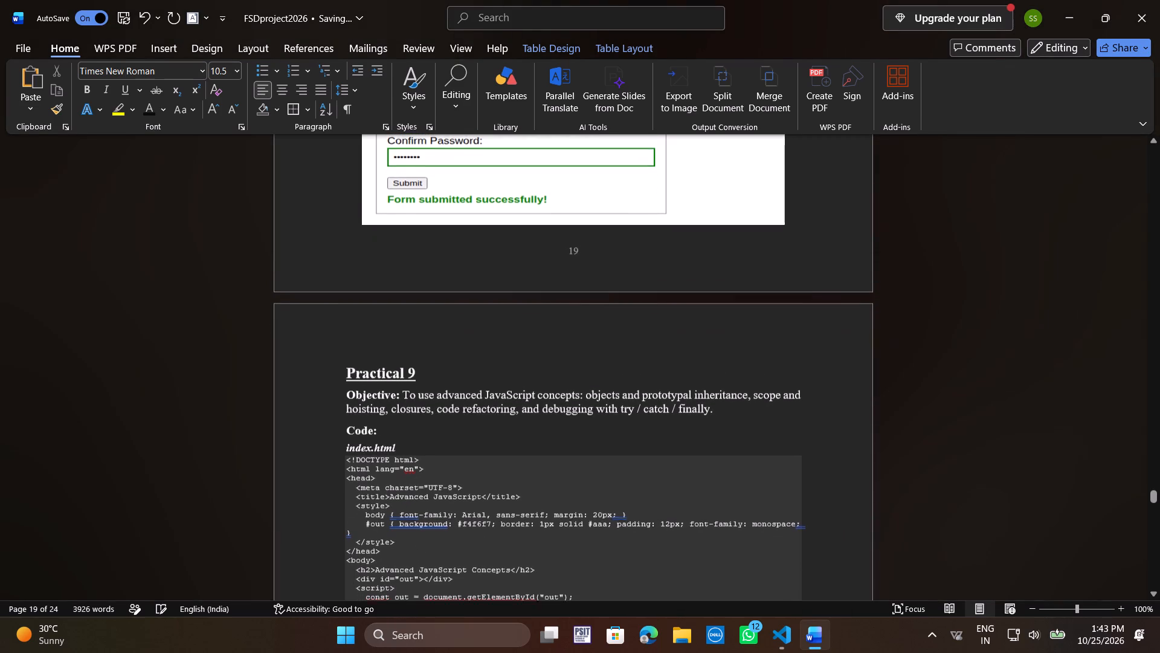
scroll(747, 375, down, 14)
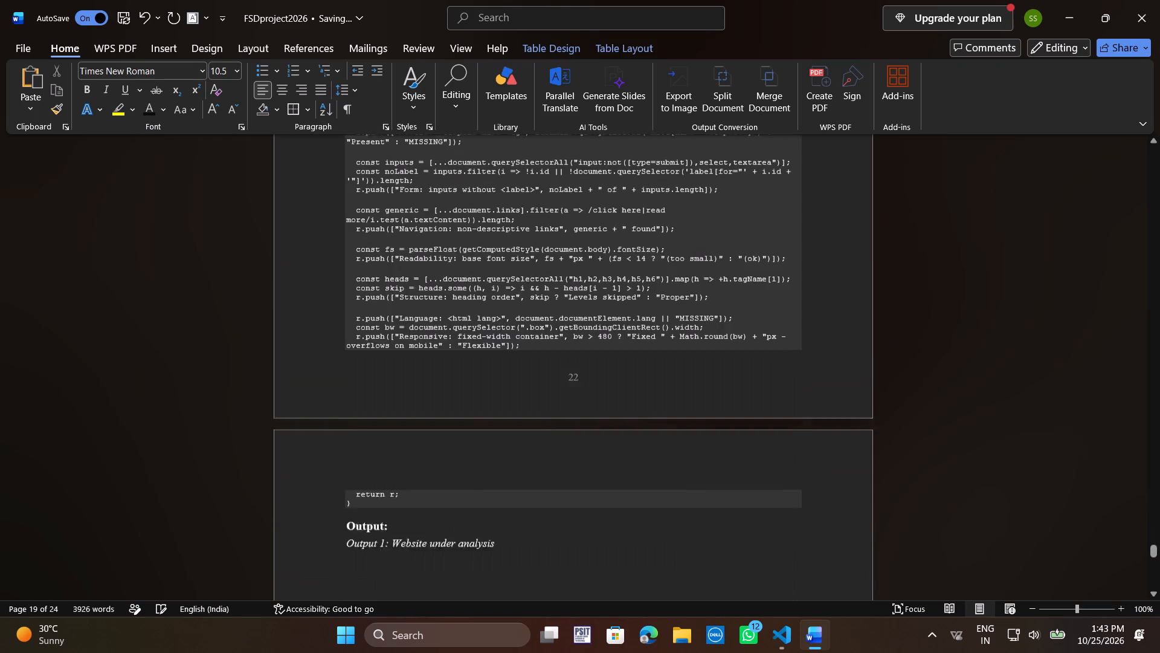
click(811, 634)
click(811, 634)
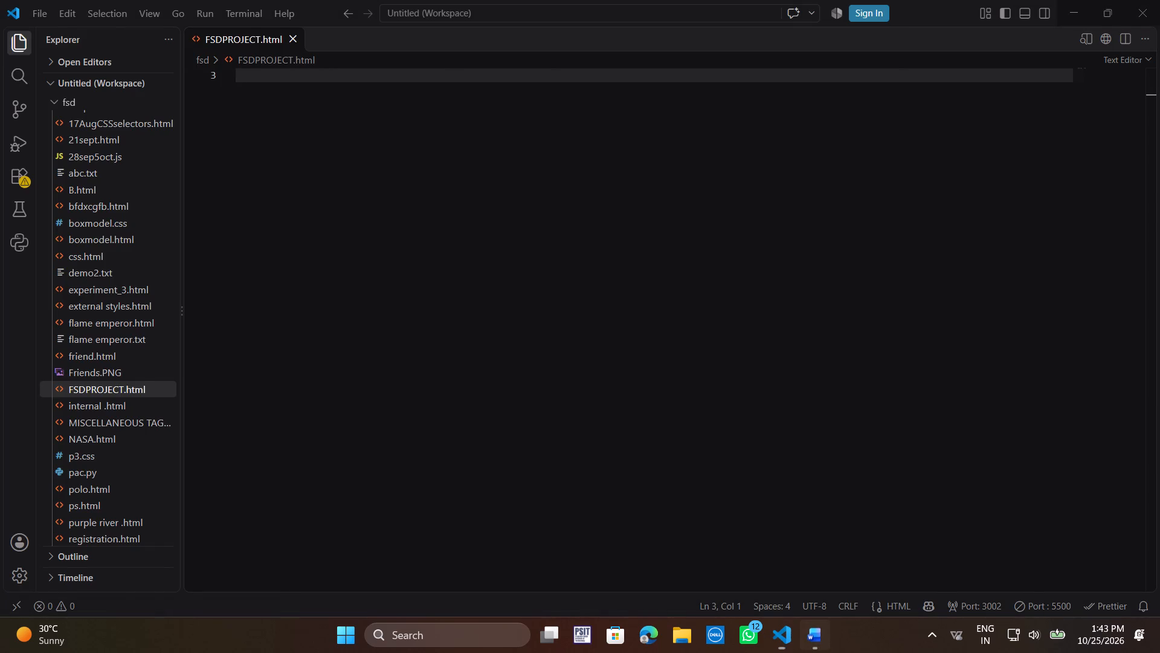
scroll(585, 359, up, 20)
scroll(585, 359, up, 20)
scroll(585, 359, up, 20)
Save FSDproject2026 again, go back to its Index page and close the document.
click(123, 25)
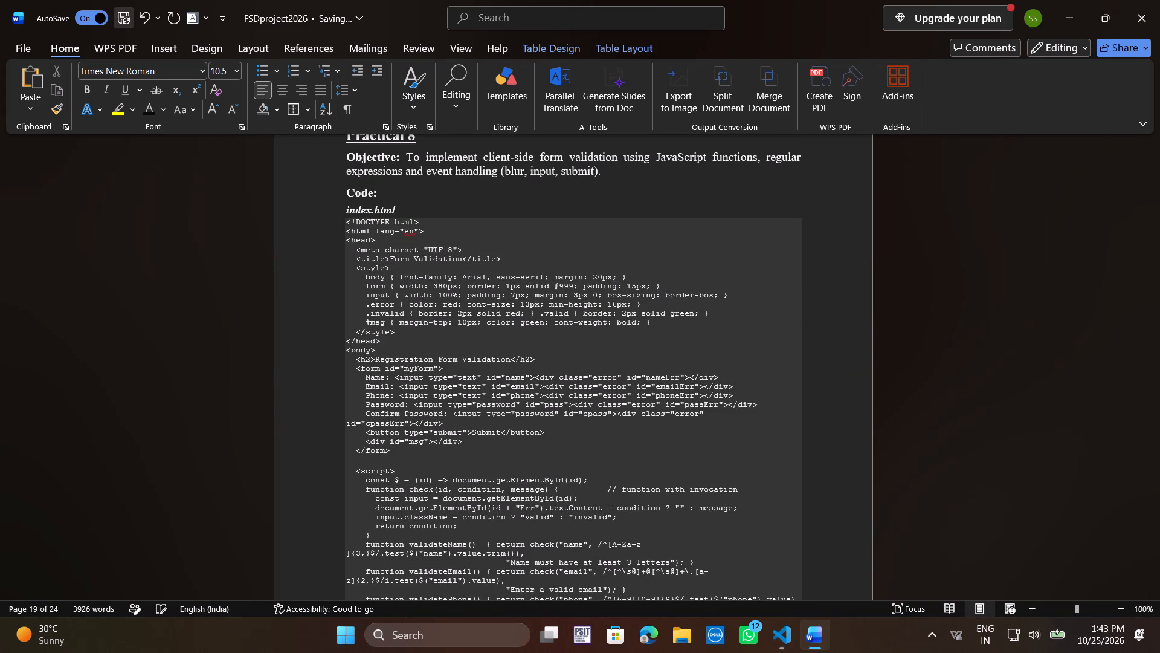
scroll(269, 235, up, 20)
scroll(269, 235, up, 20)
scroll(269, 235, up, 20)
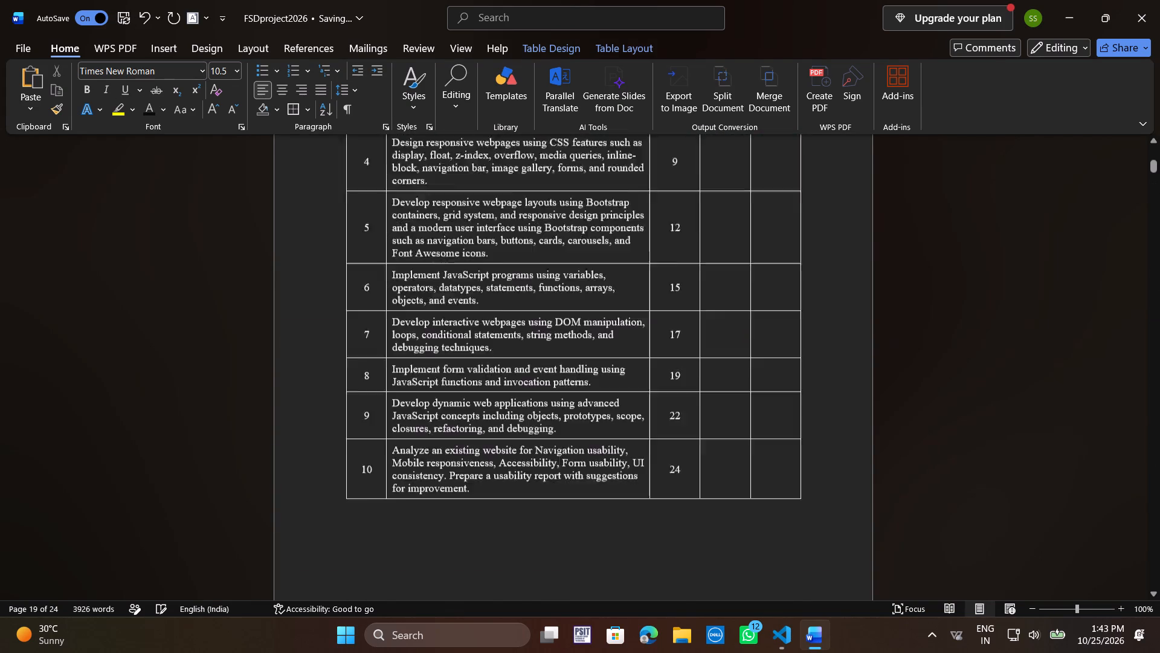
scroll(694, 270, up, 20)
scroll(694, 270, up, 20)
scroll(694, 270, up, 9)
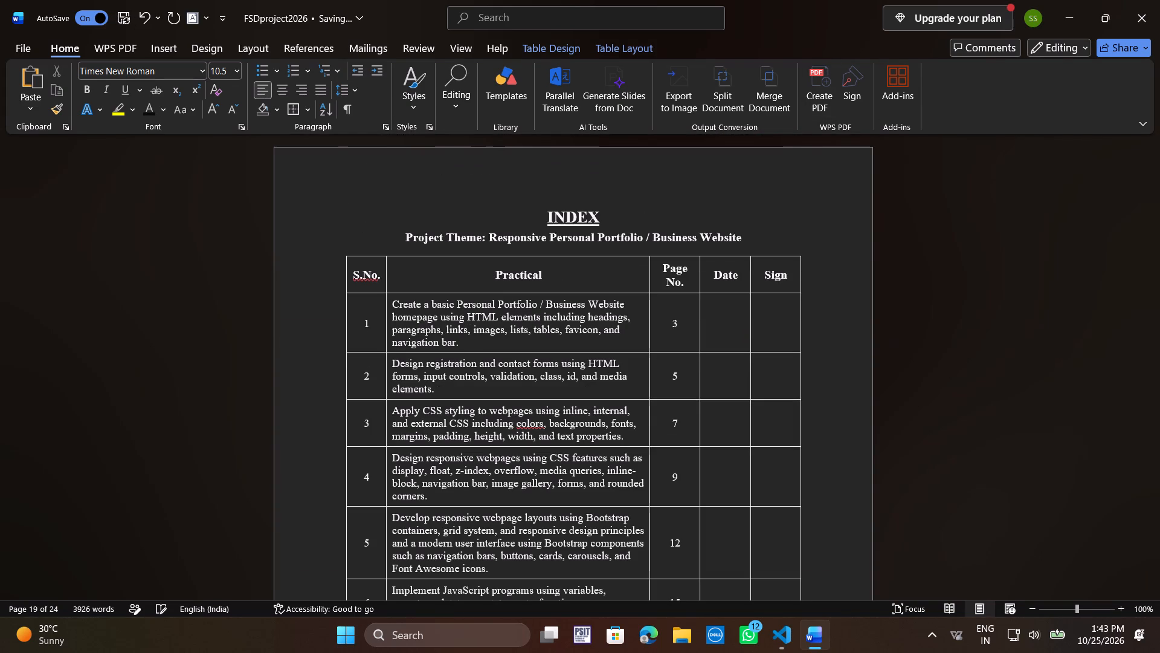
click(1146, 16)
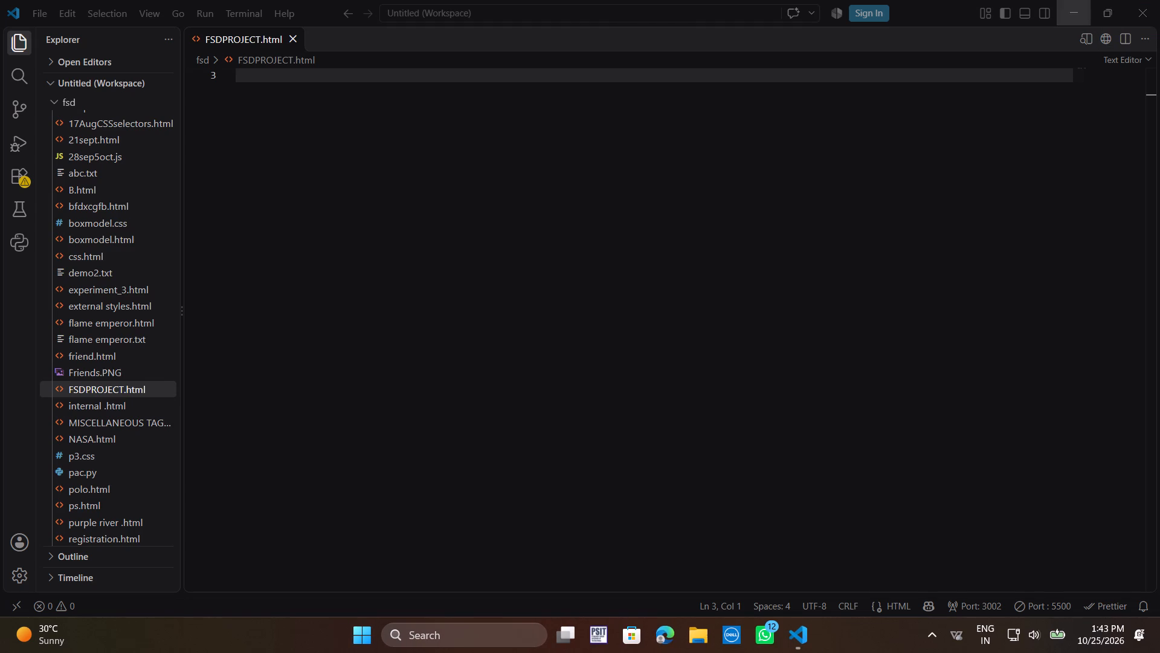
Minimise Visual Studio Code and refresh the desktop.
click(1078, 19)
right_click(566, 121)
click(631, 188)
right_click(567, 131)
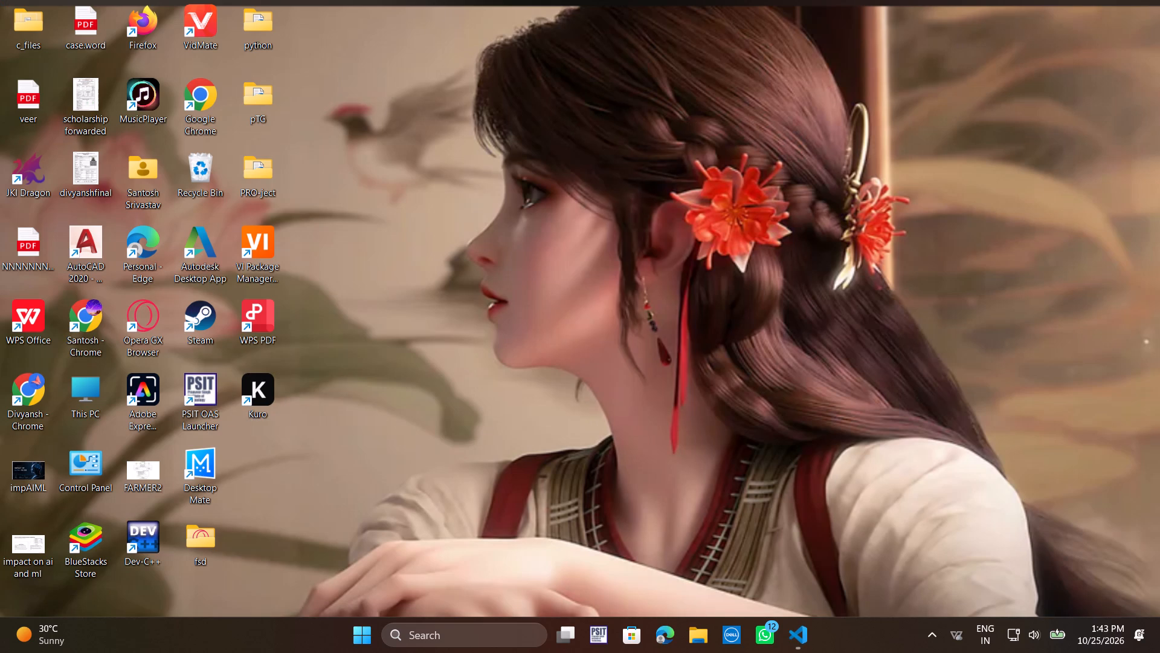
click(602, 192)
right_click(531, 91)
click(578, 148)
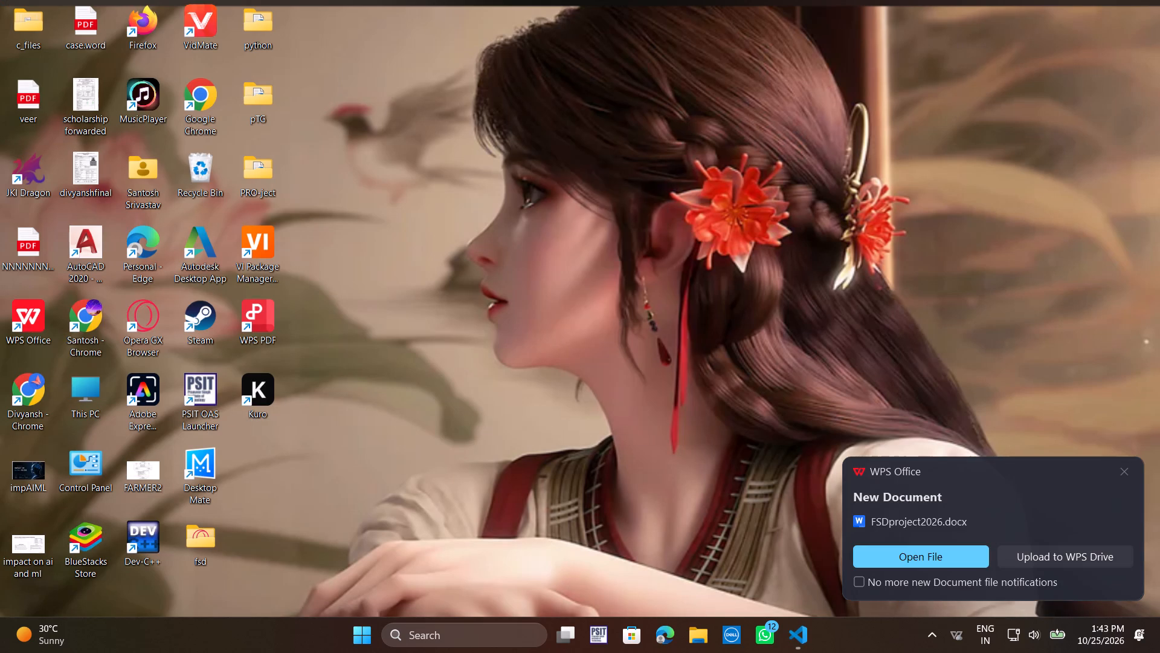
right_click(555, 92)
click(630, 151)
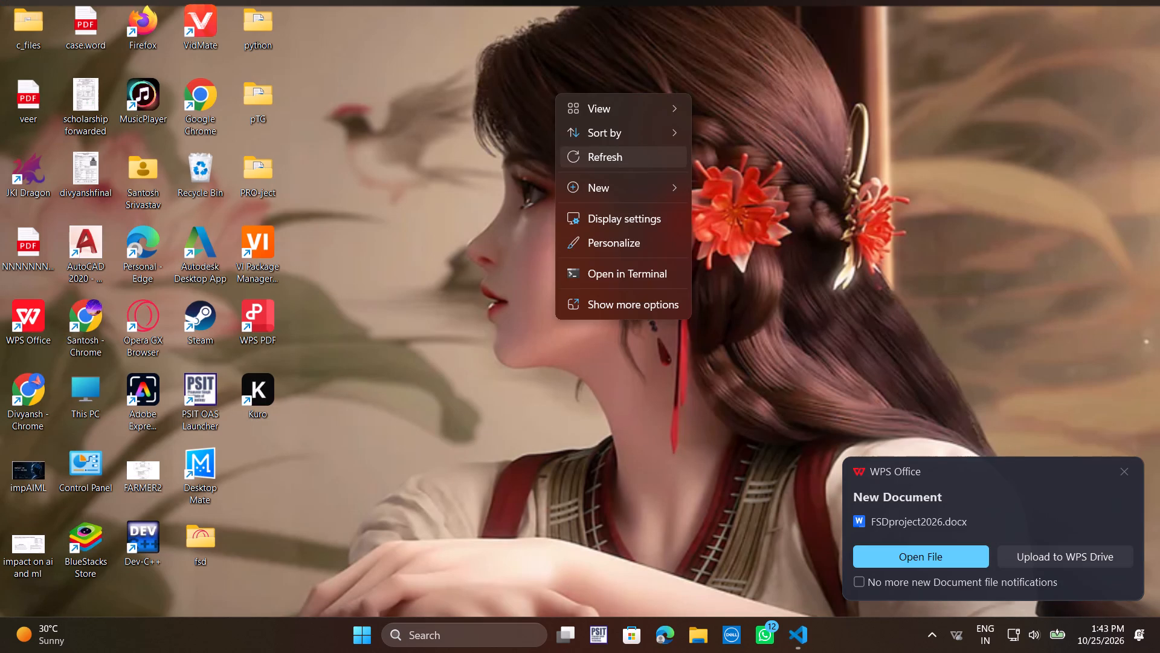
Dismiss the WPS Office notification about the new FSDproject2026.docx document.
click(1123, 473)
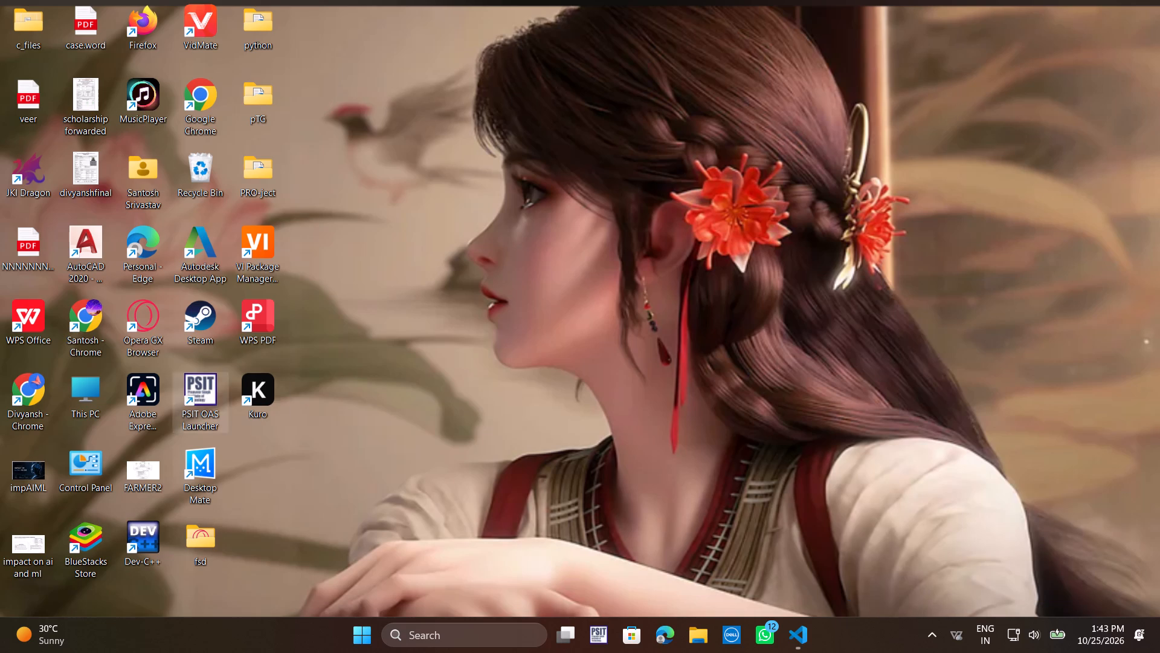
Switch to Chrome, search for i love pdf, and open iLovePDF's Word to PDF converter.
double_click(43, 379)
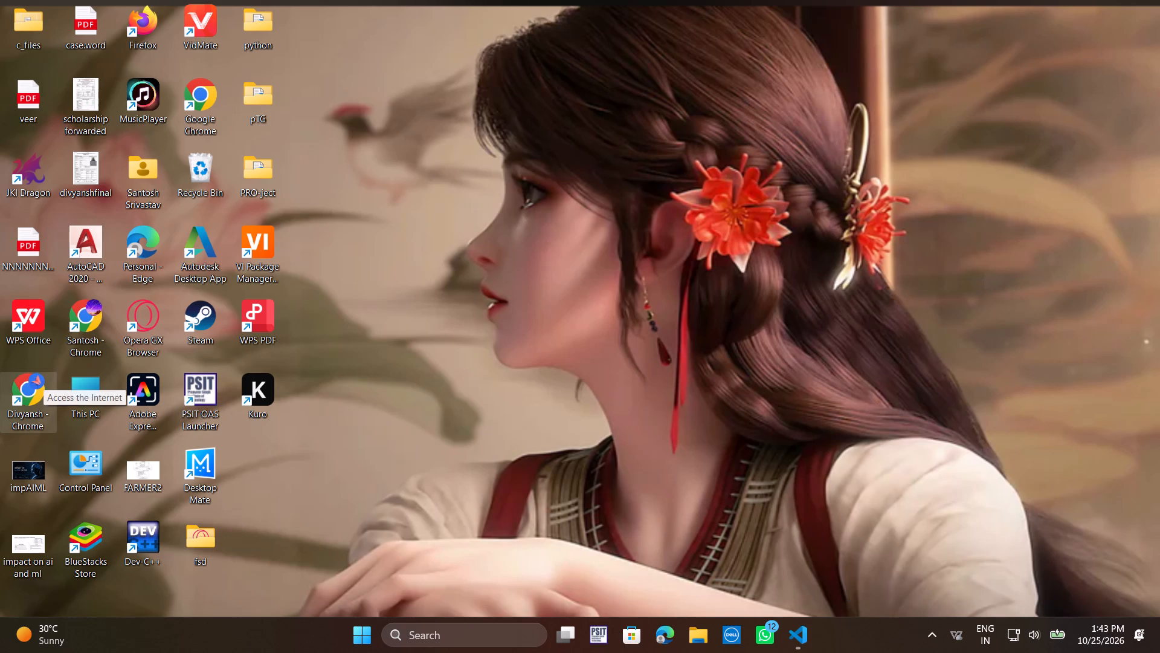
click(436, 326)
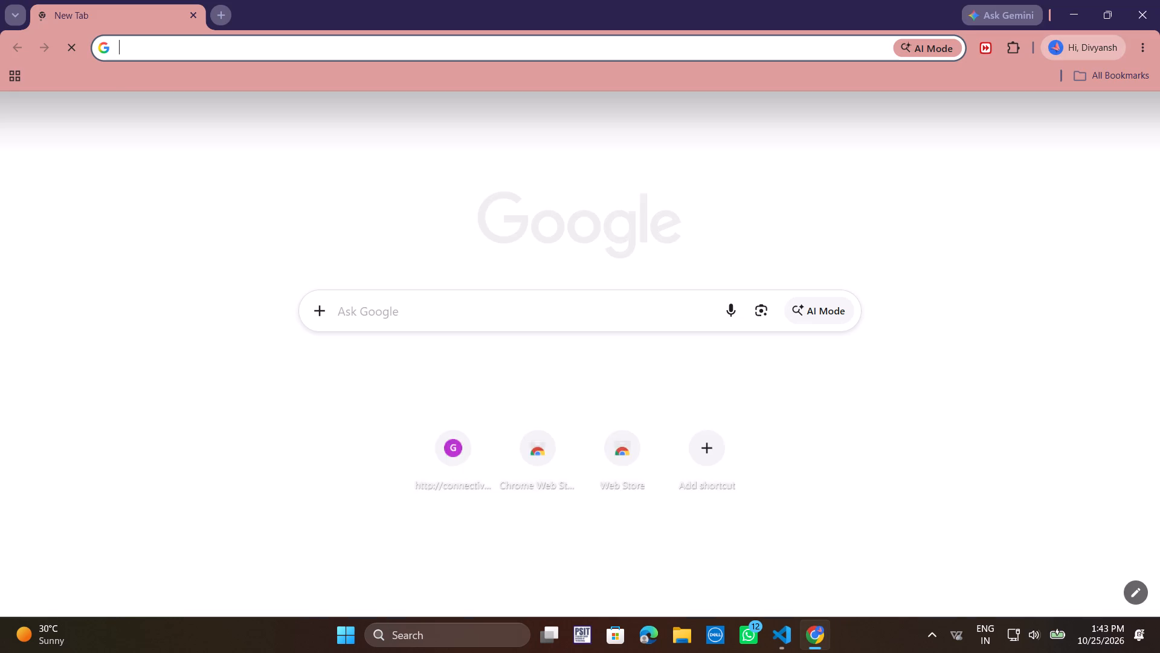
text(i lo)
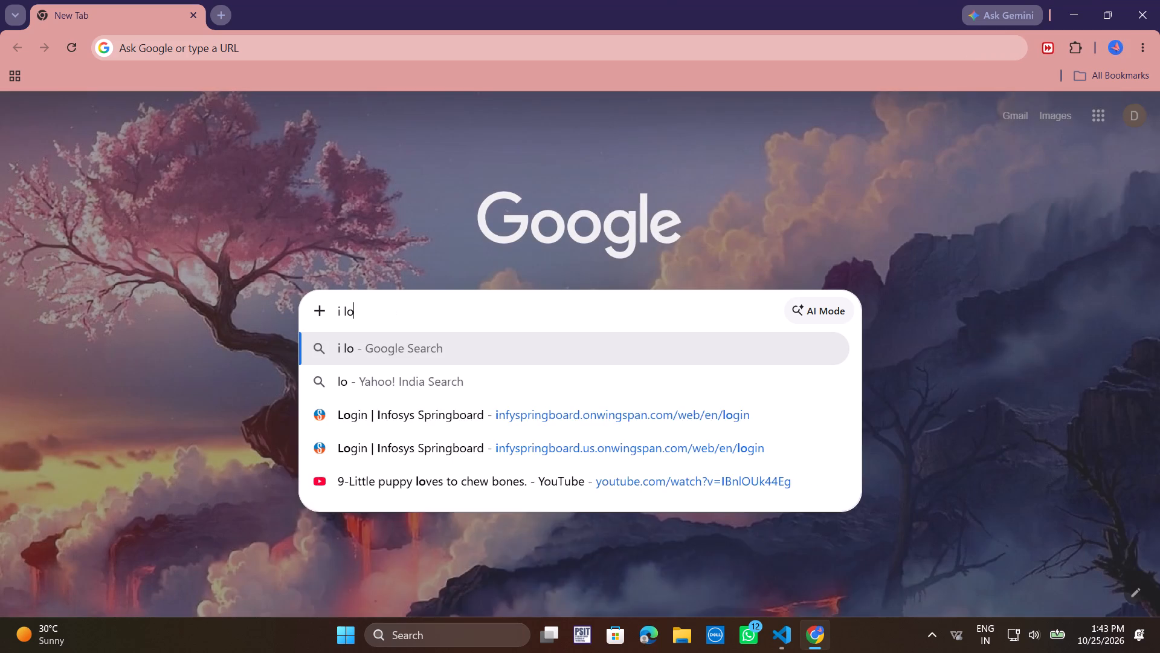
click(411, 369)
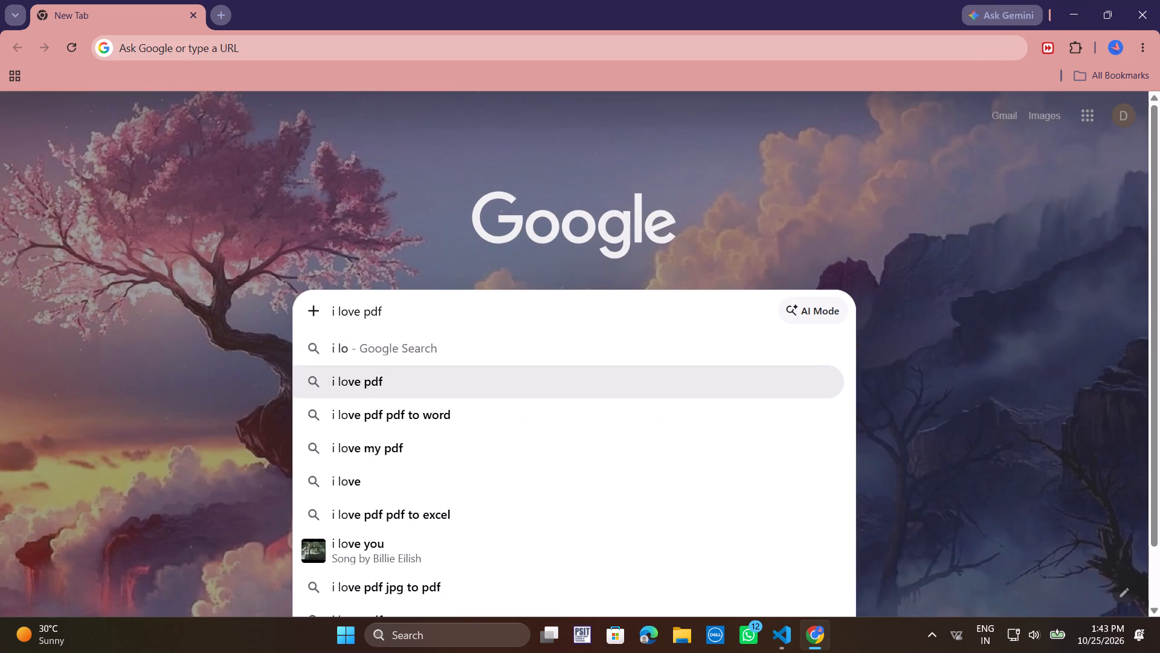
click(292, 229)
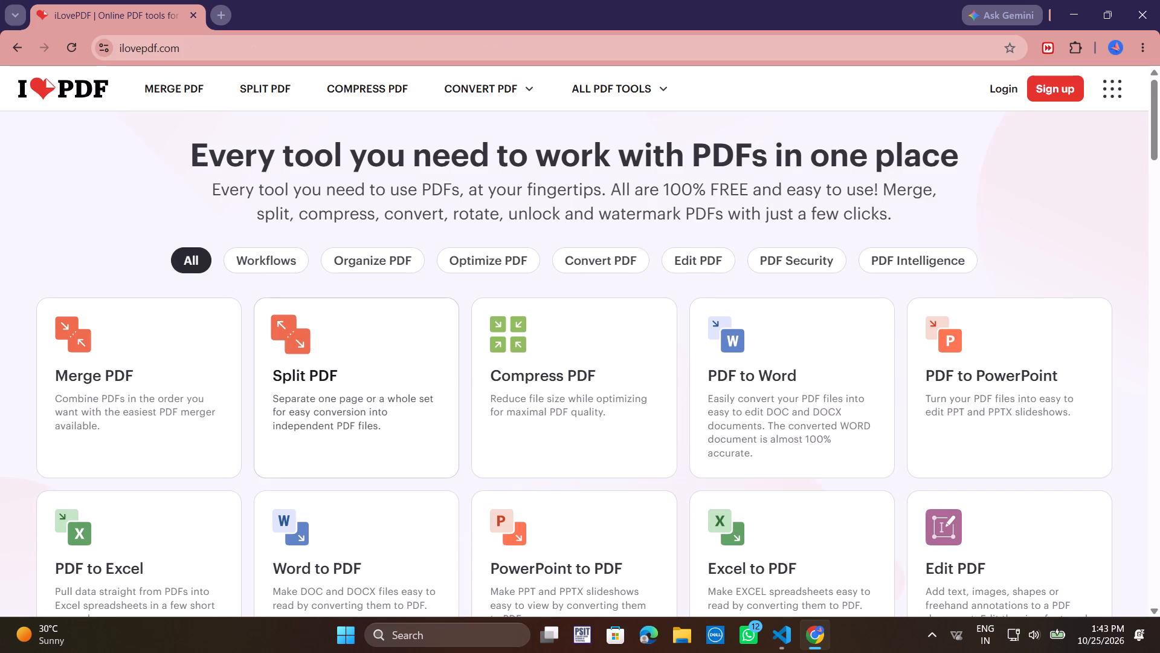
click(320, 542)
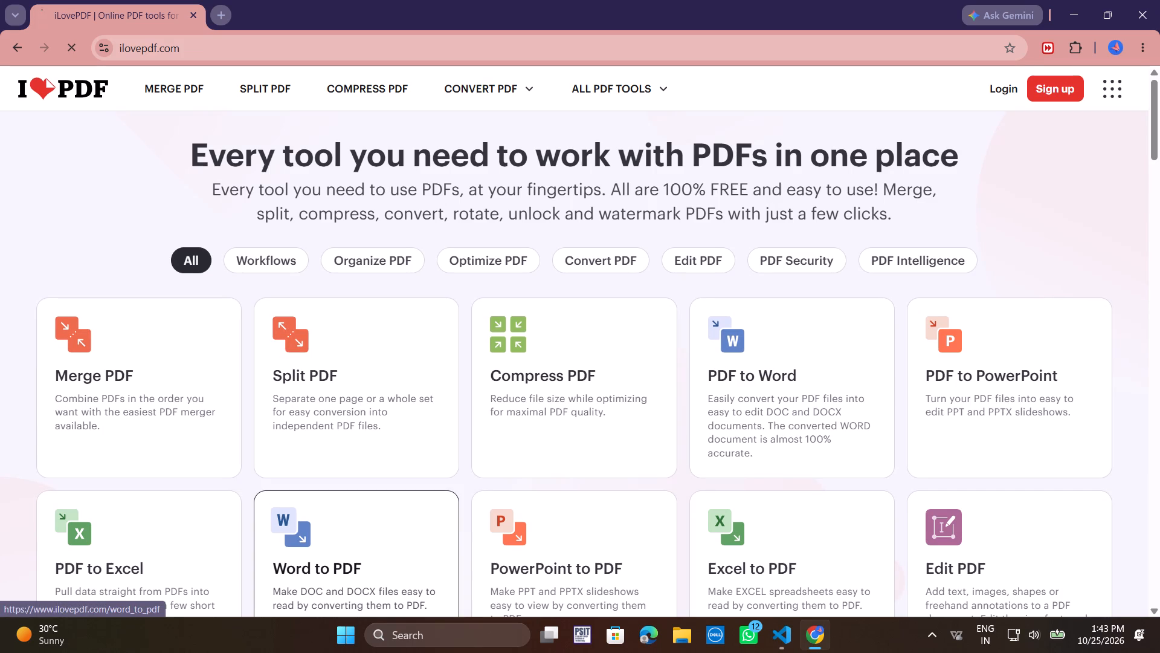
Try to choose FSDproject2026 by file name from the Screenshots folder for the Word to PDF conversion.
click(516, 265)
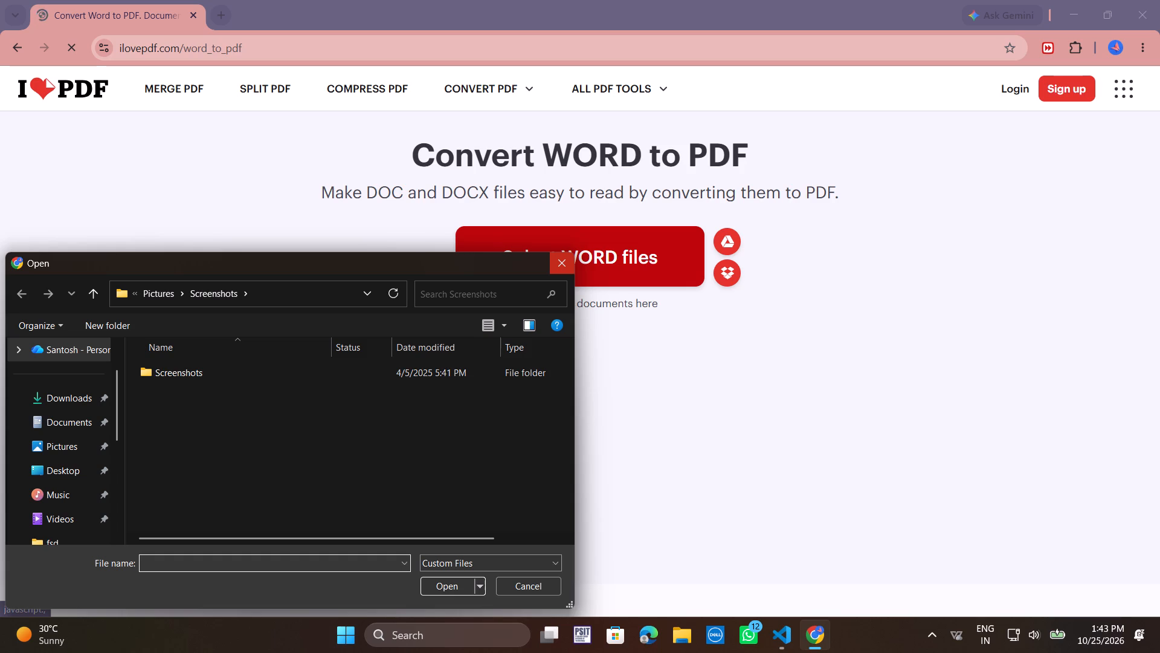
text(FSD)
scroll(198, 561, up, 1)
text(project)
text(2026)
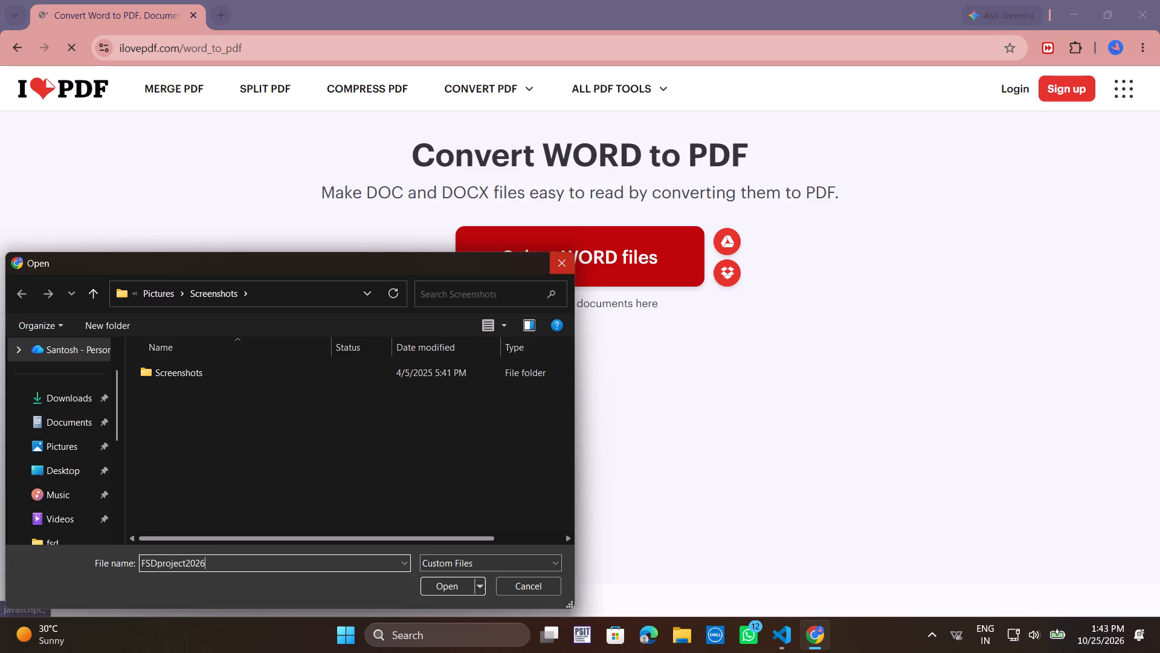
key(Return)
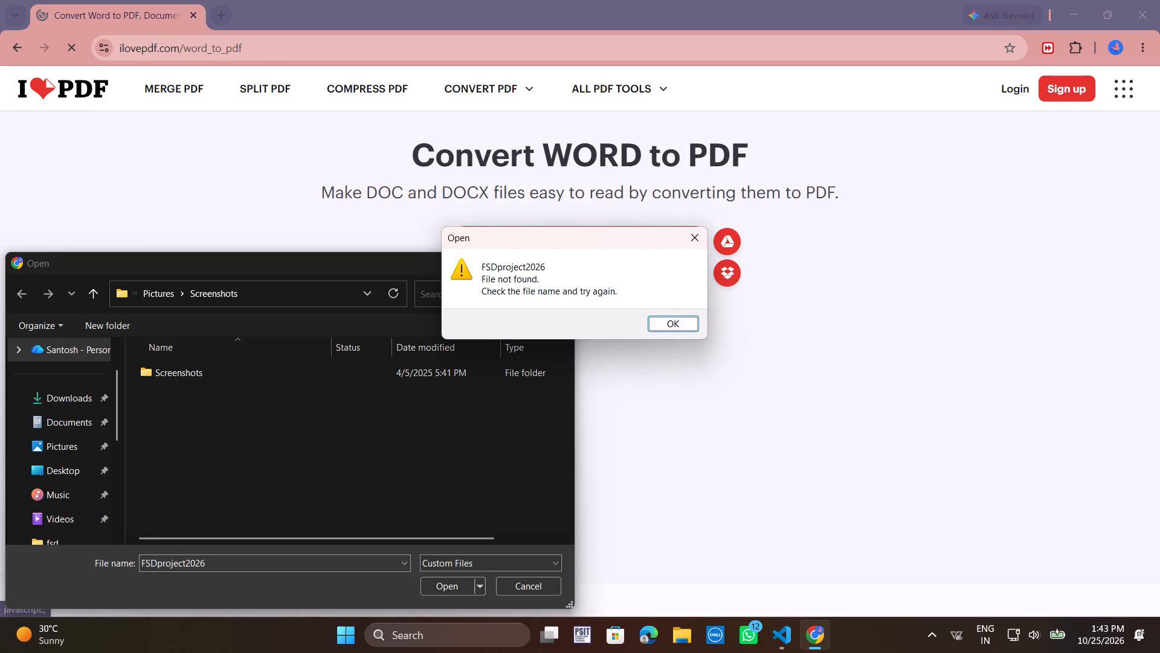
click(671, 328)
Look through Downloads, Home, Gallery, the personal OneDrive folder and Documents for the FSDproject2026 document.
click(80, 392)
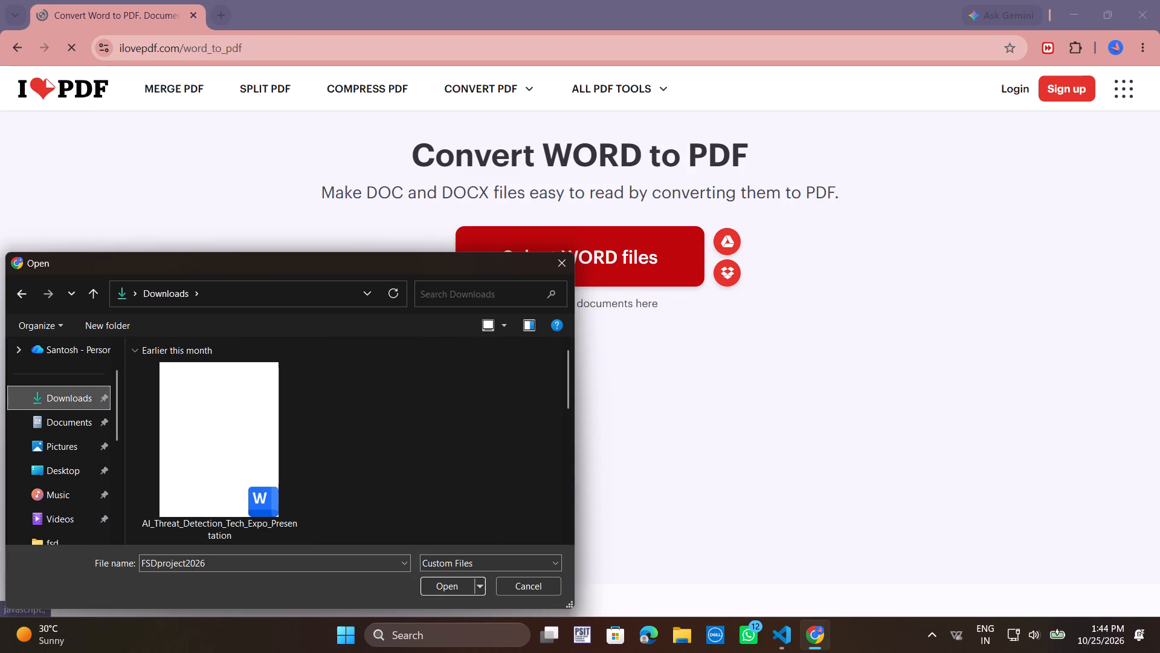
scroll(204, 424, down, 5)
scroll(205, 424, up, 4)
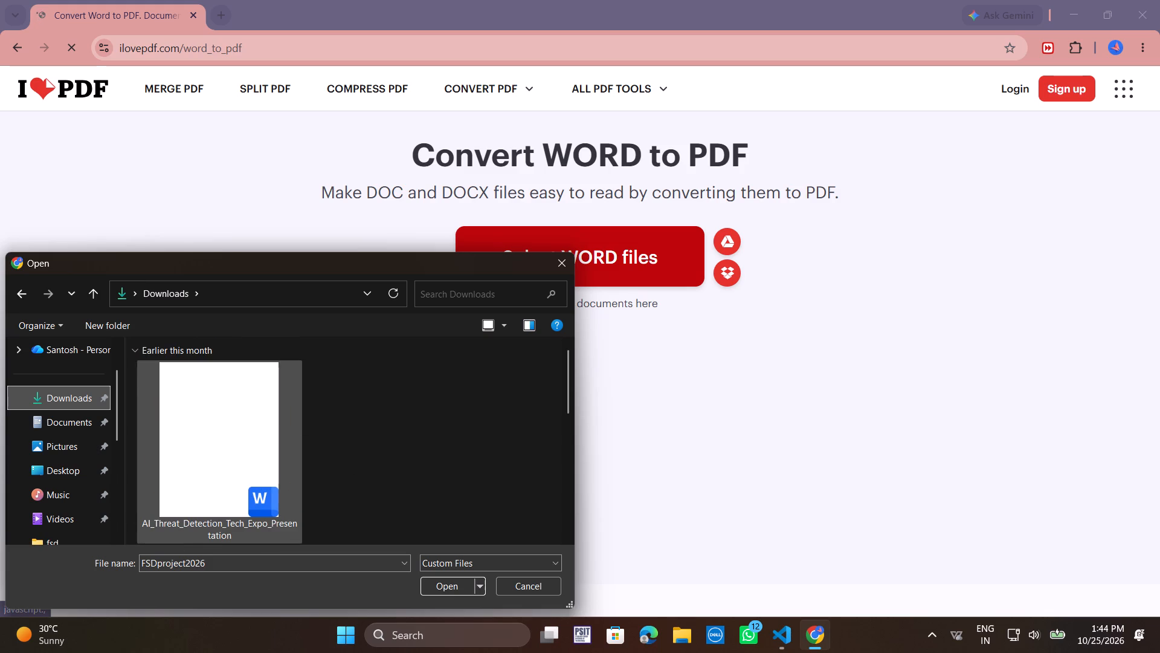
scroll(205, 425, up, 1)
scroll(205, 425, down, 6)
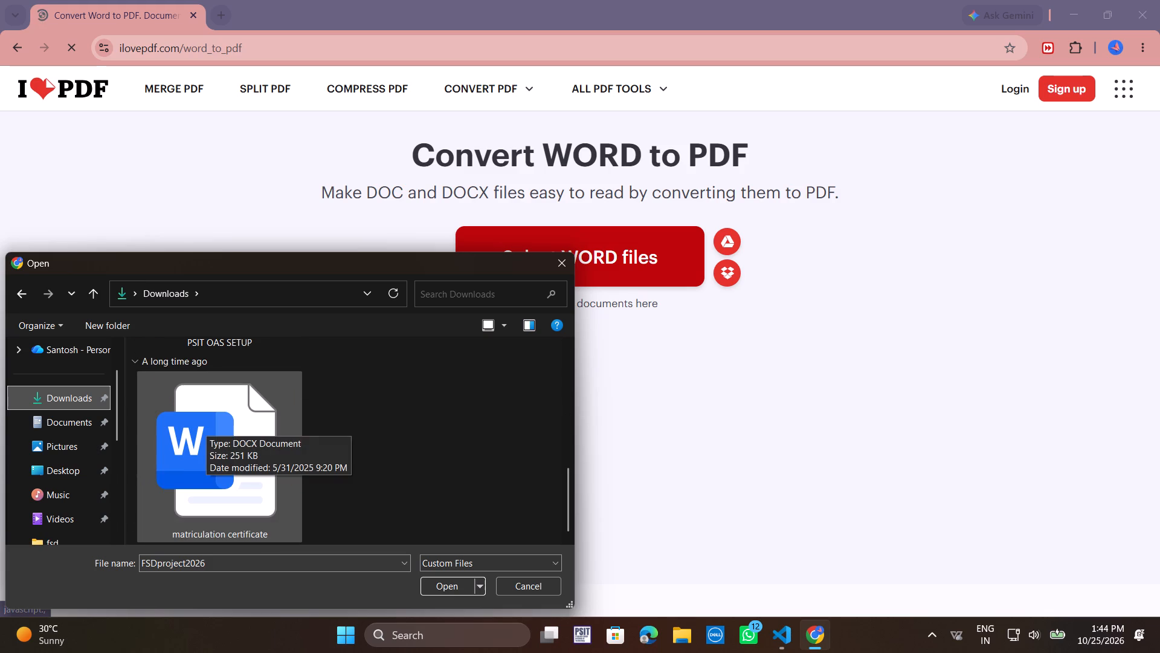
scroll(208, 427, down, 11)
scroll(224, 452, up, 13)
click(89, 348)
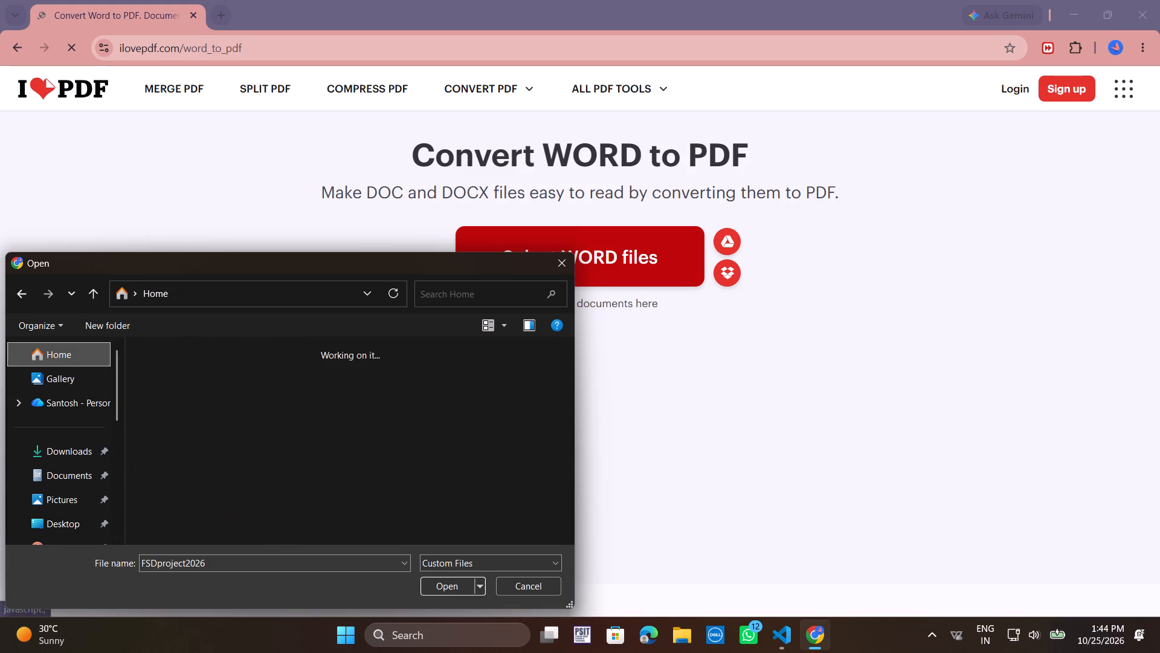
scroll(188, 450, down, 1)
click(77, 373)
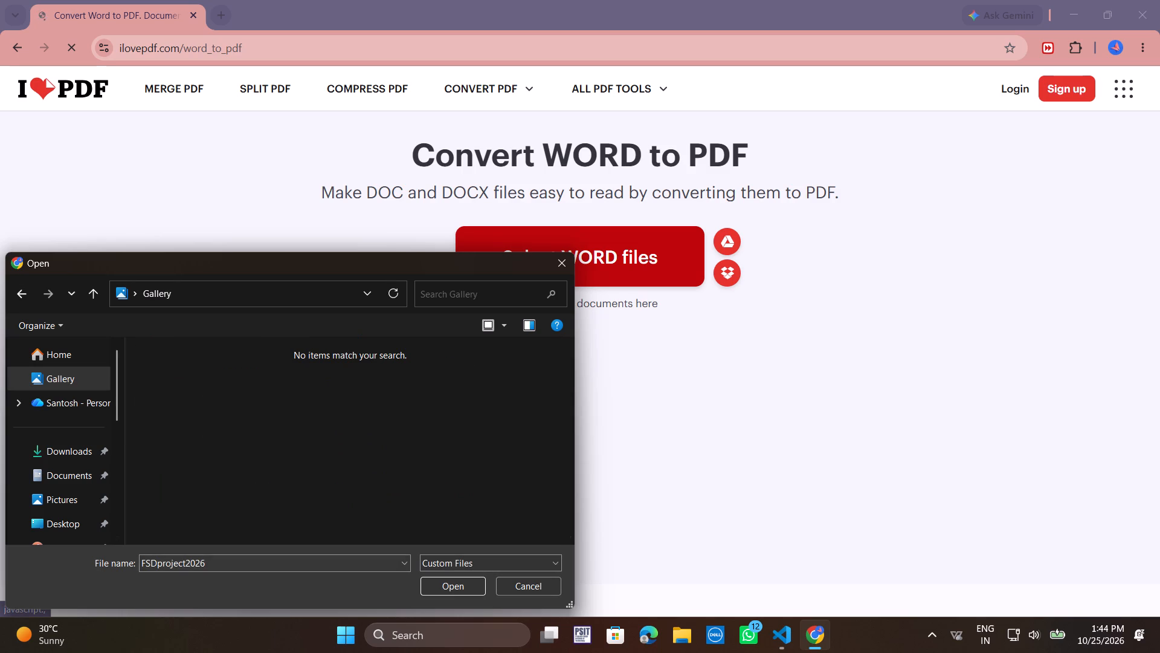
scroll(243, 399, down, 2)
scroll(399, 358, down, 1)
scroll(295, 378, down, 1)
click(79, 403)
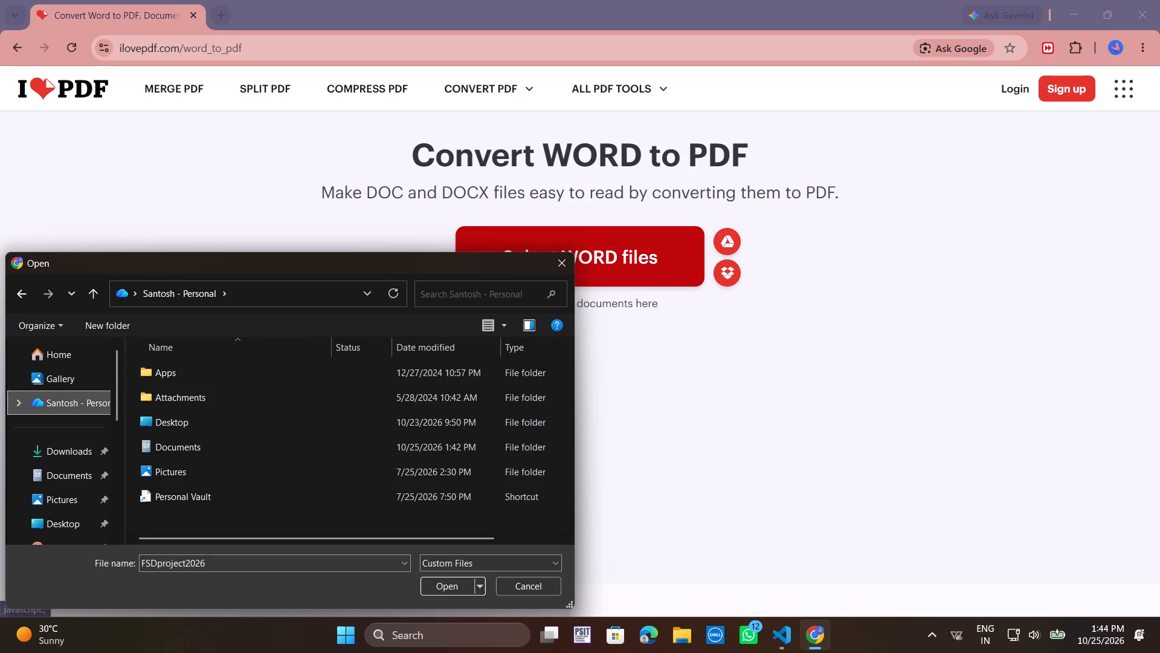
scroll(340, 467, down, 1)
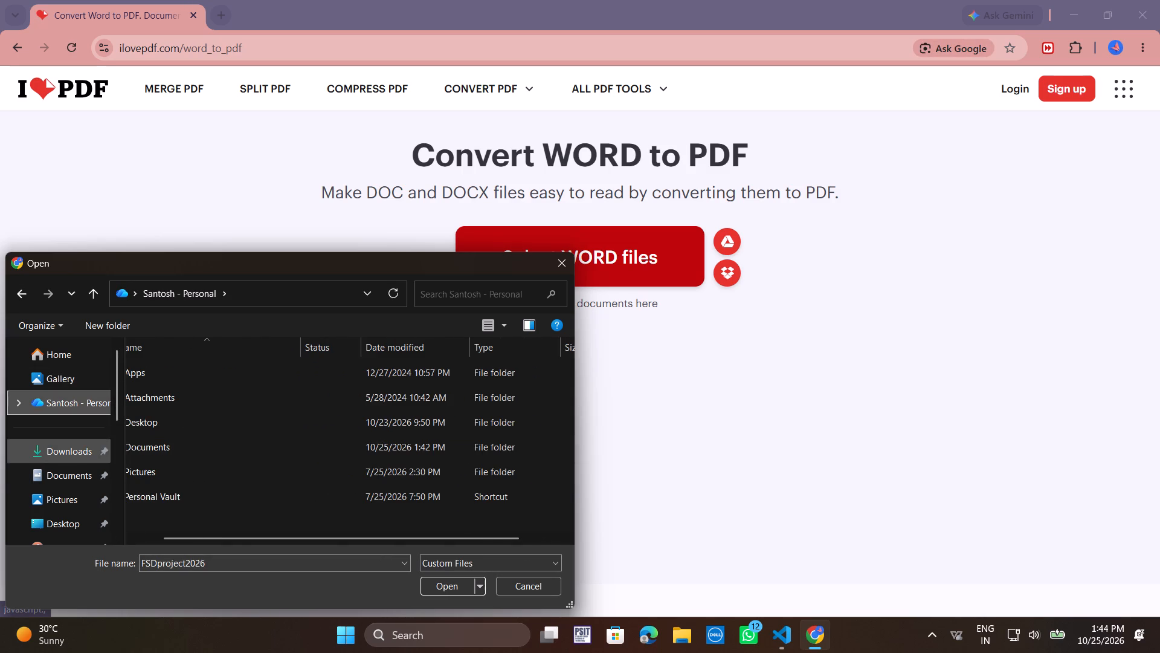
click(60, 457)
click(63, 476)
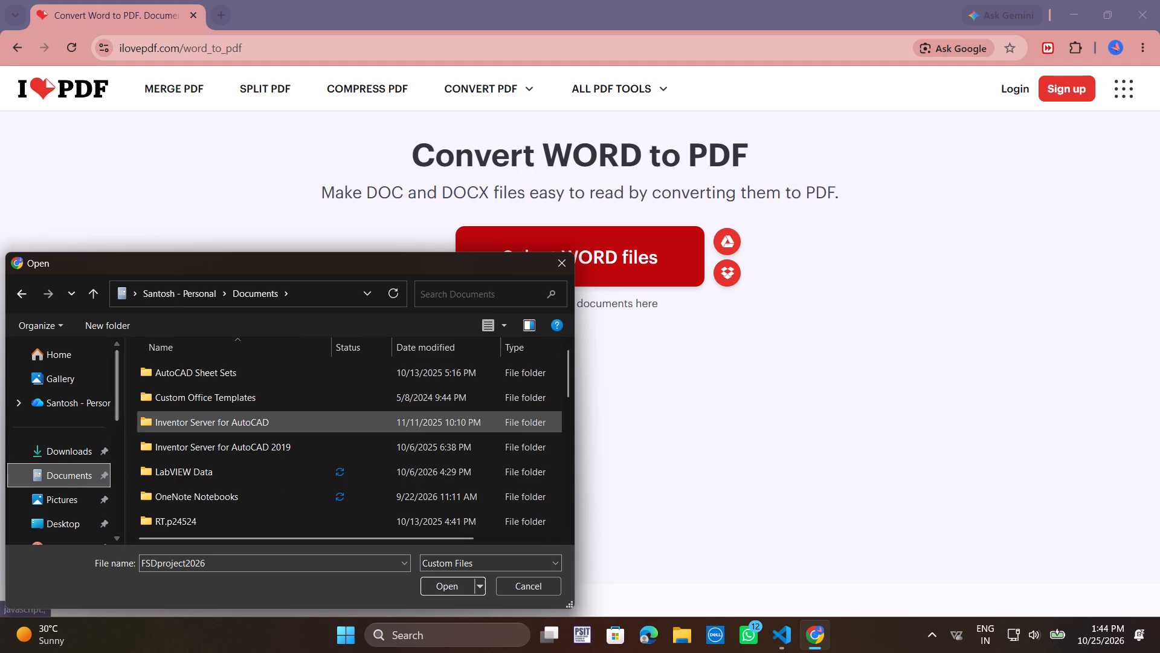
scroll(230, 400, up, 3)
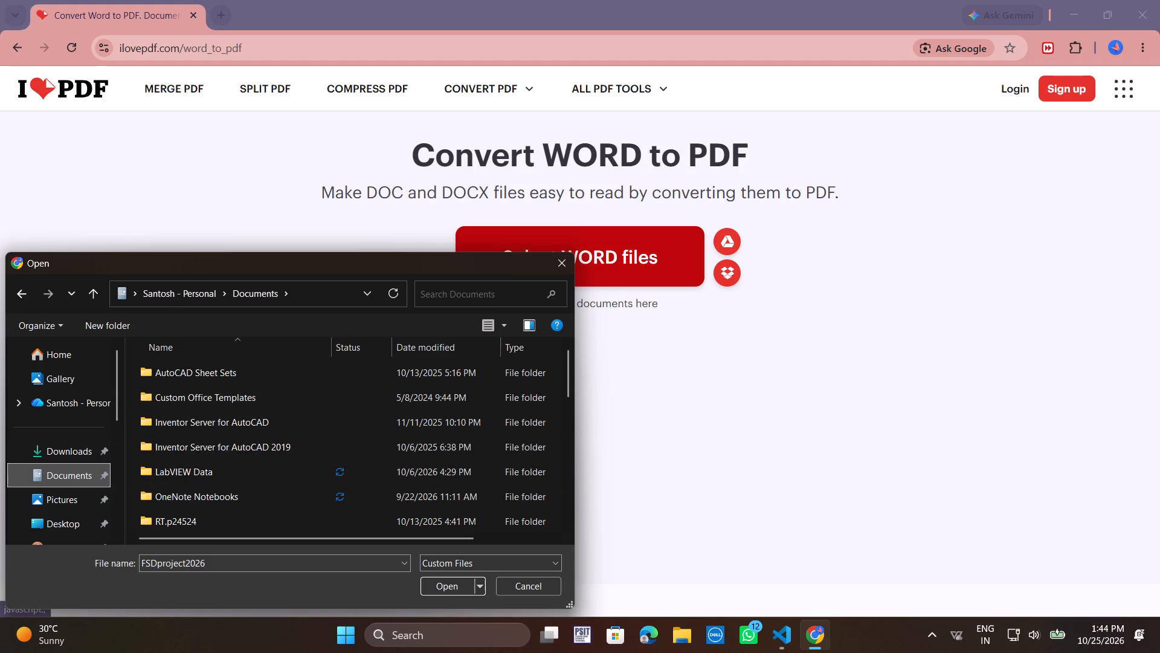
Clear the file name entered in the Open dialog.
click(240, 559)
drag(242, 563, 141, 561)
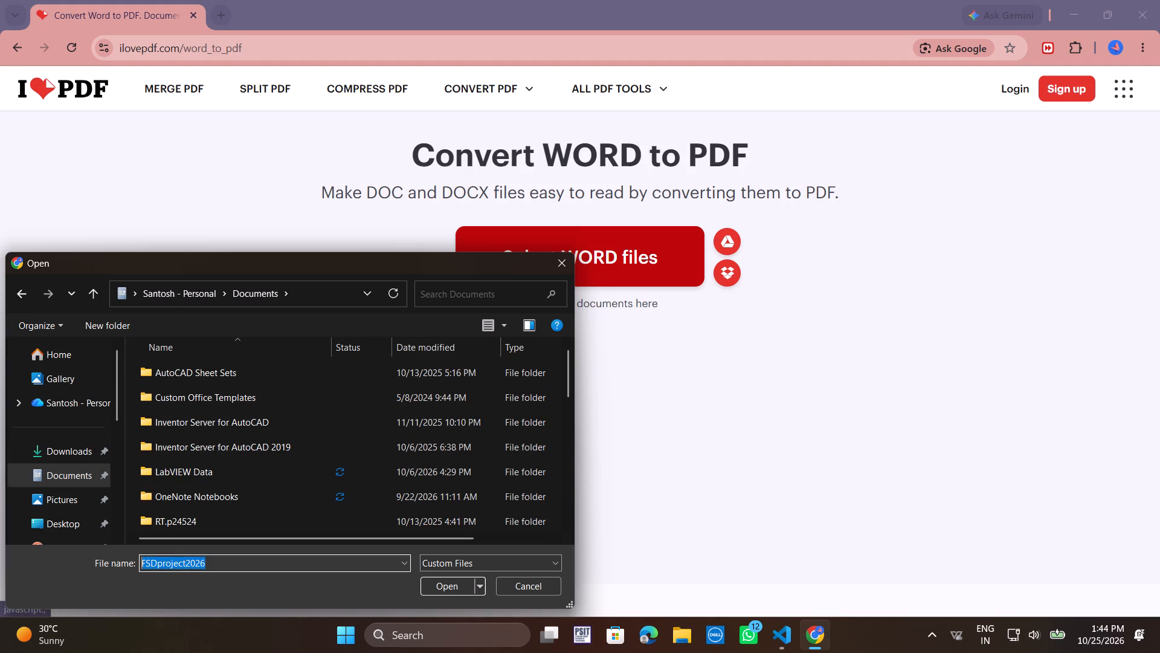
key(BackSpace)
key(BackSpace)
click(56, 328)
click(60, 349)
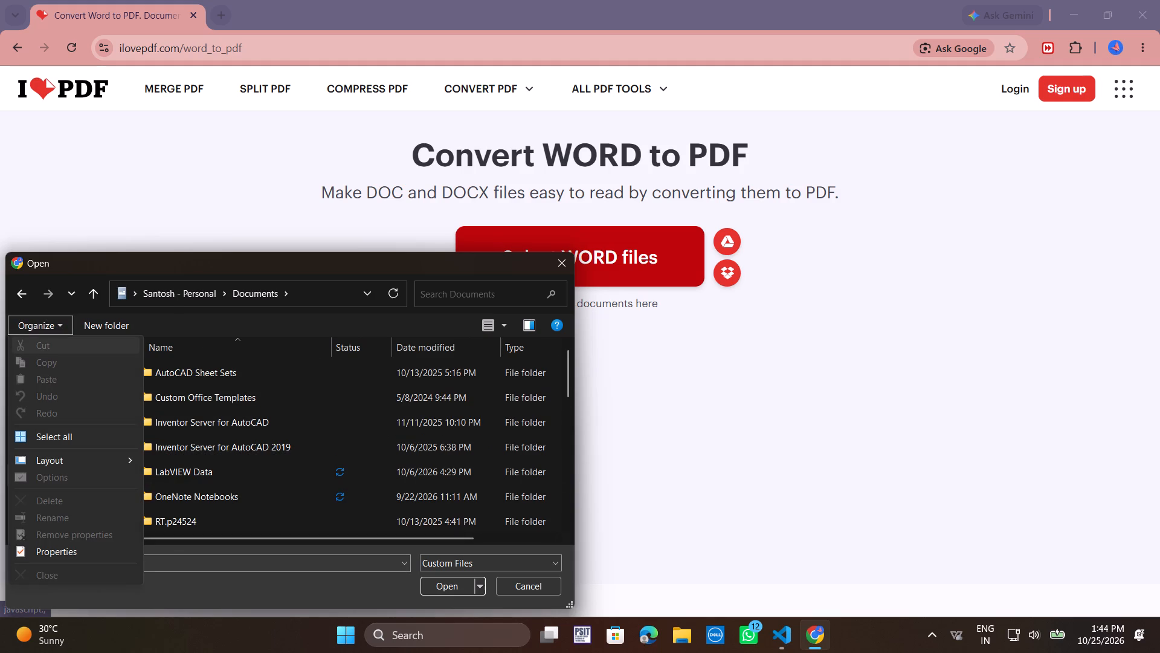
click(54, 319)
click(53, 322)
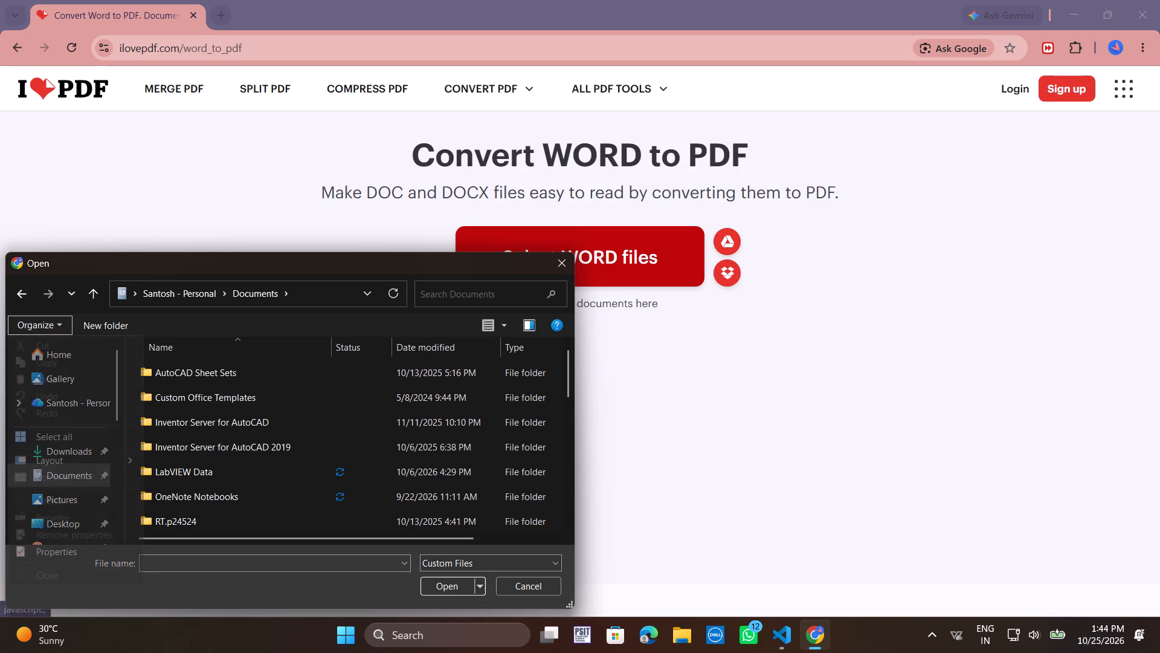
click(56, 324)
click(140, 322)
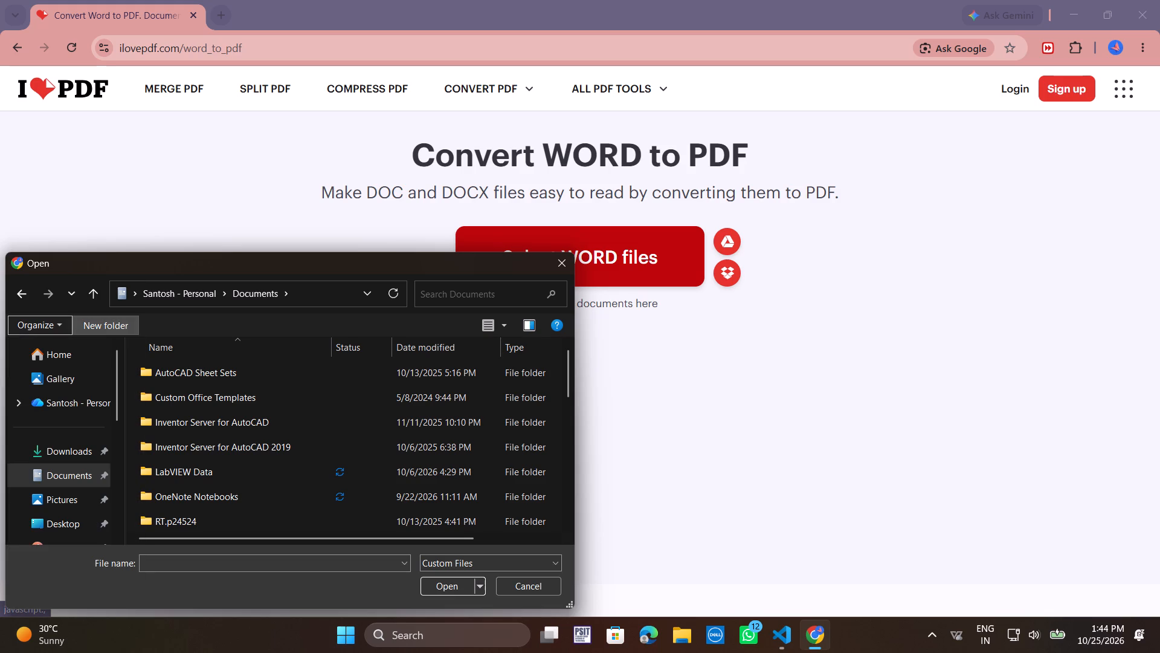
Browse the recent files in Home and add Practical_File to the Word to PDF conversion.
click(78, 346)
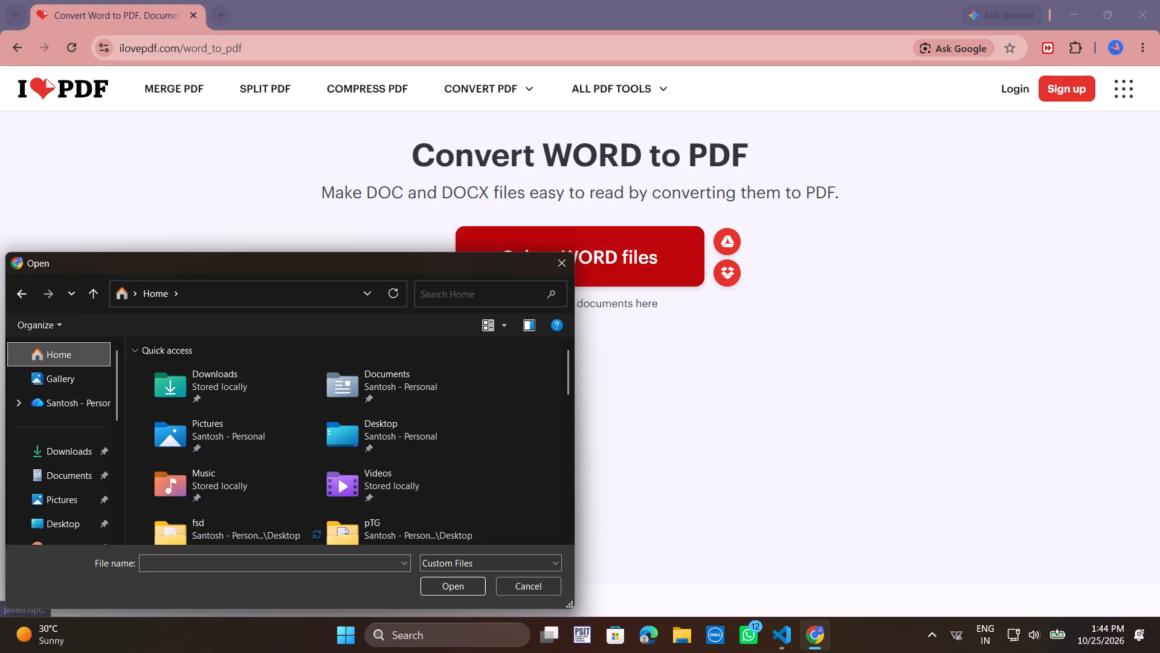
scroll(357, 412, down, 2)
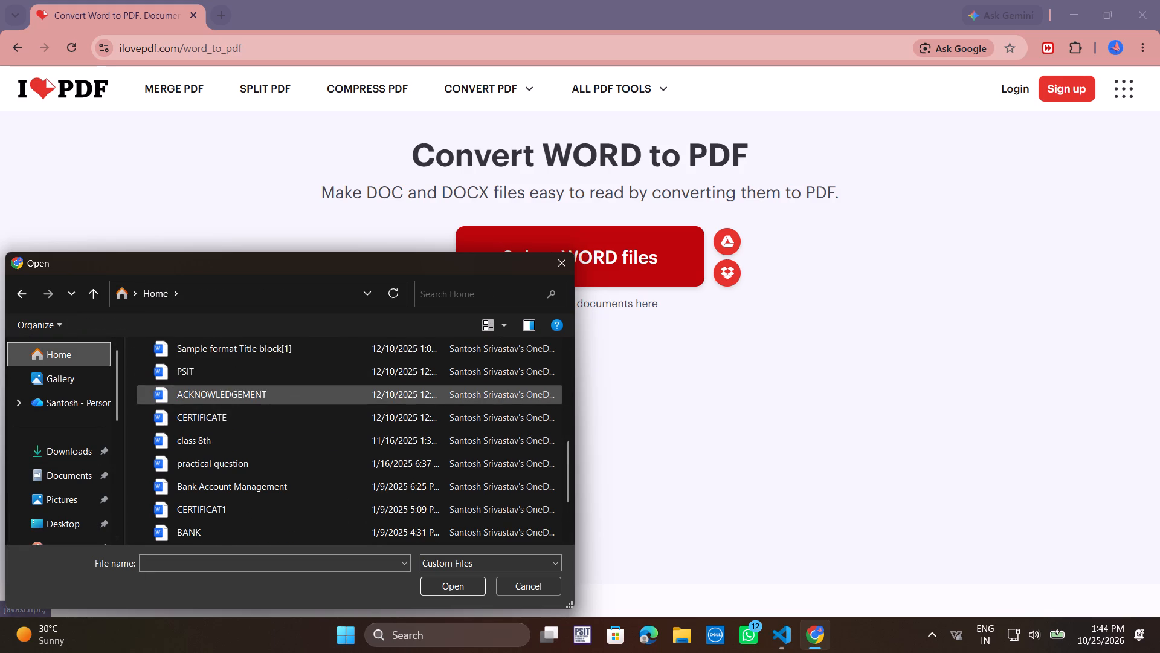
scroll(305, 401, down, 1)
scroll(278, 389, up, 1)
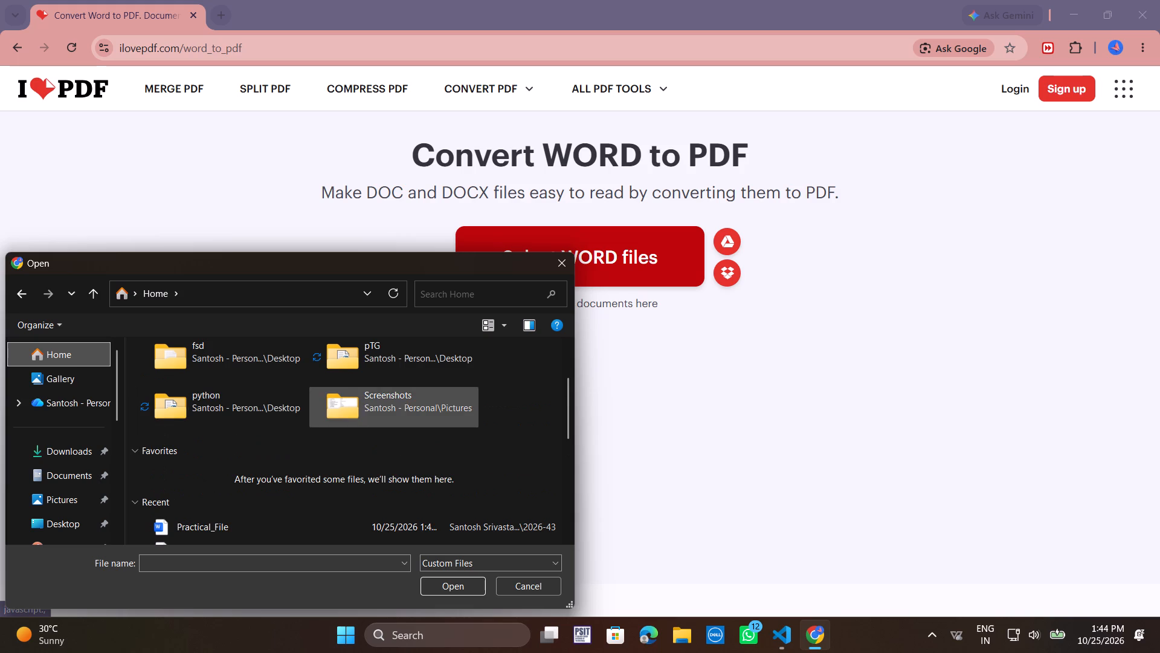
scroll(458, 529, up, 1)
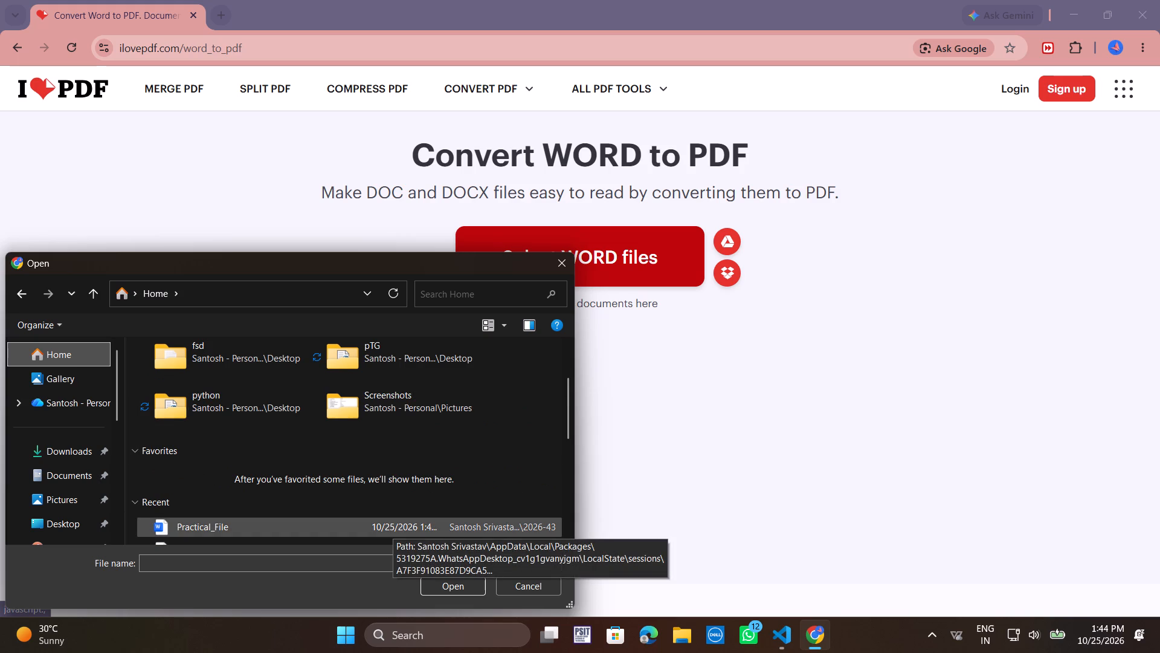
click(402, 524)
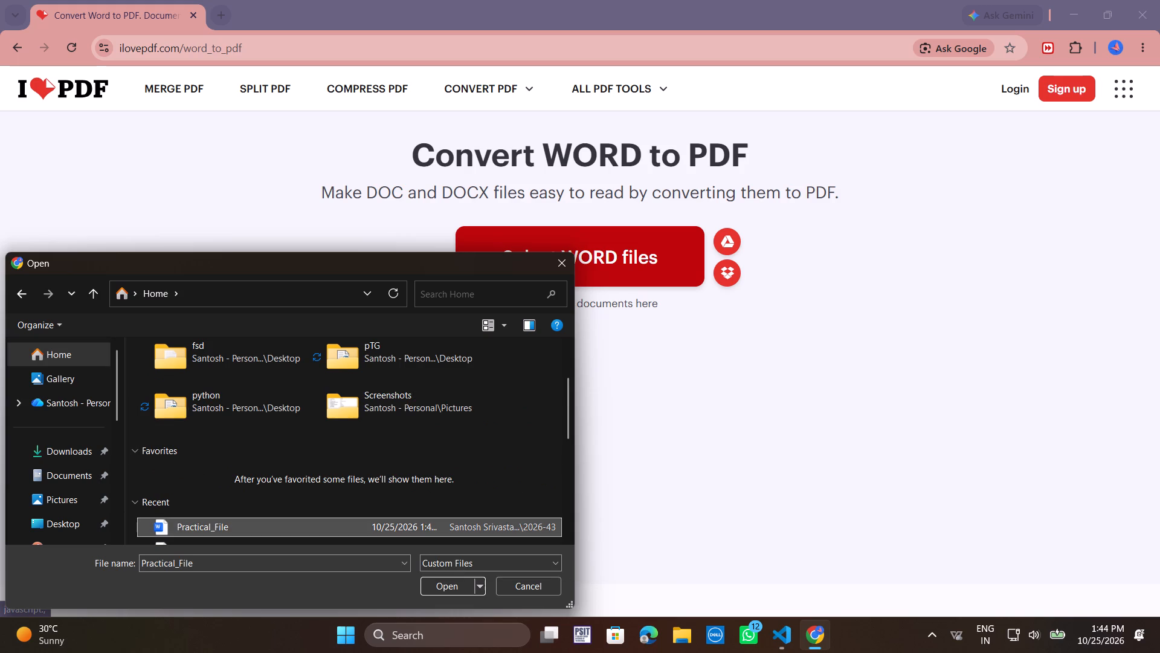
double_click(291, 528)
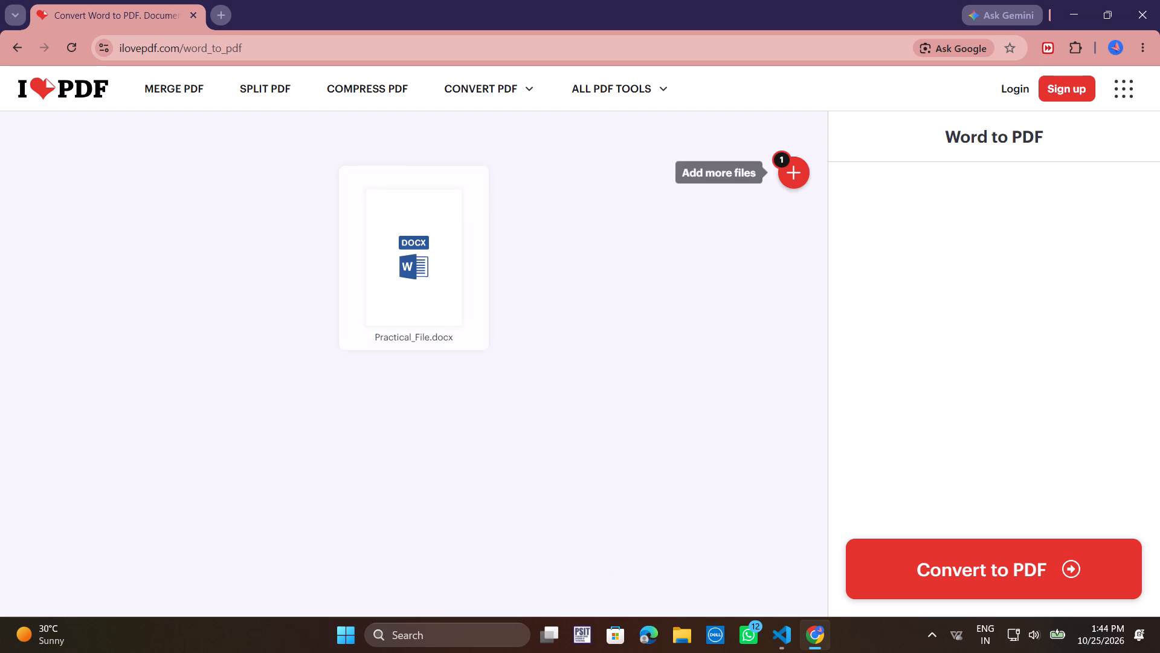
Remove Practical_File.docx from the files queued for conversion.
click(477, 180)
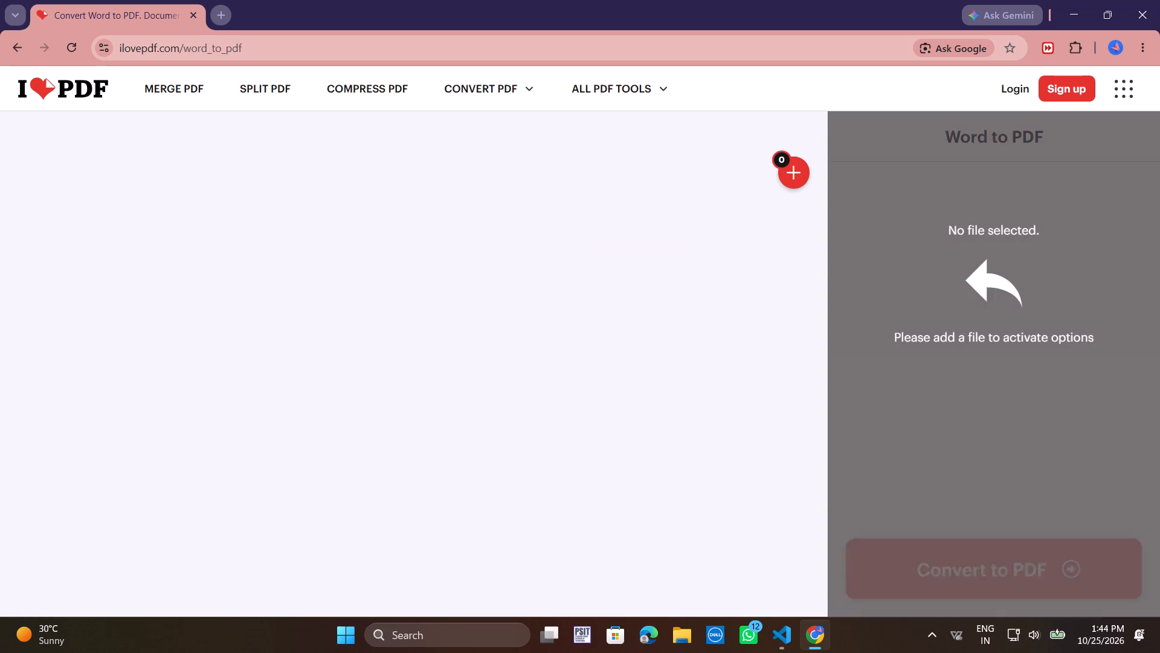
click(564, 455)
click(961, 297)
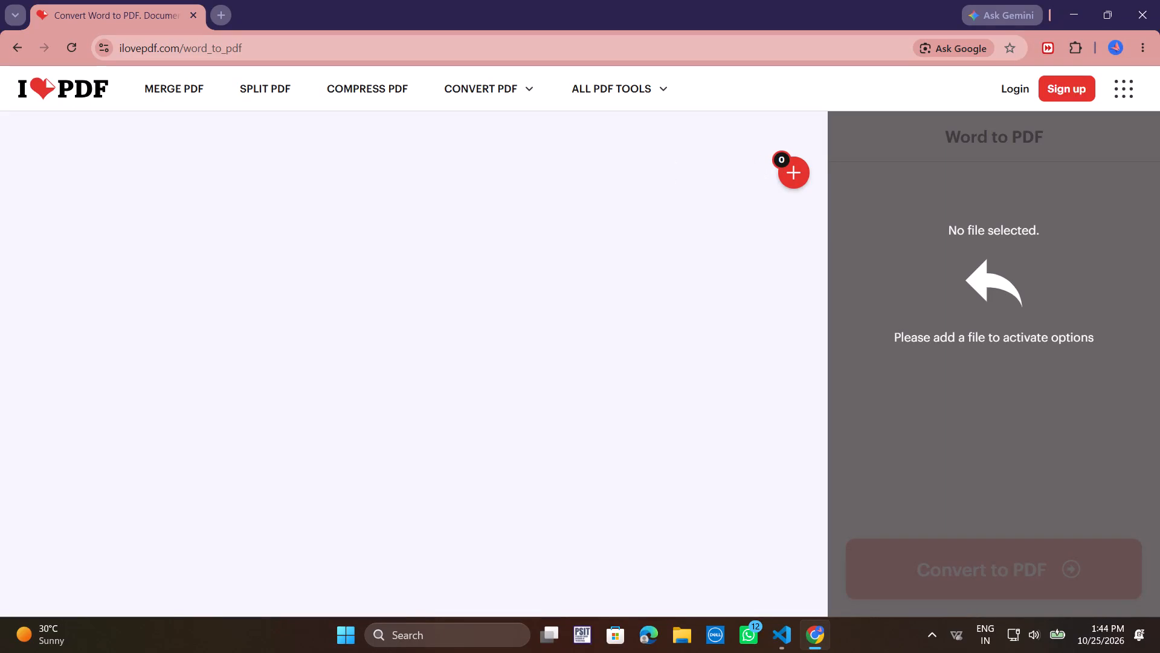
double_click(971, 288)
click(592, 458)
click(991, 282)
Search for FSD in the 2026-43 folder and across This PC from the Word to PDF file picker, and close the picker.
click(796, 174)
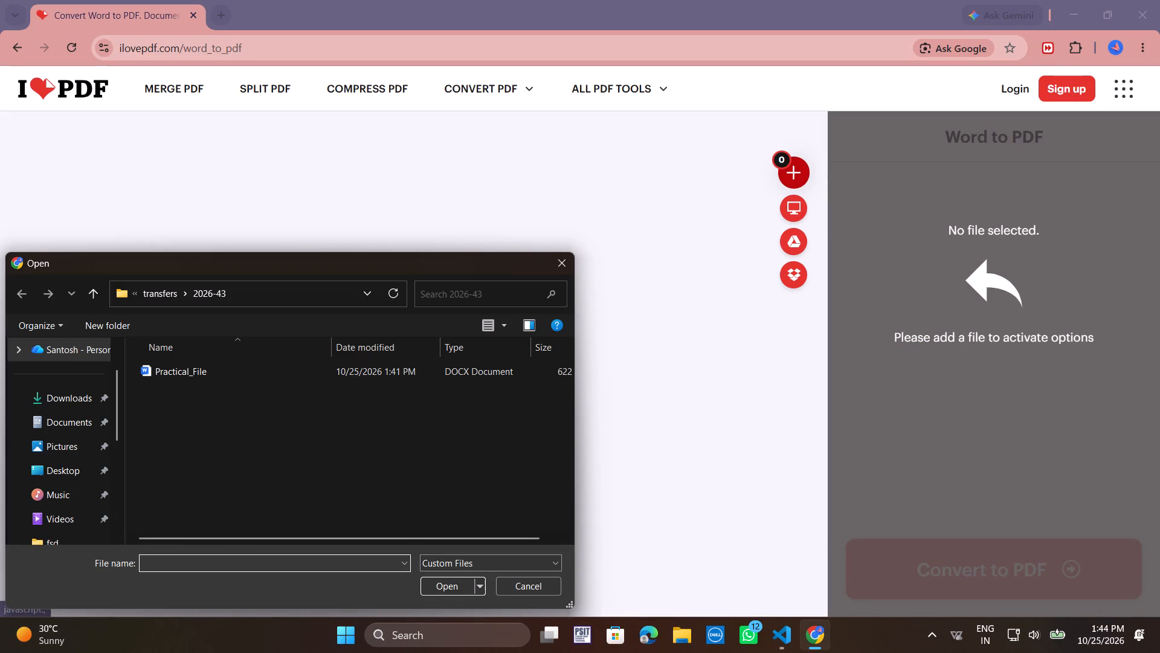
click(468, 293)
click(425, 484)
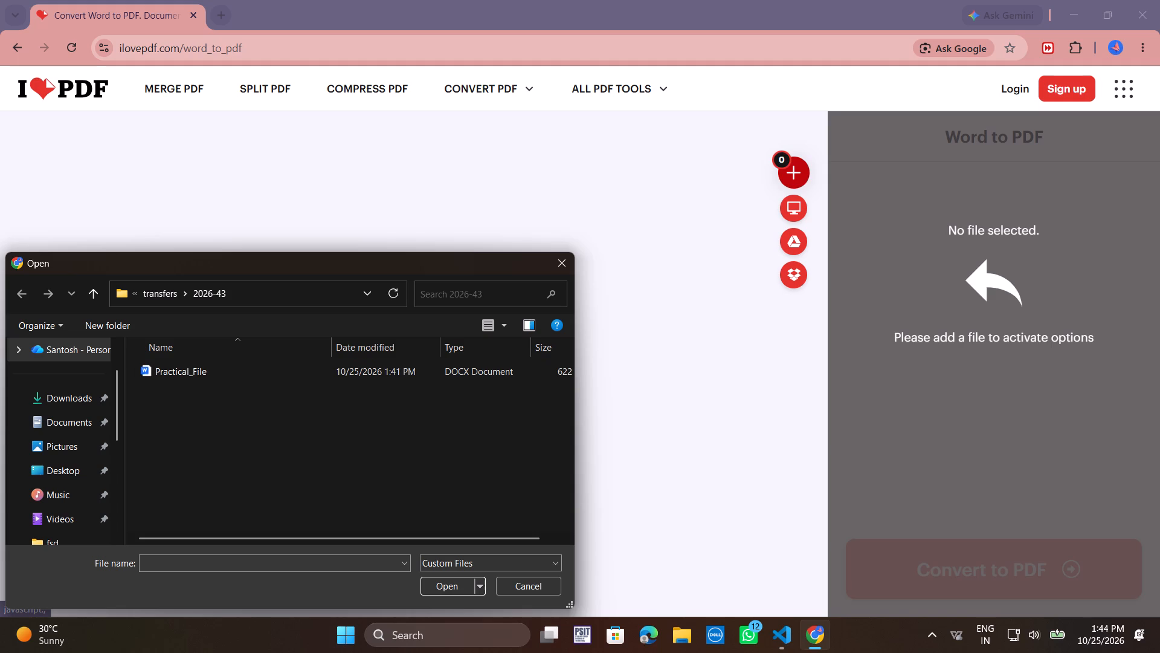
click(453, 291)
text(FSD)
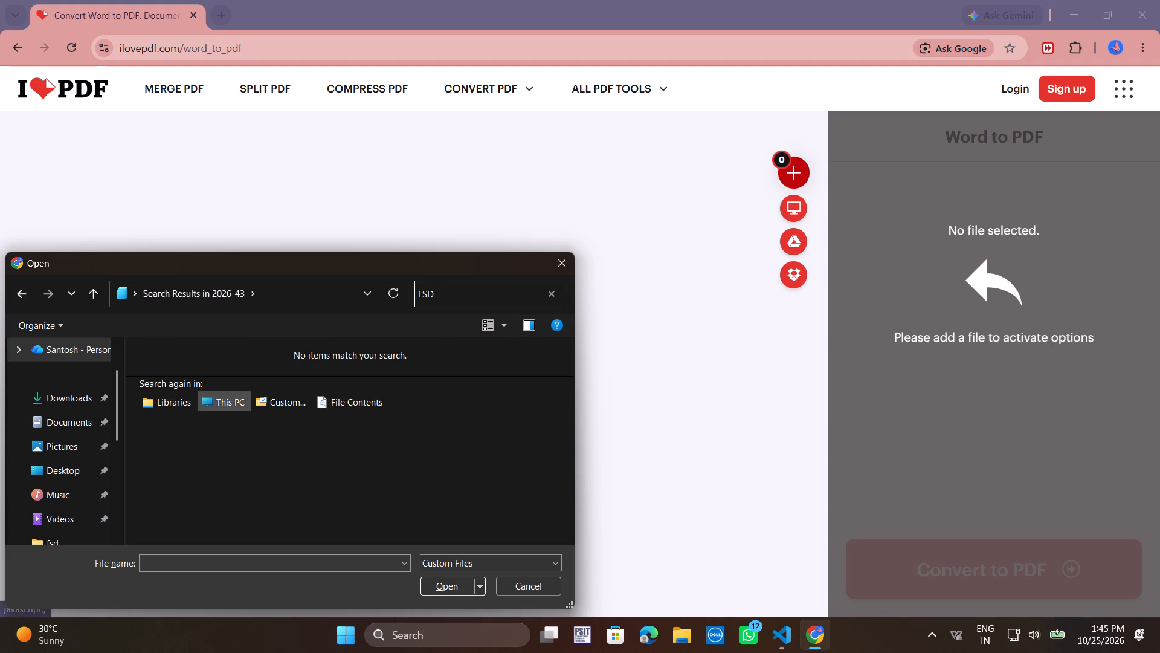
click(216, 403)
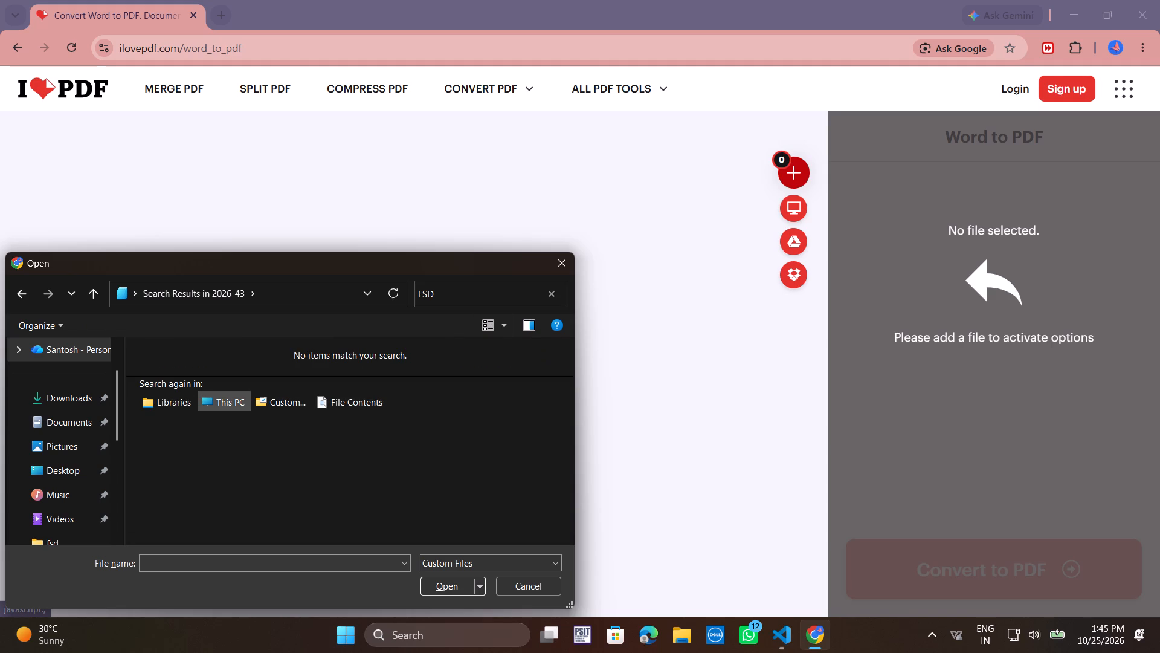
click(204, 399)
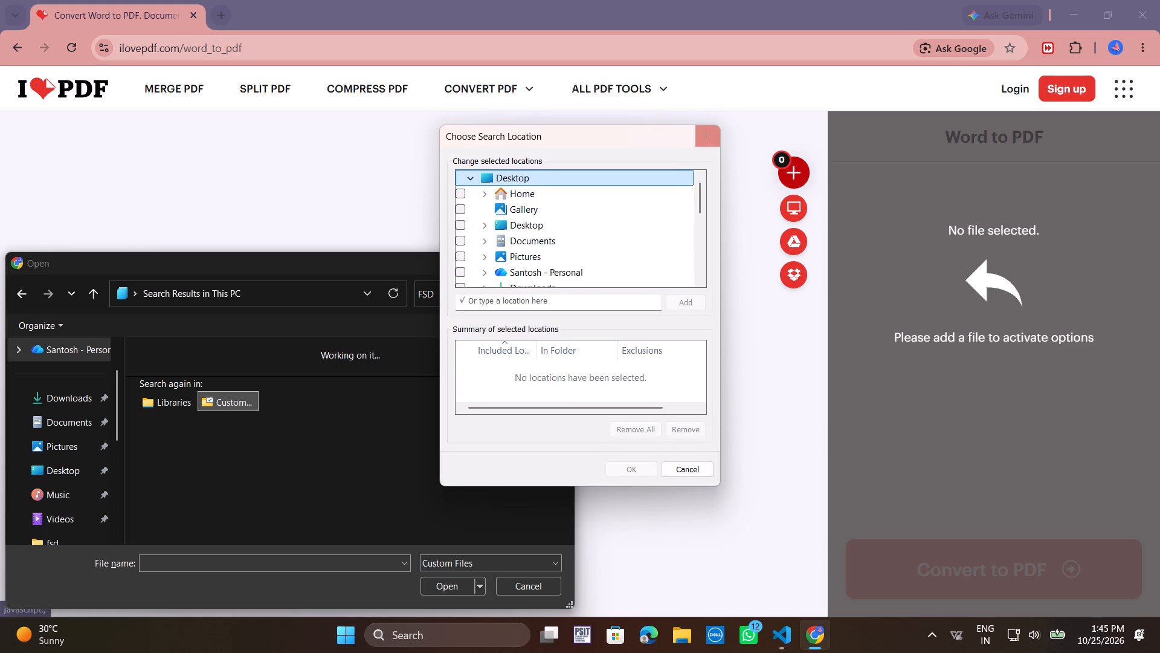
click(717, 130)
click(695, 227)
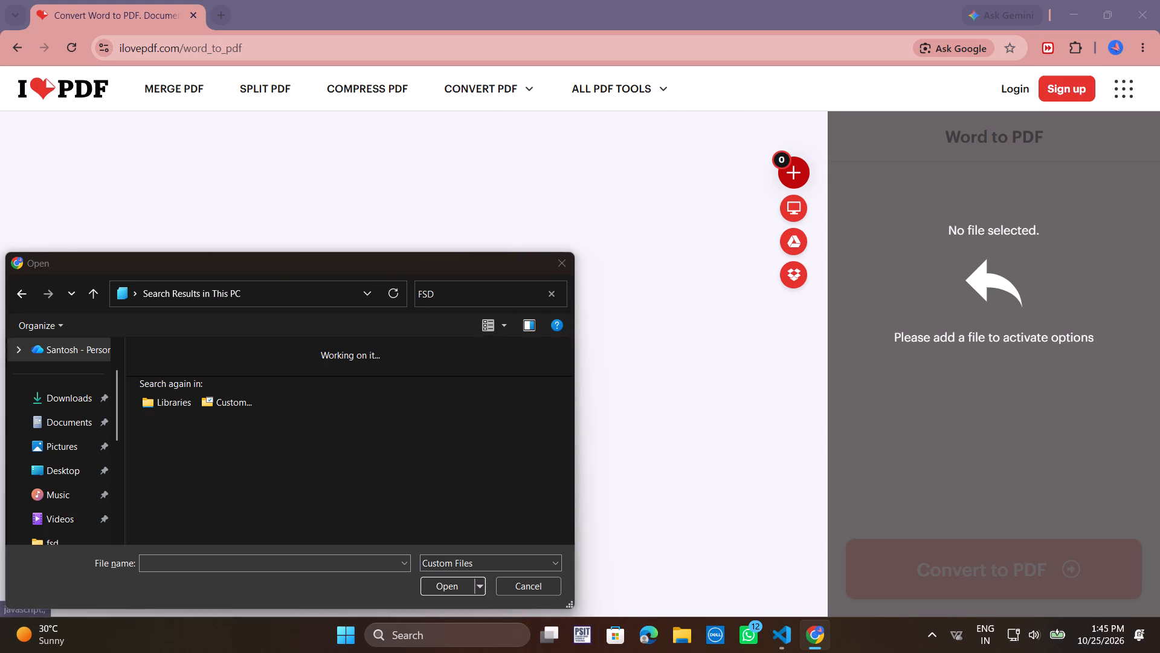
click(570, 259)
click(683, 340)
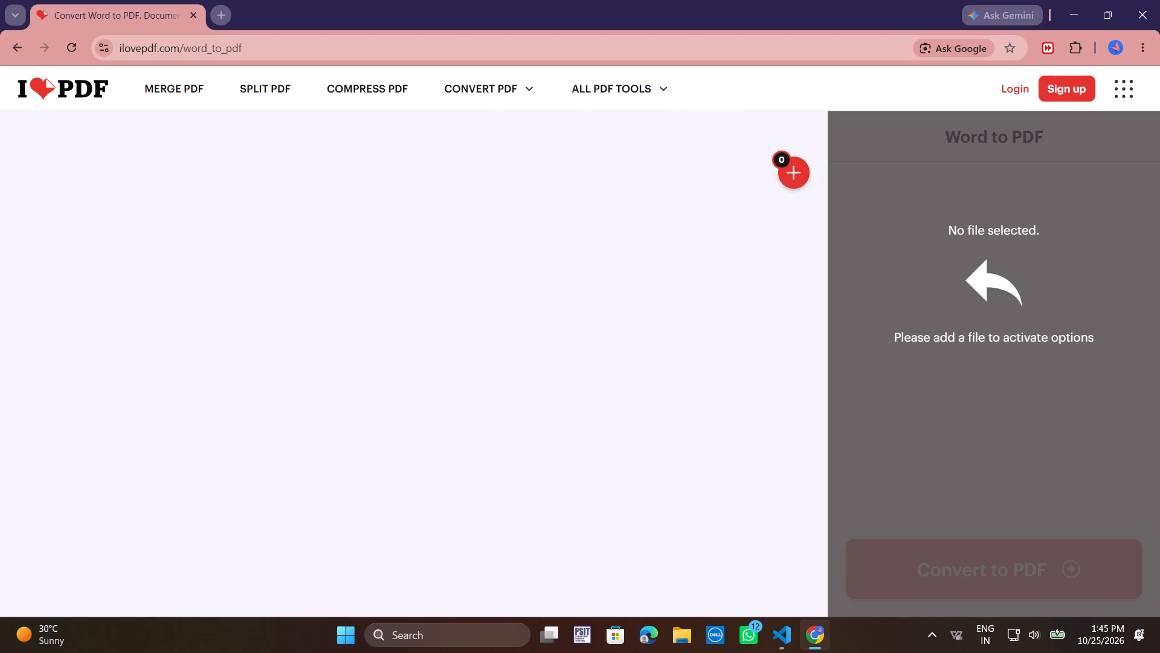
Switch to Word and copy the path of the recent document FSDproject2026 to the clipboard.
click(1075, 15)
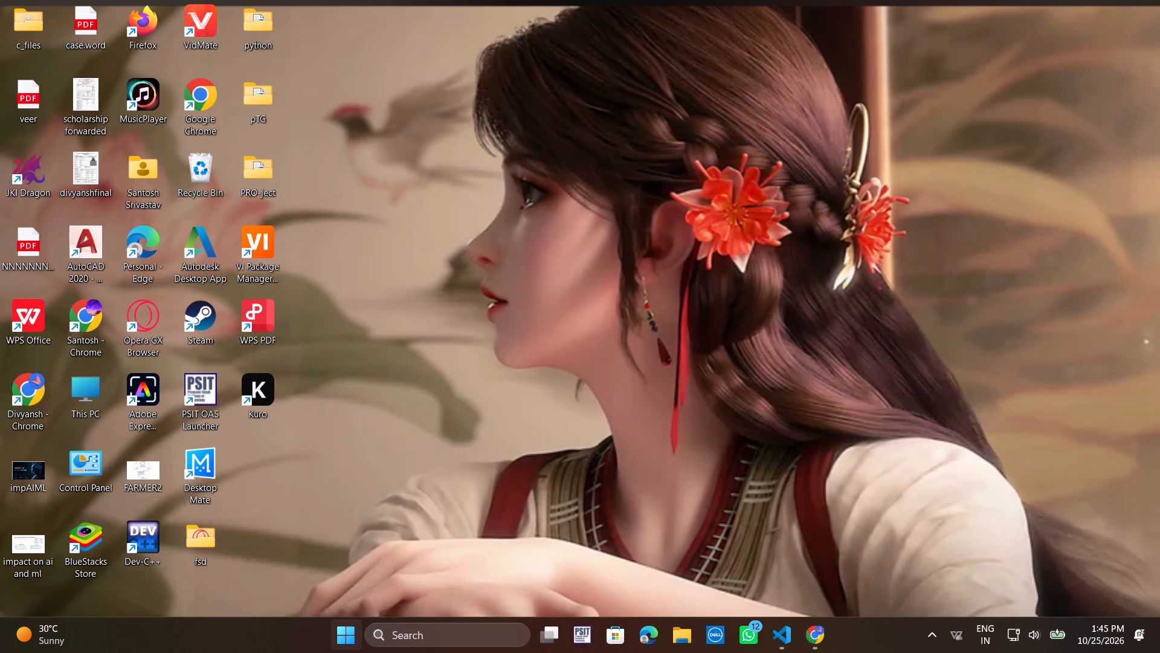
click(345, 644)
click(381, 174)
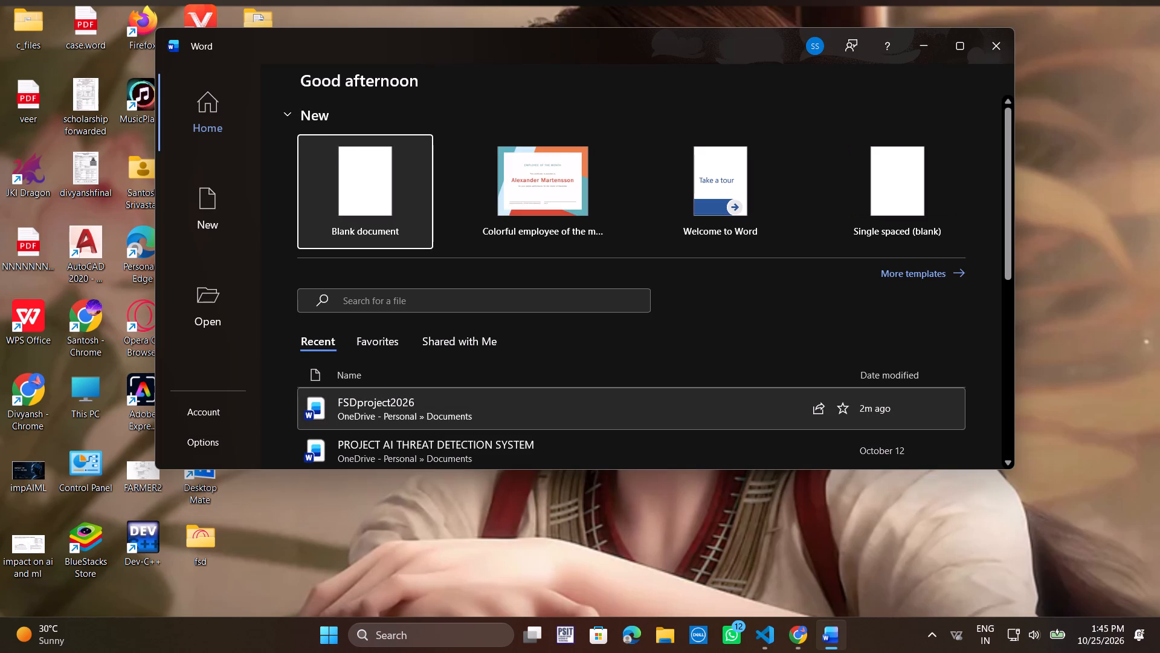
right_click(445, 392)
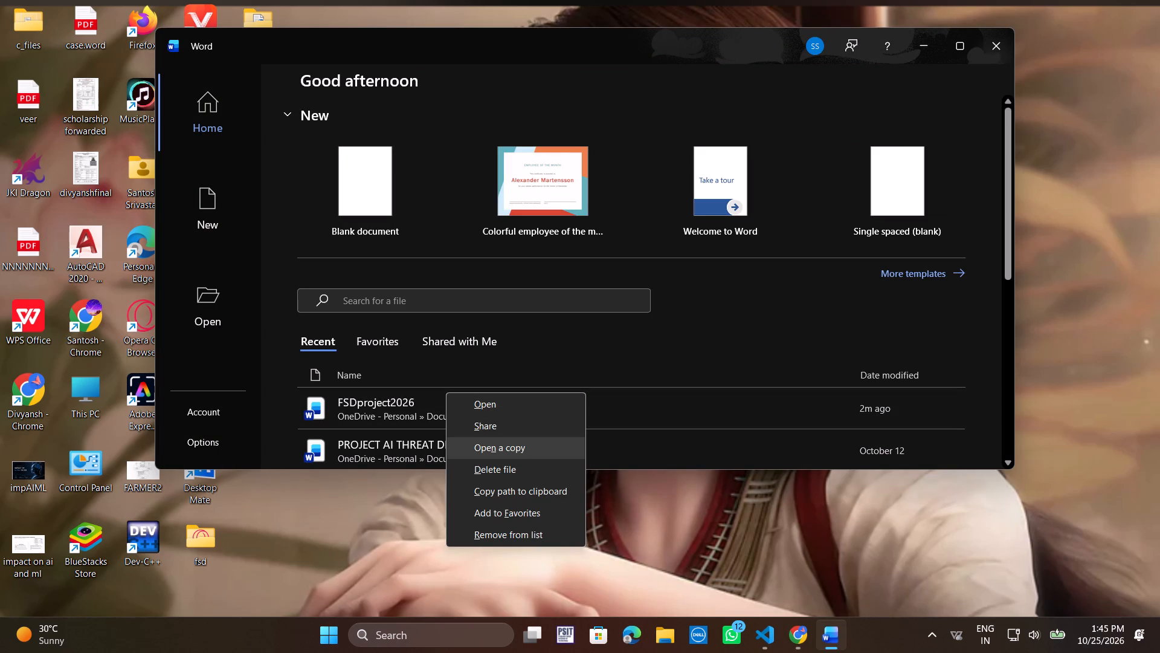
click(492, 486)
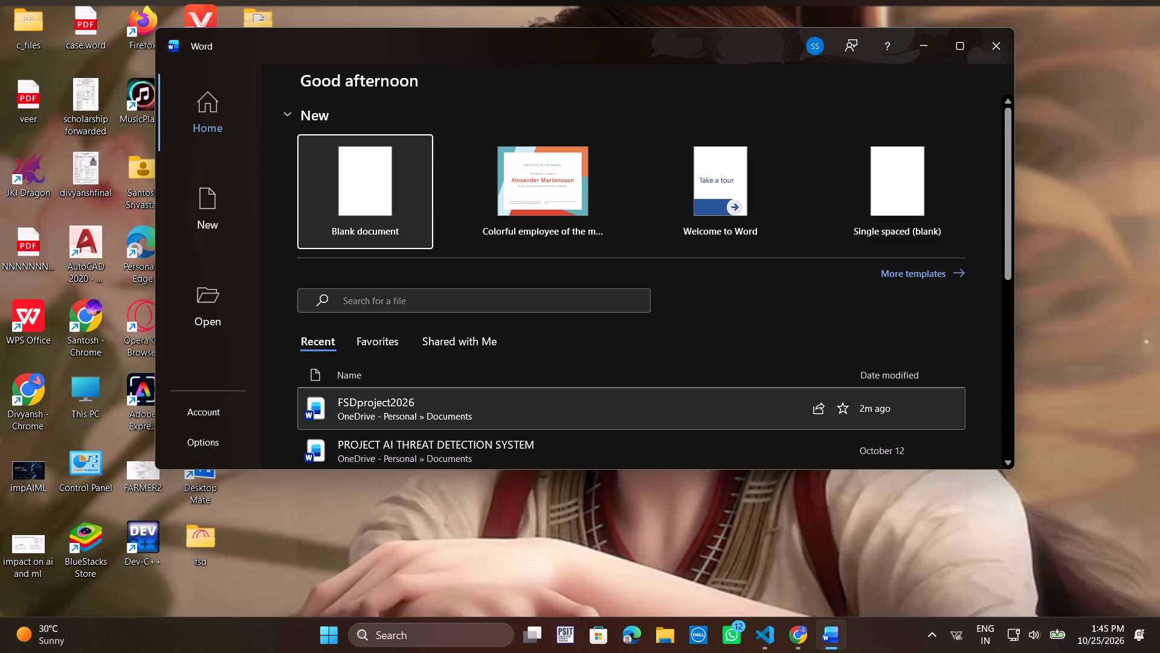
Open FSDproject2026 from Word's recent documents.
click(373, 403)
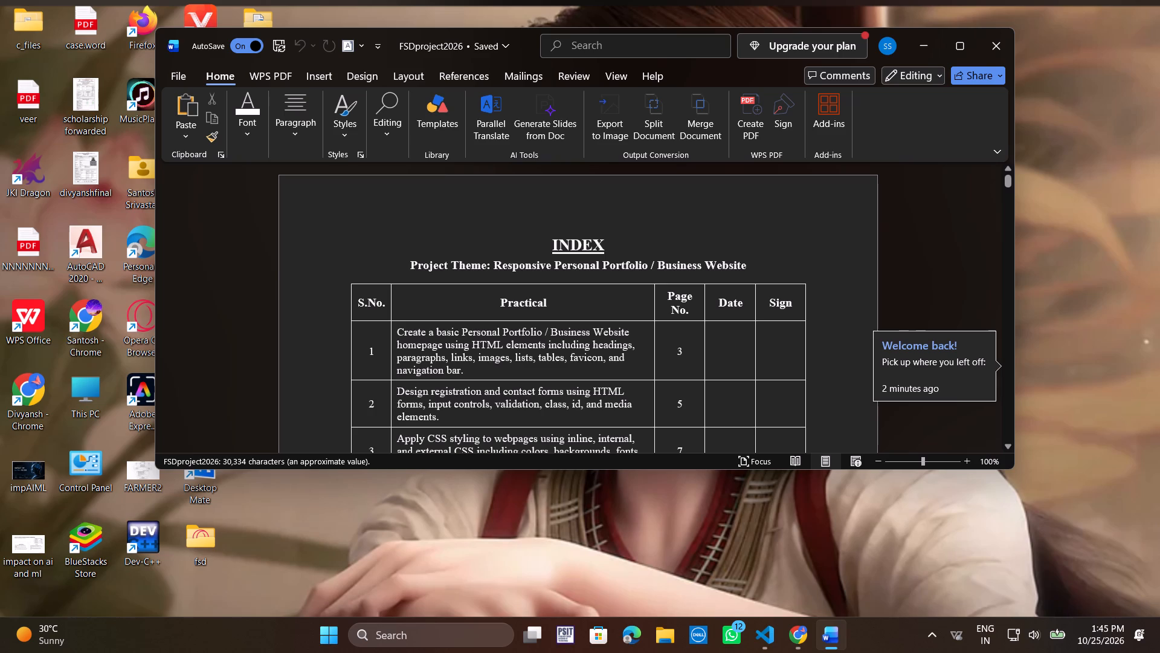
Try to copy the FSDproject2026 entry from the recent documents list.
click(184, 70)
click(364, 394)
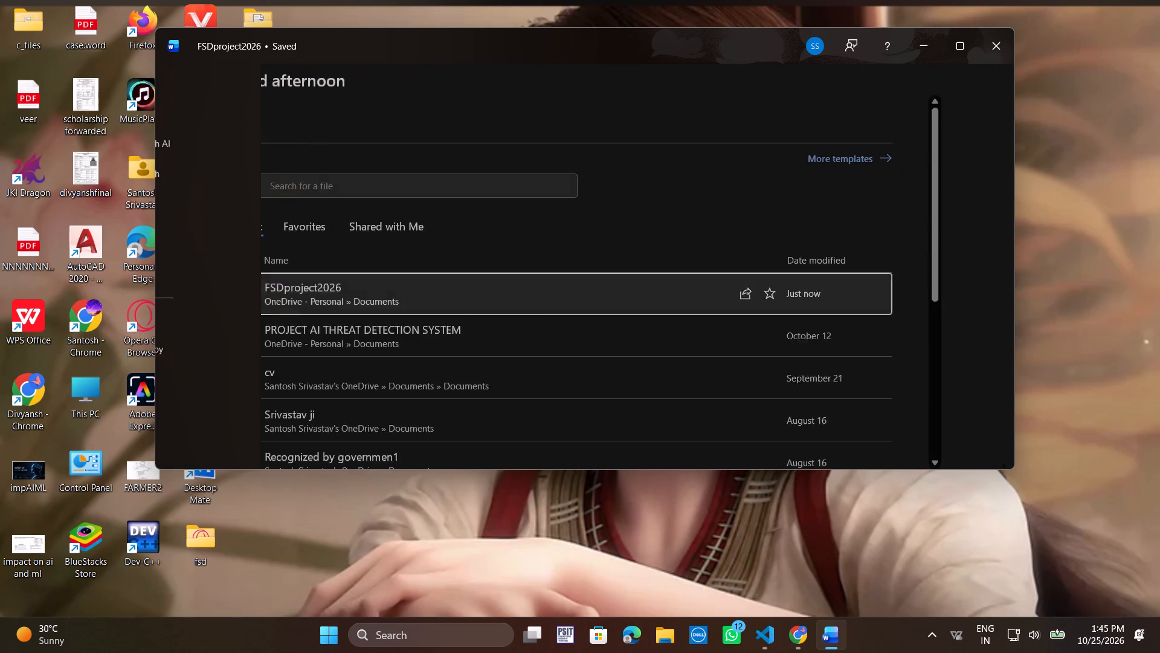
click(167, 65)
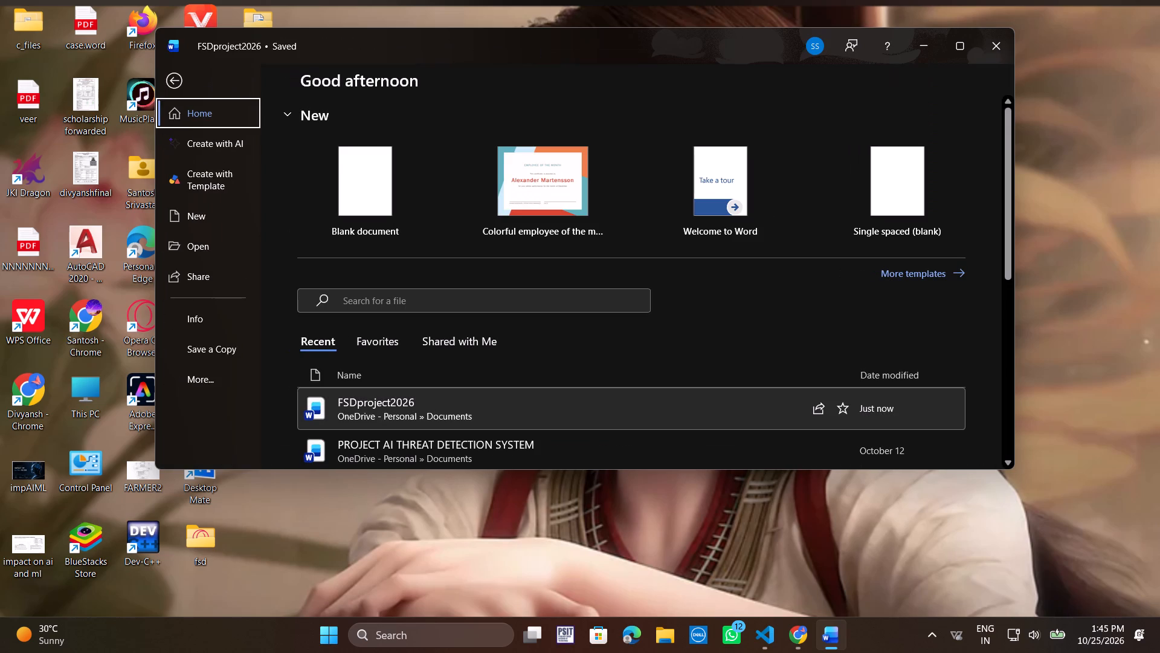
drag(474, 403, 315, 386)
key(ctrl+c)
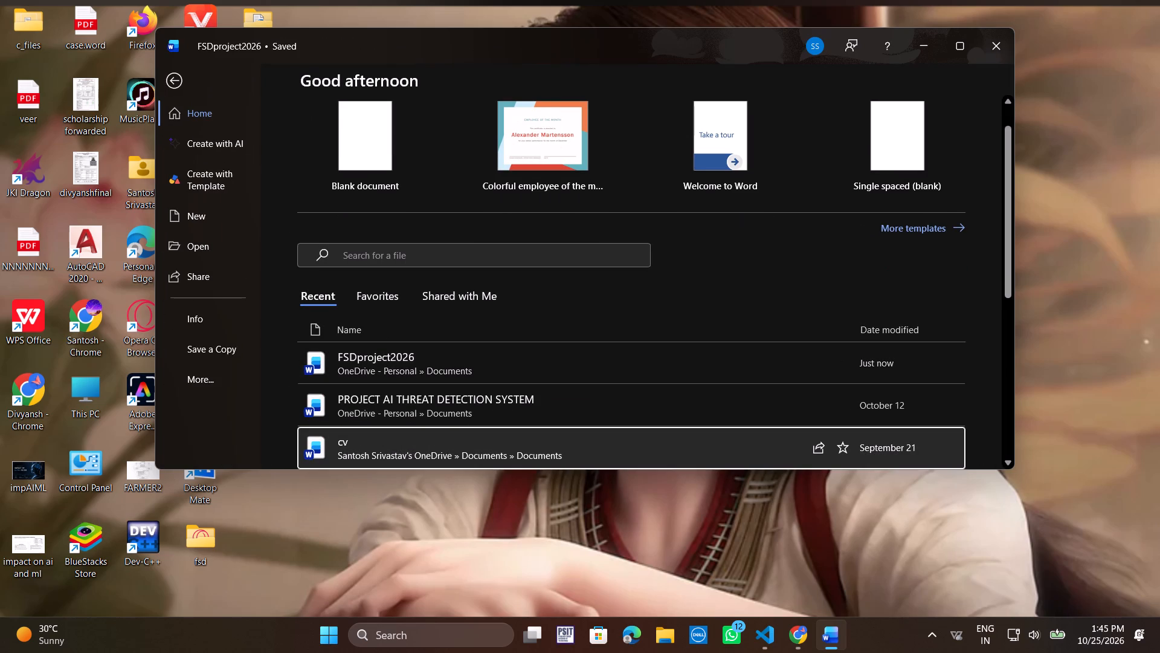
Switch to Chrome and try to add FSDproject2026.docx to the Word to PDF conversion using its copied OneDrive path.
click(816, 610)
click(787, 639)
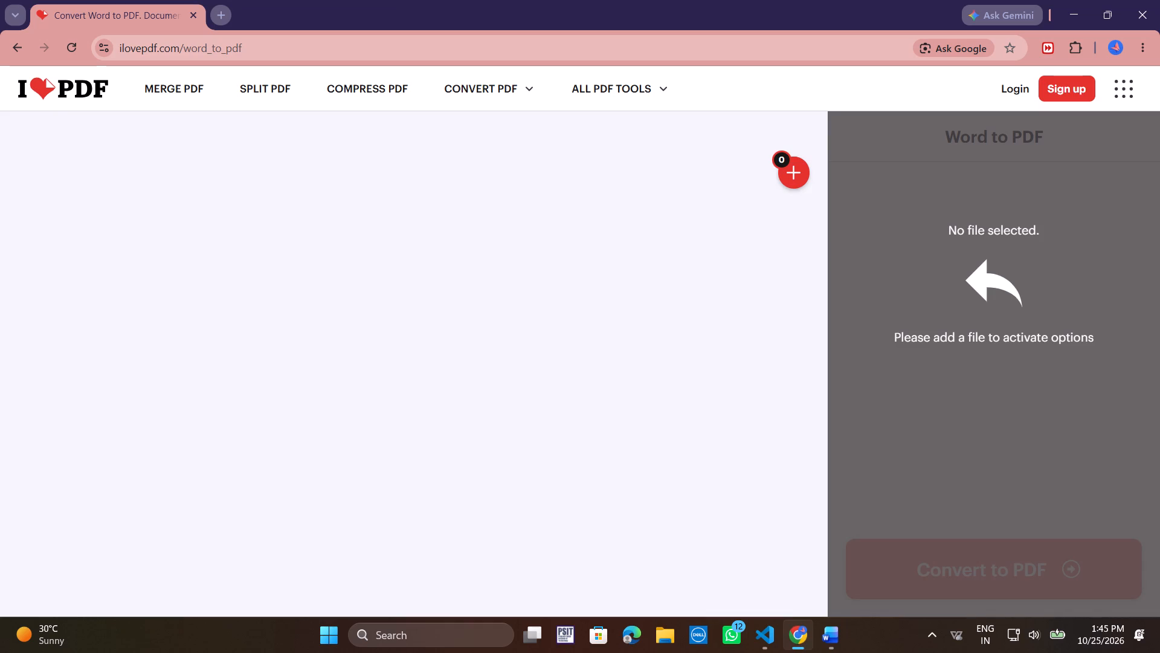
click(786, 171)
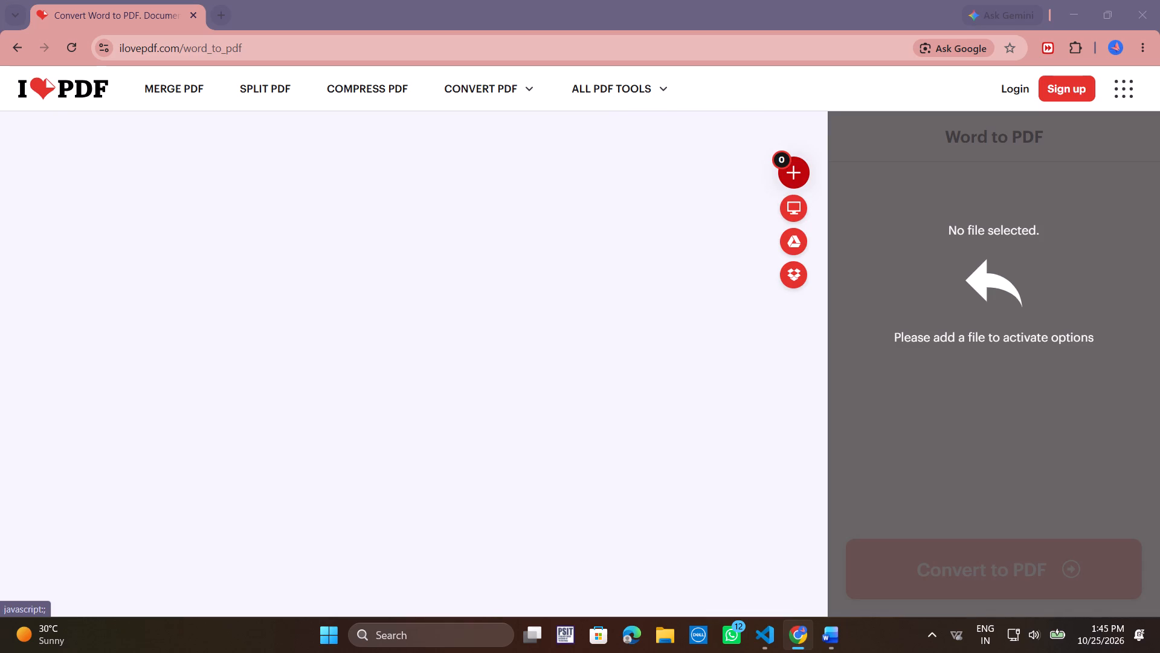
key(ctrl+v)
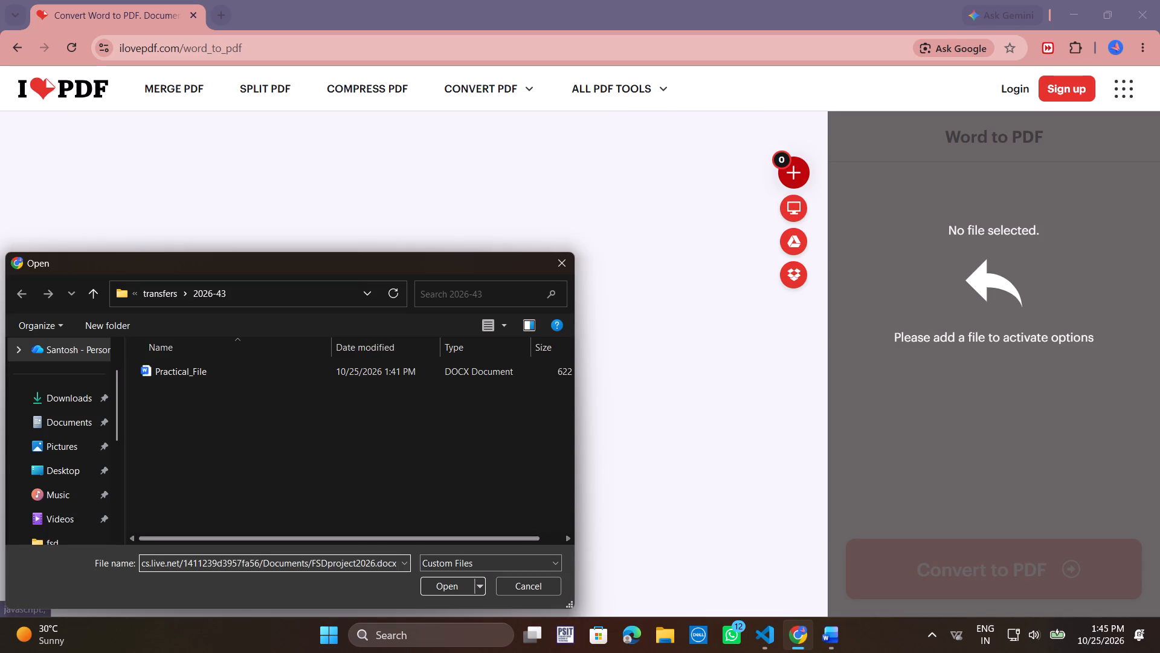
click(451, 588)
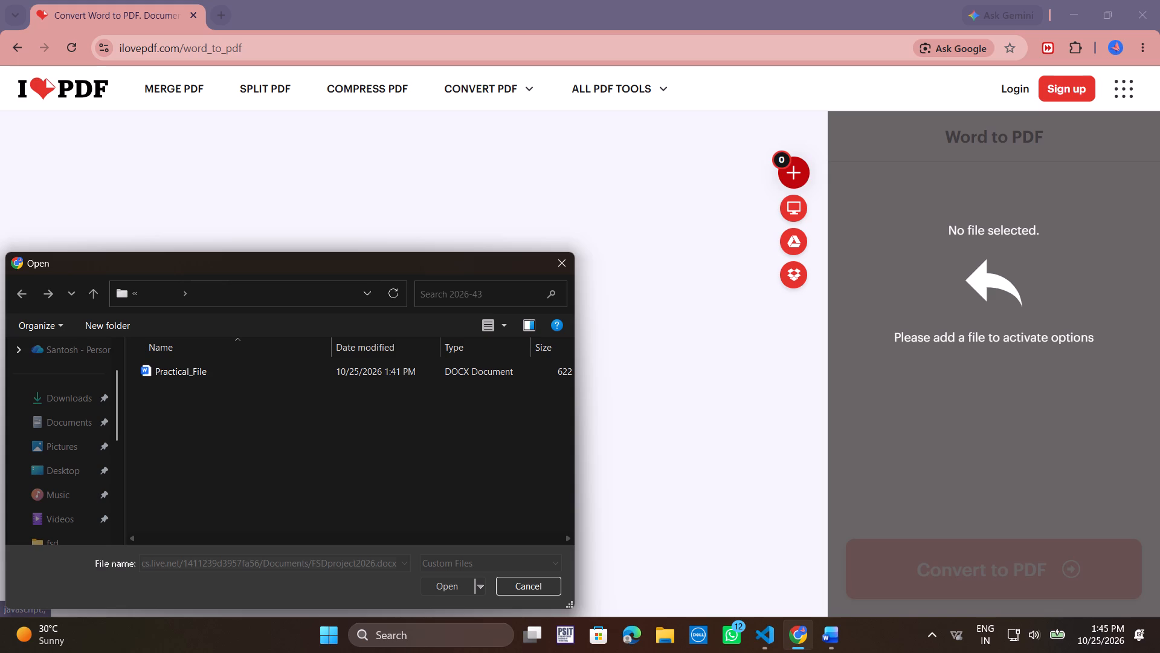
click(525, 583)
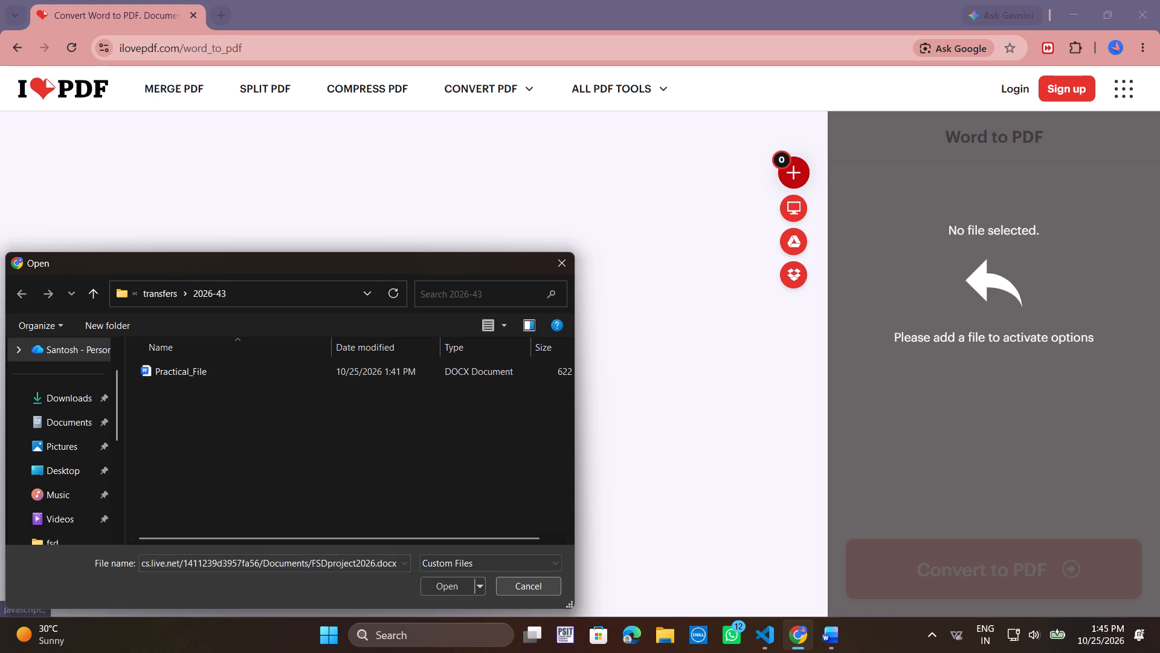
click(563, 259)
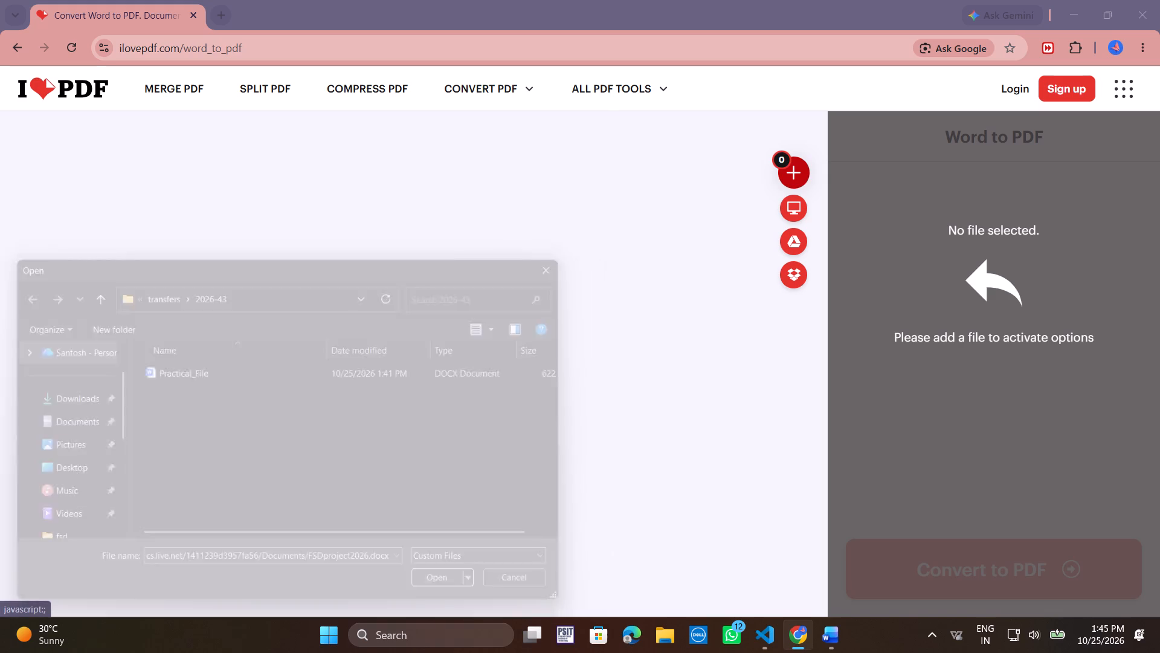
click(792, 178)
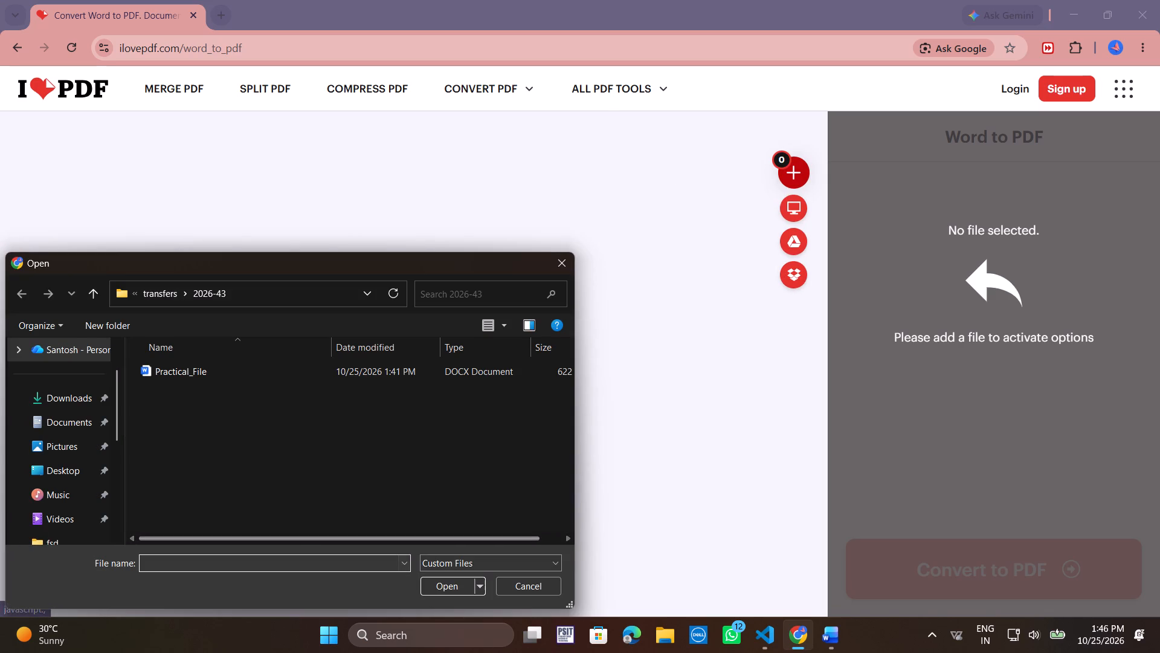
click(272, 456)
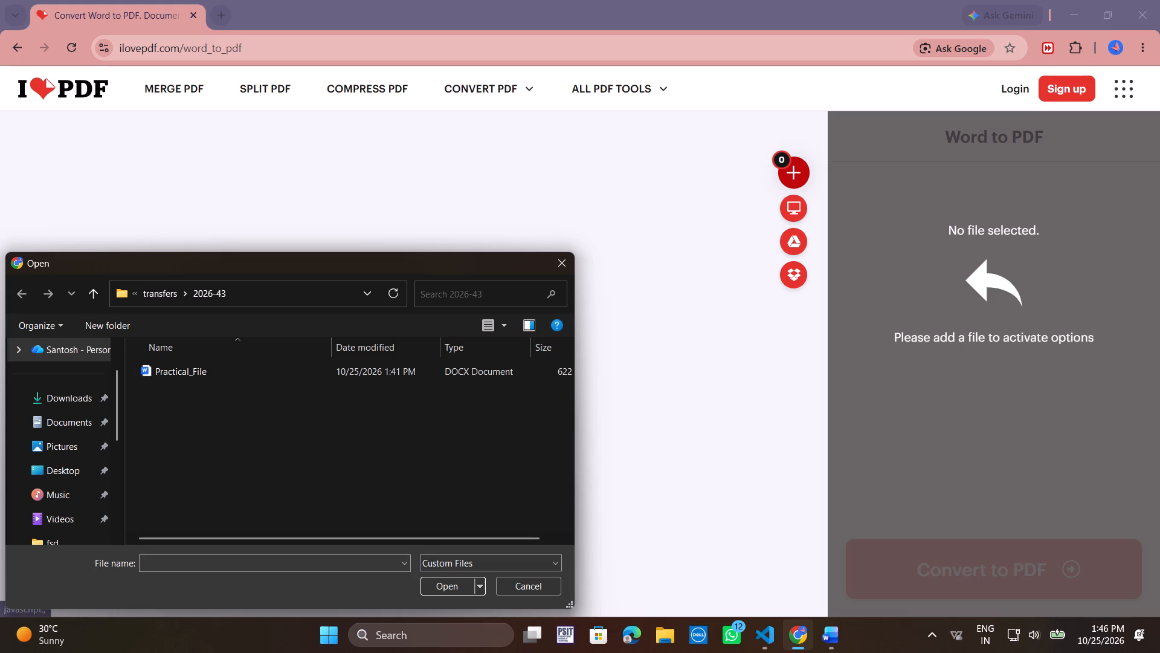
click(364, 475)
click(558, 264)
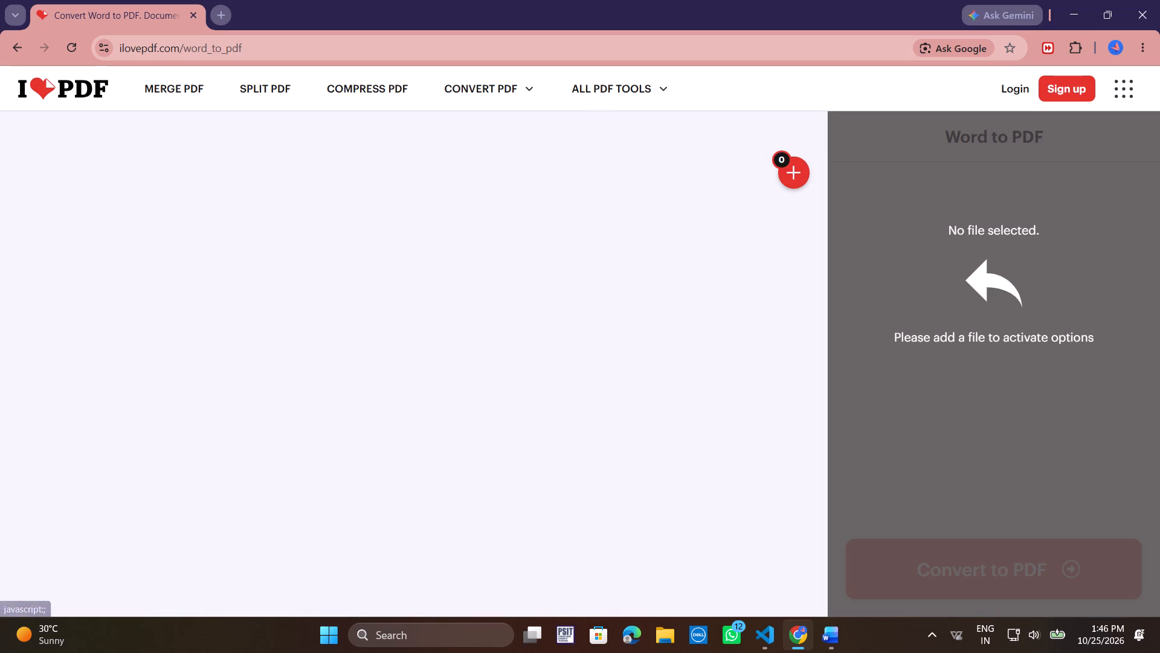
Switch to Word, return to the open FSDproject2026 document and save it.
click(828, 642)
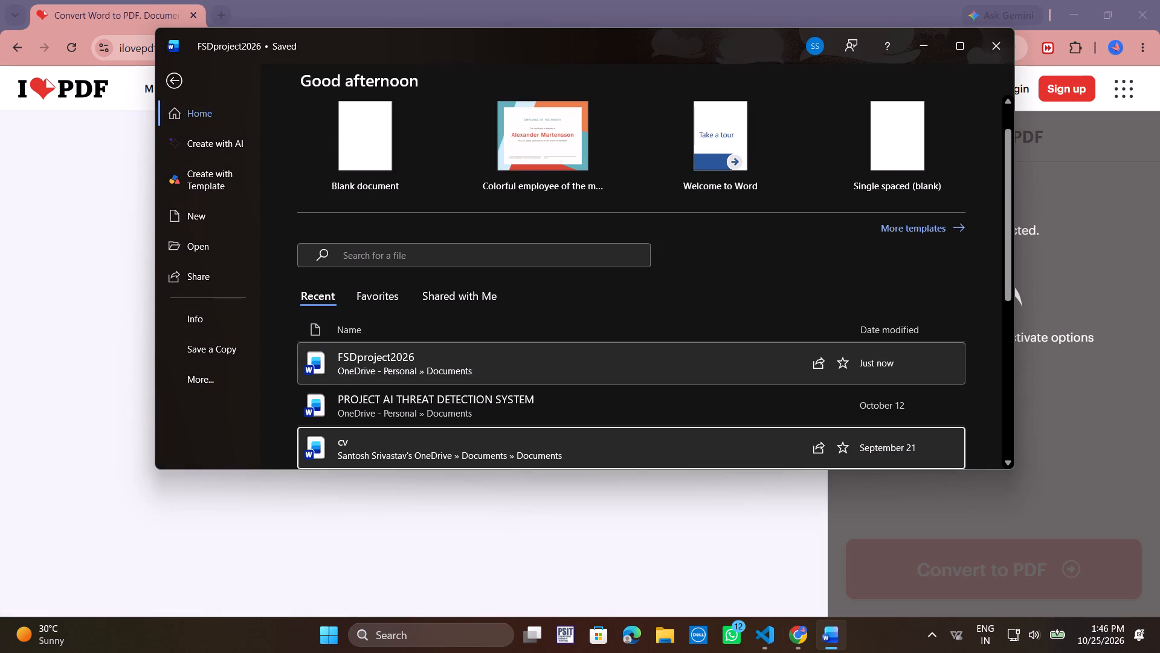
click(414, 363)
click(270, 37)
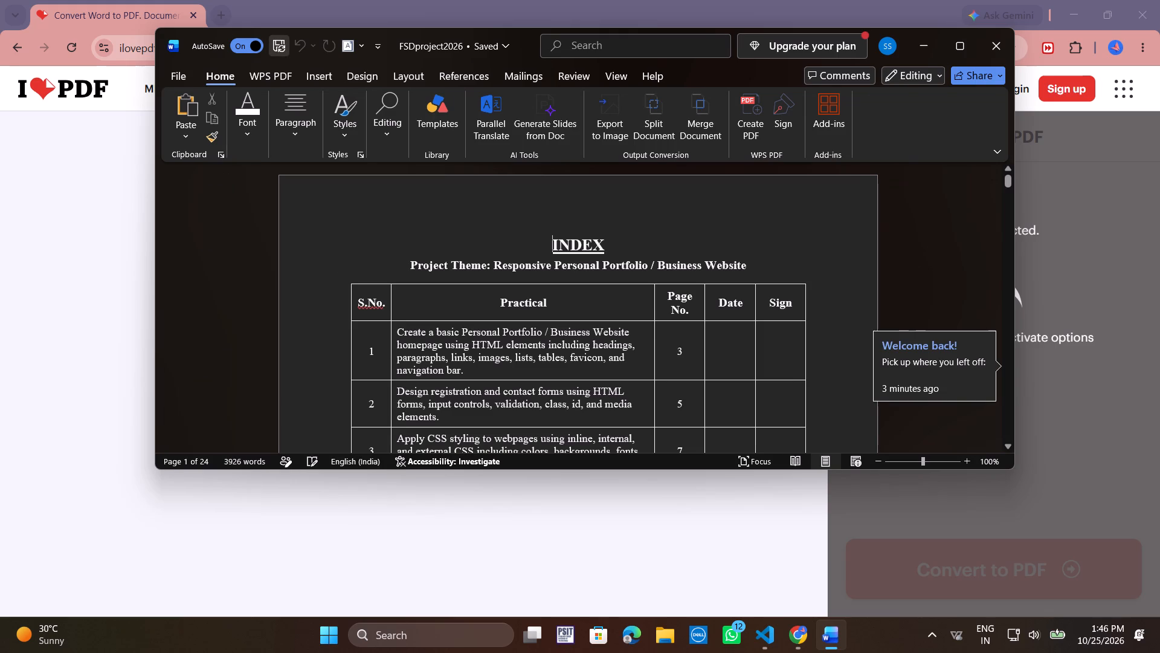
triple_click(277, 39)
triple_click(277, 39)
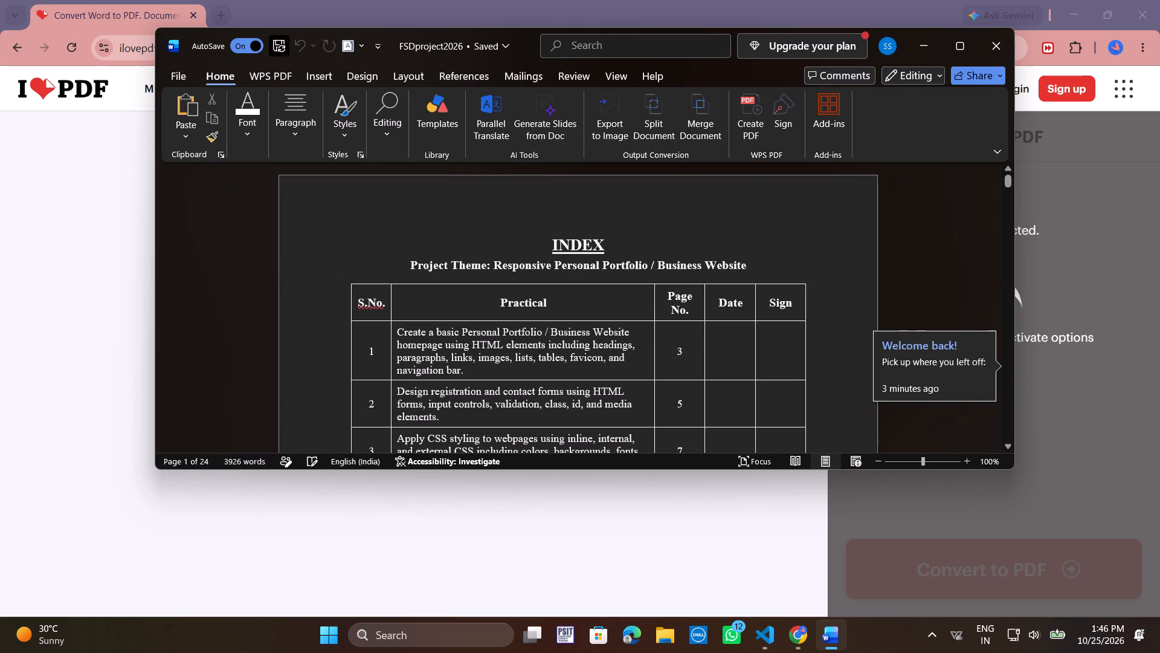
triple_click(277, 39)
triple_click(277, 39)
triple_click(277, 39)
triple_click(277, 39)
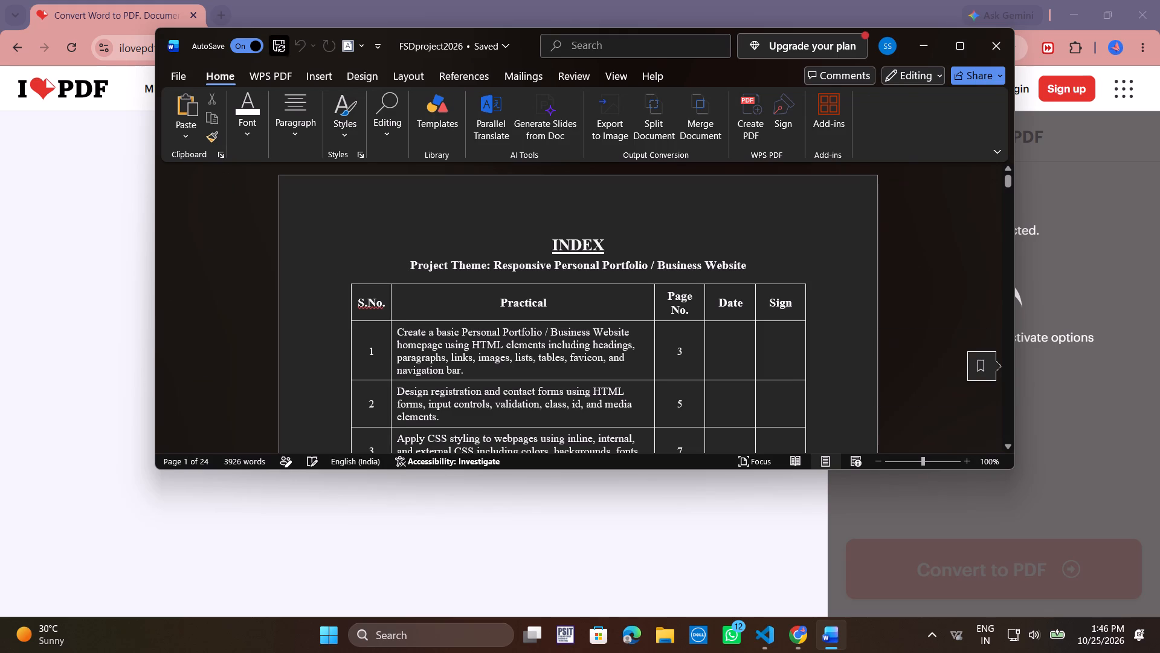
triple_click(277, 39)
double_click(277, 39)
triple_click(277, 39)
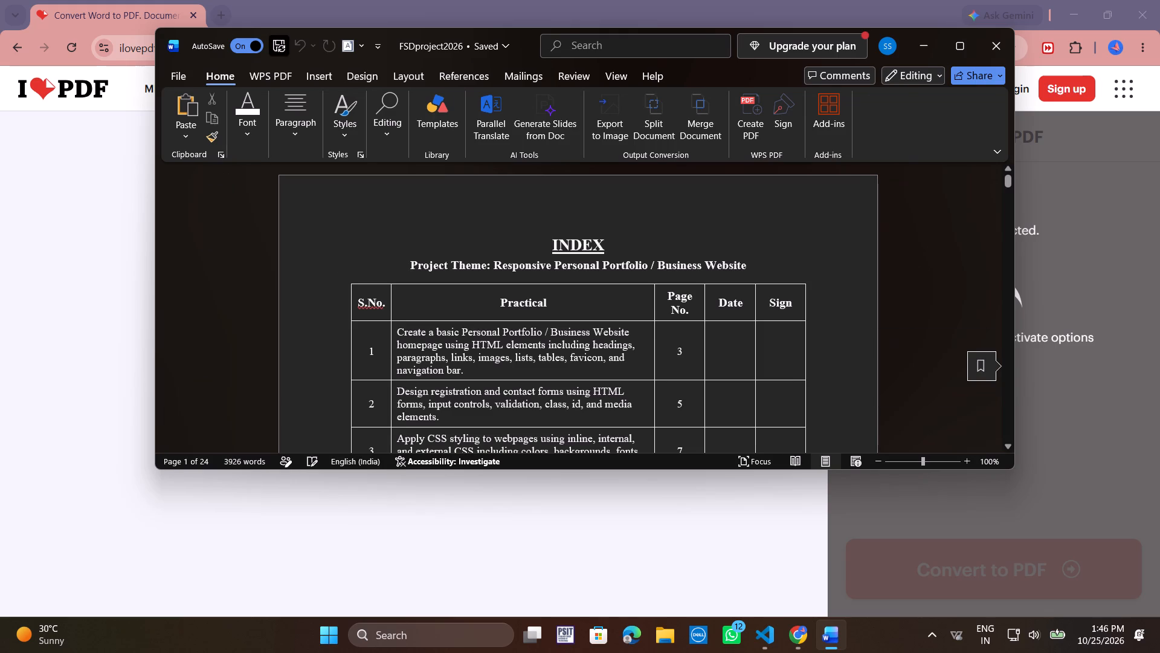
click(277, 39)
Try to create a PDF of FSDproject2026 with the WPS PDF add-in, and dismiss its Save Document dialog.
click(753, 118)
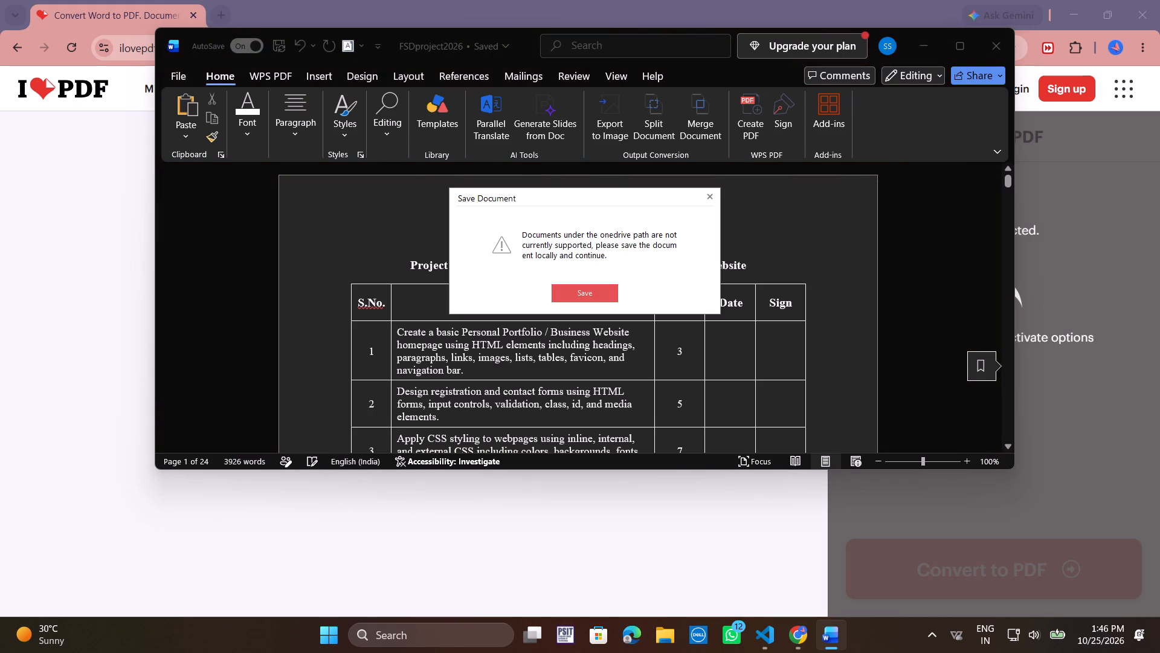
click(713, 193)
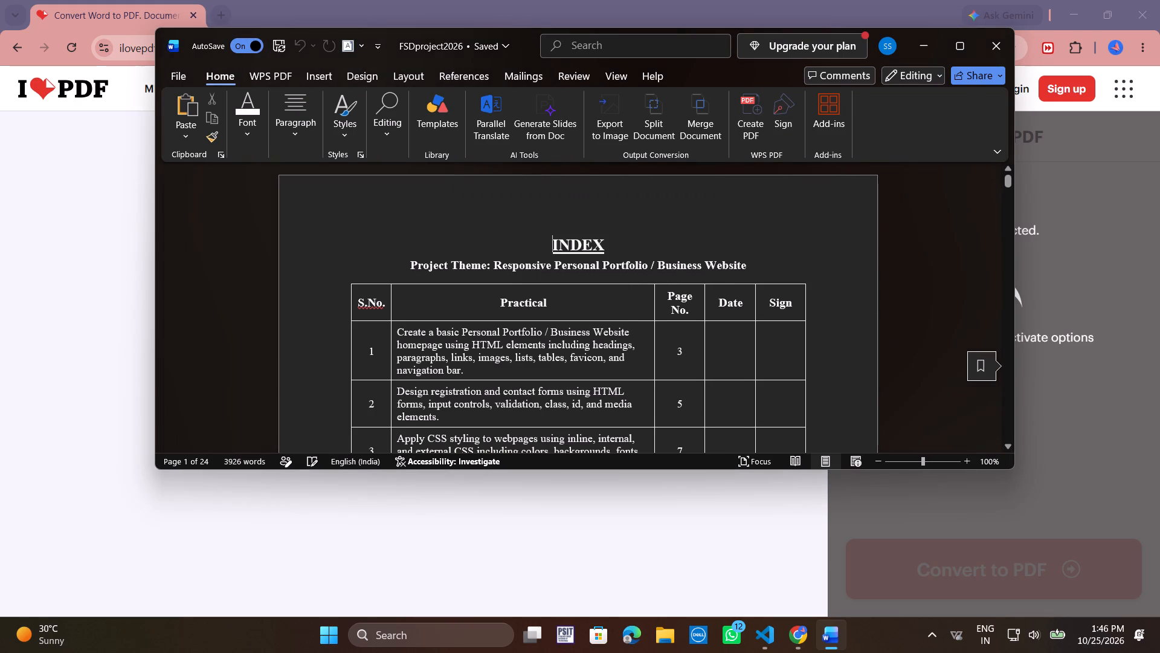
Save the FSDproject2026 document again.
triple_click(278, 45)
triple_click(278, 45)
click(278, 45)
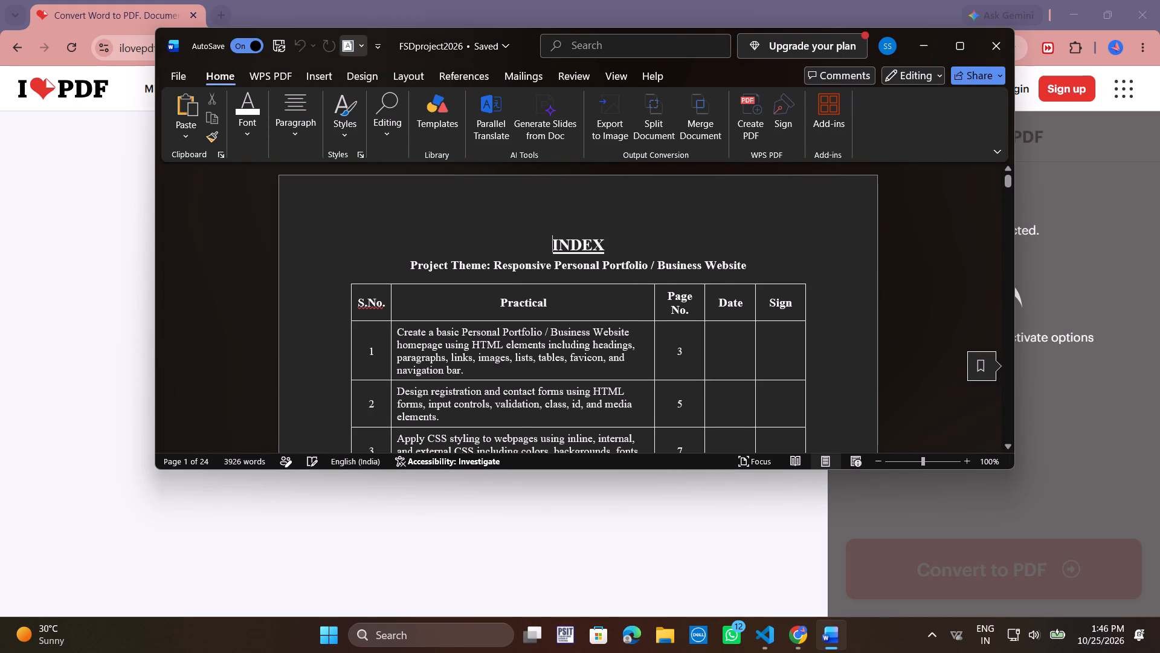
Check the file name and save location of the FSDproject2026 document in Word.
click(369, 48)
click(366, 48)
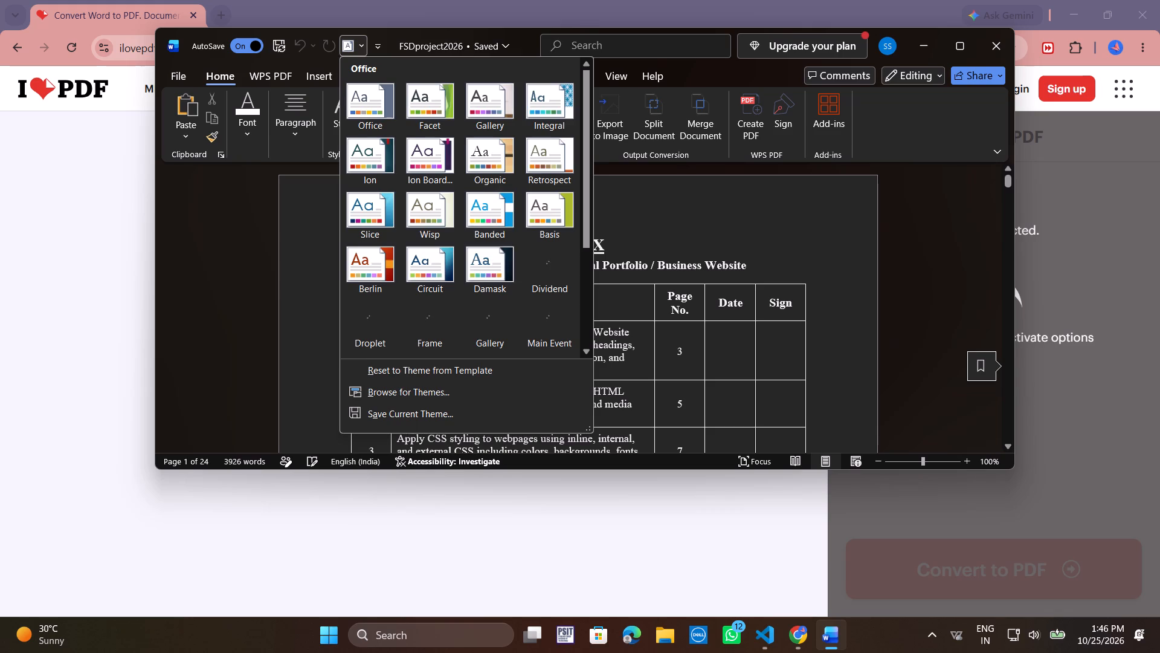
click(506, 48)
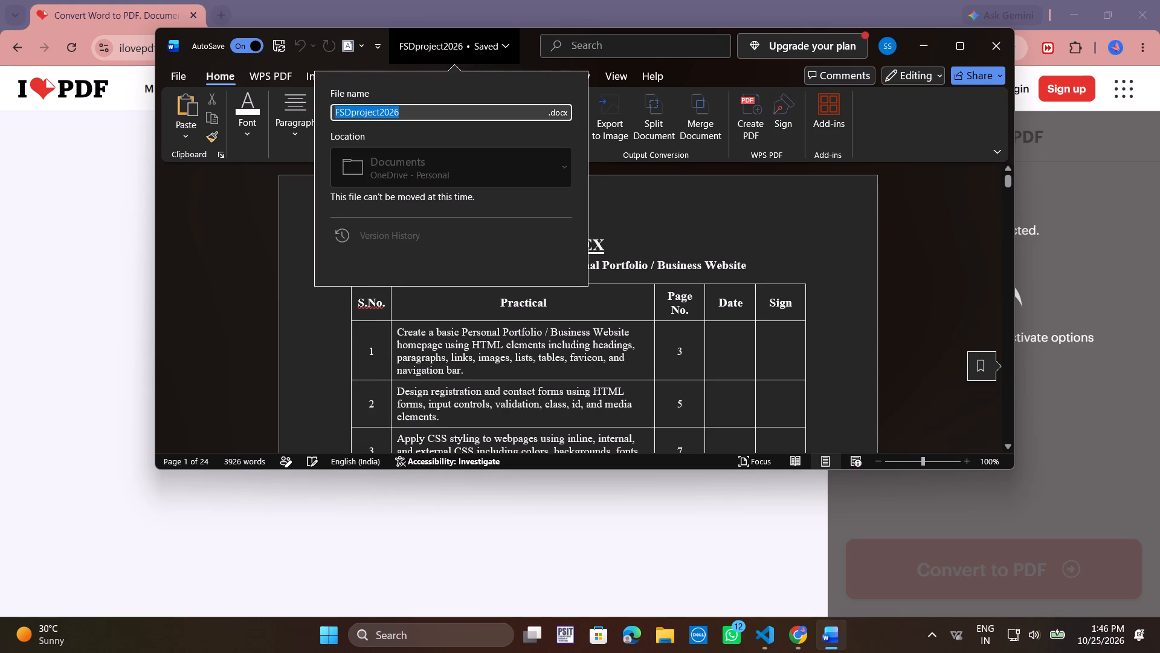
Switch to Chrome and close the FSDproject2026 Word window.
click(137, 204)
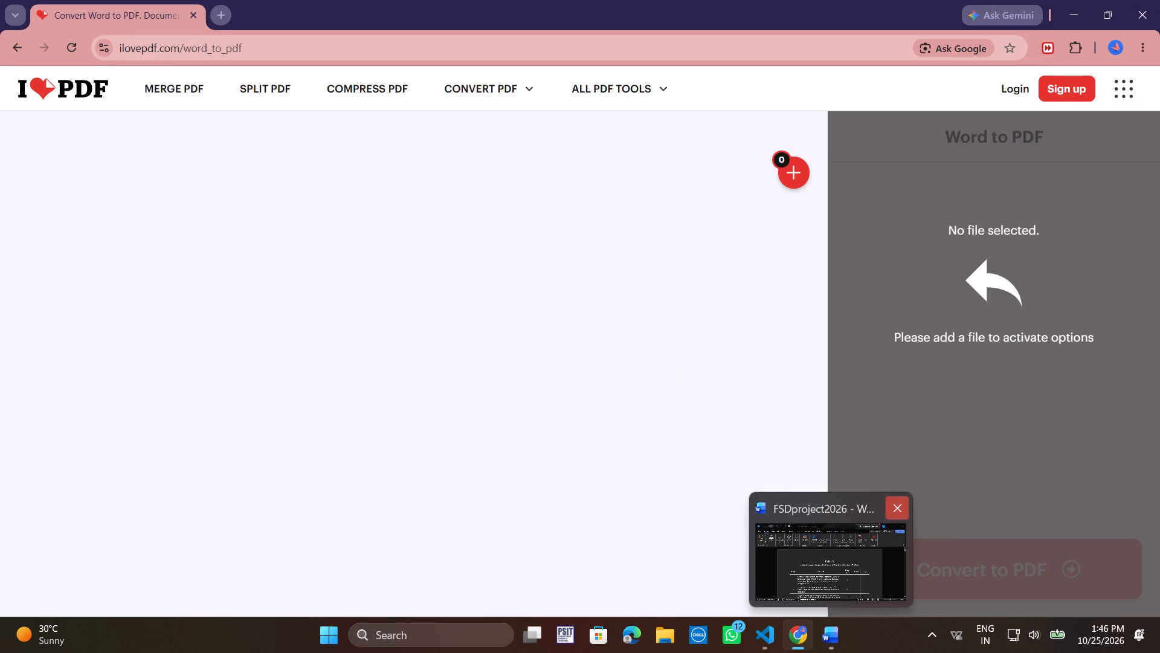
click(901, 508)
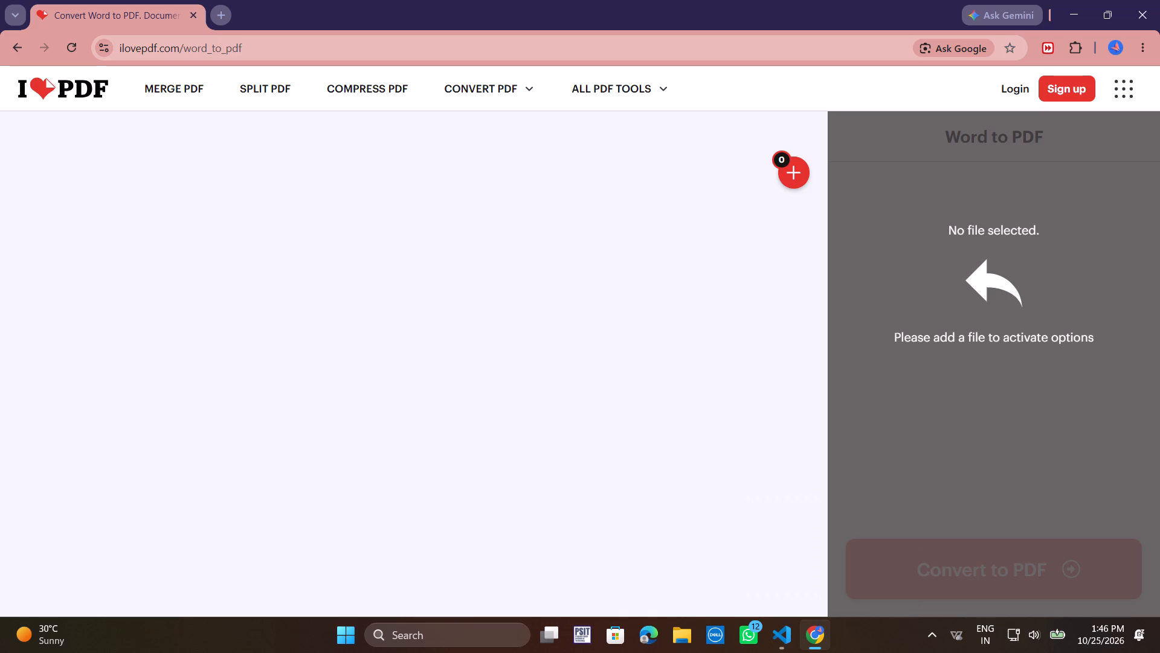
Open the computer file picker for Word to PDF and browse the recent locations and parent folders of 2026-43 for FSDproject2026.
click(785, 187)
click(796, 176)
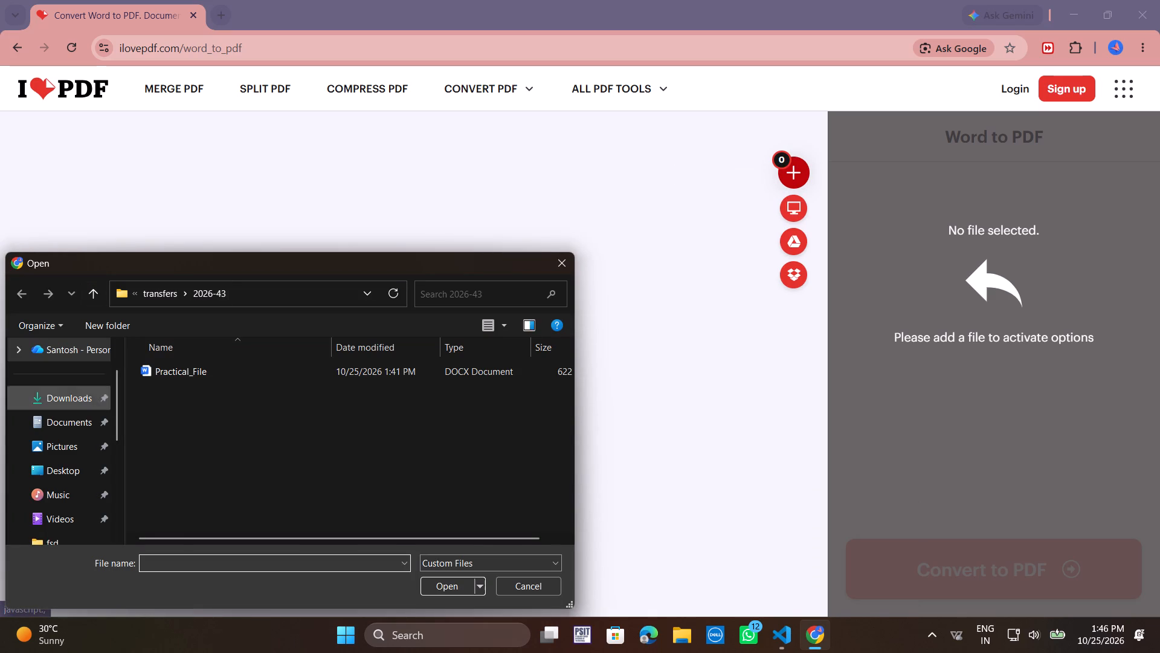
click(370, 291)
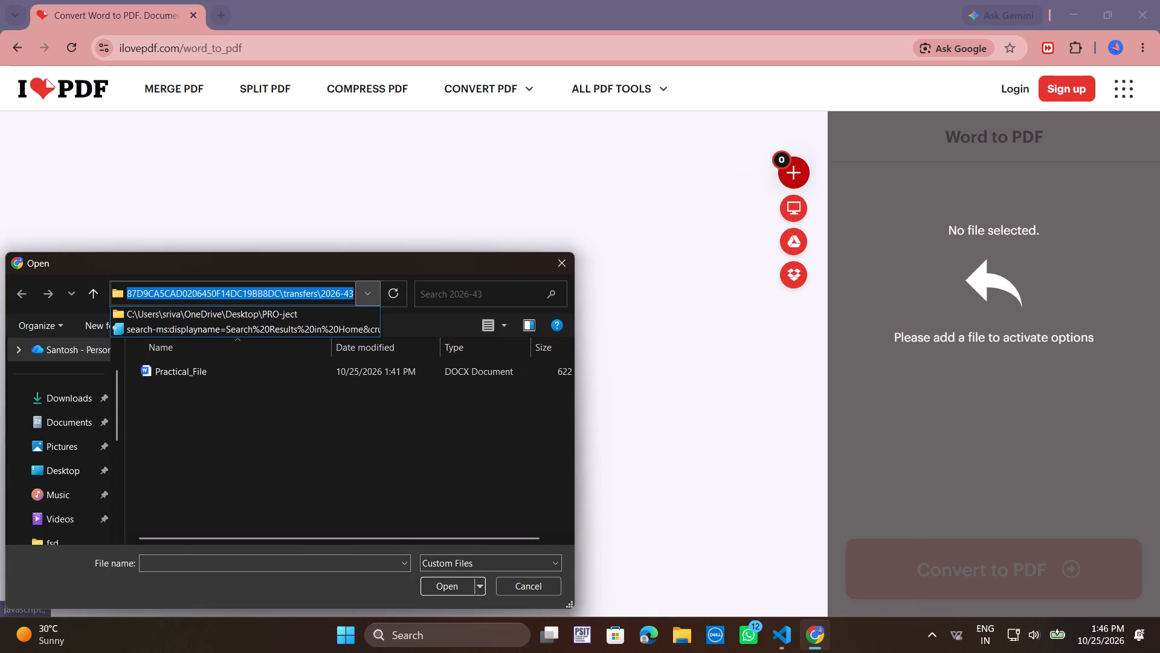
click(371, 292)
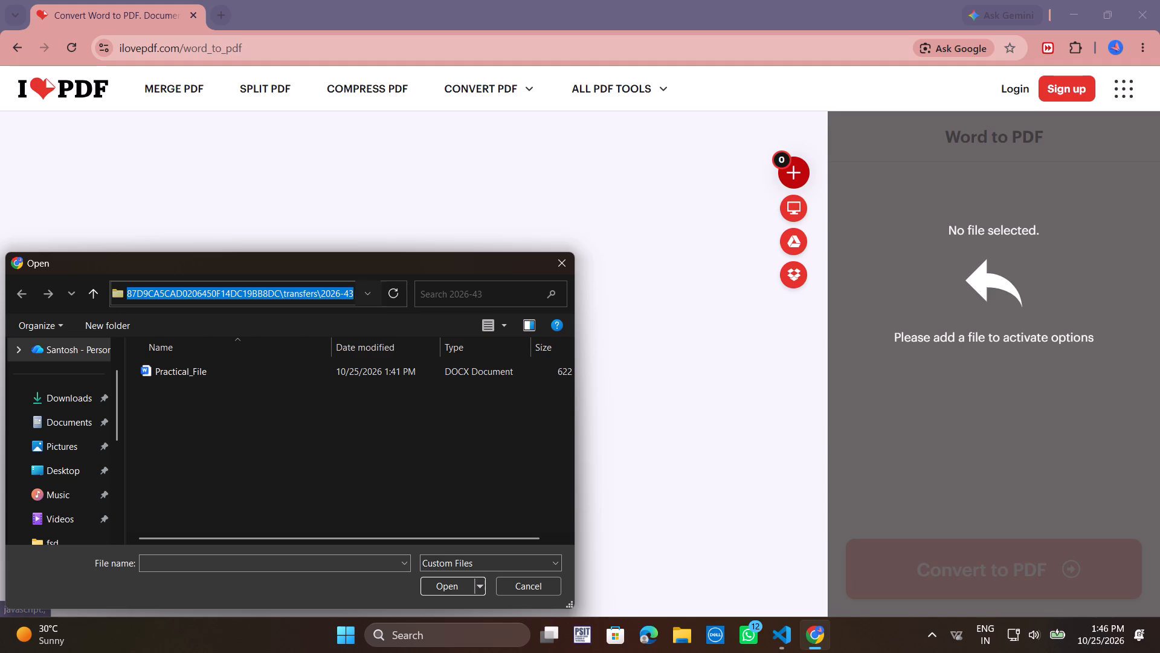
click(391, 294)
click(361, 300)
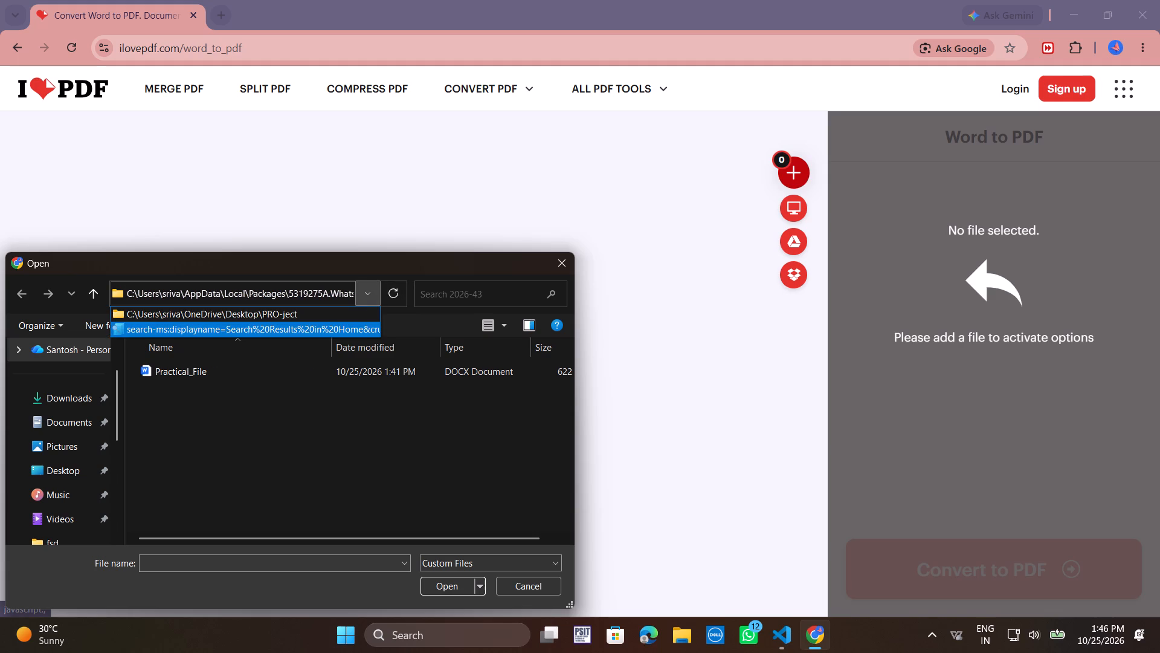
click(254, 446)
click(88, 294)
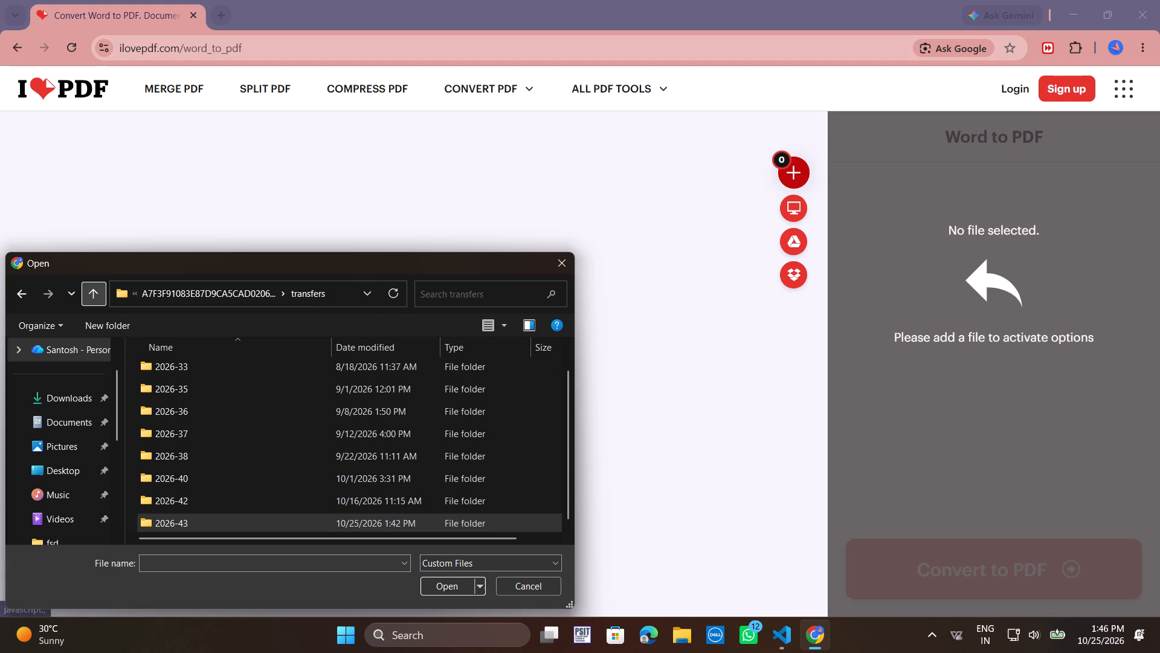
double_click(85, 294)
triple_click(15, 296)
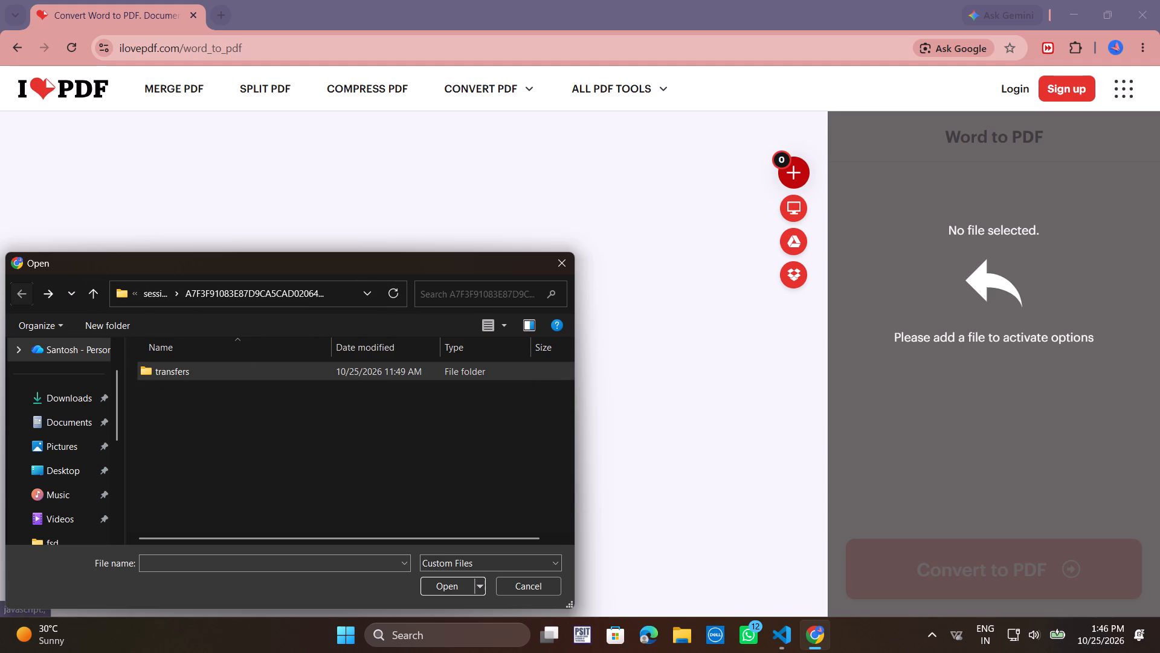
double_click(15, 296)
Look through the Downloads folder for the FSDproject2026 document.
click(76, 395)
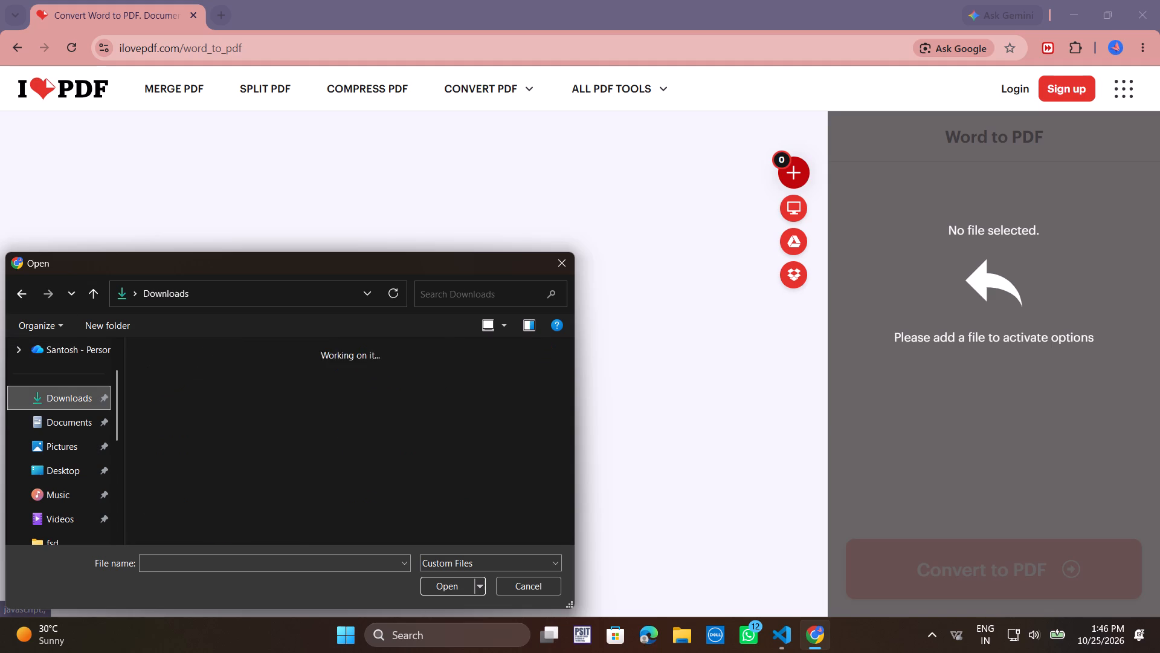
scroll(205, 460, up, 1)
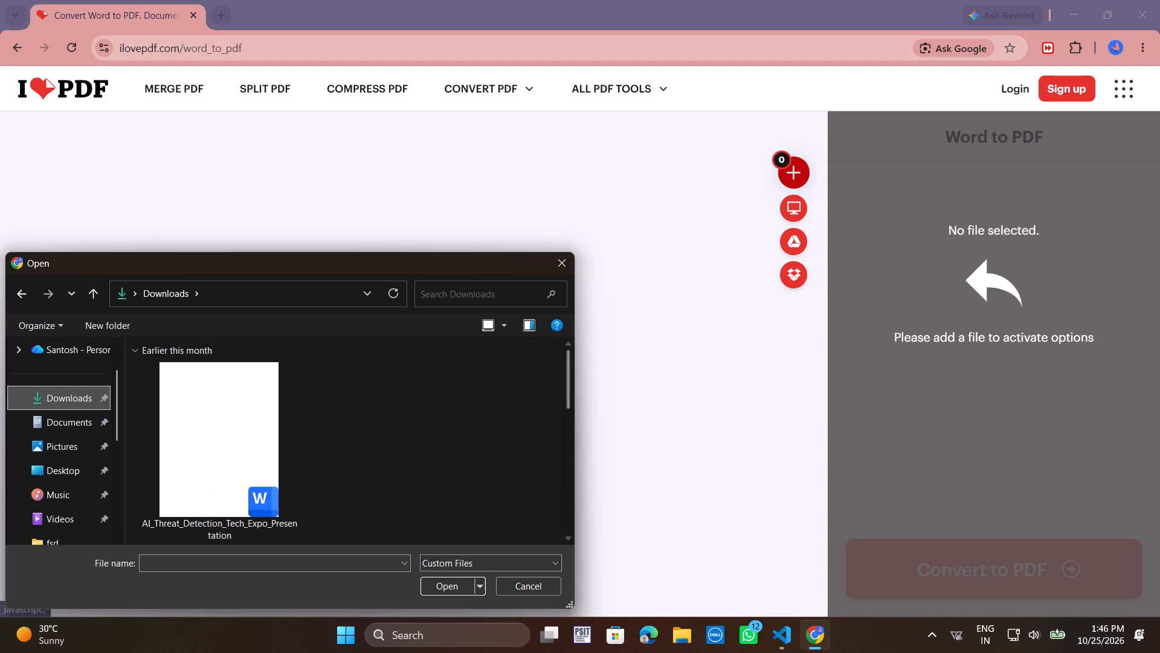
drag(570, 383, 570, 441)
click(216, 372)
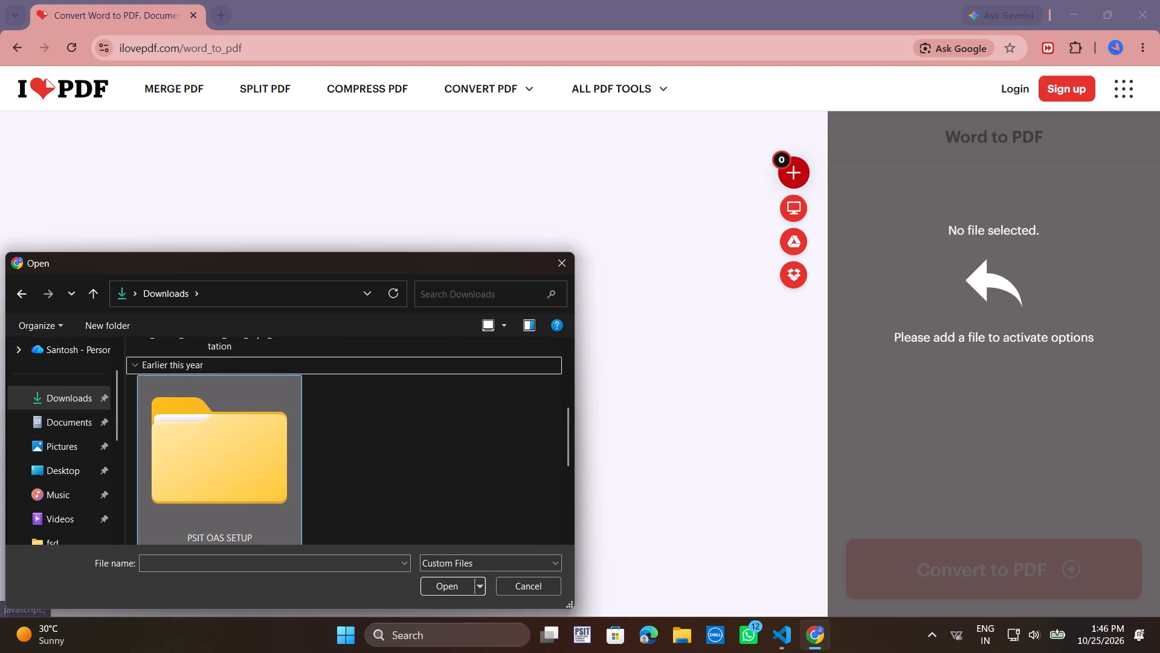
drag(565, 433, 576, 518)
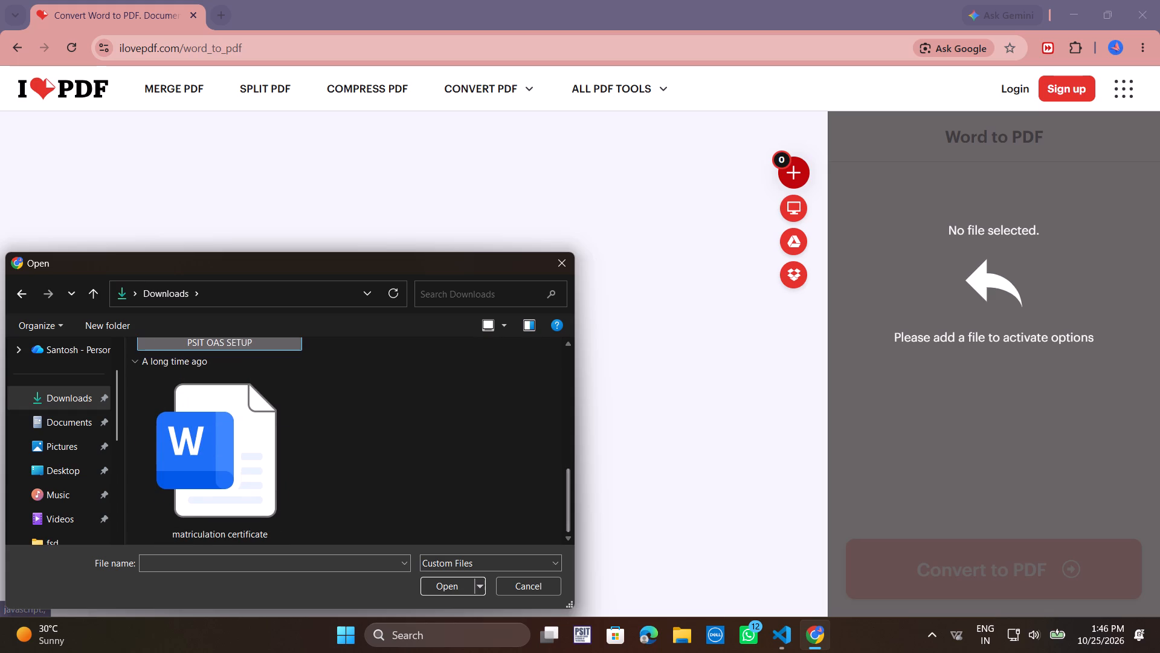
drag(572, 477, 578, 322)
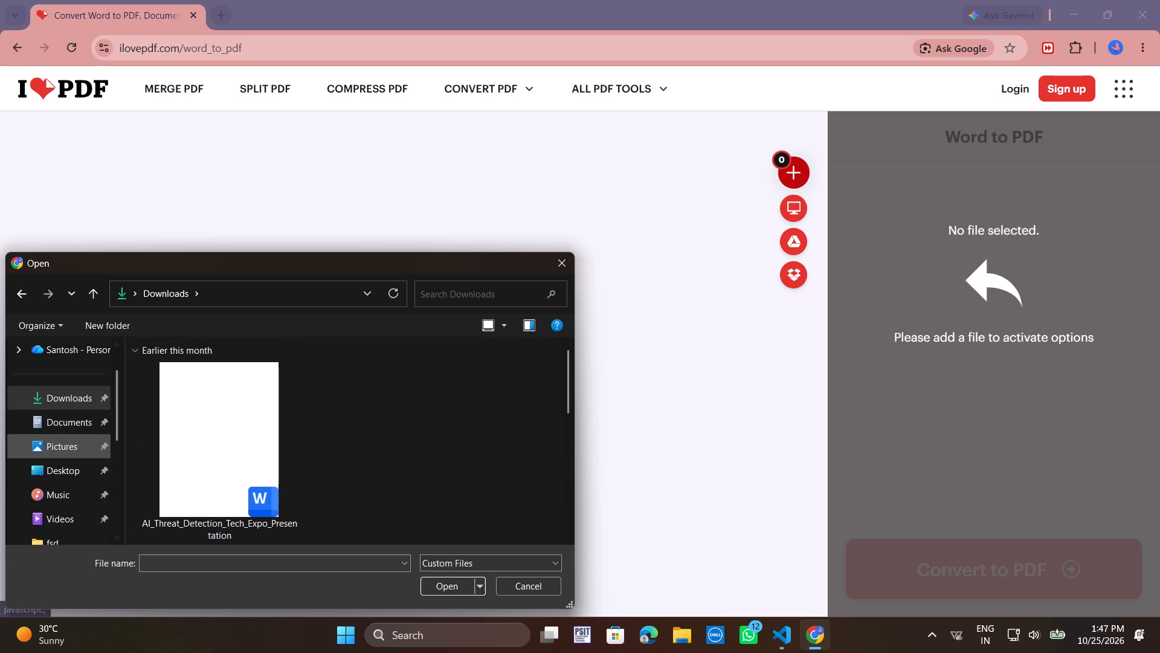
Add FSDproject2026 from the OneDrive Documents folder to the Word to PDF conversion.
click(57, 415)
scroll(253, 393, down, 1)
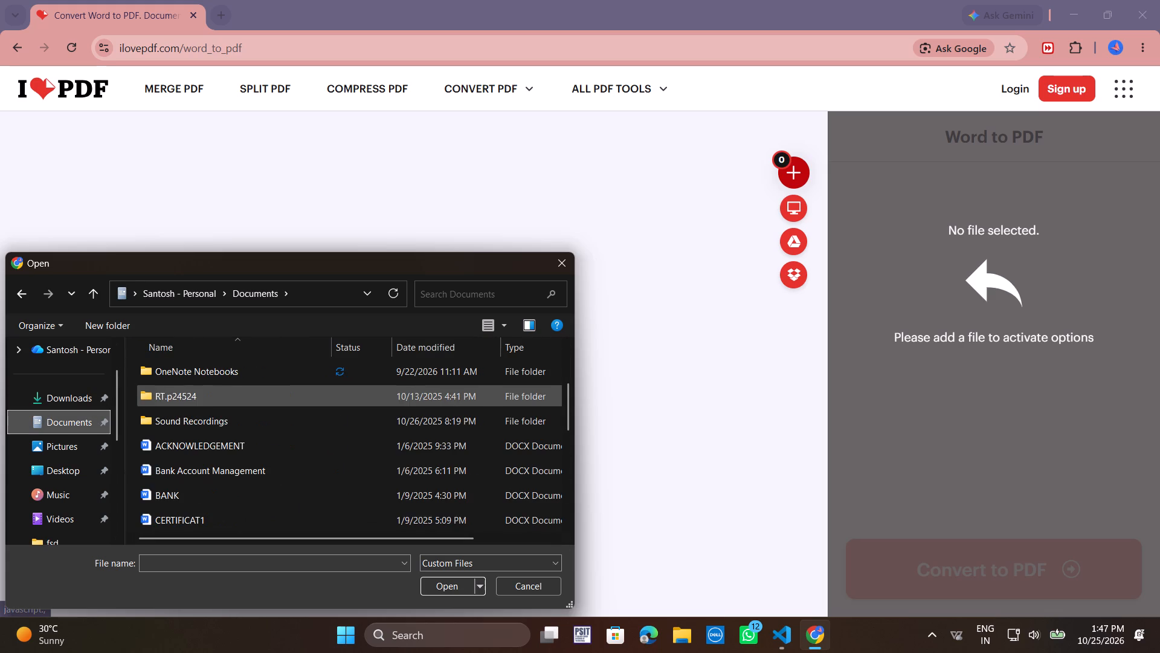
scroll(253, 393, down, 1)
scroll(223, 511, down, 1)
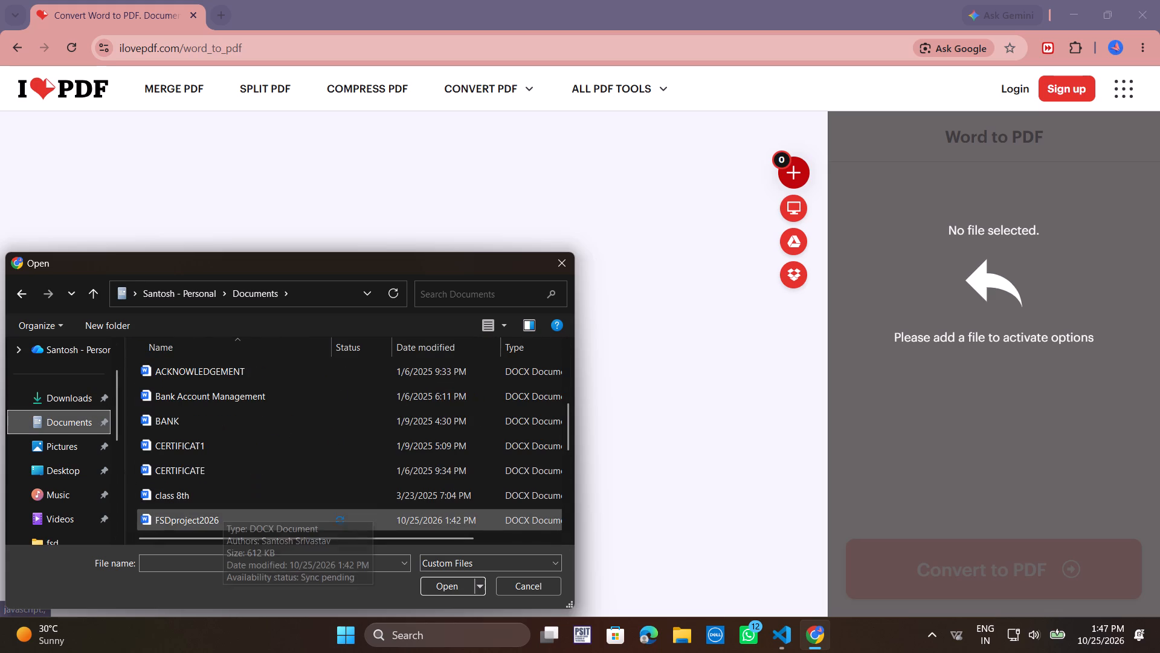
click(226, 518)
click(449, 590)
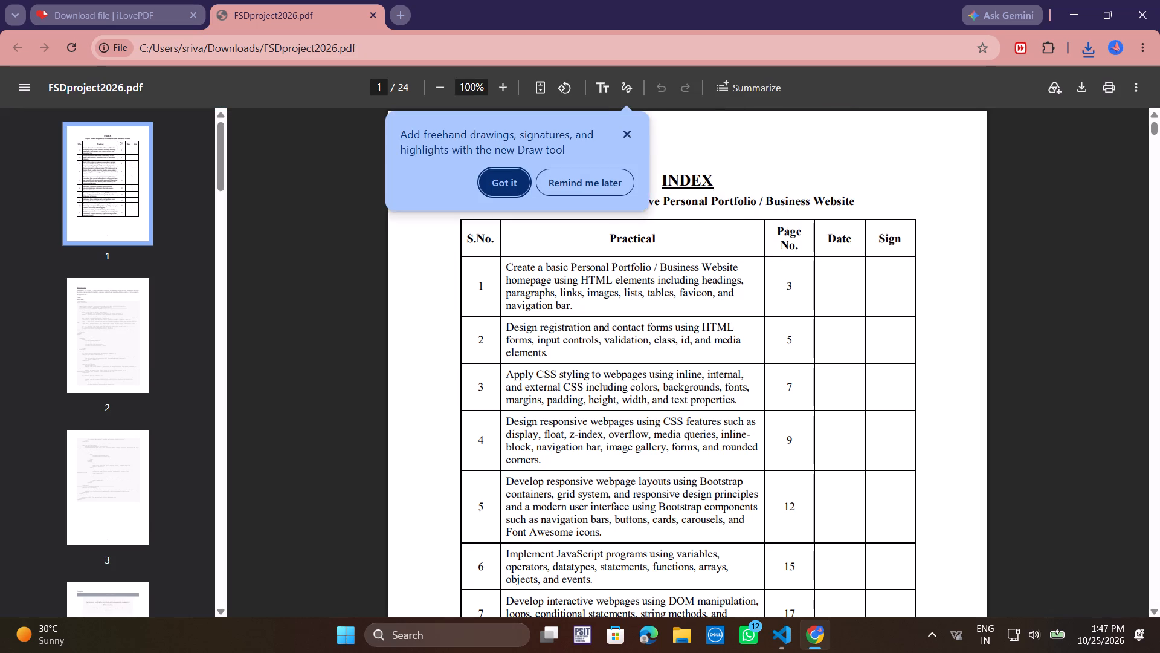
scroll(772, 235, down, 1)
click(626, 132)
Review the pages of FSDproject2026.pdf from the index through the conclusion, then look back over the earlier pages.
scroll(669, 265, down, 3)
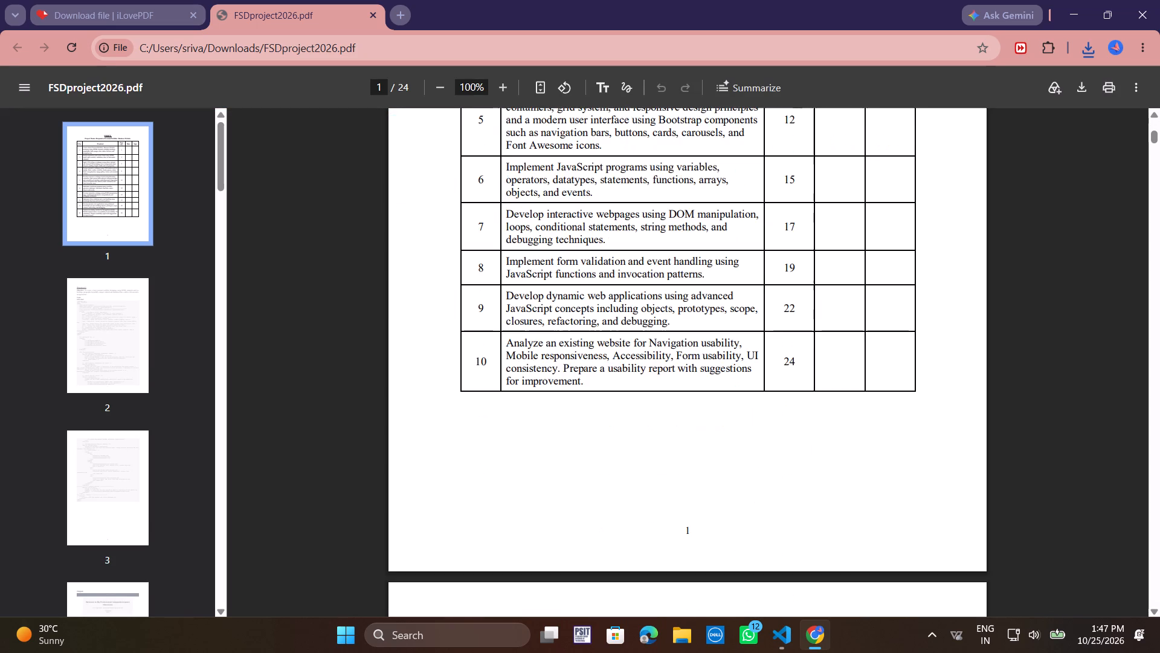
scroll(668, 271, down, 4)
scroll(741, 340, down, 4)
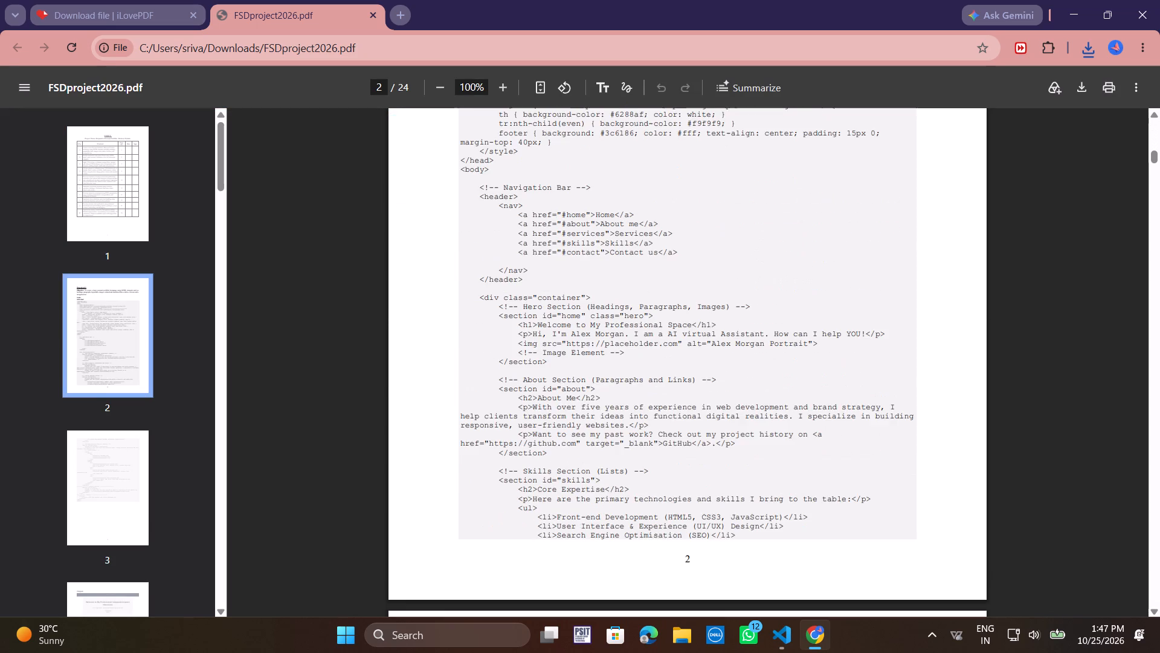
scroll(741, 340, down, 8)
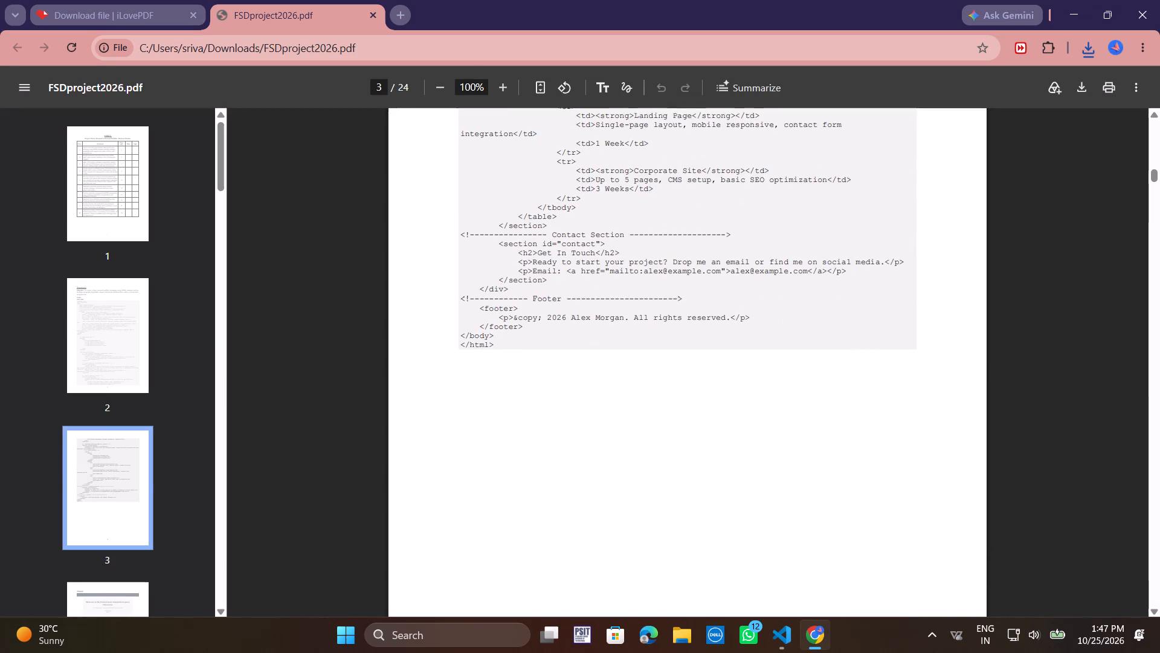
scroll(741, 340, down, 8)
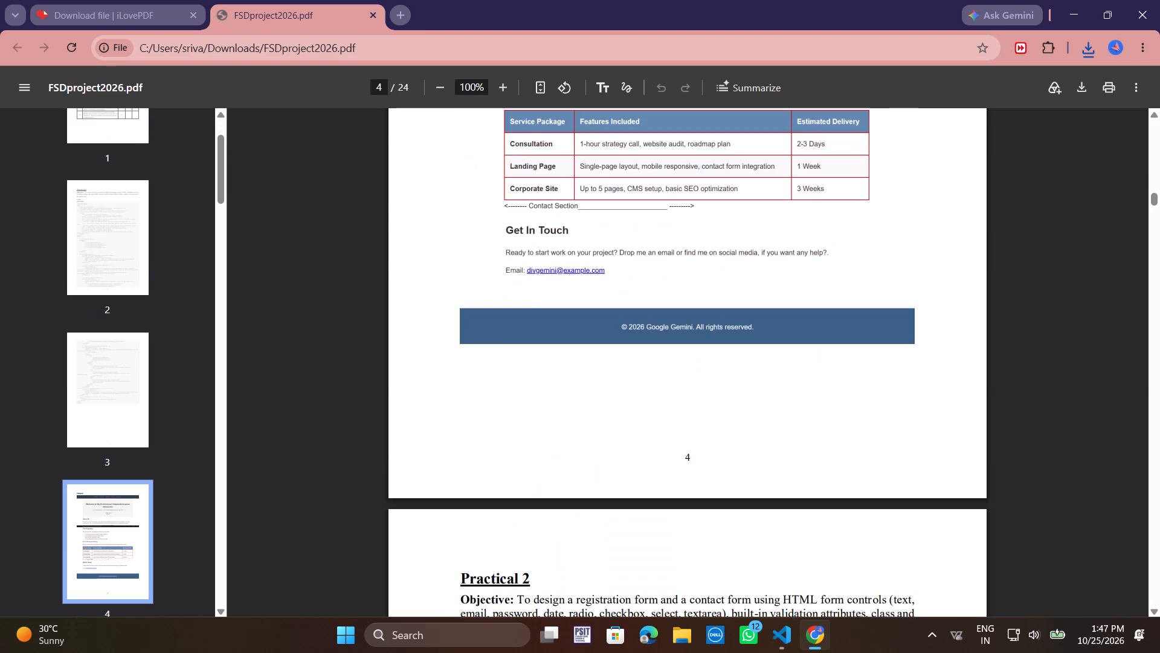
scroll(740, 342, down, 9)
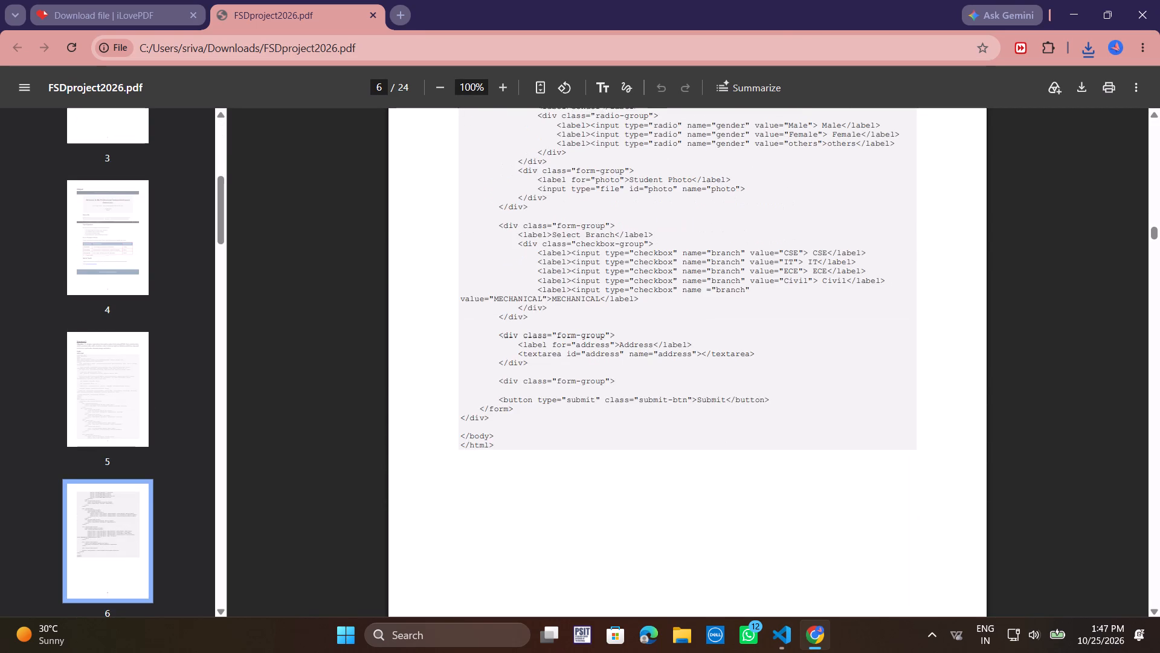
scroll(739, 343, down, 9)
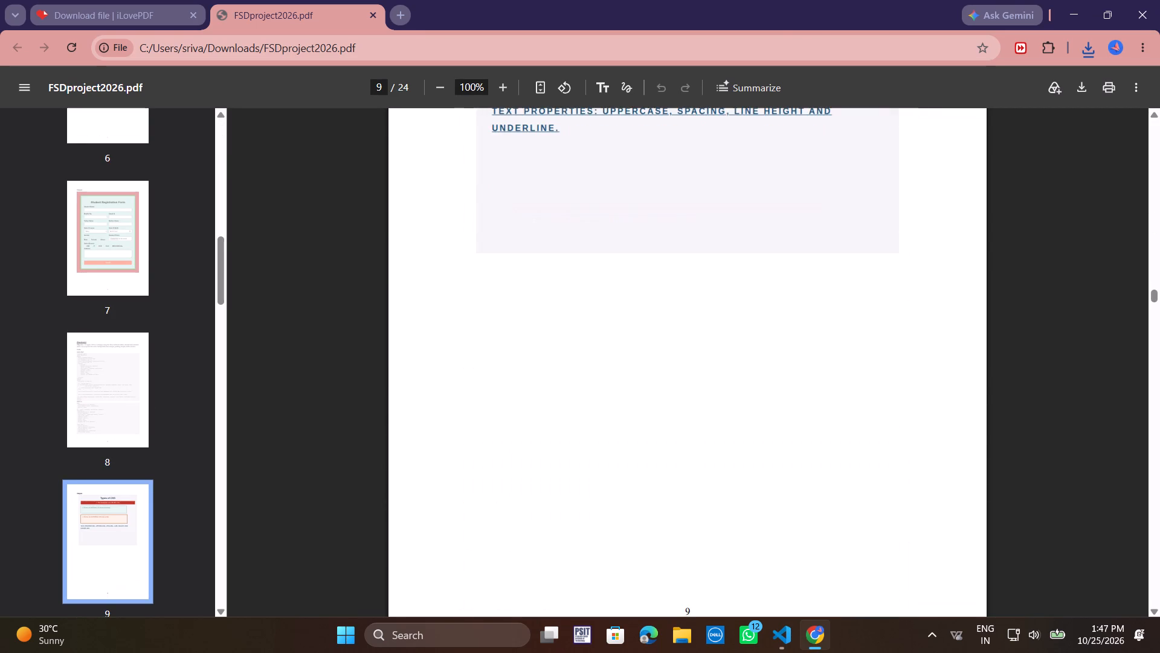
scroll(737, 351, down, 20)
scroll(737, 351, down, 3)
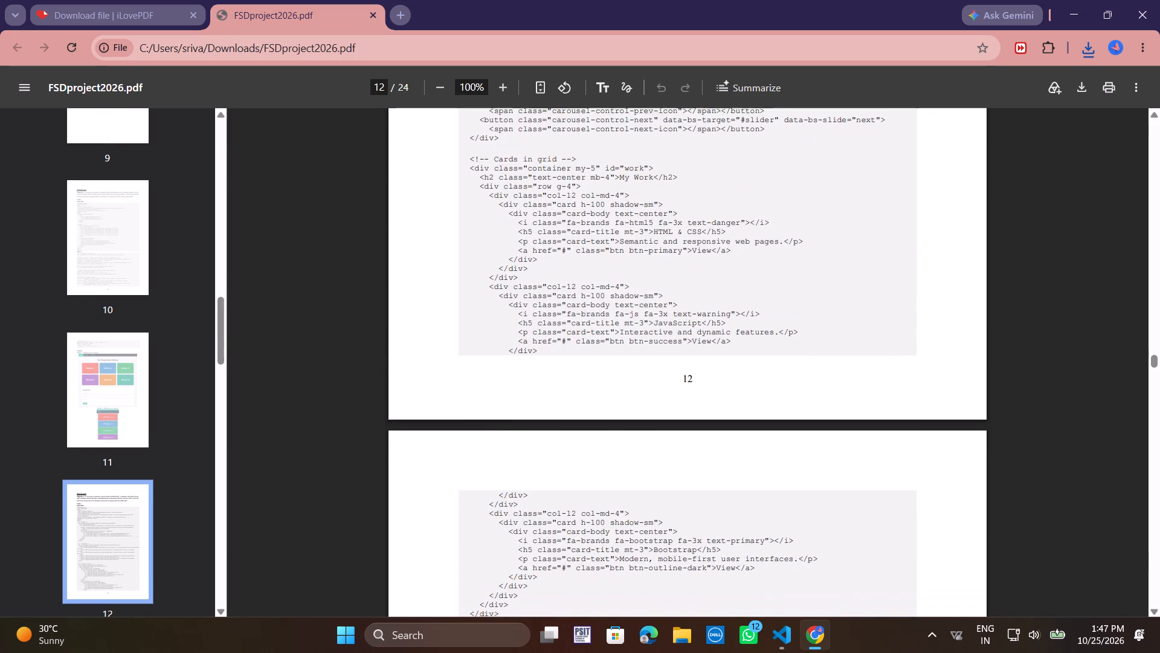
scroll(736, 352, down, 14)
scroll(735, 356, up, 2)
scroll(735, 356, left, 2)
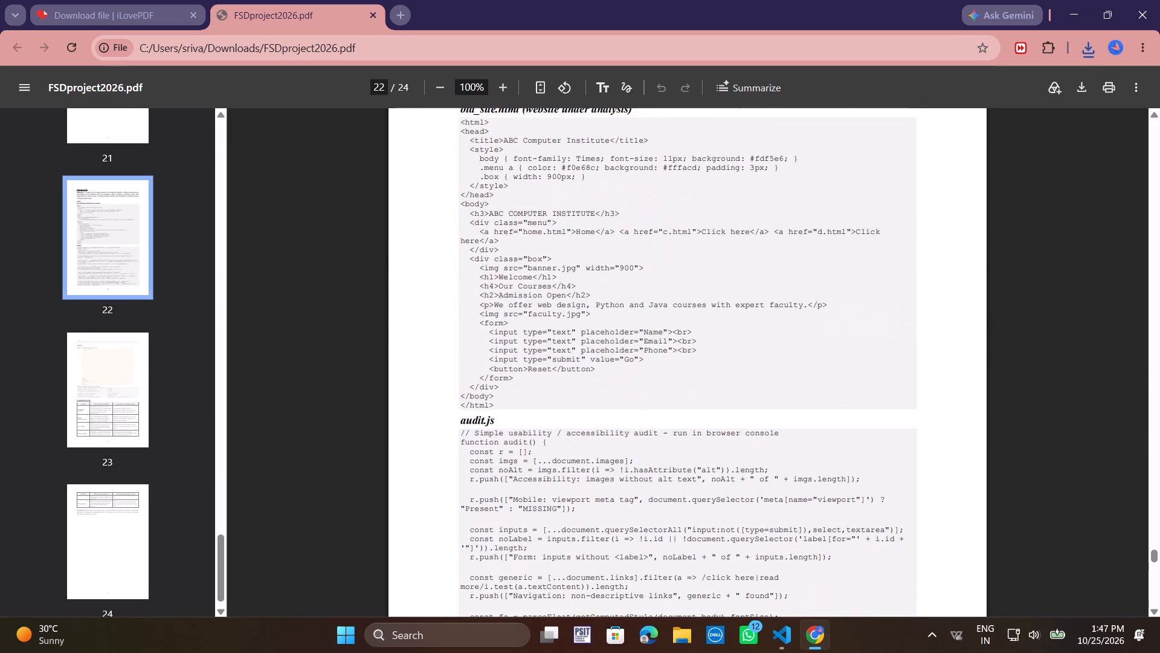
scroll(735, 357, left, 1)
scroll(735, 357, down, 4)
scroll(735, 357, left, 1)
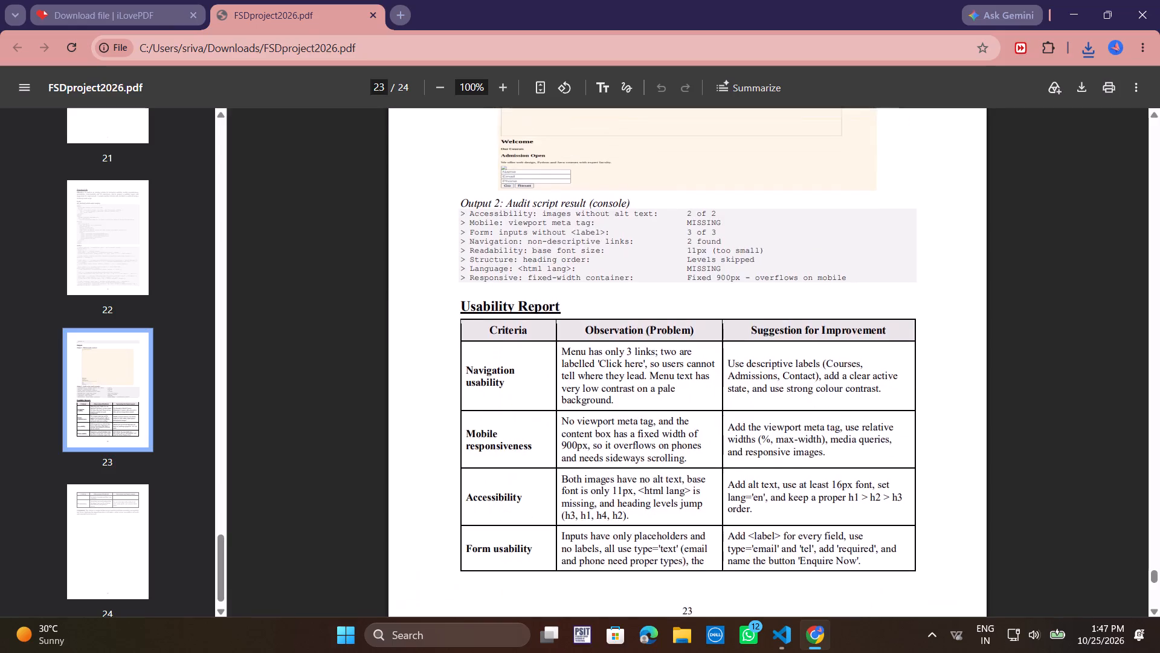
scroll(735, 357, left, 1)
scroll(735, 357, down, 4)
scroll(735, 359, up, 5)
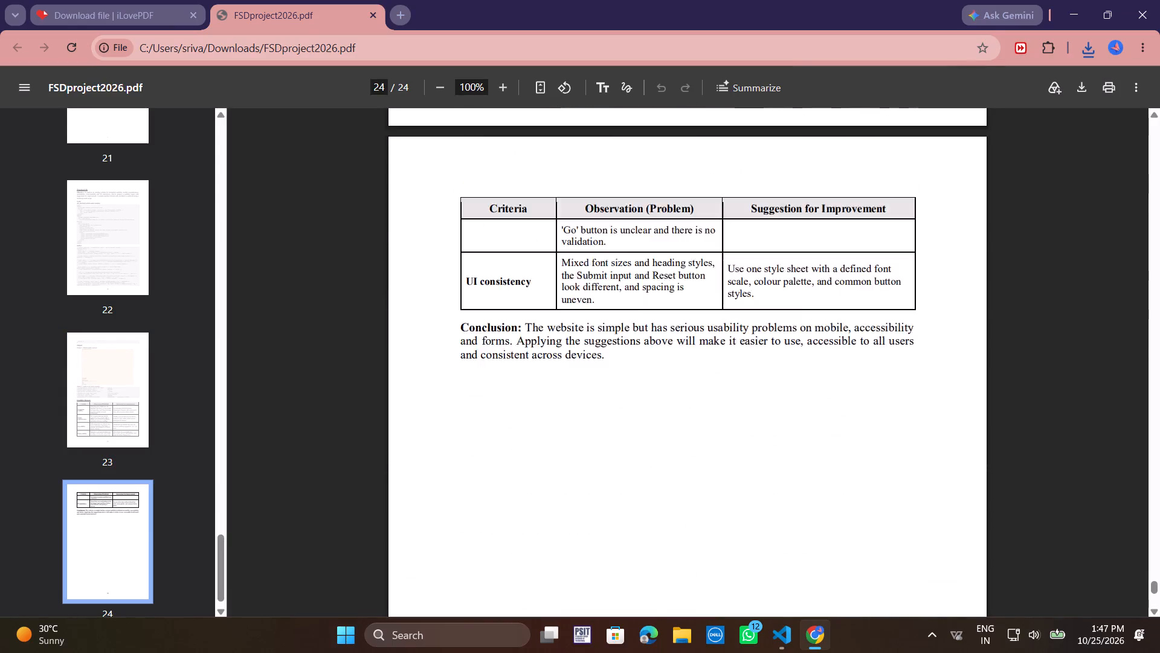
scroll(733, 367, up, 5)
scroll(728, 384, up, 17)
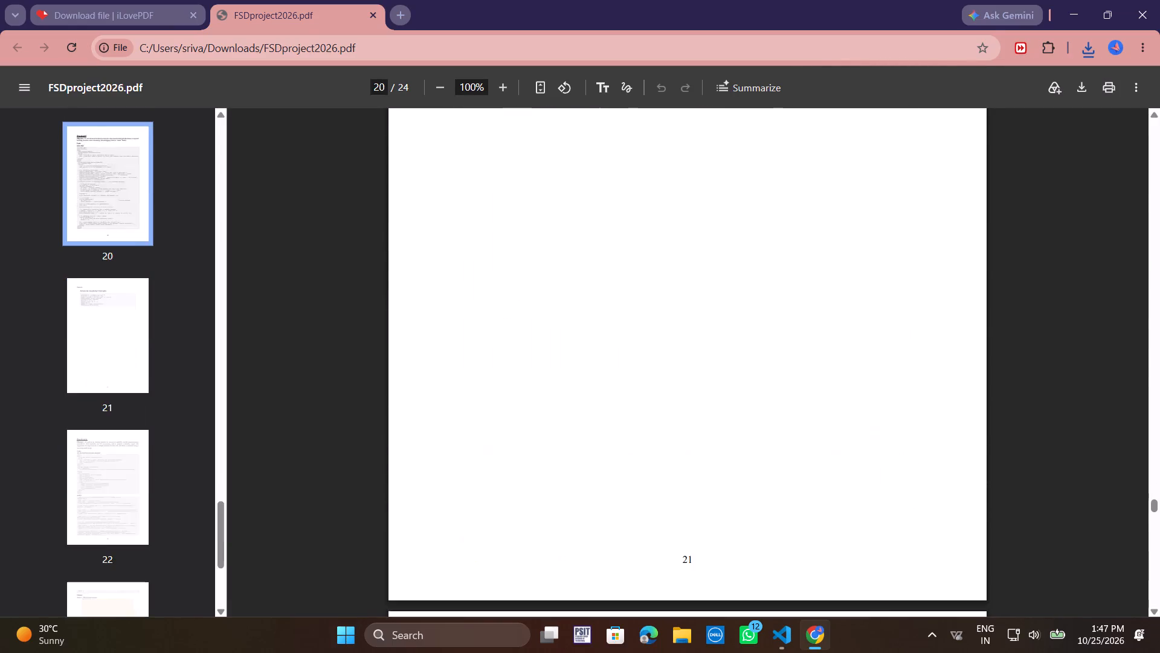
scroll(729, 388, up, 20)
scroll(729, 388, up, 9)
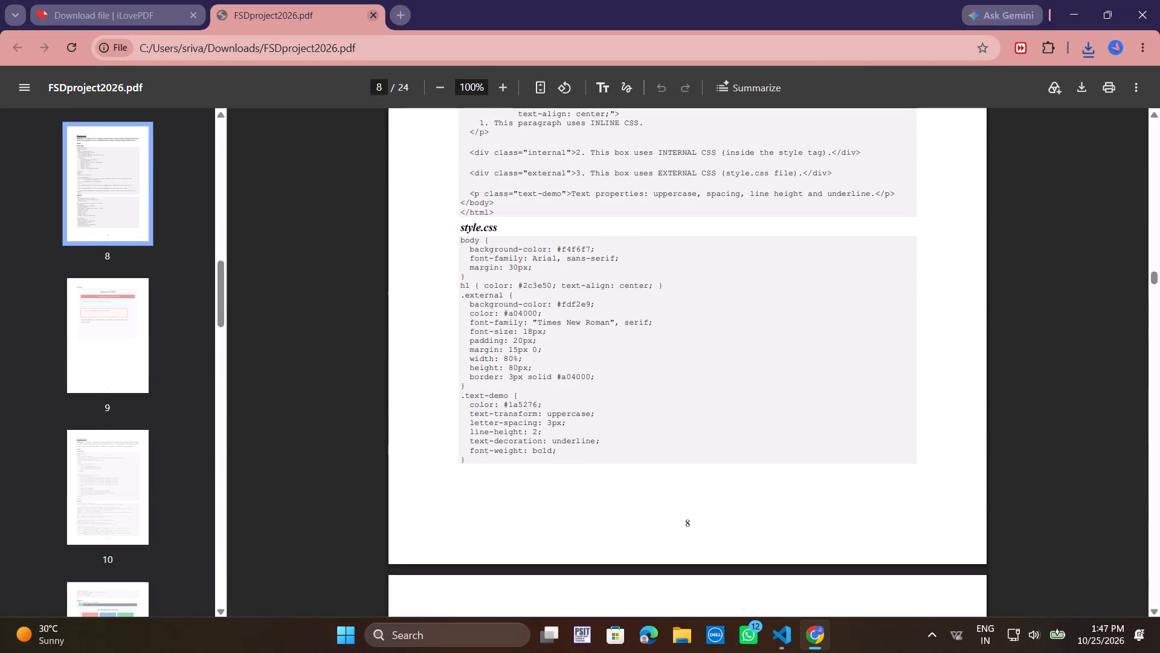
Close the iLovePDF download page, glance at page 9 of FSDproject2026.pdf, and close the browser window.
click(193, 14)
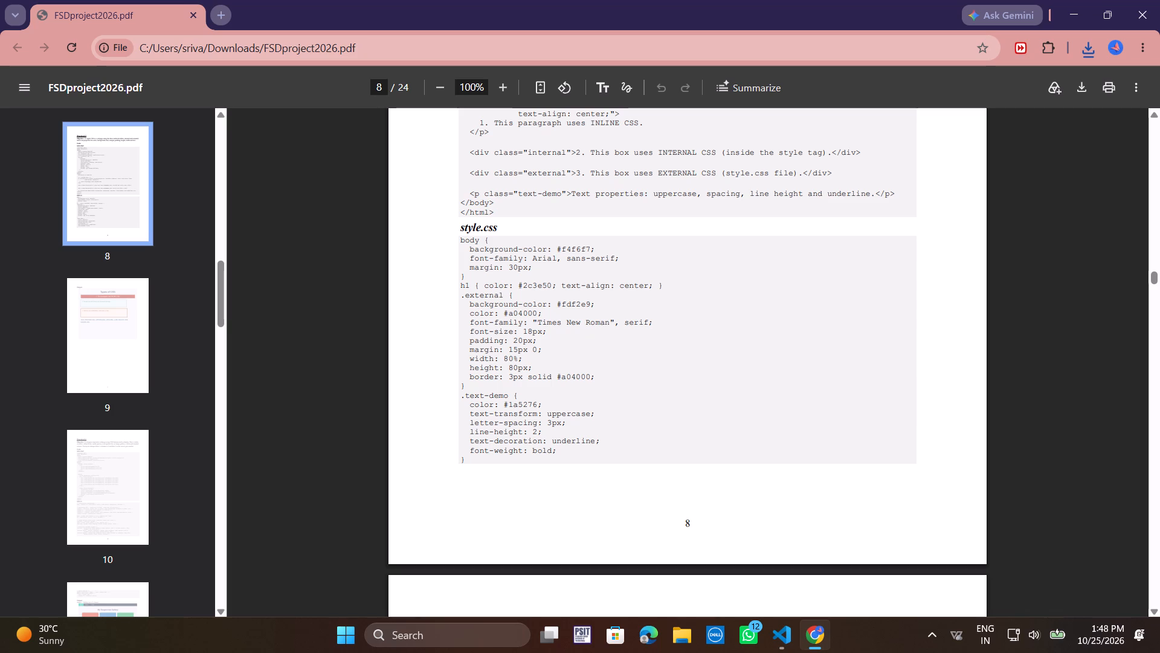